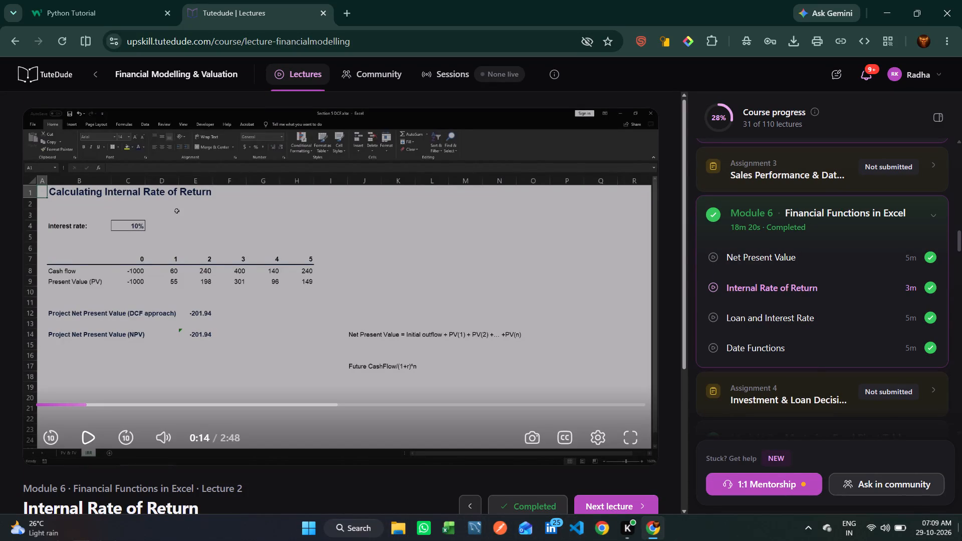
Show the desktop and refresh it three times.
{"action": "left_click", "coordinate": [961, 527]}
{"action": "right_click_drag", "start_coordinate": [383, 54], "coordinate": [429, 69]}
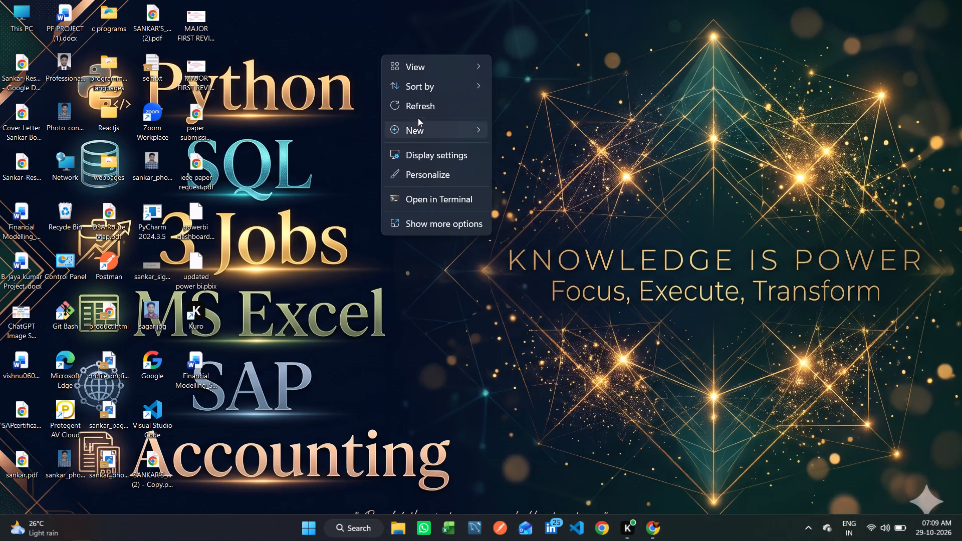
{"action": "left_click", "coordinate": [422, 110]}
{"action": "right_click_drag", "start_coordinate": [478, 148], "coordinate": [482, 153]}
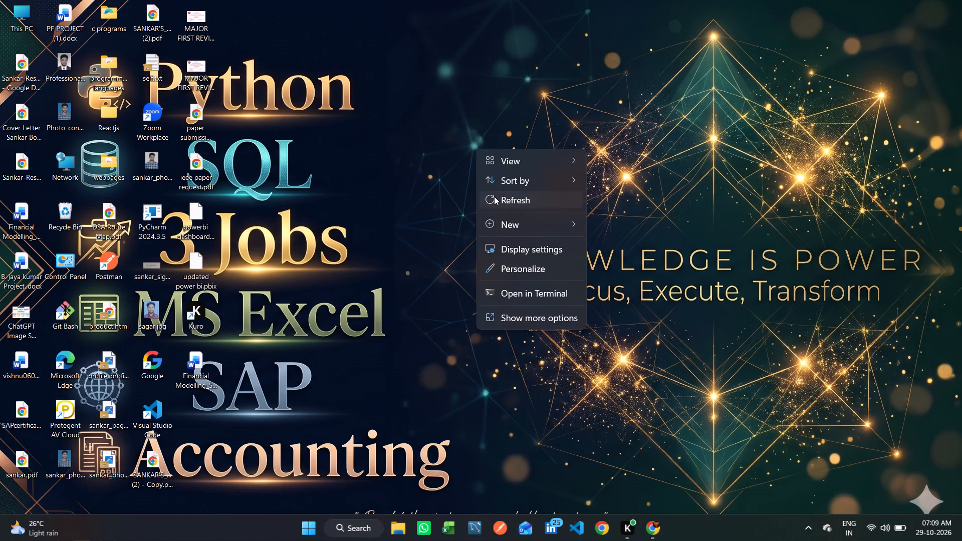
{"action": "left_click", "coordinate": [494, 196]}
{"action": "right_click", "coordinate": [496, 190]}
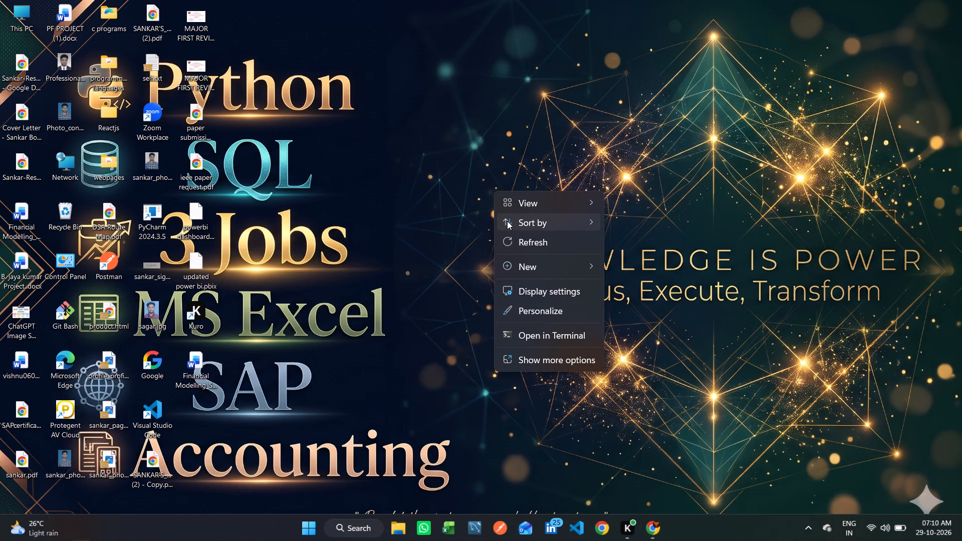
{"action": "left_click", "coordinate": [533, 240]}
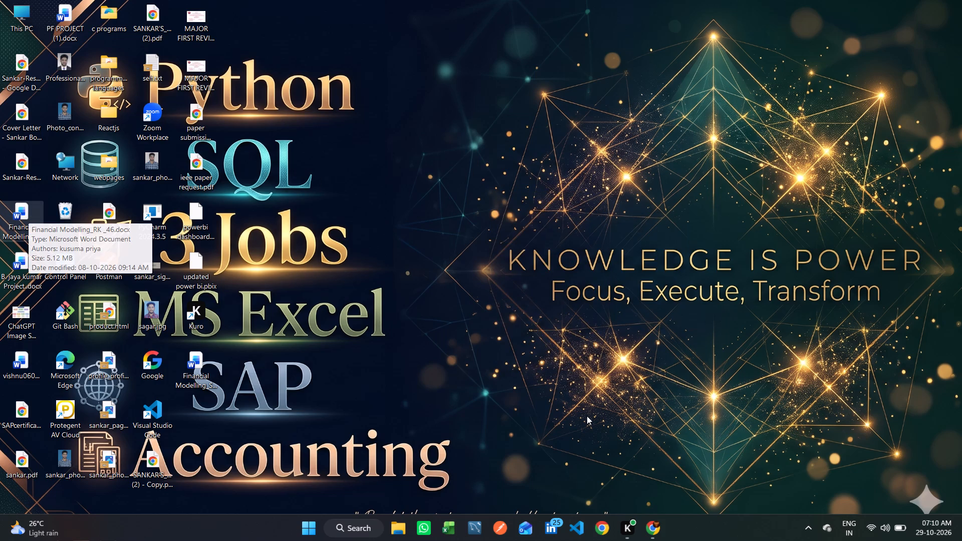
Open the Financial Modelling_SANKAR.docx report from the desktop in Word and dismiss the document backup notice.
{"action": "double_click", "coordinate": [190, 358]}
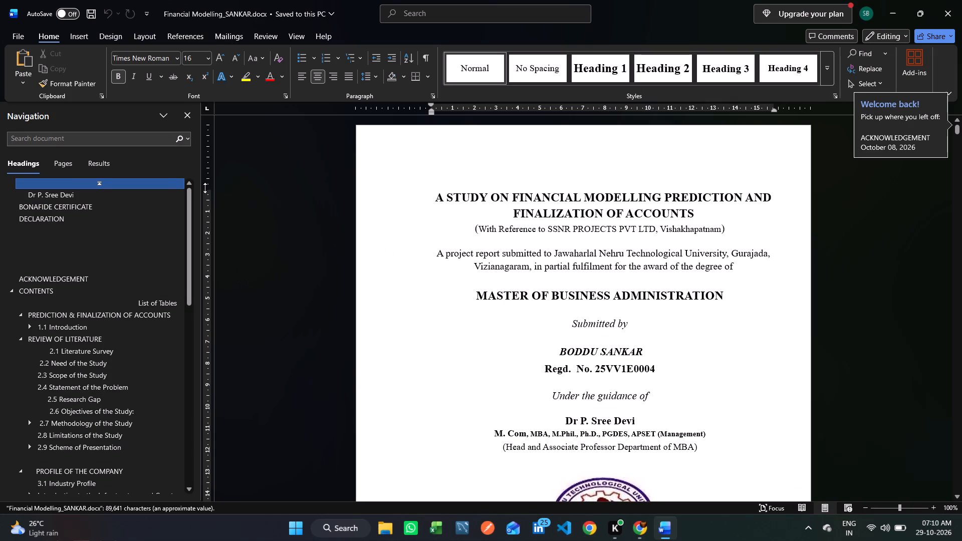
{"action": "scroll", "coordinate": [407, 198], "scroll_direction": "down", "scroll_amount": 2}
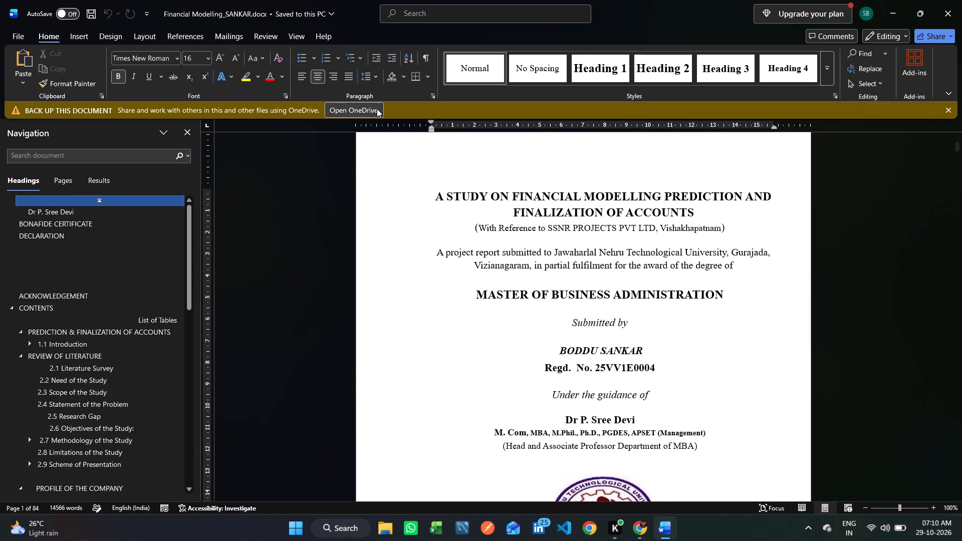
{"action": "left_click", "coordinate": [946, 111]}
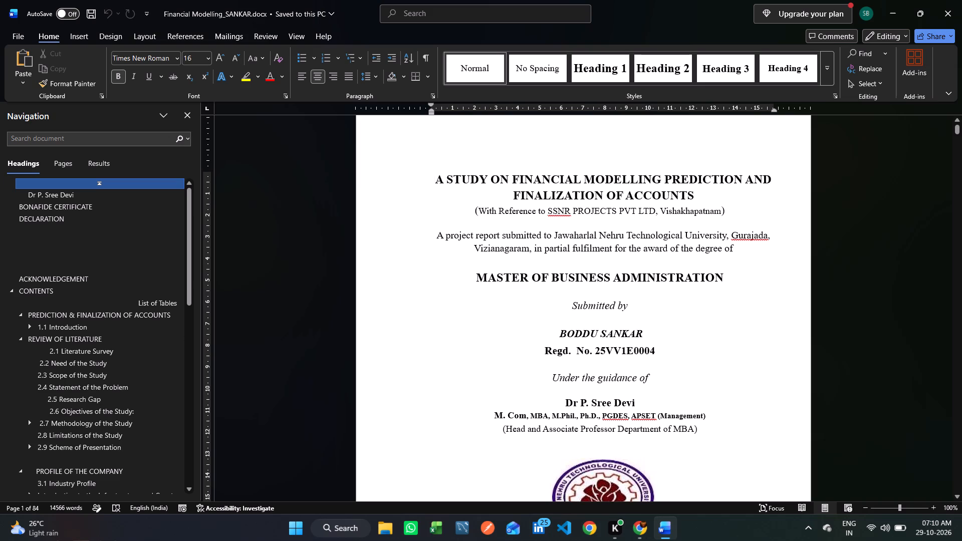
Review the report's title page, from the study title down to the university details and academic years.
{"action": "scroll", "coordinate": [691, 190], "scroll_direction": "down", "scroll_amount": 2}
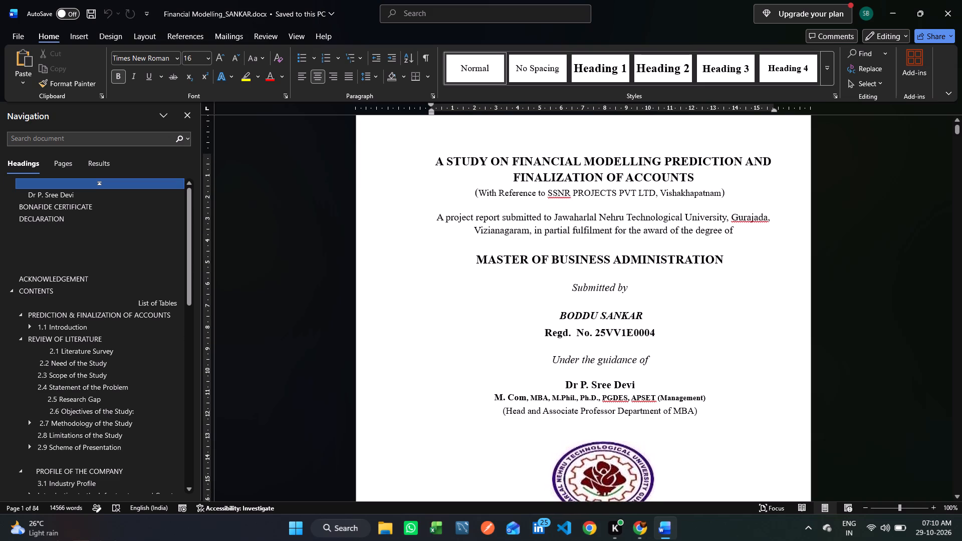
{"action": "scroll", "coordinate": [659, 218], "scroll_direction": "down", "scroll_amount": 5}
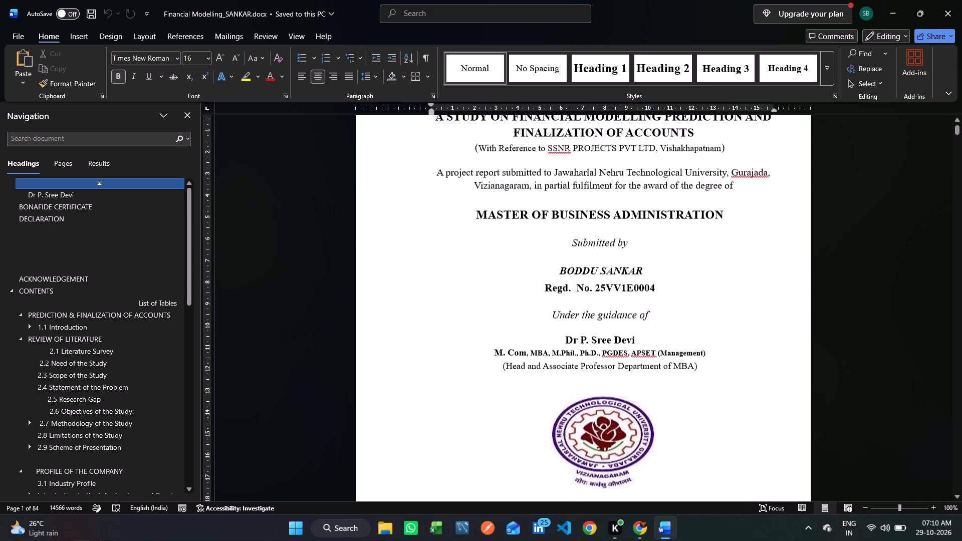
{"action": "scroll", "coordinate": [665, 205], "scroll_direction": "down", "scroll_amount": 5}
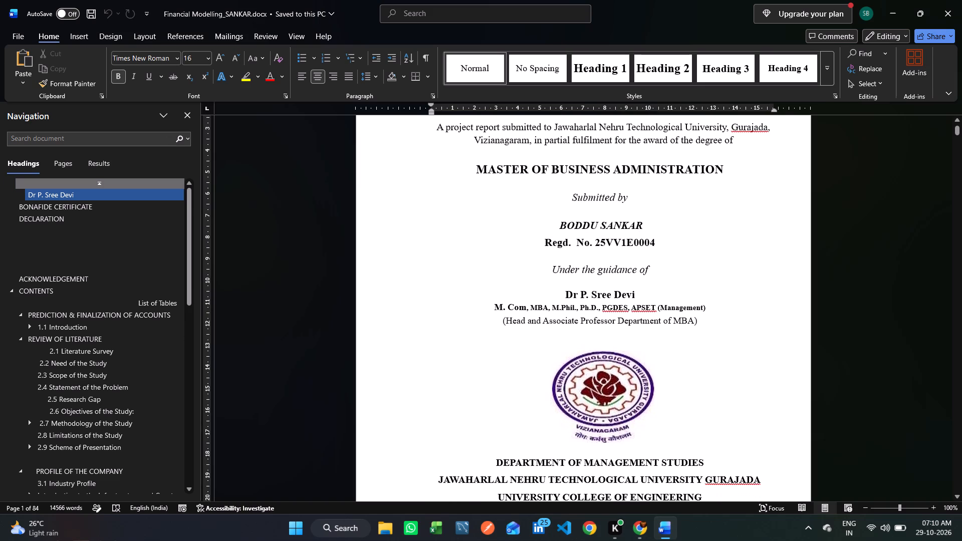
{"action": "scroll", "coordinate": [669, 202], "scroll_direction": "down", "scroll_amount": 2}
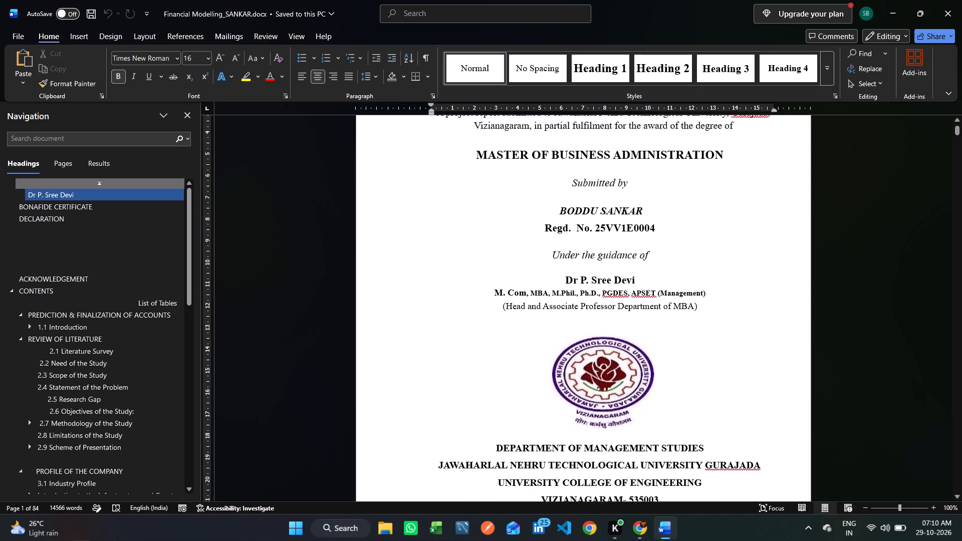
{"action": "scroll", "coordinate": [669, 202], "scroll_direction": "down", "scroll_amount": 3}
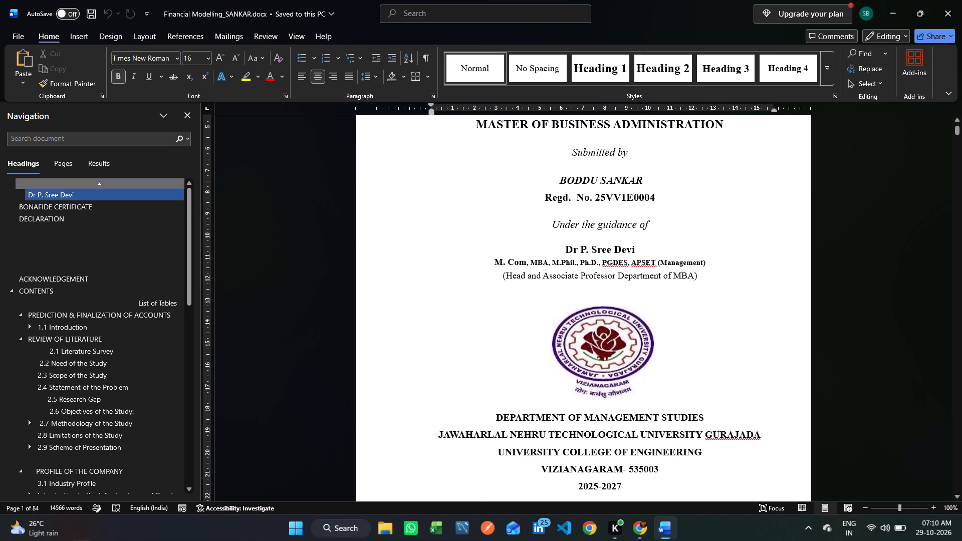
{"action": "scroll", "coordinate": [653, 198], "scroll_direction": "down", "scroll_amount": 6}
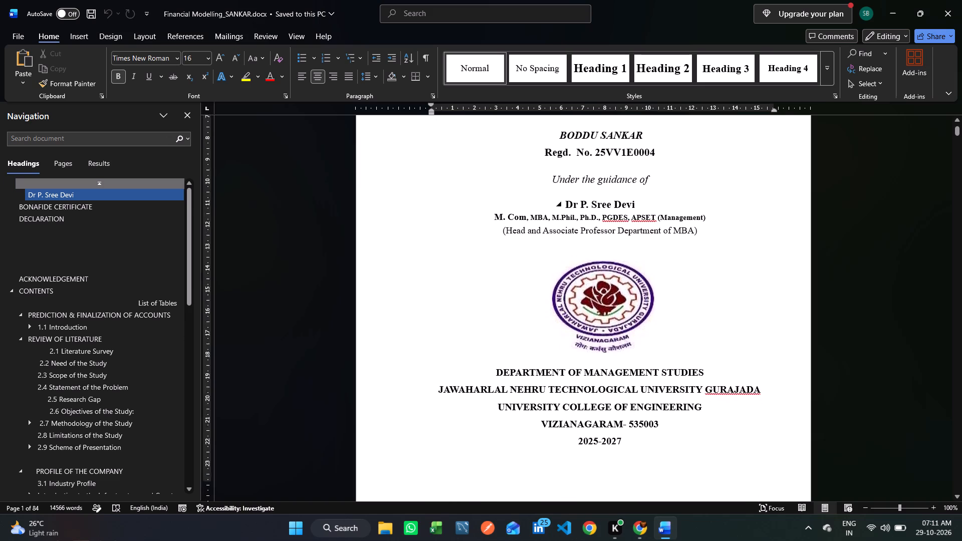
{"action": "scroll", "coordinate": [652, 198], "scroll_direction": "down", "scroll_amount": 20}
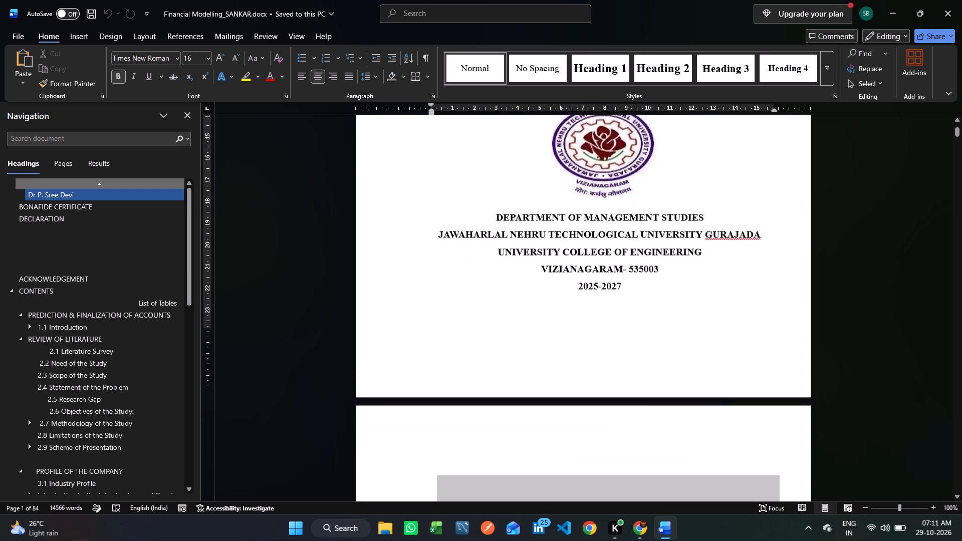
Read through the SSNR Projects company certificate and the Bonafide Certificate page, down to the examiner signature lines.
{"action": "scroll", "coordinate": [658, 209], "scroll_direction": "down", "scroll_amount": 20}
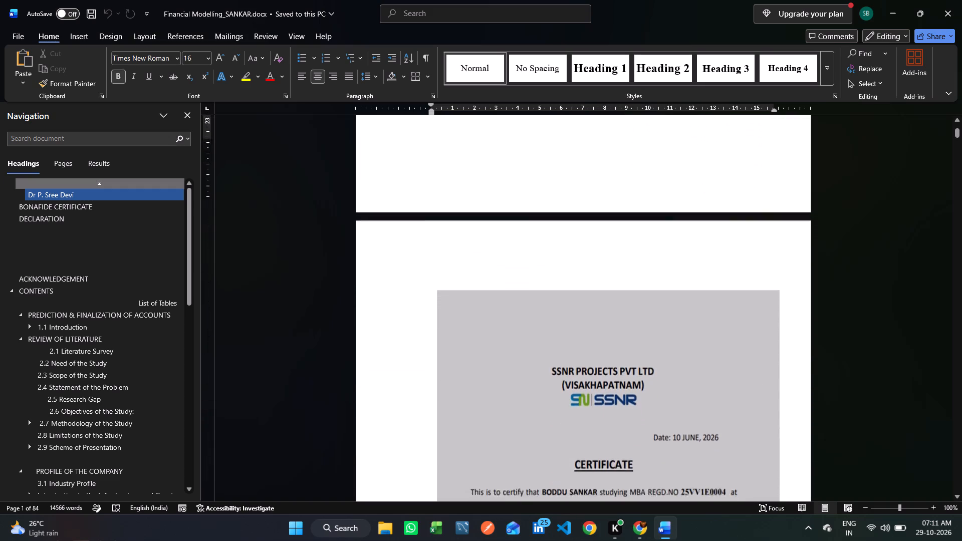
{"action": "scroll", "coordinate": [670, 210], "scroll_direction": "down", "scroll_amount": 19}
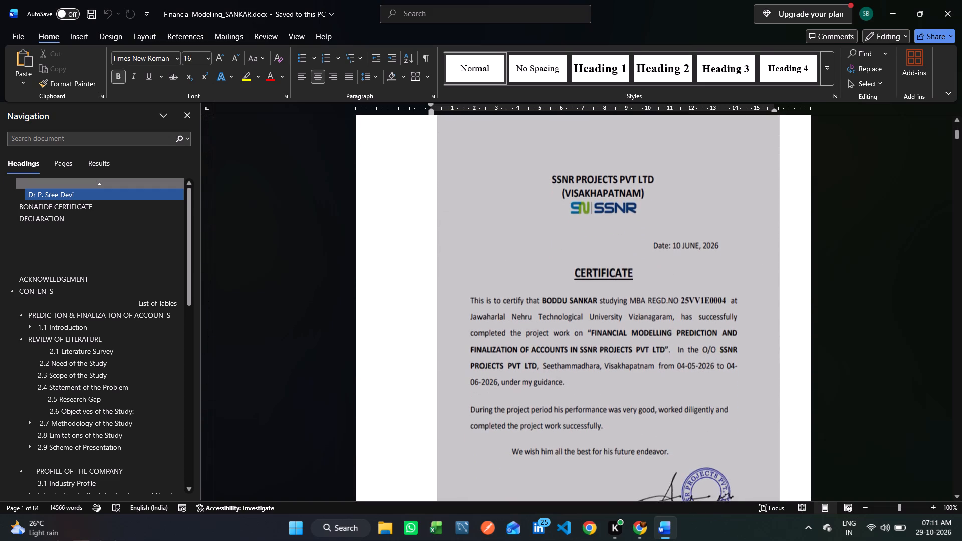
{"action": "scroll", "coordinate": [670, 209], "scroll_direction": "down", "scroll_amount": 19}
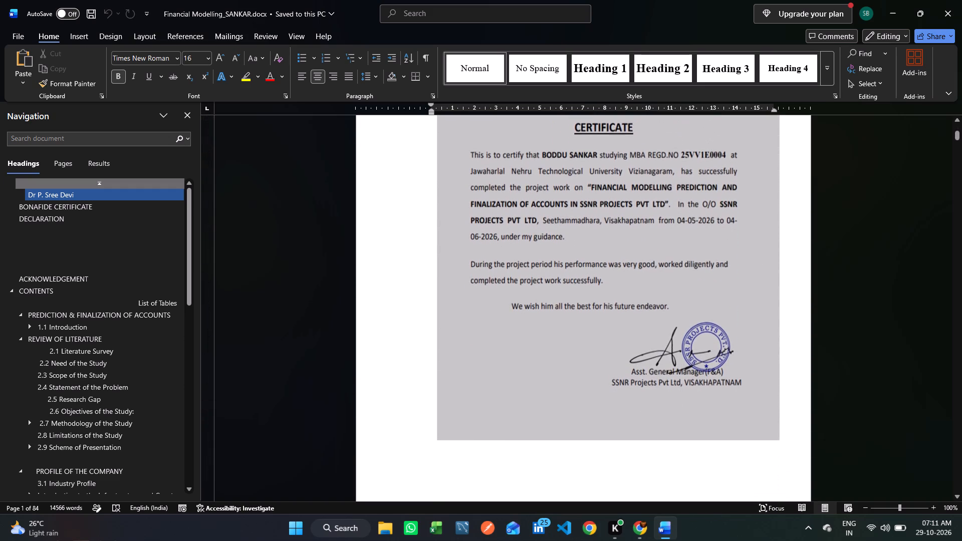
{"action": "scroll", "coordinate": [673, 205], "scroll_direction": "down", "scroll_amount": 18}
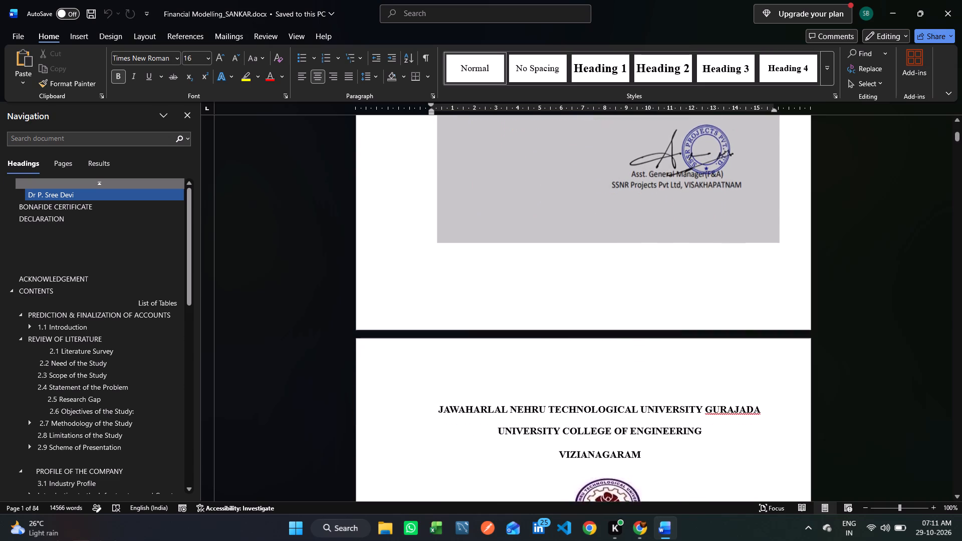
{"action": "scroll", "coordinate": [664, 214], "scroll_direction": "down", "scroll_amount": 20}
{"action": "scroll", "coordinate": [664, 214], "scroll_direction": "down", "scroll_amount": 2}
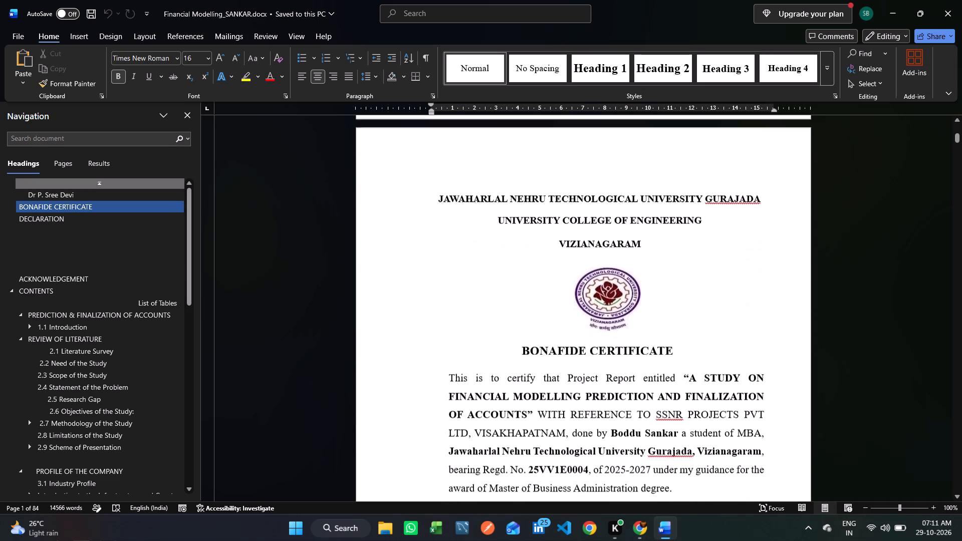
{"action": "scroll", "coordinate": [671, 214], "scroll_direction": "down", "scroll_amount": 20}
{"action": "scroll", "coordinate": [671, 214], "scroll_direction": "down", "scroll_amount": 1}
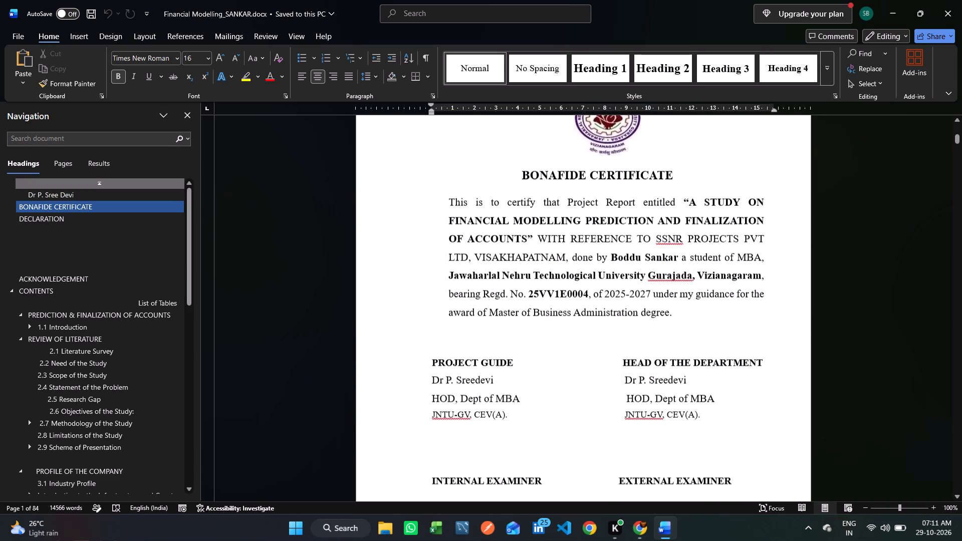
{"action": "scroll", "coordinate": [683, 211], "scroll_direction": "down", "scroll_amount": 2}
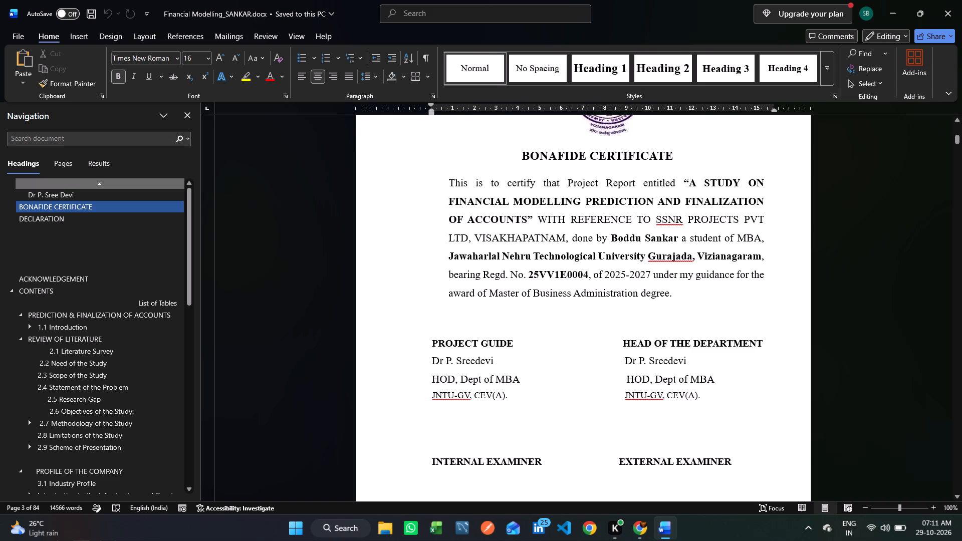
{"action": "scroll", "coordinate": [739, 209], "scroll_direction": "down", "scroll_amount": 2}
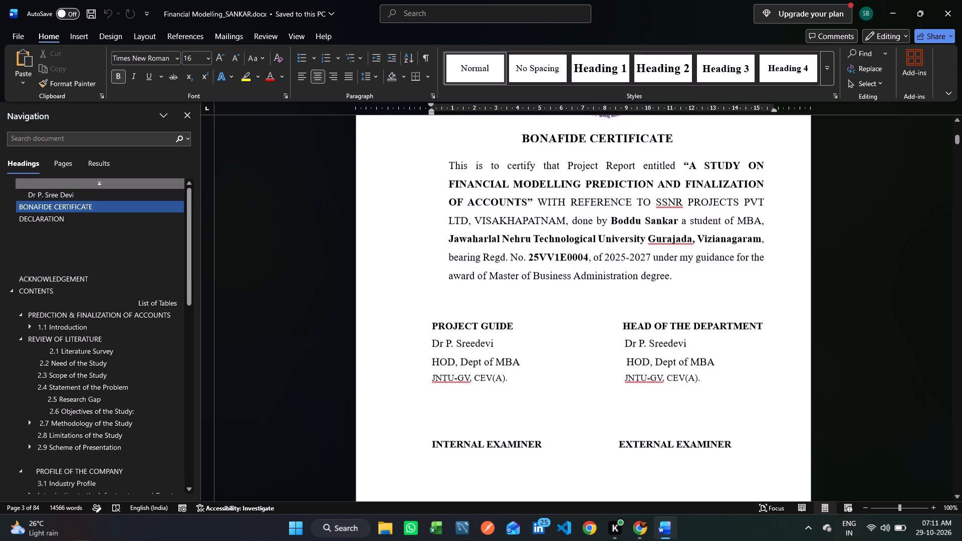
{"action": "scroll", "coordinate": [739, 206], "scroll_direction": "down", "scroll_amount": 2}
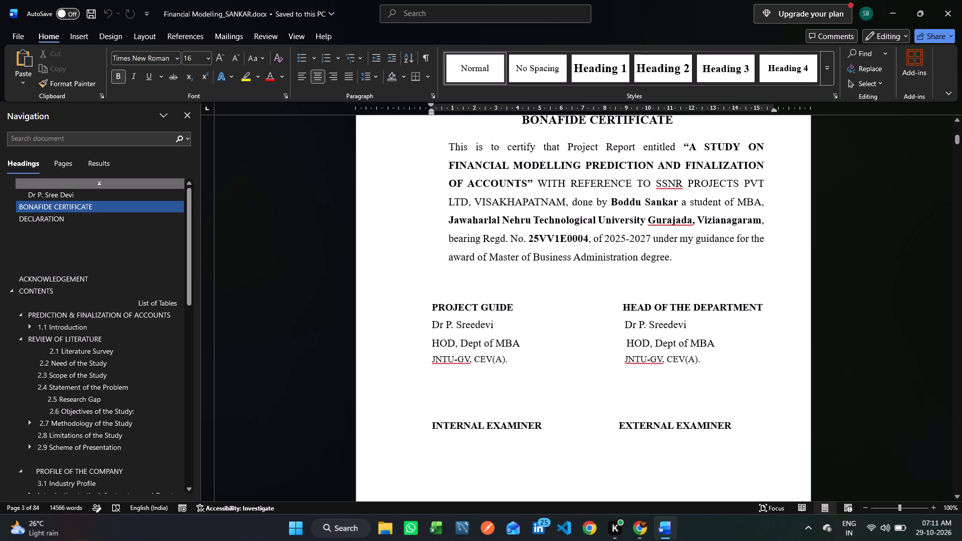
{"action": "scroll", "coordinate": [739, 206], "scroll_direction": "down", "scroll_amount": 7}
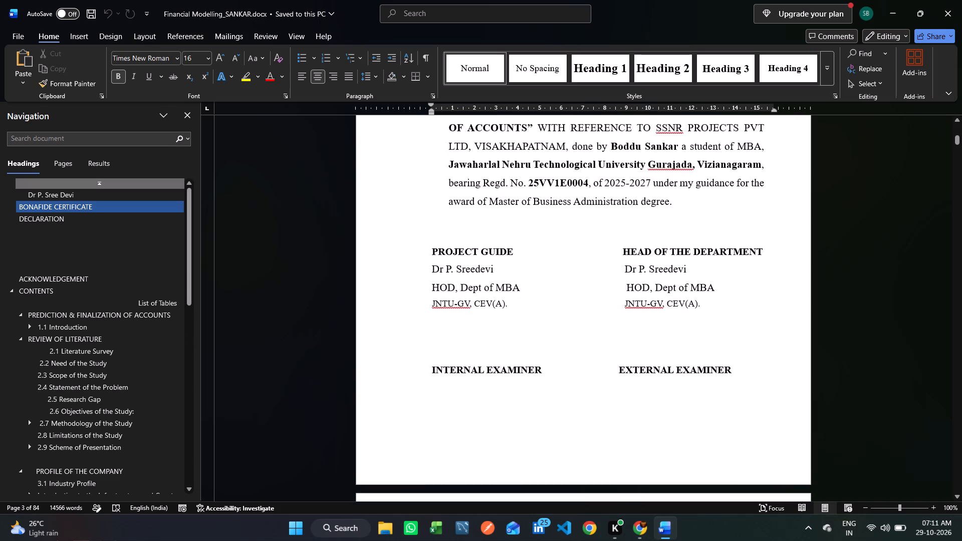
{"action": "scroll", "coordinate": [739, 206], "scroll_direction": "down", "scroll_amount": 16}
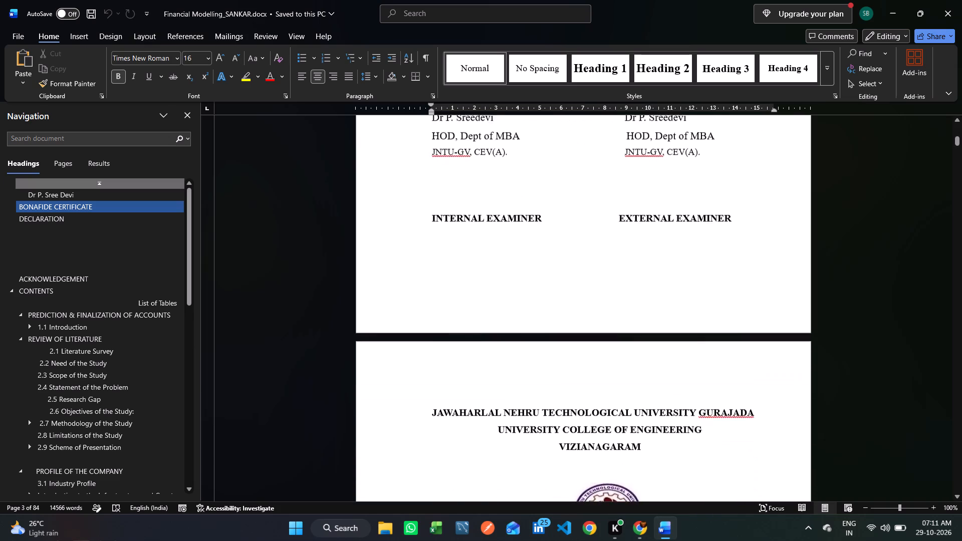
Read the Declaration page, including its statement and the date, place and signature area.
{"action": "scroll", "coordinate": [739, 206], "scroll_direction": "down", "scroll_amount": 20}
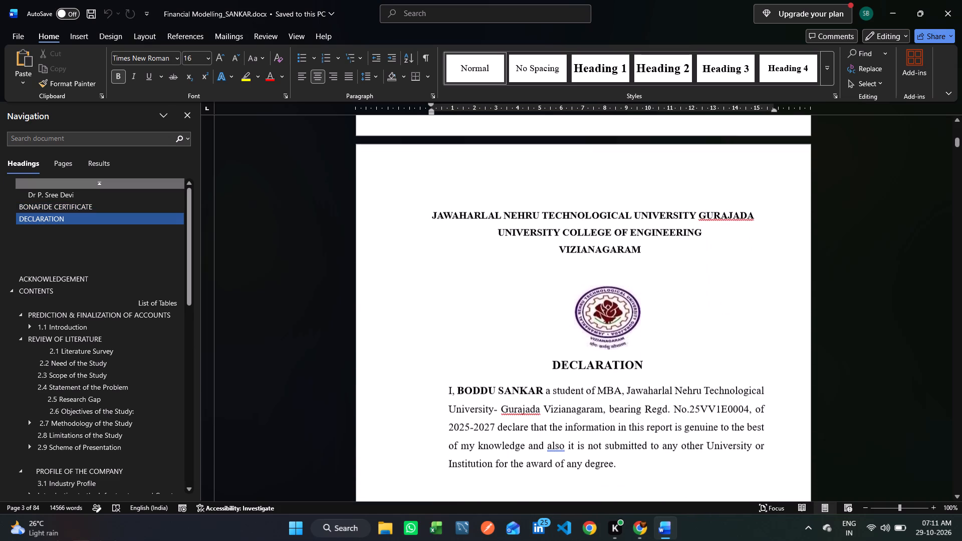
{"action": "scroll", "coordinate": [739, 206], "scroll_direction": "down", "scroll_amount": 20}
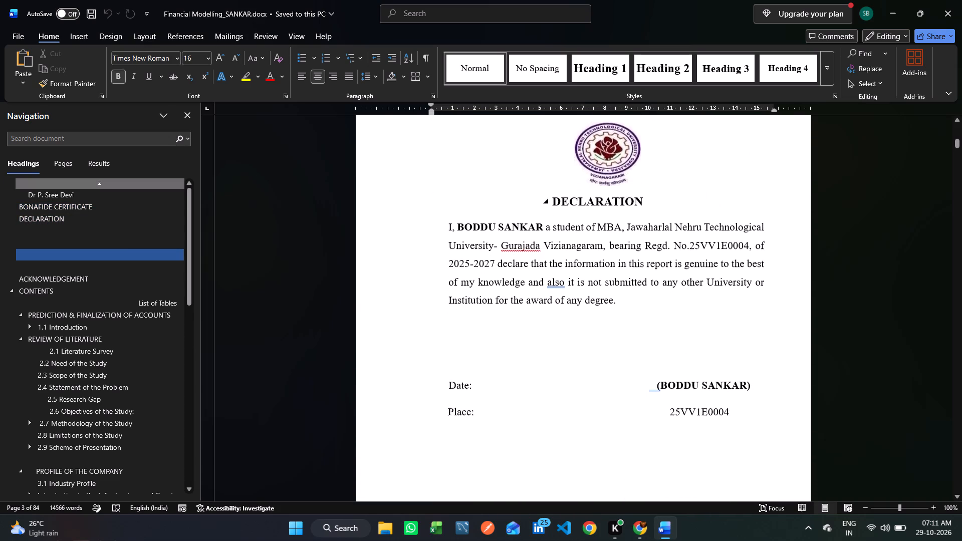
{"action": "scroll", "coordinate": [739, 206], "scroll_direction": "down", "scroll_amount": 7}
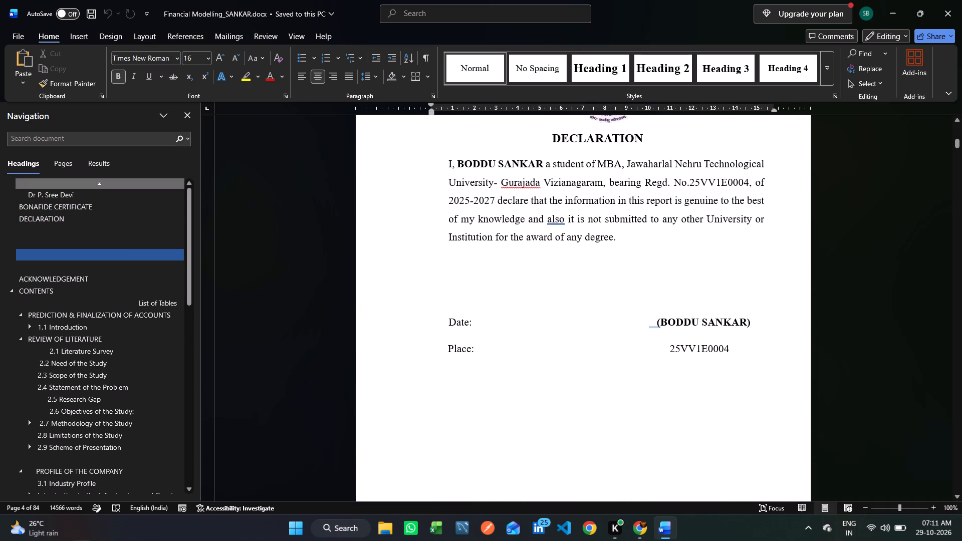
{"action": "scroll", "coordinate": [739, 206], "scroll_direction": "down", "scroll_amount": 2}
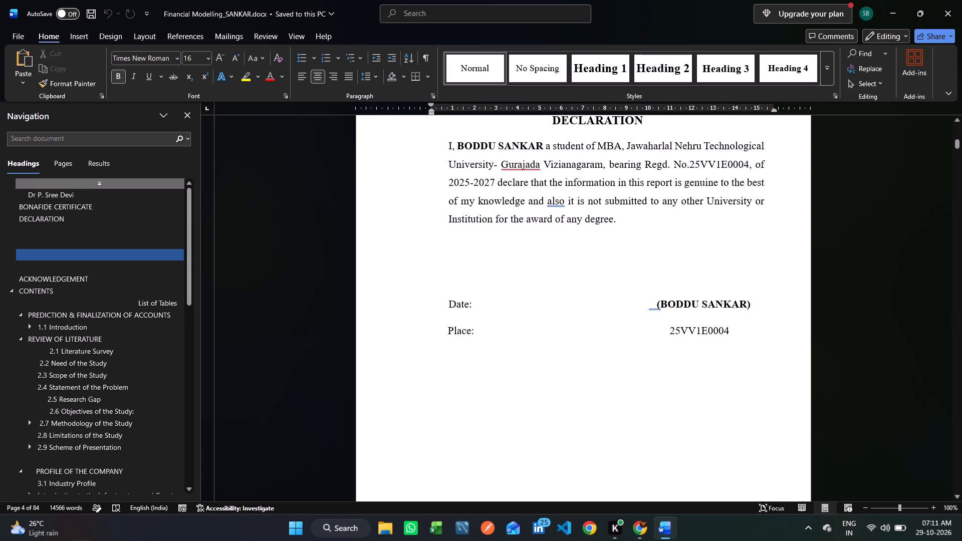
{"action": "scroll", "coordinate": [739, 206], "scroll_direction": "down", "scroll_amount": 13}
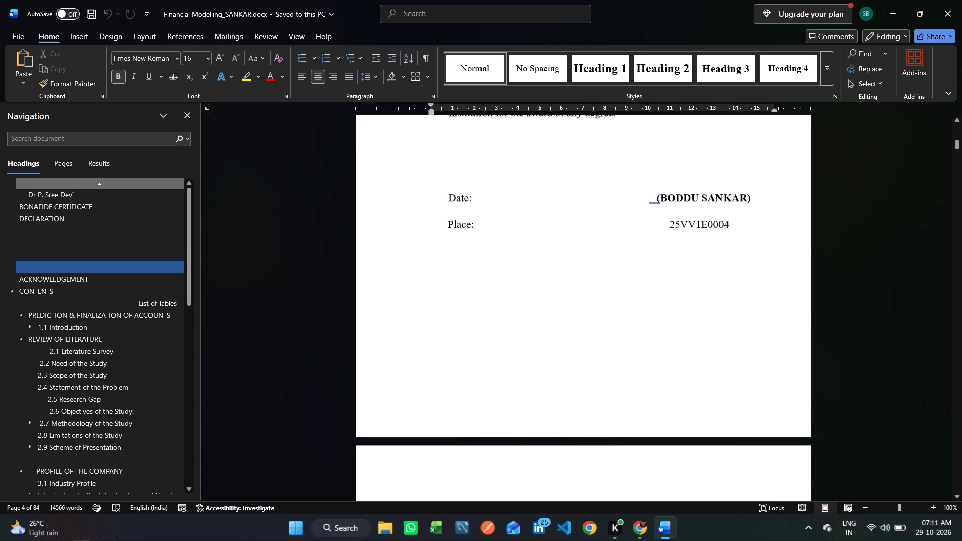
Read the Acknowledgement page from its heading down to the student's closing signature.
{"action": "scroll", "coordinate": [739, 206], "scroll_direction": "down", "scroll_amount": 20}
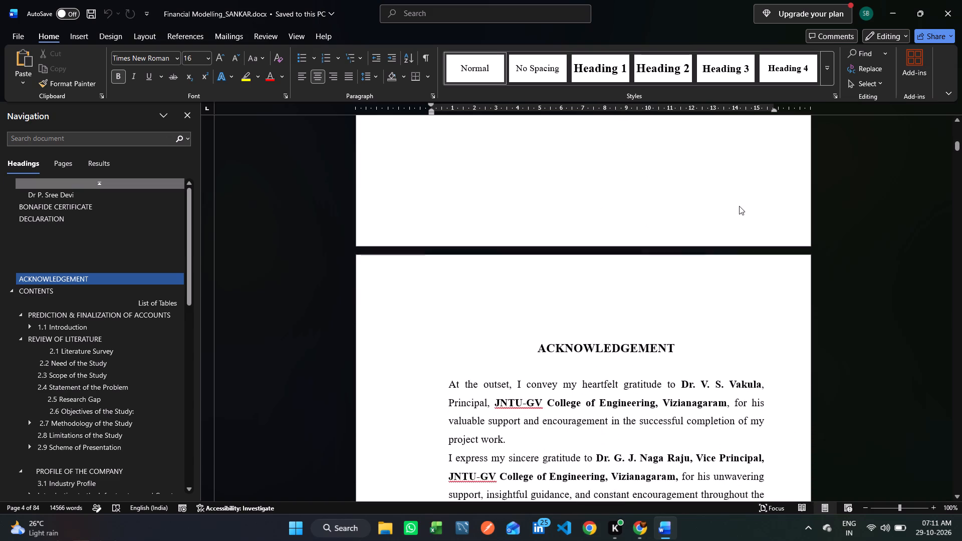
{"action": "scroll", "coordinate": [739, 206], "scroll_direction": "down", "scroll_amount": 20}
{"action": "scroll", "coordinate": [739, 206], "scroll_direction": "down", "scroll_amount": 3}
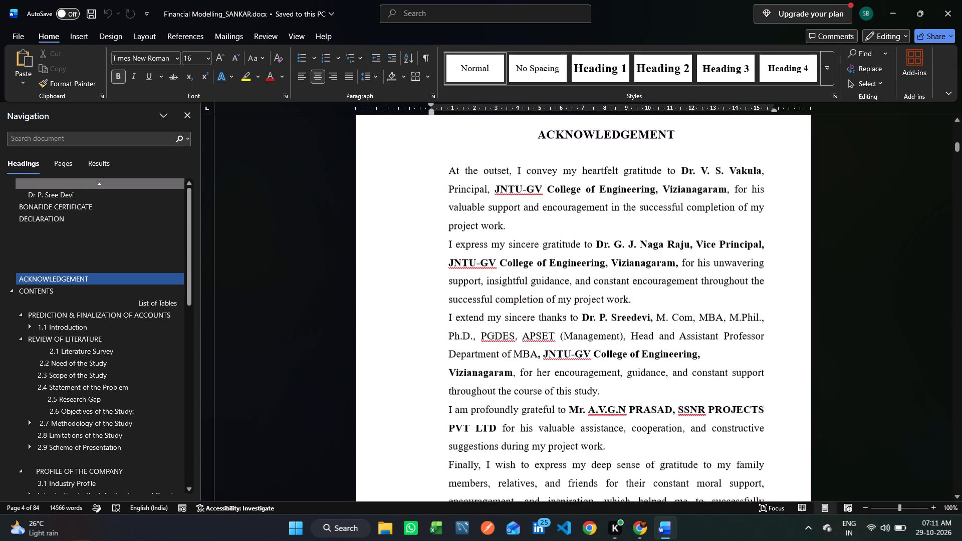
{"action": "scroll", "coordinate": [739, 206], "scroll_direction": "down", "scroll_amount": 4}
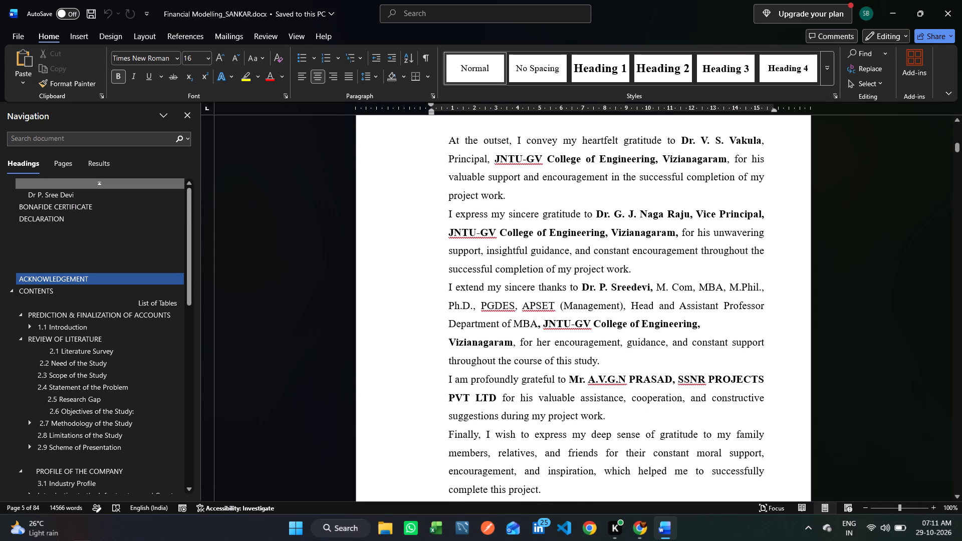
{"action": "scroll", "coordinate": [739, 205], "scroll_direction": "up", "scroll_amount": 1}
{"action": "scroll", "coordinate": [702, 233], "scroll_direction": "down", "scroll_amount": 8}
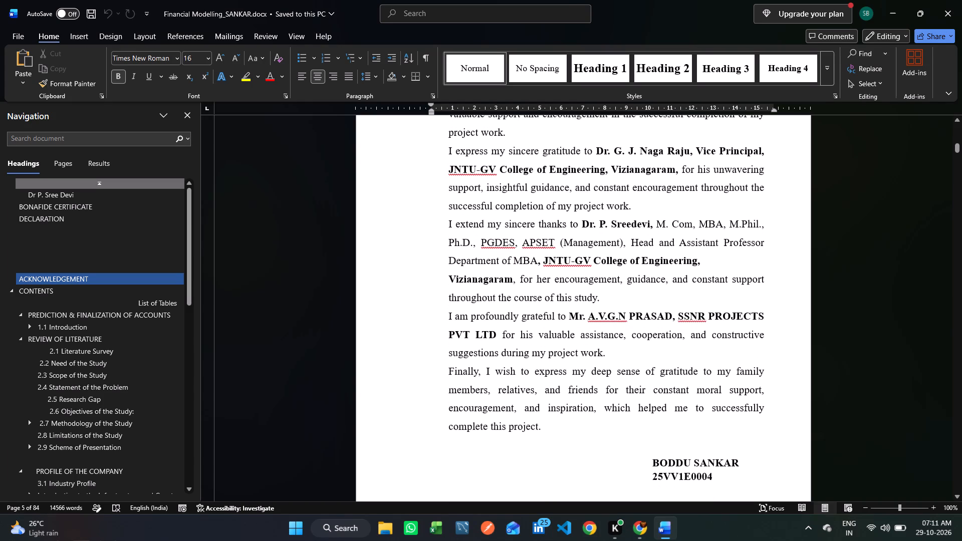
{"action": "scroll", "coordinate": [654, 332], "scroll_direction": "down", "scroll_amount": 2}
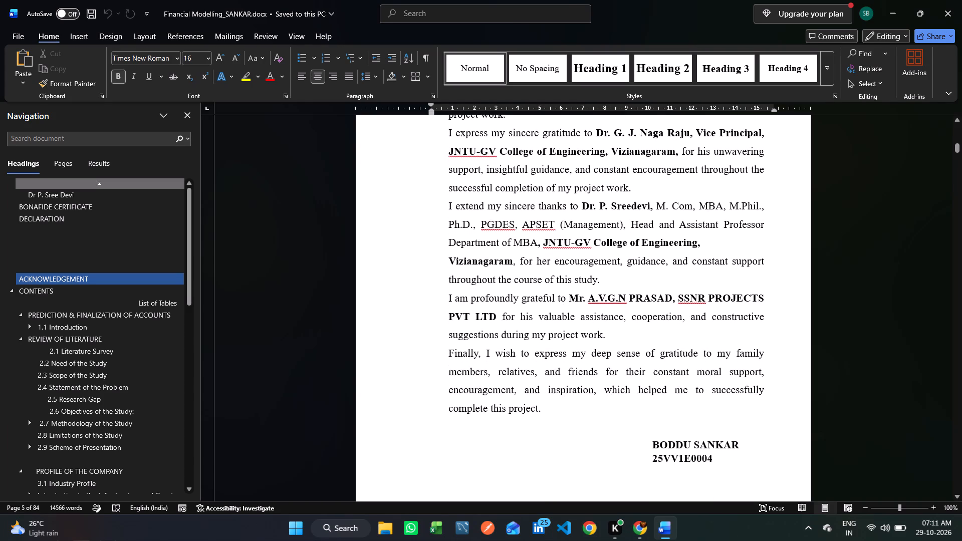
Read the first Contents page, from the preliminary pages and lists down to the Chapter 4 entries on financial modelling framework.
{"action": "scroll", "coordinate": [665, 324], "scroll_direction": "down", "scroll_amount": 11}
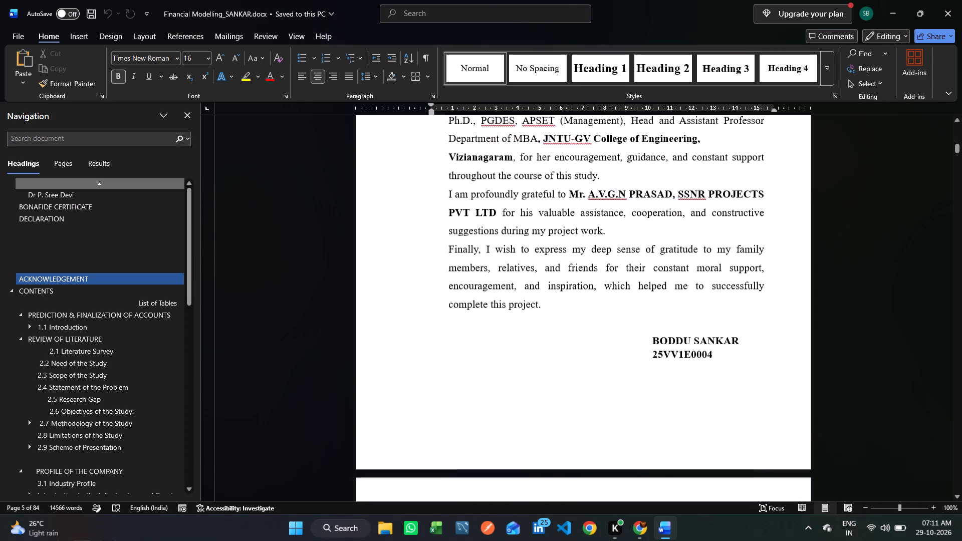
{"action": "scroll", "coordinate": [670, 319], "scroll_direction": "down", "scroll_amount": 20}
{"action": "scroll", "coordinate": [670, 319], "scroll_direction": "down", "scroll_amount": 4}
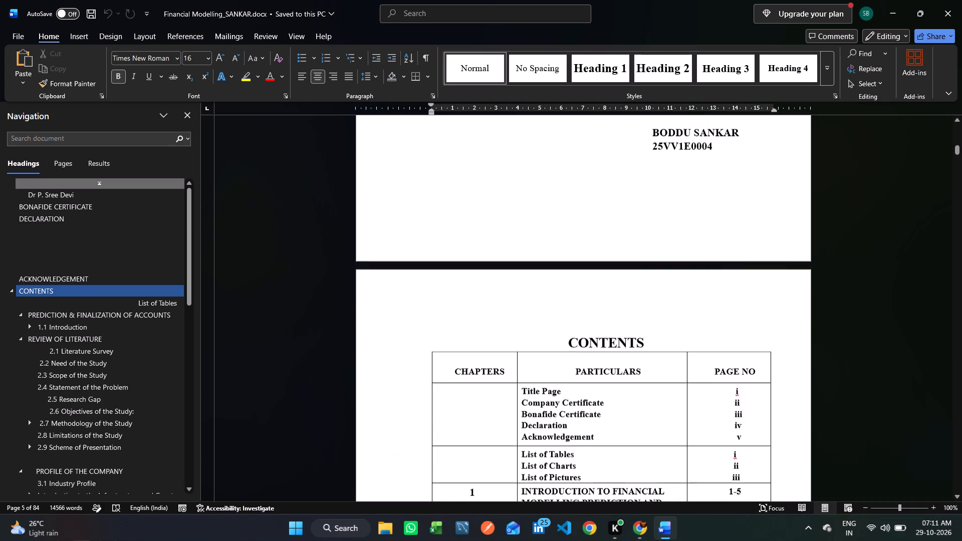
{"action": "scroll", "coordinate": [670, 319], "scroll_direction": "down", "scroll_amount": 20}
{"action": "scroll", "coordinate": [670, 319], "scroll_direction": "down", "scroll_amount": 3}
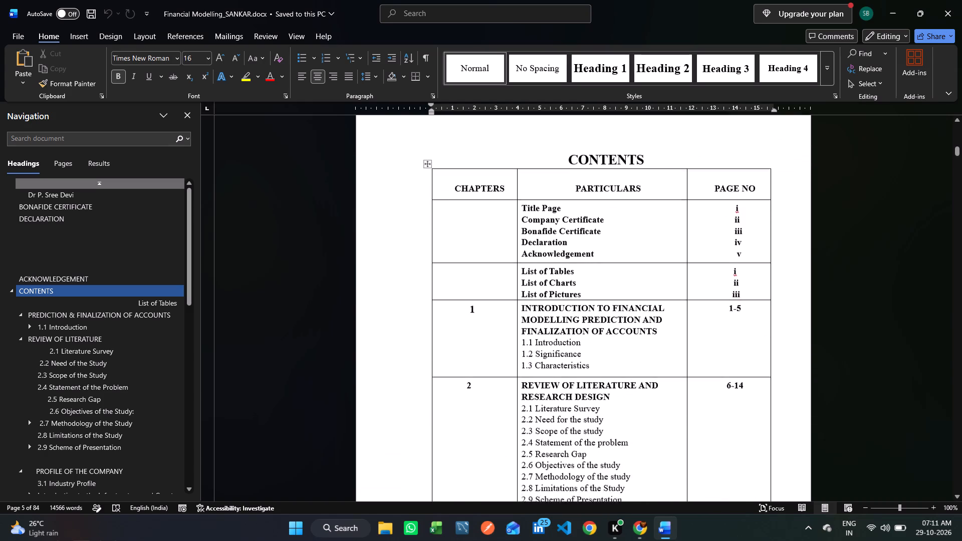
{"action": "scroll", "coordinate": [670, 319], "scroll_direction": "down", "scroll_amount": 10}
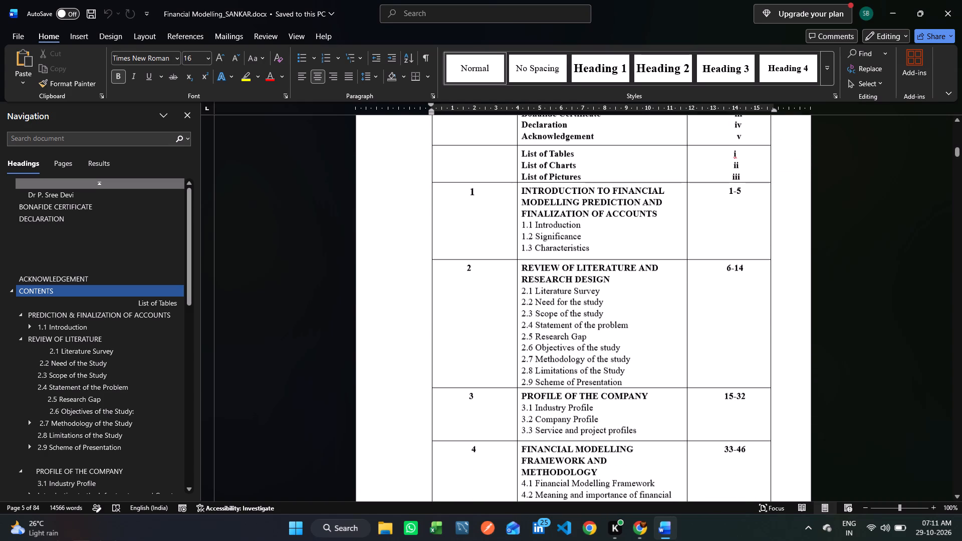
{"action": "scroll", "coordinate": [670, 319], "scroll_direction": "down", "scroll_amount": 10}
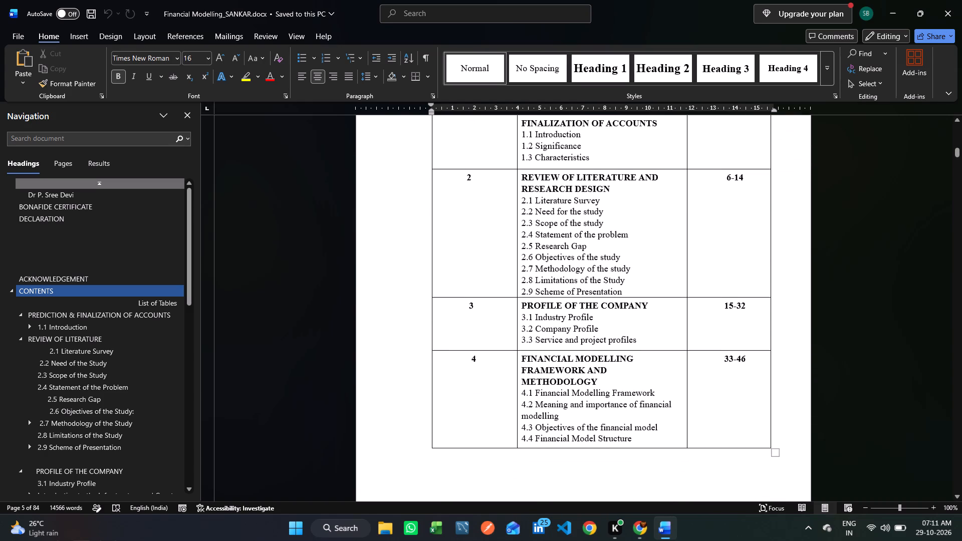
Review the second Contents page, covering Chapters 5 and 6, the Annexure and the Bibliography.
{"action": "scroll", "coordinate": [670, 319], "scroll_direction": "down", "scroll_amount": 20}
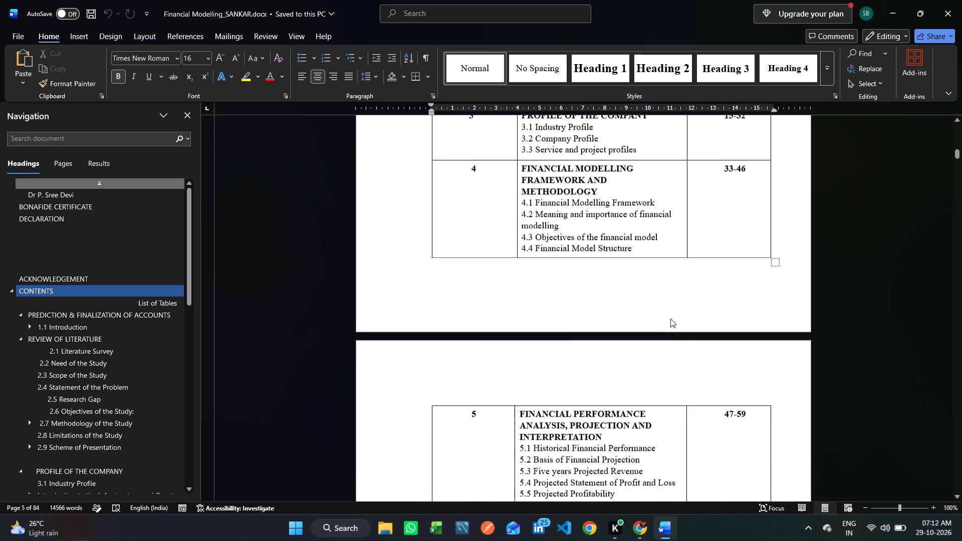
{"action": "scroll", "coordinate": [670, 319], "scroll_direction": "down", "scroll_amount": 20}
{"action": "scroll", "coordinate": [670, 319], "scroll_direction": "down", "scroll_amount": 6}
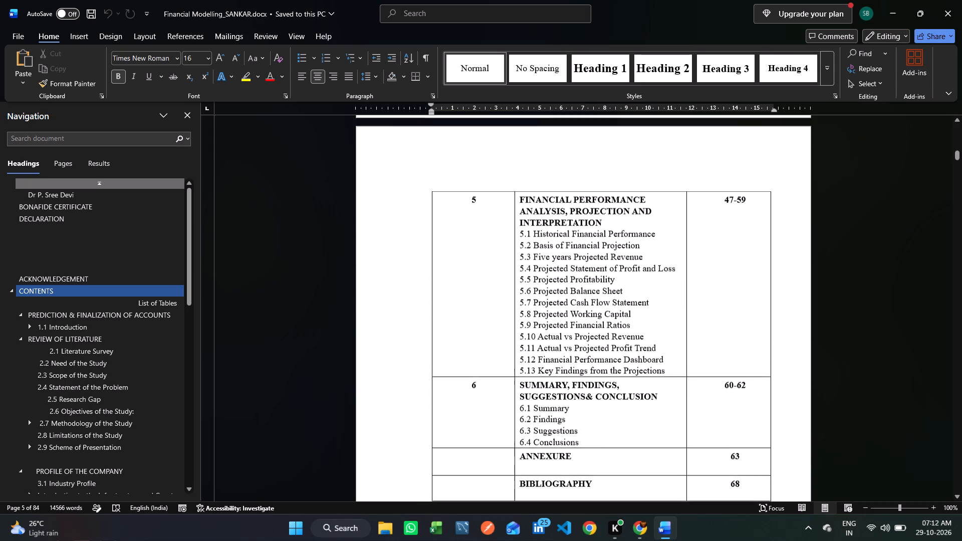
{"action": "scroll", "coordinate": [670, 319], "scroll_direction": "down", "scroll_amount": 20}
{"action": "scroll", "coordinate": [670, 319], "scroll_direction": "down", "scroll_amount": 6}
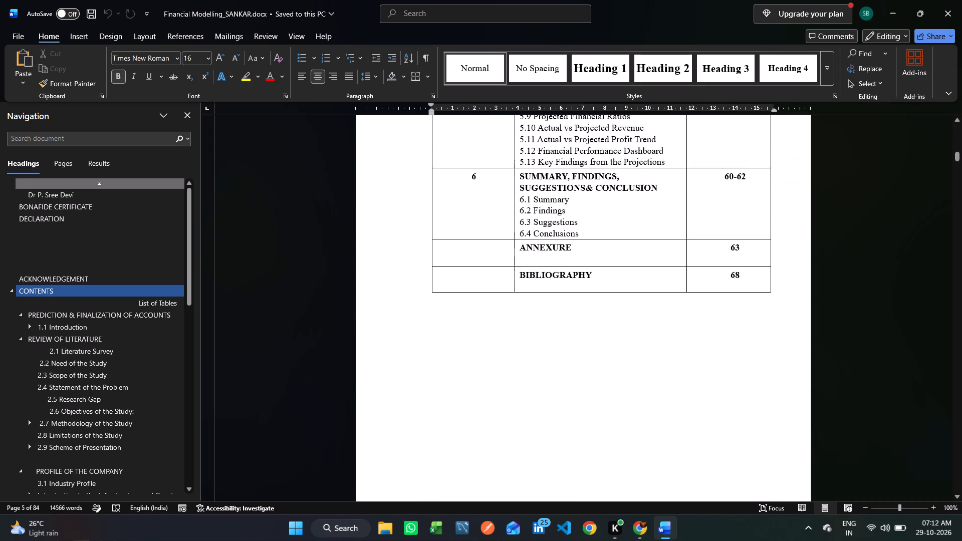
{"action": "scroll", "coordinate": [670, 319], "scroll_direction": "down", "scroll_amount": 20}
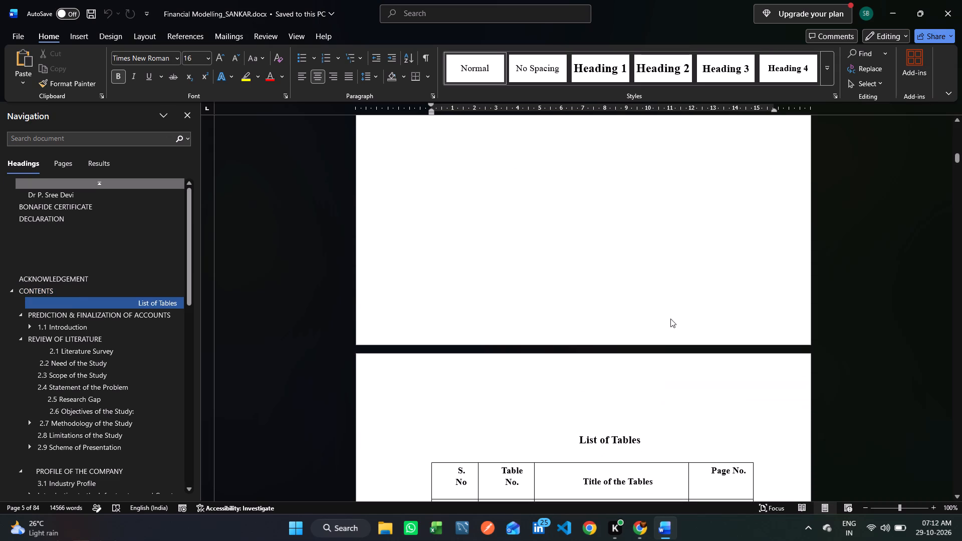
Return to the first Contents page and re-read the entries and page ranges for Chapters 1 to 4.
{"action": "scroll", "coordinate": [670, 319], "scroll_direction": "up", "scroll_amount": 20}
{"action": "scroll", "coordinate": [670, 319], "scroll_direction": "up", "scroll_amount": 4}
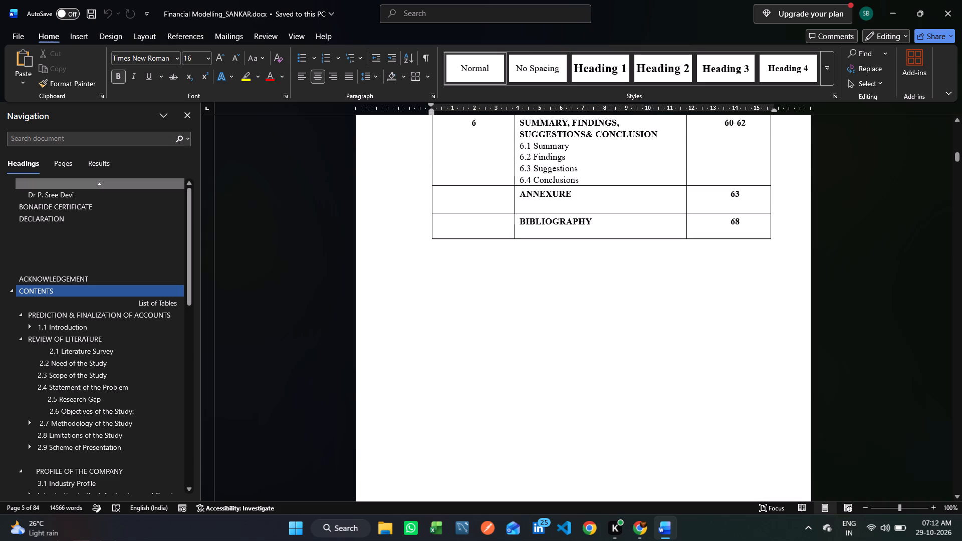
{"action": "scroll", "coordinate": [671, 308], "scroll_direction": "up", "scroll_amount": 20}
{"action": "scroll", "coordinate": [671, 308], "scroll_direction": "up", "scroll_amount": 10}
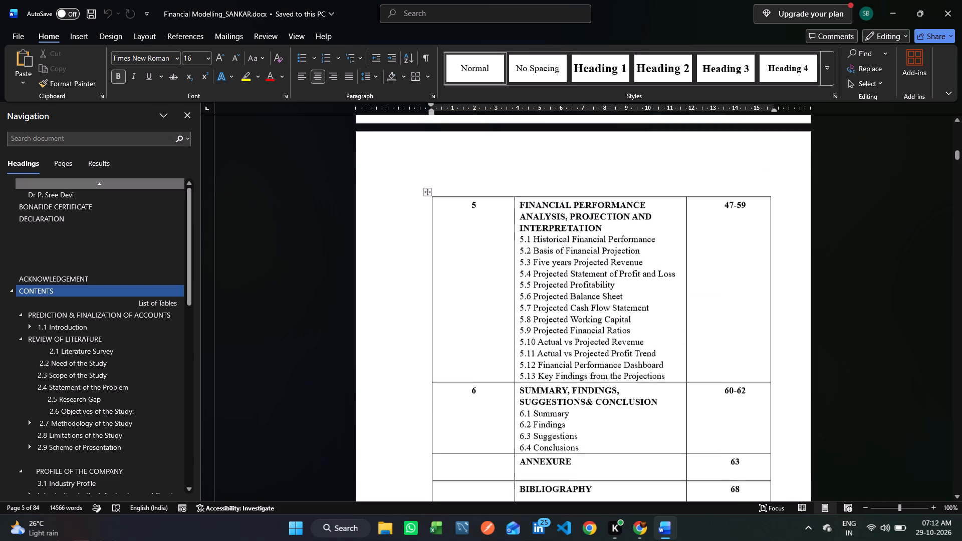
{"action": "scroll", "coordinate": [684, 292], "scroll_direction": "up", "scroll_amount": 20}
{"action": "scroll", "coordinate": [684, 292], "scroll_direction": "up", "scroll_amount": 10}
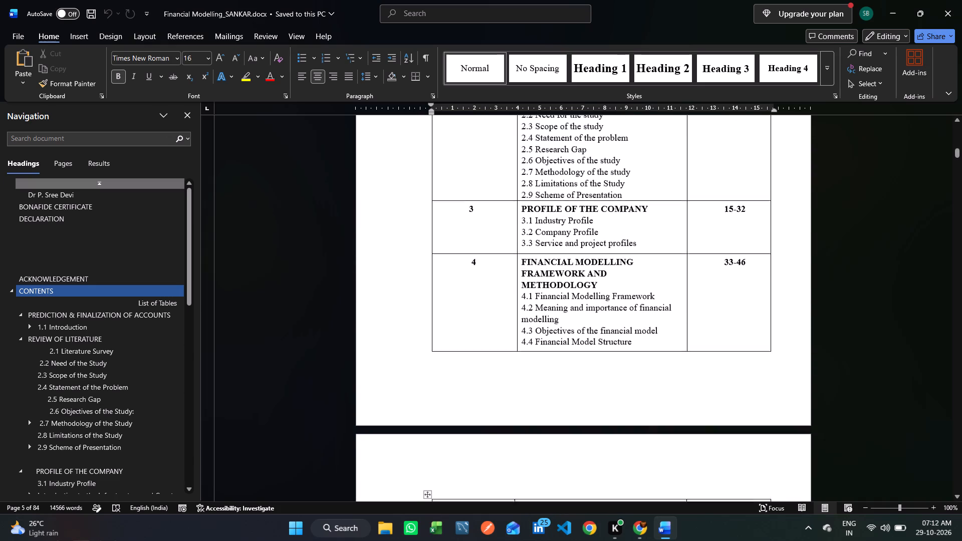
{"action": "scroll", "coordinate": [686, 289], "scroll_direction": "up", "scroll_amount": 12}
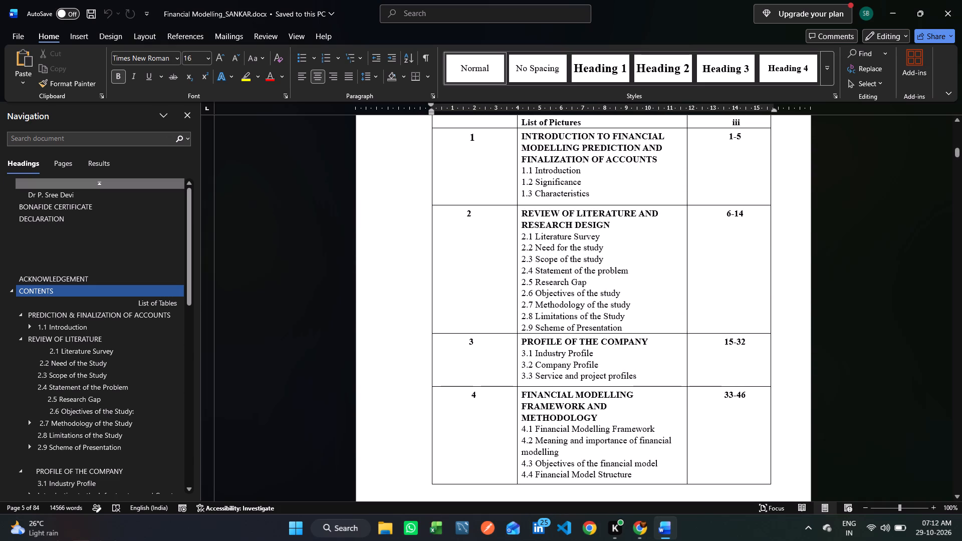
{"action": "scroll", "coordinate": [703, 306], "scroll_direction": "down", "scroll_amount": 1}
{"action": "scroll", "coordinate": [705, 302], "scroll_direction": "up", "scroll_amount": 3}
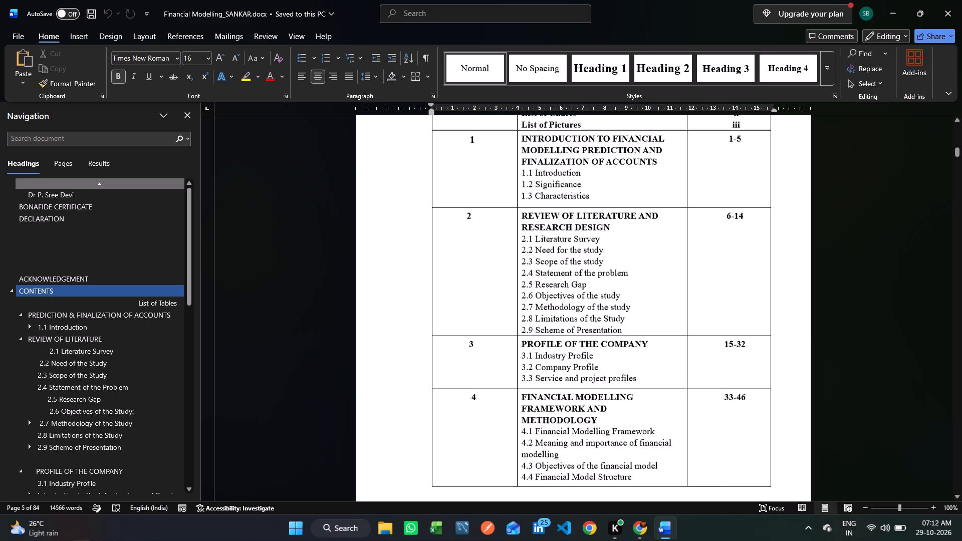
{"action": "scroll", "coordinate": [705, 302], "scroll_direction": "down", "scroll_amount": 6}
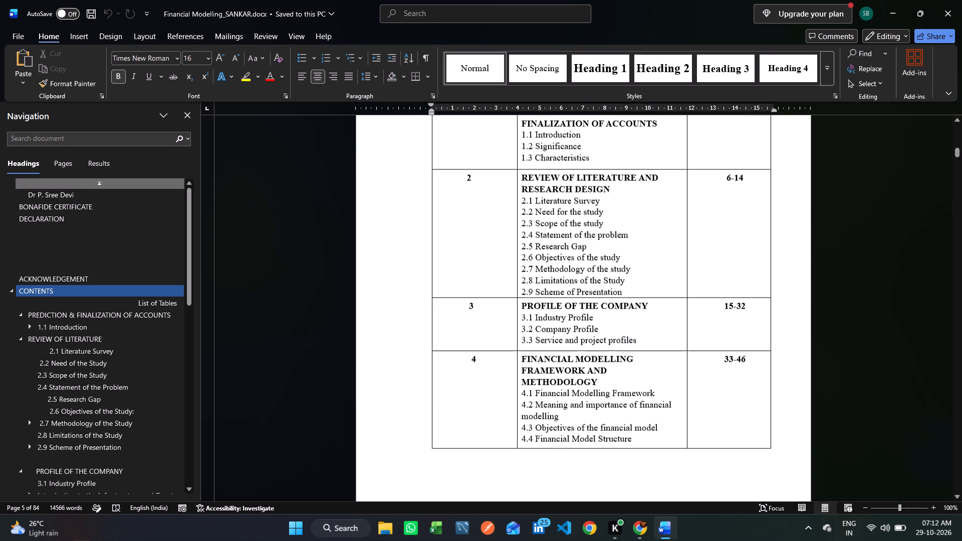
{"action": "scroll", "coordinate": [705, 302], "scroll_direction": "down", "scroll_amount": 3}
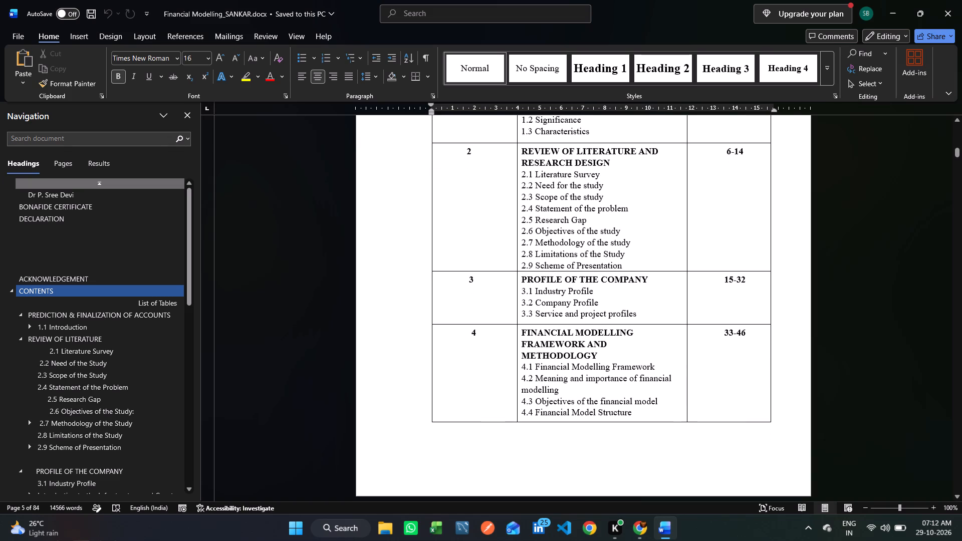
{"action": "scroll", "coordinate": [705, 302], "scroll_direction": "down", "scroll_amount": 1}
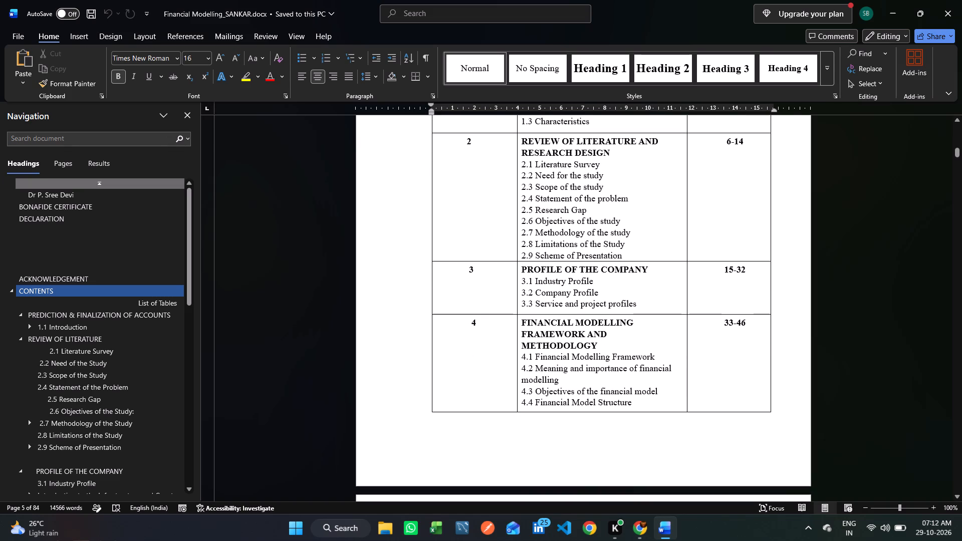
{"action": "scroll", "coordinate": [705, 302], "scroll_direction": "down", "scroll_amount": 9}
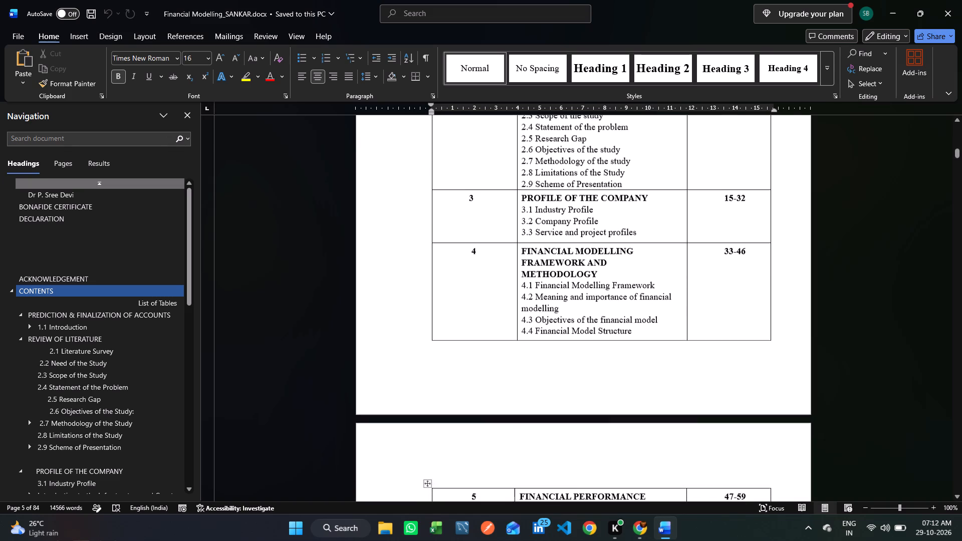
Re-read the Contents entries for Chapters 5 and 6, including their subsections, down to the Annexure and Bibliography rows.
{"action": "scroll", "coordinate": [705, 302], "scroll_direction": "down", "scroll_amount": 20}
{"action": "scroll", "coordinate": [705, 302], "scroll_direction": "down", "scroll_amount": 5}
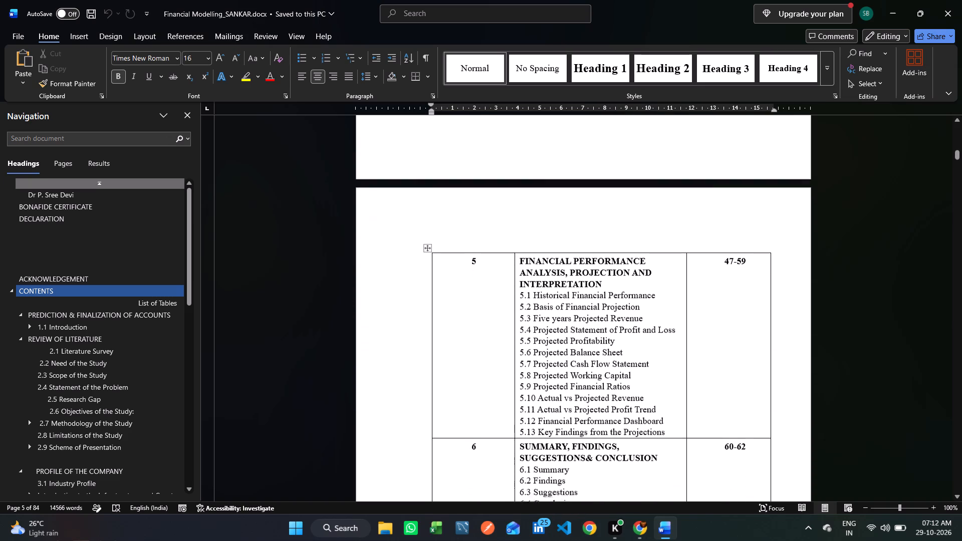
{"action": "scroll", "coordinate": [705, 302], "scroll_direction": "down", "scroll_amount": 3}
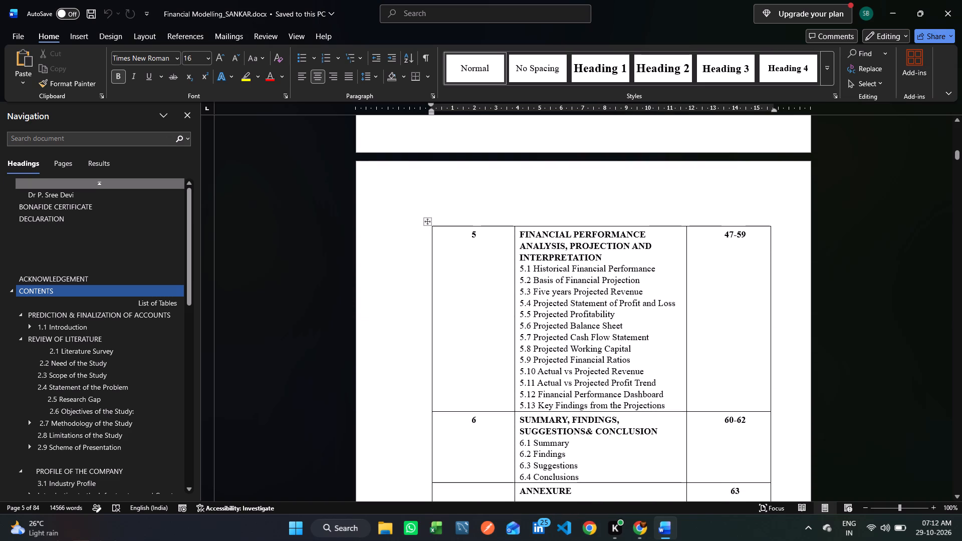
{"action": "scroll", "coordinate": [655, 312], "scroll_direction": "down", "scroll_amount": 3}
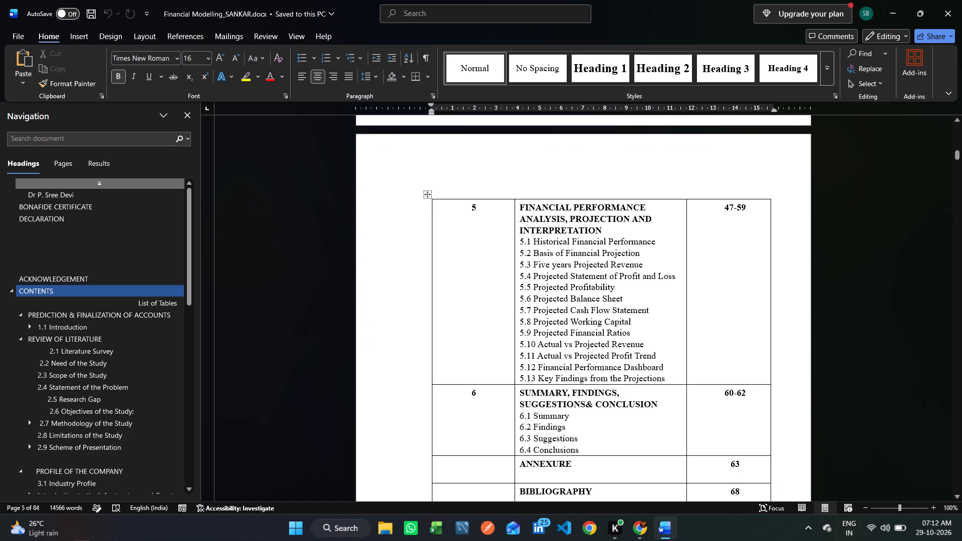
{"action": "scroll", "coordinate": [655, 312], "scroll_direction": "down", "scroll_amount": 5}
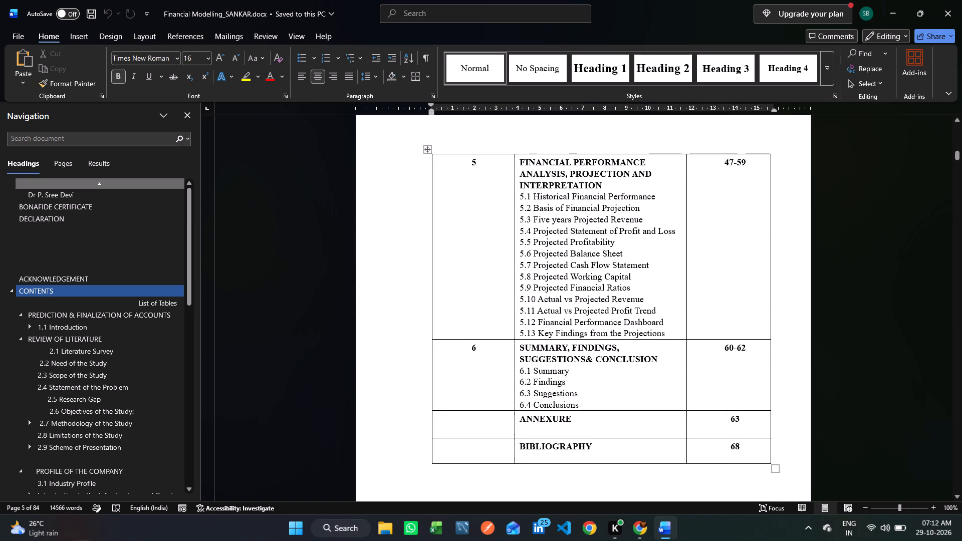
{"action": "scroll", "coordinate": [655, 312], "scroll_direction": "down", "scroll_amount": 5}
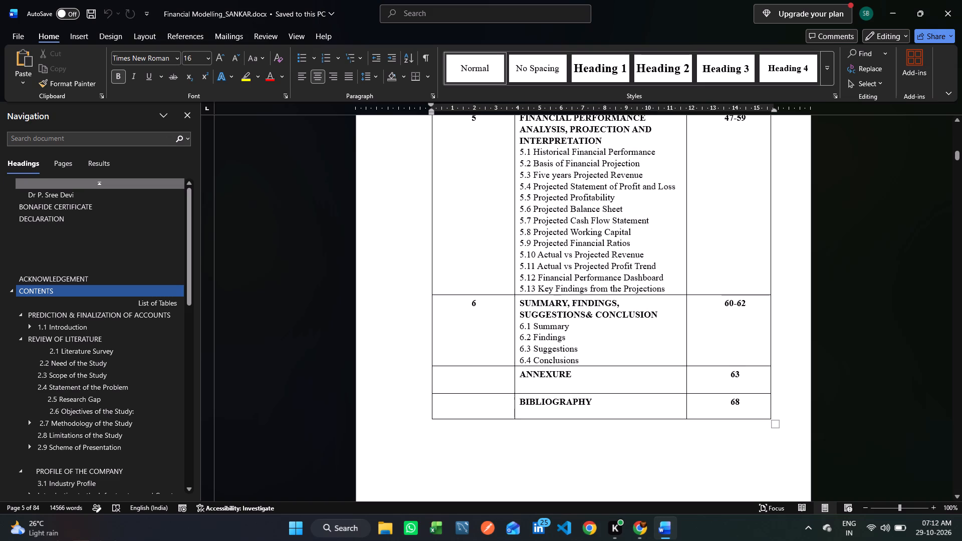
{"action": "scroll", "coordinate": [655, 312], "scroll_direction": "down", "scroll_amount": 9}
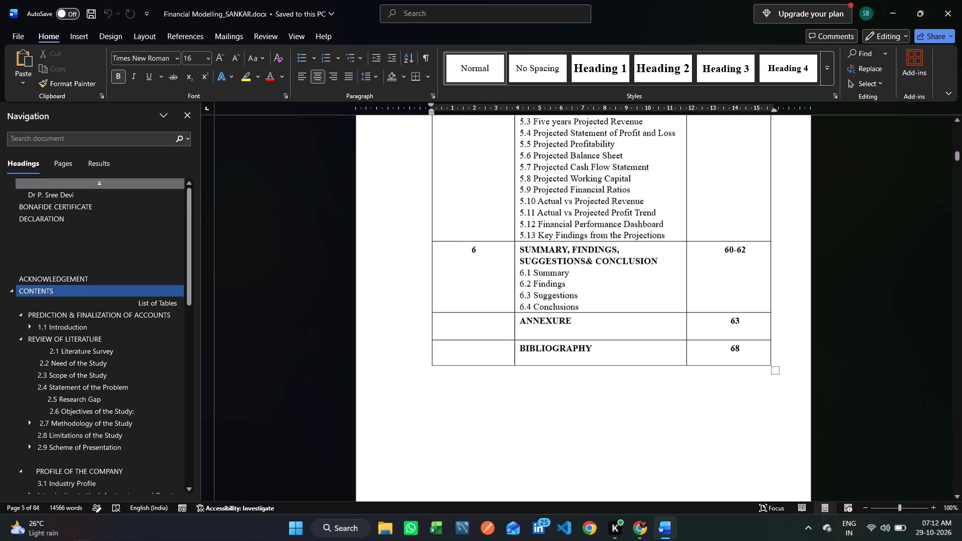
Examine the List of Tables page, checking the table numbers, titles and page numbers down to its last row.
{"action": "scroll", "coordinate": [655, 312], "scroll_direction": "down", "scroll_amount": 20}
{"action": "scroll", "coordinate": [655, 312], "scroll_direction": "down", "scroll_amount": 4}
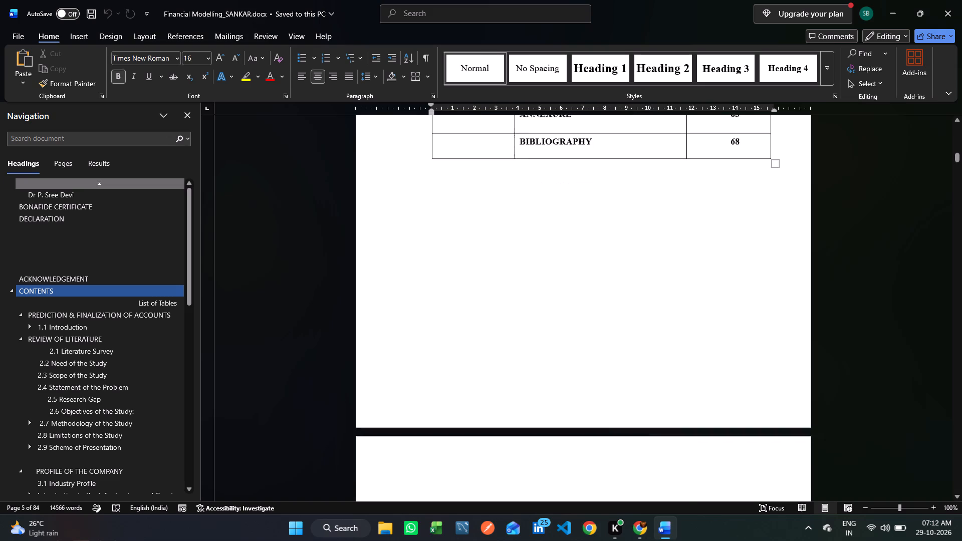
{"action": "scroll", "coordinate": [655, 312], "scroll_direction": "down", "scroll_amount": 20}
{"action": "scroll", "coordinate": [655, 312], "scroll_direction": "down", "scroll_amount": 4}
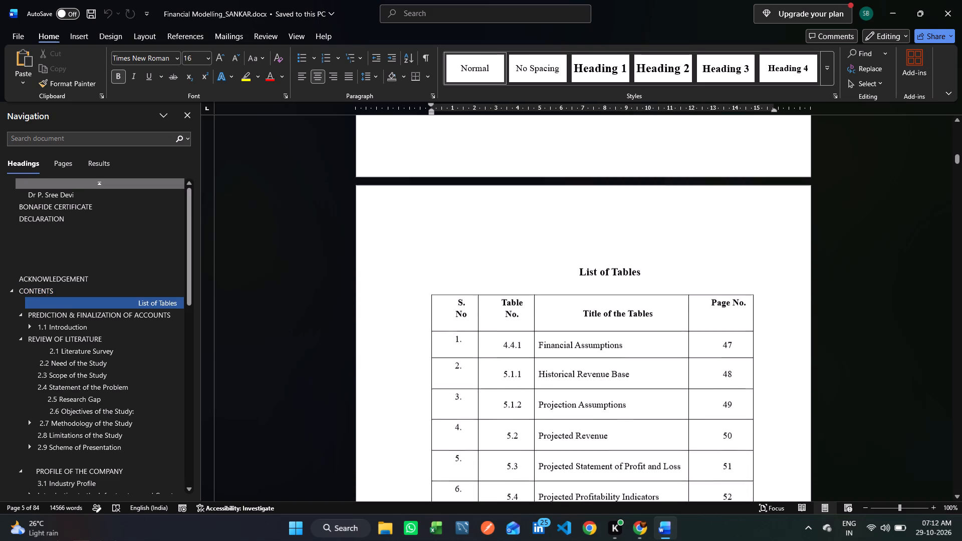
{"action": "scroll", "coordinate": [655, 312], "scroll_direction": "down", "scroll_amount": 17}
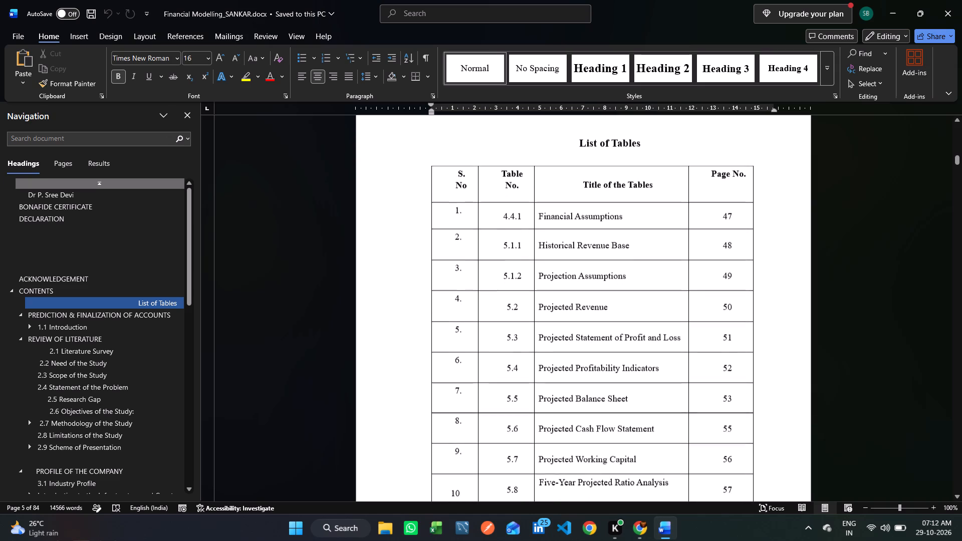
{"action": "scroll", "coordinate": [655, 312], "scroll_direction": "down", "scroll_amount": 20}
{"action": "scroll", "coordinate": [655, 312], "scroll_direction": "down", "scroll_amount": 7}
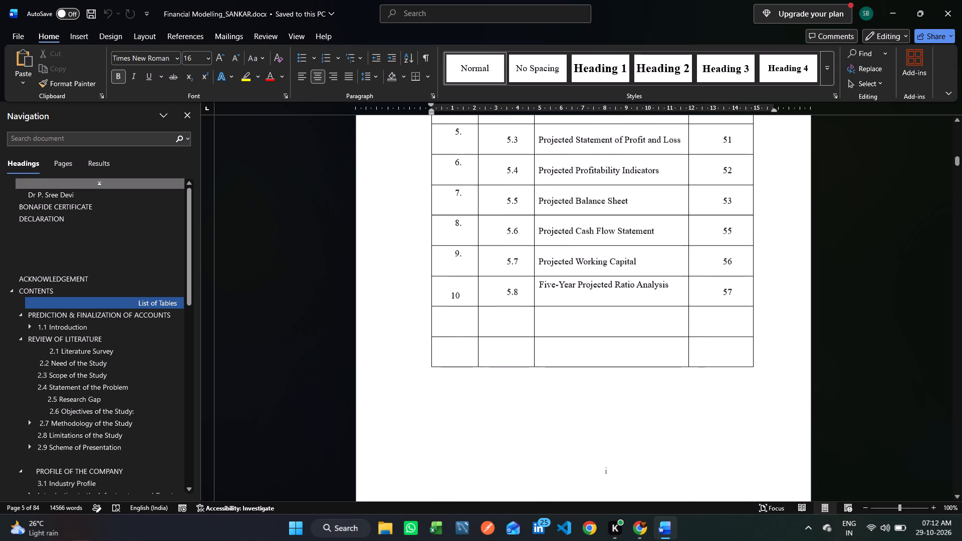
Look through the List of Graphs and List of Pictures pages, continuing to the Chapter 1 title page.
{"action": "scroll", "coordinate": [655, 312], "scroll_direction": "down", "scroll_amount": 20}
{"action": "scroll", "coordinate": [655, 312], "scroll_direction": "down", "scroll_amount": 7}
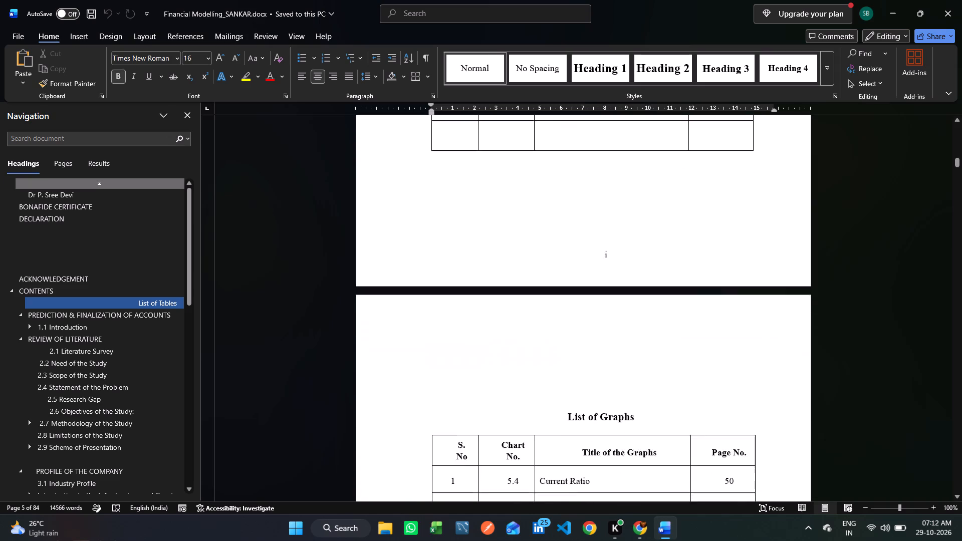
{"action": "scroll", "coordinate": [655, 312], "scroll_direction": "down", "scroll_amount": 20}
{"action": "scroll", "coordinate": [655, 312], "scroll_direction": "down", "scroll_amount": 7}
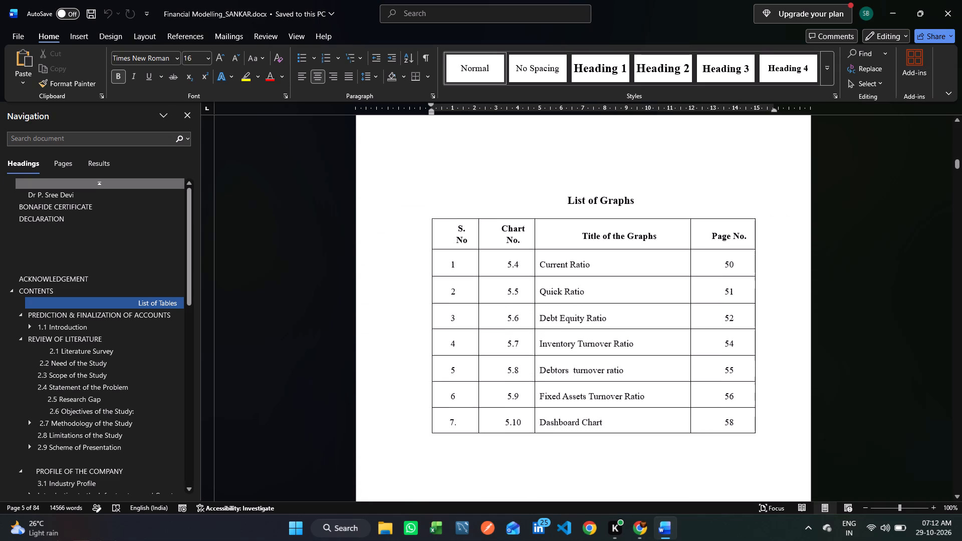
{"action": "scroll", "coordinate": [655, 312], "scroll_direction": "down", "scroll_amount": 20}
{"action": "scroll", "coordinate": [655, 312], "scroll_direction": "down", "scroll_amount": 6}
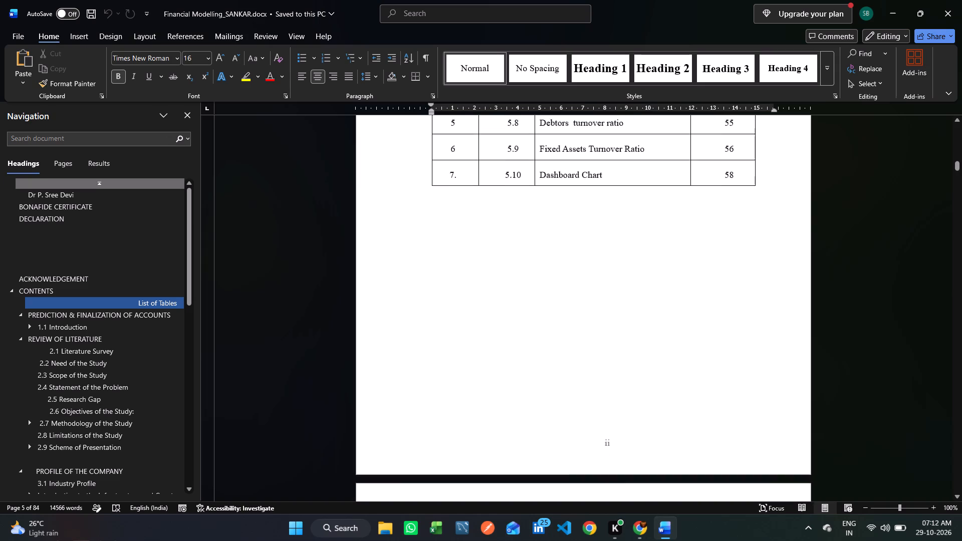
{"action": "scroll", "coordinate": [655, 312], "scroll_direction": "down", "scroll_amount": 20}
{"action": "scroll", "coordinate": [655, 312], "scroll_direction": "down", "scroll_amount": 6}
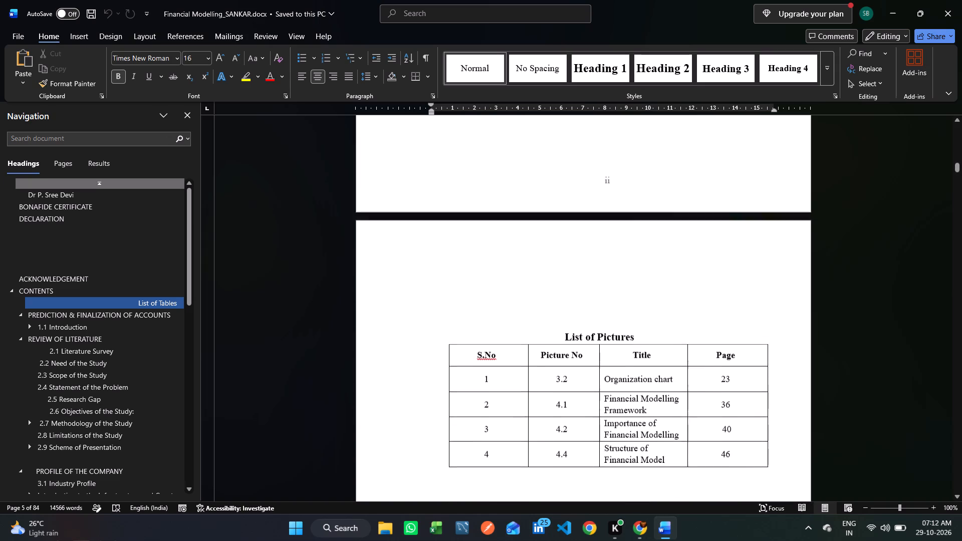
{"action": "scroll", "coordinate": [655, 312], "scroll_direction": "down", "scroll_amount": 20}
{"action": "scroll", "coordinate": [655, 312], "scroll_direction": "down", "scroll_amount": 6}
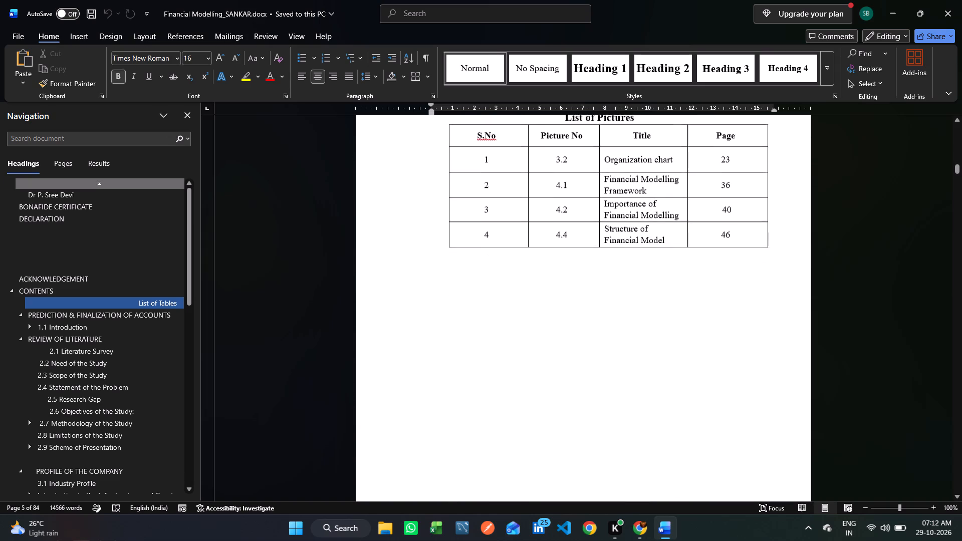
{"action": "scroll", "coordinate": [655, 312], "scroll_direction": "down", "scroll_amount": 20}
{"action": "scroll", "coordinate": [655, 312], "scroll_direction": "down", "scroll_amount": 6}
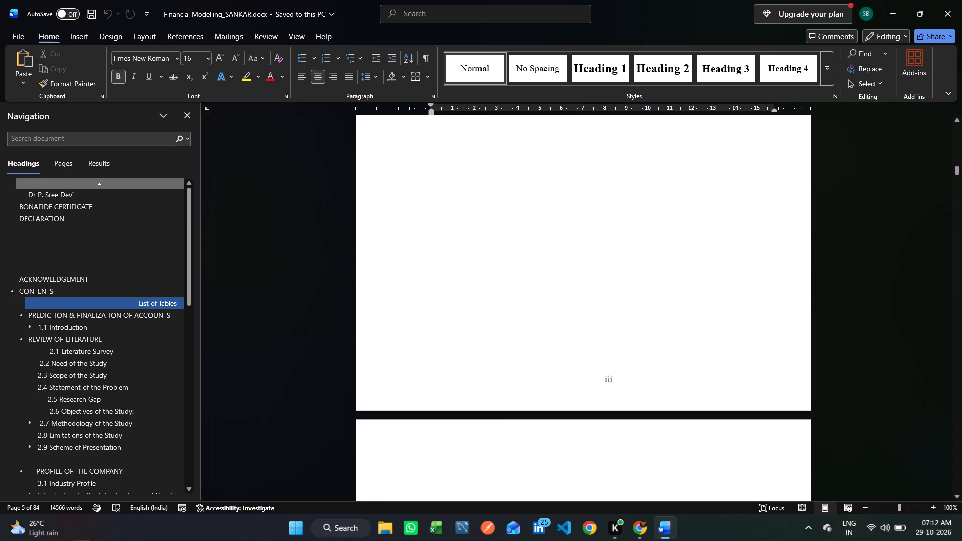
{"action": "scroll", "coordinate": [655, 312], "scroll_direction": "down", "scroll_amount": 20}
{"action": "scroll", "coordinate": [655, 312], "scroll_direction": "down", "scroll_amount": 6}
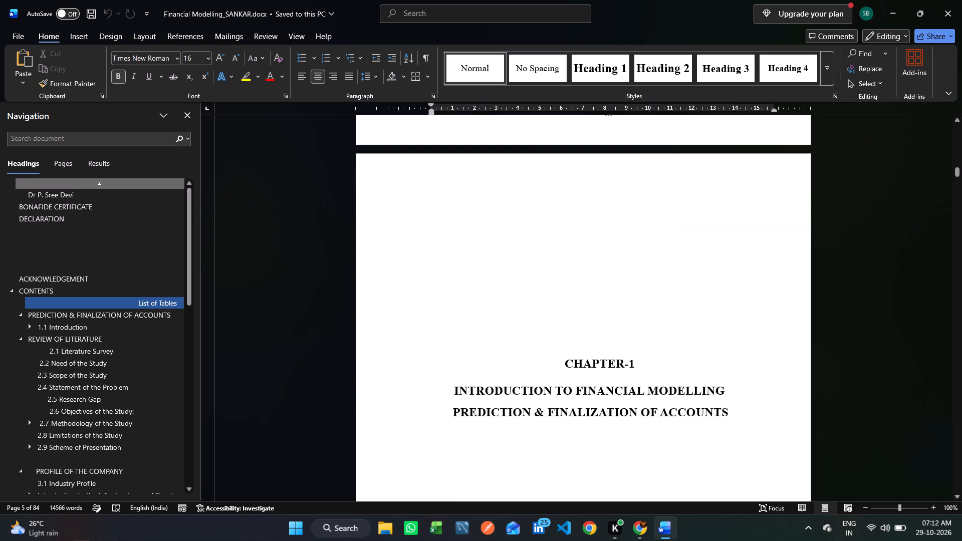
Read section 1.1 Introduction of Chapter 1, including the meanings of financial modelling prediction and finalization of accounts.
{"action": "scroll", "coordinate": [655, 312], "scroll_direction": "down", "scroll_amount": 20}
{"action": "scroll", "coordinate": [655, 312], "scroll_direction": "down", "scroll_amount": 6}
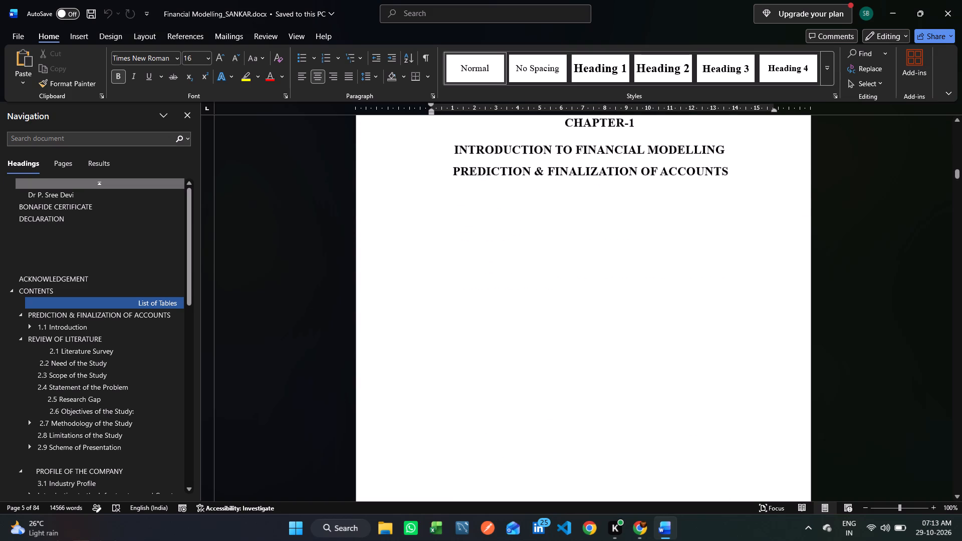
{"action": "scroll", "coordinate": [655, 312], "scroll_direction": "down", "scroll_amount": 20}
{"action": "scroll", "coordinate": [655, 312], "scroll_direction": "down", "scroll_amount": 6}
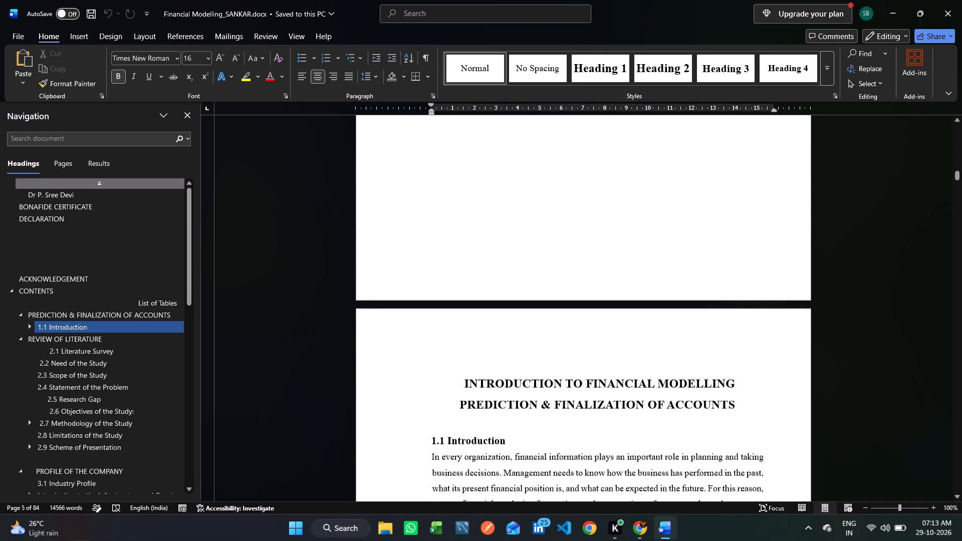
{"action": "scroll", "coordinate": [655, 312], "scroll_direction": "down", "scroll_amount": 20}
{"action": "scroll", "coordinate": [655, 312], "scroll_direction": "down", "scroll_amount": 5}
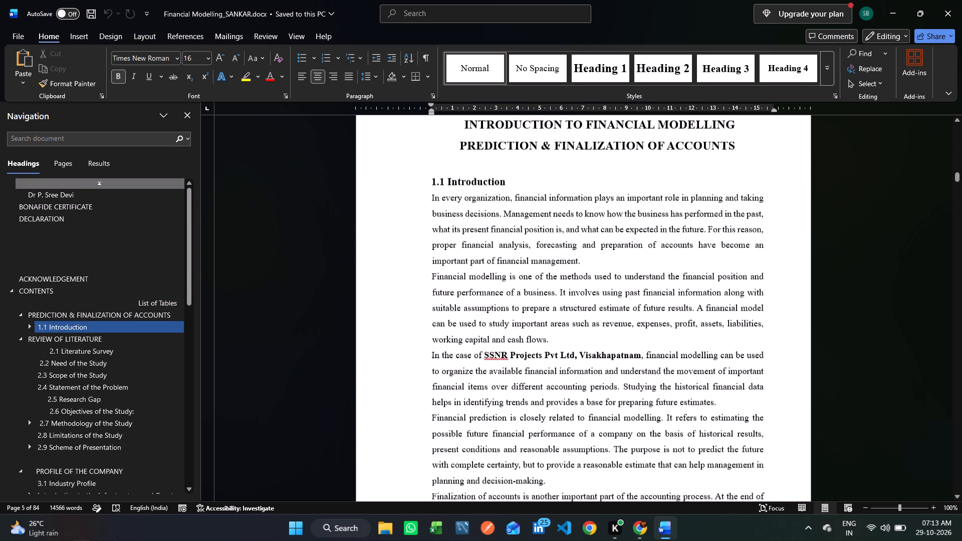
{"action": "scroll", "coordinate": [636, 291], "scroll_direction": "down", "scroll_amount": 19}
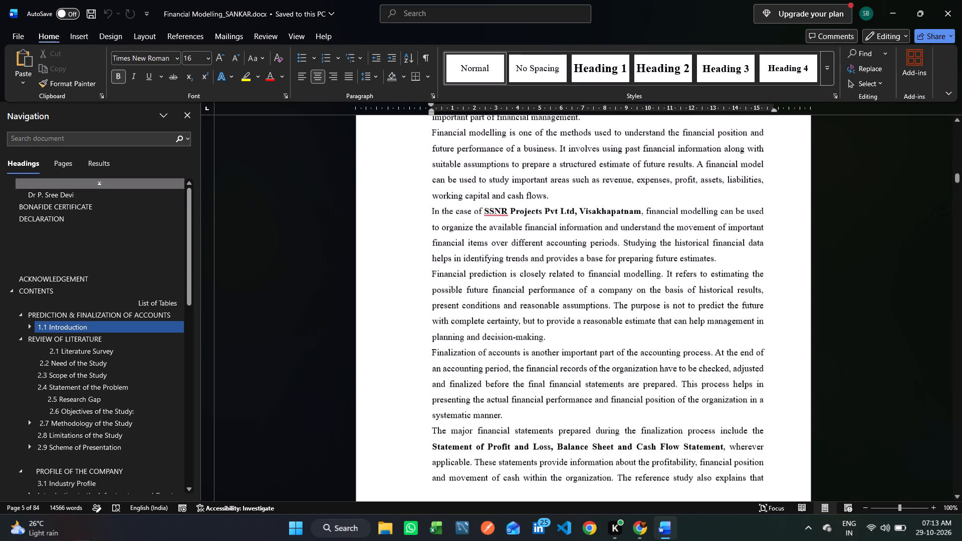
{"action": "scroll", "coordinate": [639, 287], "scroll_direction": "down", "scroll_amount": 20}
{"action": "scroll", "coordinate": [639, 287], "scroll_direction": "down", "scroll_amount": 10}
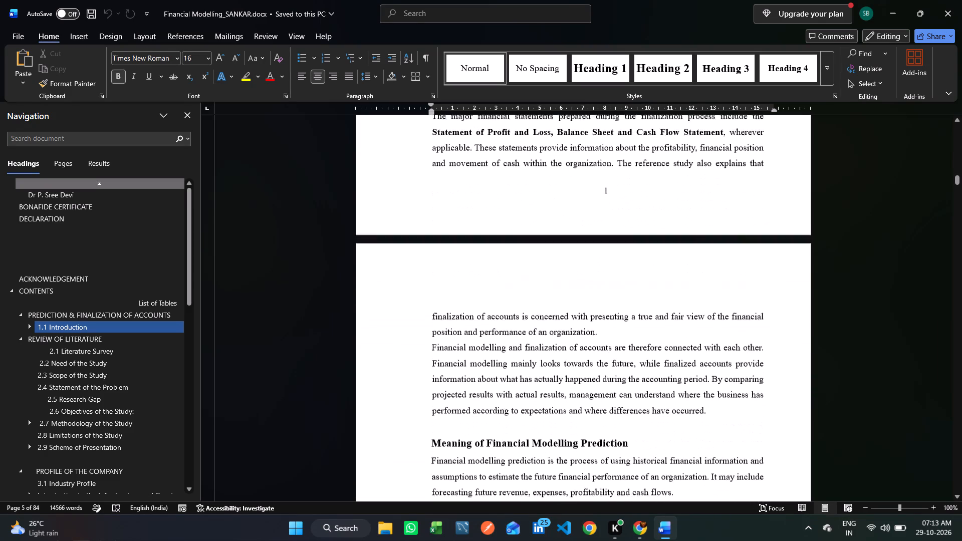
{"action": "scroll", "coordinate": [638, 286], "scroll_direction": "down", "scroll_amount": 20}
{"action": "scroll", "coordinate": [638, 286], "scroll_direction": "down", "scroll_amount": 14}
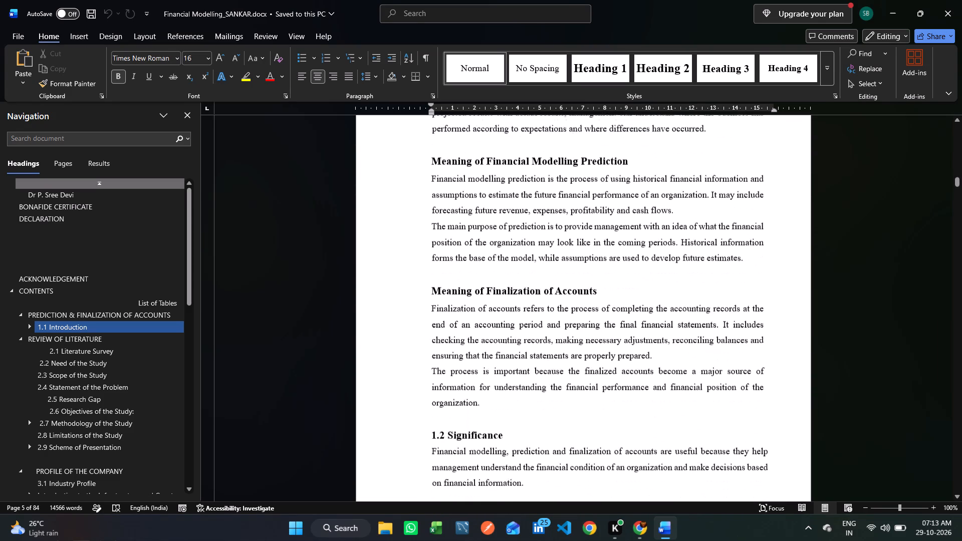
Review section 1.2 Significance, checking its numbered subheadings from 1.2.1 to 1.2.6.
{"action": "scroll", "coordinate": [639, 286], "scroll_direction": "down", "scroll_amount": 20}
{"action": "scroll", "coordinate": [639, 286], "scroll_direction": "down", "scroll_amount": 5}
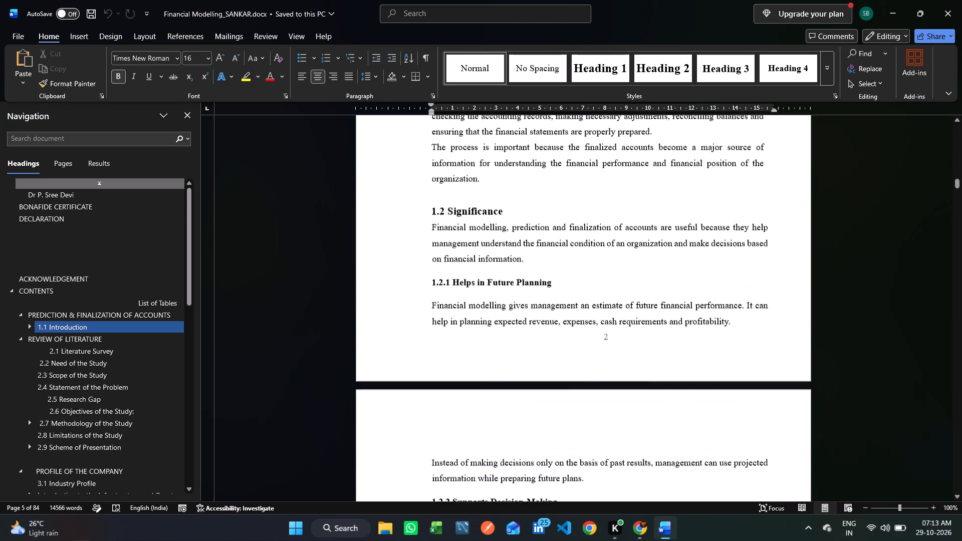
{"action": "scroll", "coordinate": [640, 285], "scroll_direction": "down", "scroll_amount": 13}
{"action": "scroll", "coordinate": [644, 289], "scroll_direction": "down", "scroll_amount": 19}
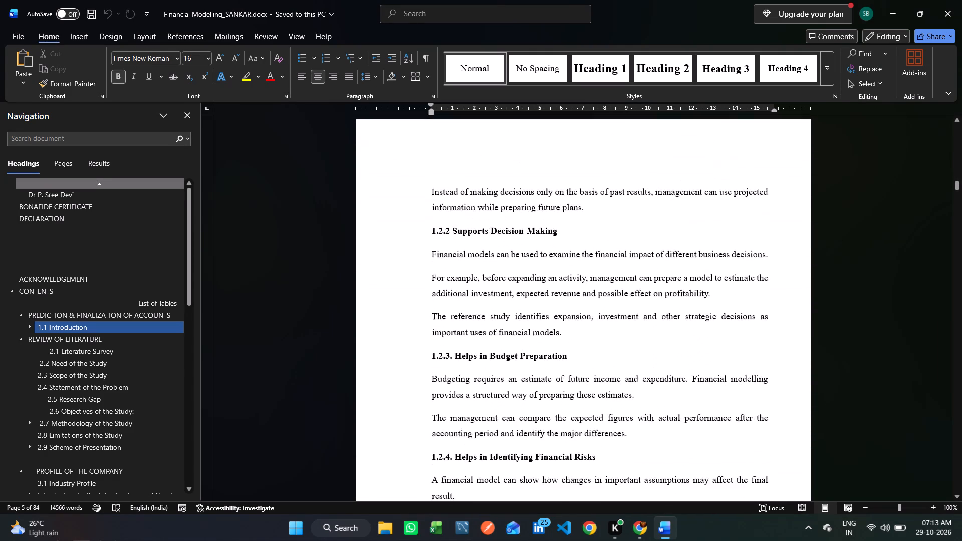
{"action": "scroll", "coordinate": [645, 289], "scroll_direction": "down", "scroll_amount": 20}
{"action": "scroll", "coordinate": [645, 289], "scroll_direction": "down", "scroll_amount": 14}
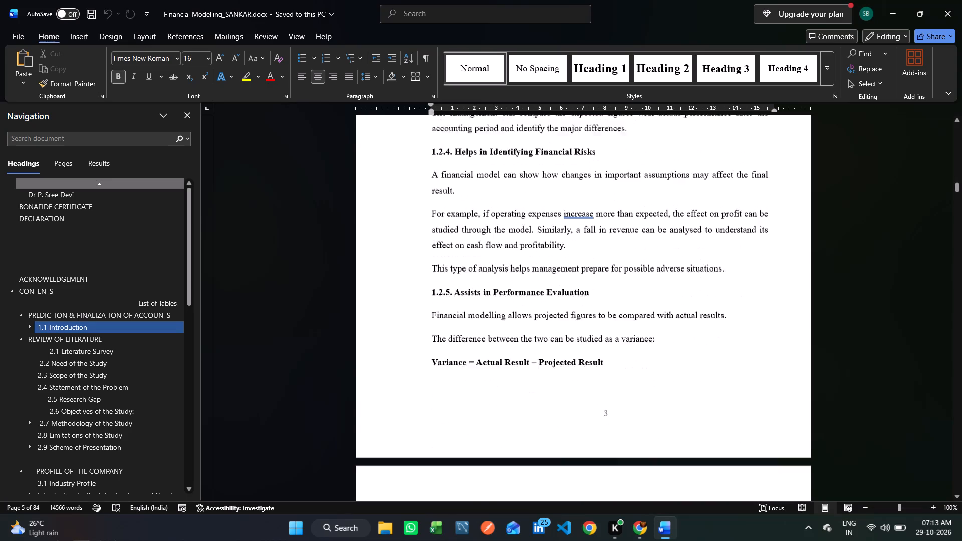
{"action": "scroll", "coordinate": [648, 293], "scroll_direction": "down", "scroll_amount": 20}
{"action": "scroll", "coordinate": [648, 293], "scroll_direction": "down", "scroll_amount": 12}
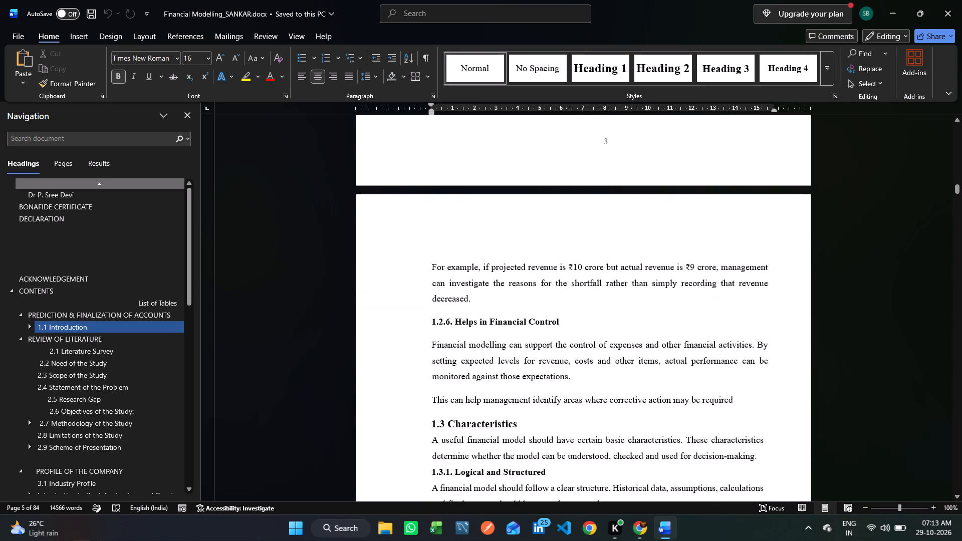
Review section 1.3 Characteristics with its subheadings 1.3.1 to 1.3.5 and the Chapter 1 reference list.
{"action": "scroll", "coordinate": [655, 286], "scroll_direction": "down", "scroll_amount": 3}
{"action": "scroll", "coordinate": [657, 287], "scroll_direction": "down", "scroll_amount": 20}
{"action": "scroll", "coordinate": [657, 287], "scroll_direction": "down", "scroll_amount": 9}
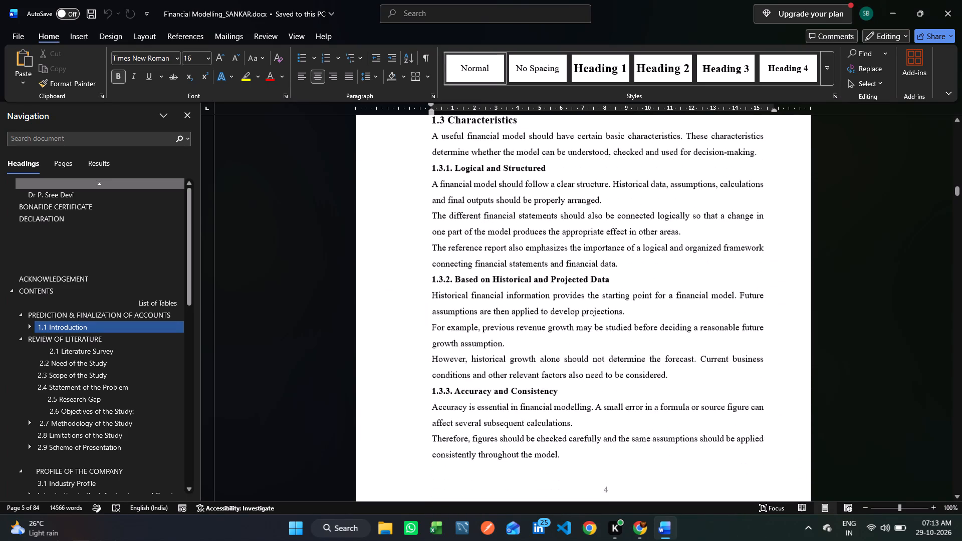
{"action": "scroll", "coordinate": [653, 292], "scroll_direction": "down", "scroll_amount": 19}
{"action": "scroll", "coordinate": [657, 287], "scroll_direction": "down", "scroll_amount": 14}
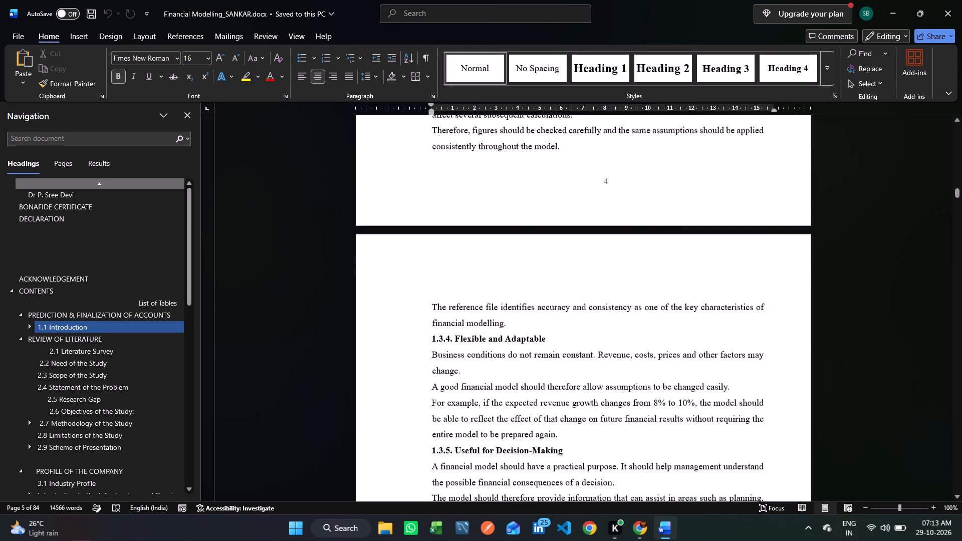
{"action": "scroll", "coordinate": [657, 287], "scroll_direction": "down", "scroll_amount": 17}
{"action": "scroll", "coordinate": [655, 290], "scroll_direction": "down", "scroll_amount": 16}
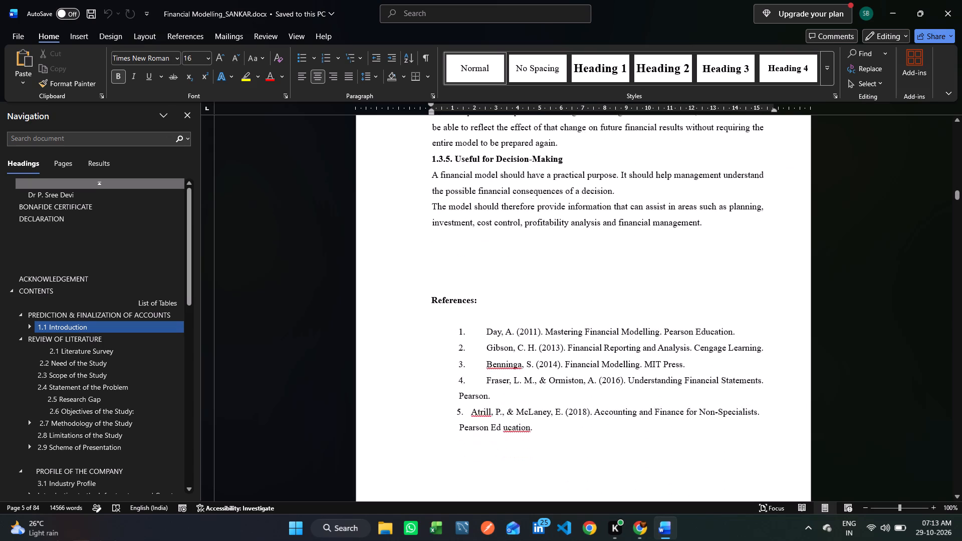
{"action": "scroll", "coordinate": [652, 296], "scroll_direction": "down", "scroll_amount": 15}
{"action": "scroll", "coordinate": [653, 289], "scroll_direction": "down", "scroll_amount": 20}
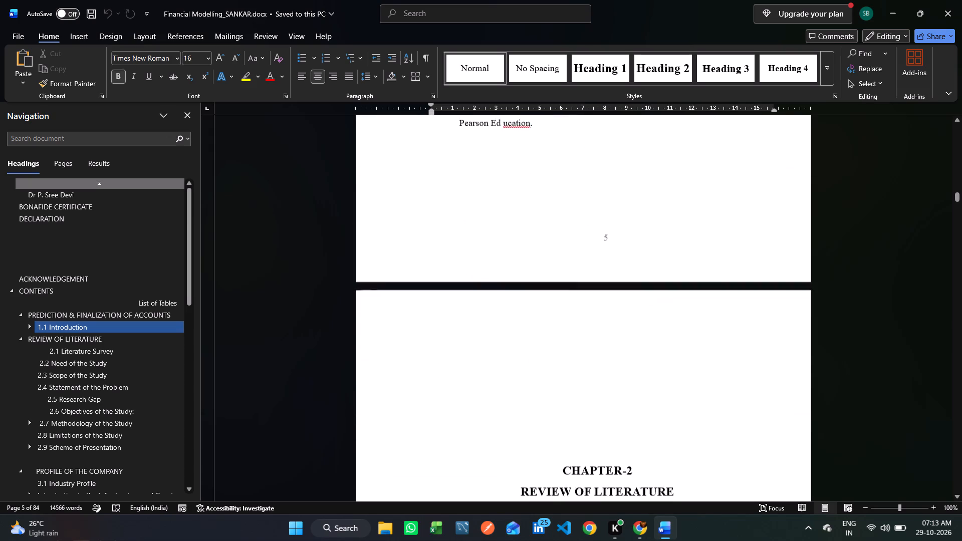
Look through the Chapter 2 title page and the numbered entries of section 2.1 Literature Survey.
{"action": "scroll", "coordinate": [655, 286], "scroll_direction": "down", "scroll_amount": 10}
{"action": "scroll", "coordinate": [660, 285], "scroll_direction": "down", "scroll_amount": 12}
{"action": "scroll", "coordinate": [660, 285], "scroll_direction": "down", "scroll_amount": 10}
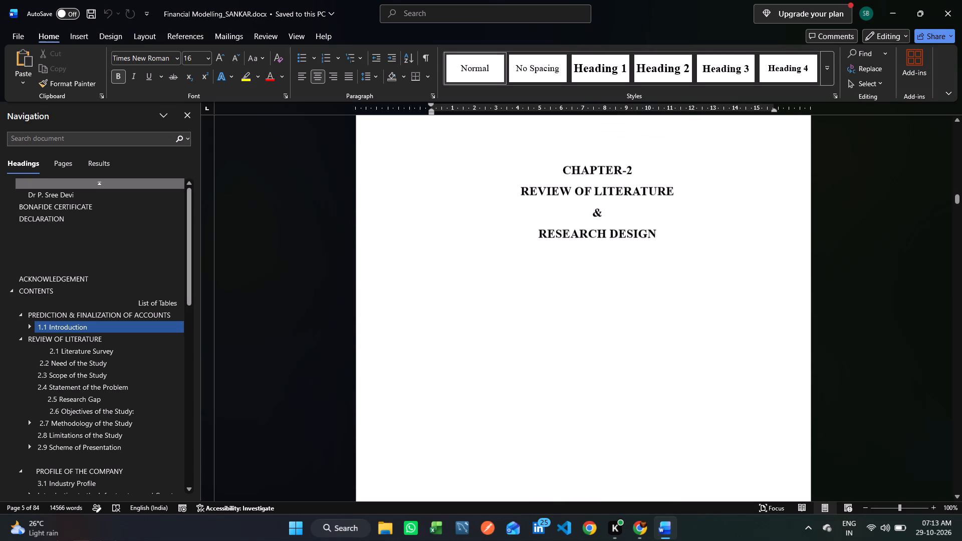
{"action": "scroll", "coordinate": [662, 283], "scroll_direction": "down", "scroll_amount": 13}
{"action": "scroll", "coordinate": [662, 290], "scroll_direction": "down", "scroll_amount": 18}
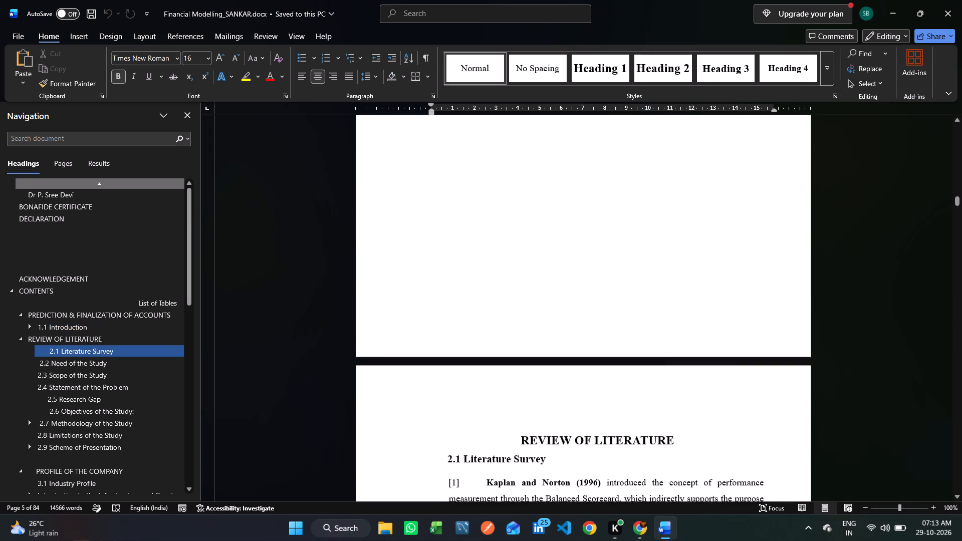
{"action": "scroll", "coordinate": [660, 287], "scroll_direction": "down", "scroll_amount": 20}
{"action": "scroll", "coordinate": [660, 287], "scroll_direction": "down", "scroll_amount": 14}
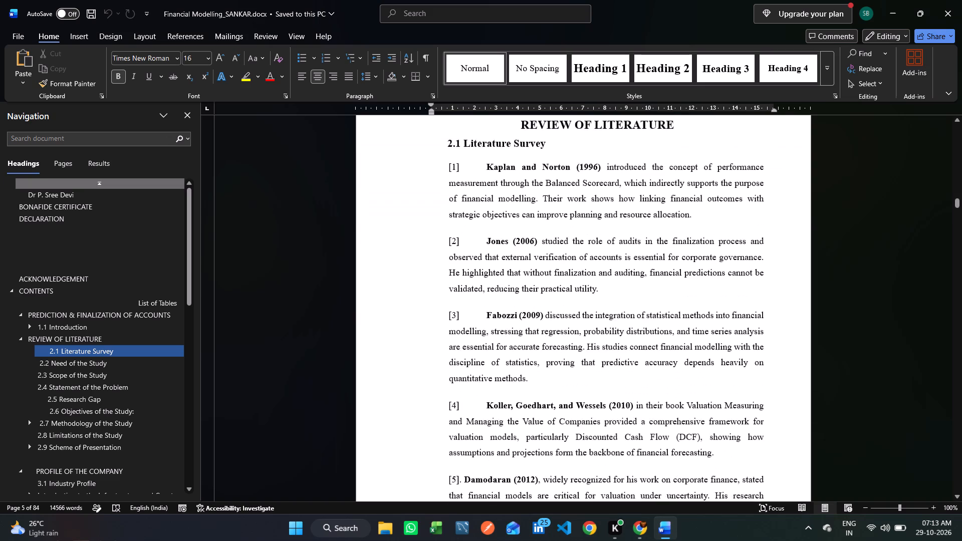
{"action": "scroll", "coordinate": [665, 283], "scroll_direction": "down", "scroll_amount": 20}
{"action": "scroll", "coordinate": [665, 283], "scroll_direction": "down", "scroll_amount": 13}
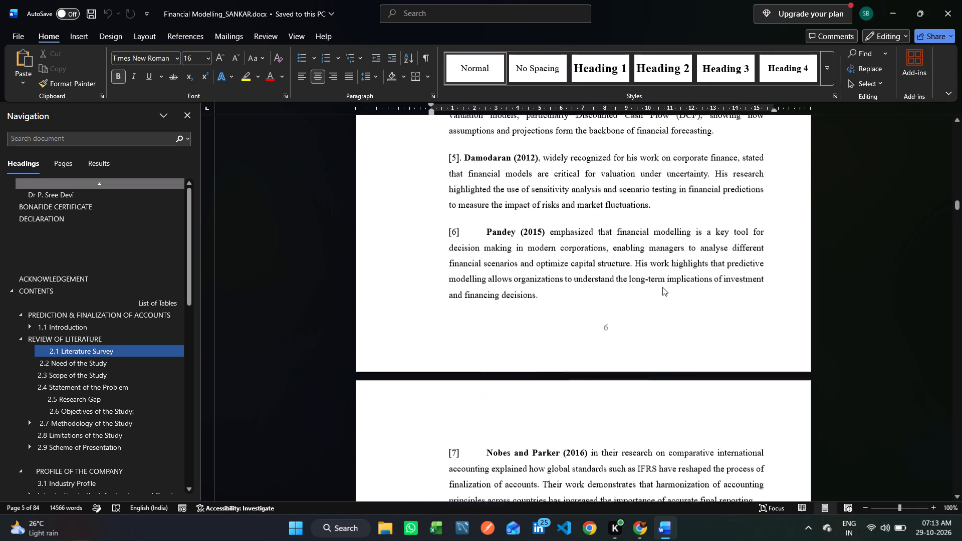
{"action": "scroll", "coordinate": [662, 287], "scroll_direction": "down", "scroll_amount": 20}
{"action": "scroll", "coordinate": [662, 287], "scroll_direction": "down", "scroll_amount": 13}
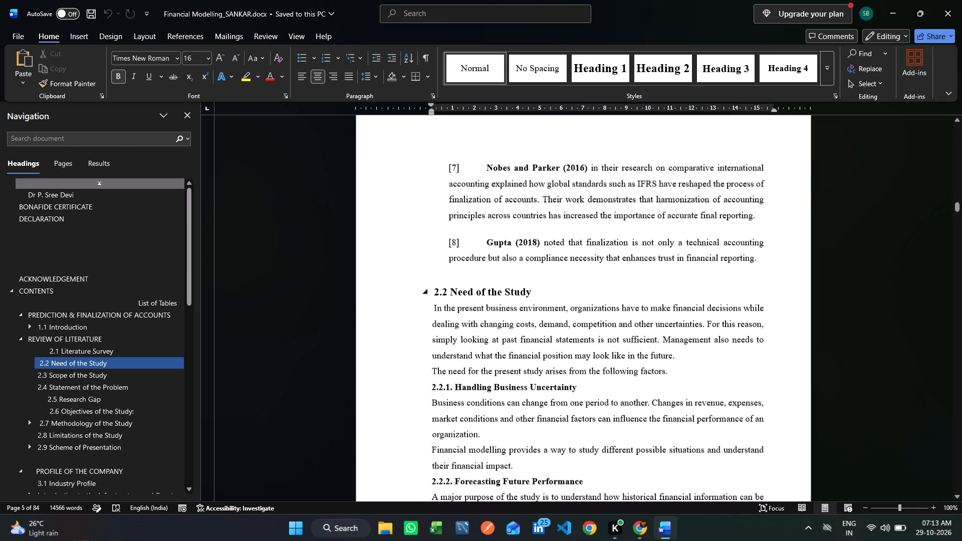
Review section 2.2 Need of the Study, checking its numbered subheadings from 2.2.1 to 2.2.8.
{"action": "scroll", "coordinate": [662, 286], "scroll_direction": "down", "scroll_amount": 15}
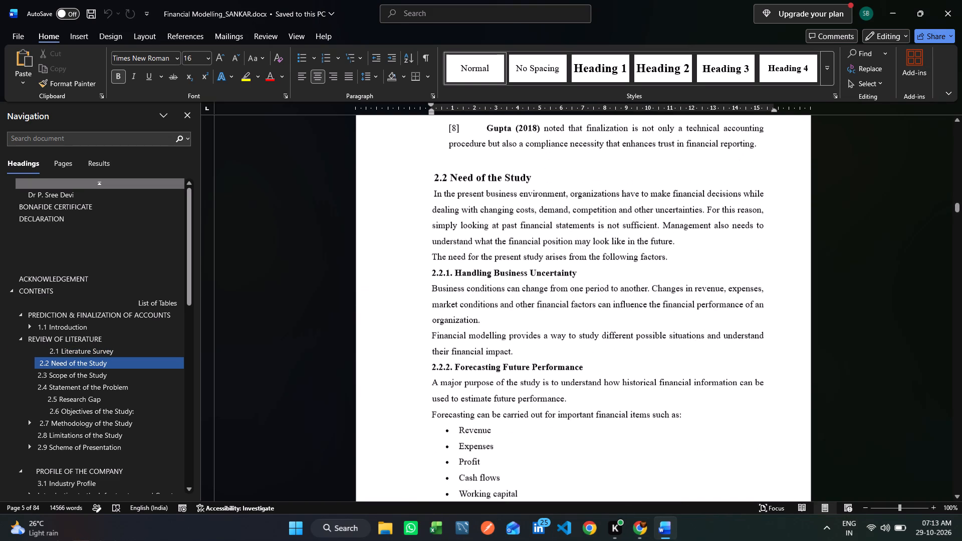
{"action": "scroll", "coordinate": [662, 280], "scroll_direction": "down", "scroll_amount": 11}
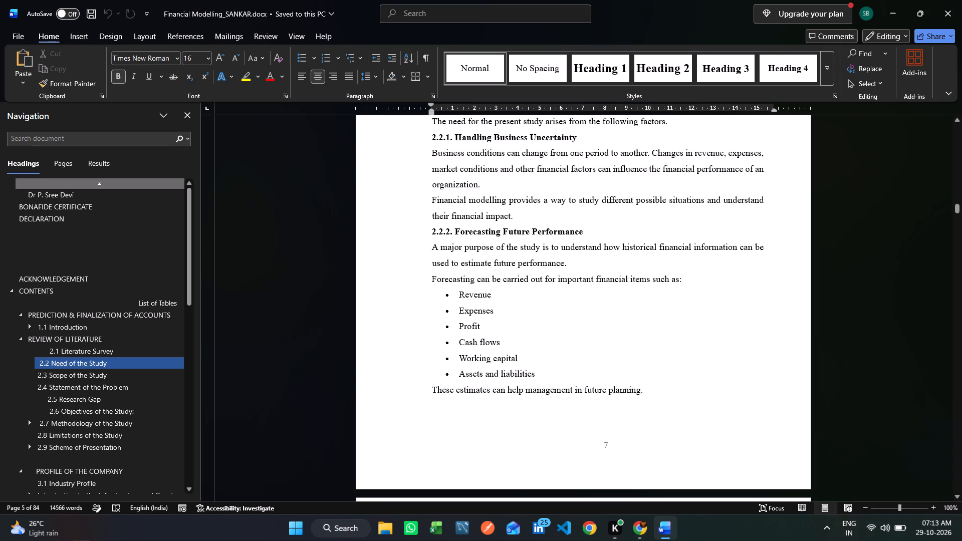
{"action": "scroll", "coordinate": [671, 269], "scroll_direction": "down", "scroll_amount": 4}
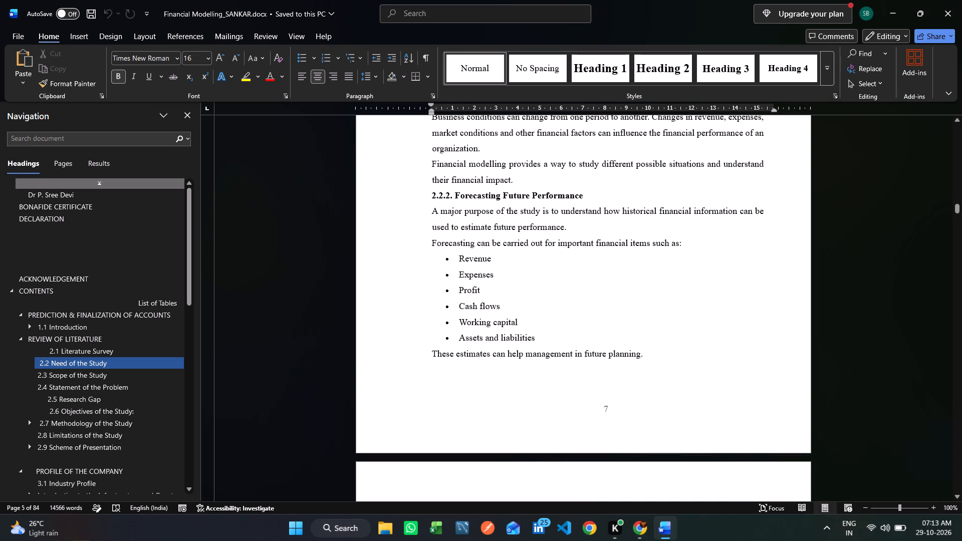
{"action": "scroll", "coordinate": [674, 266], "scroll_direction": "down", "scroll_amount": 10}
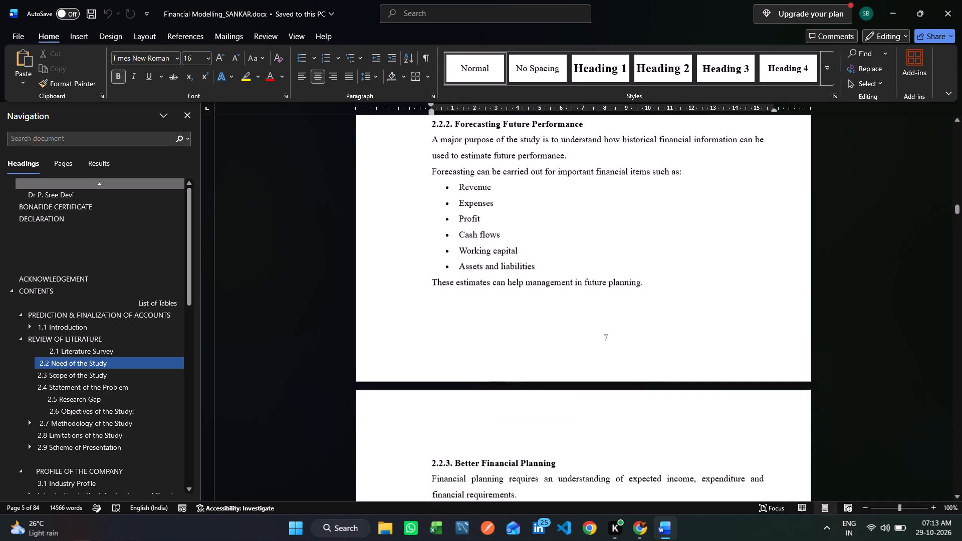
{"action": "scroll", "coordinate": [674, 266], "scroll_direction": "down", "scroll_amount": 20}
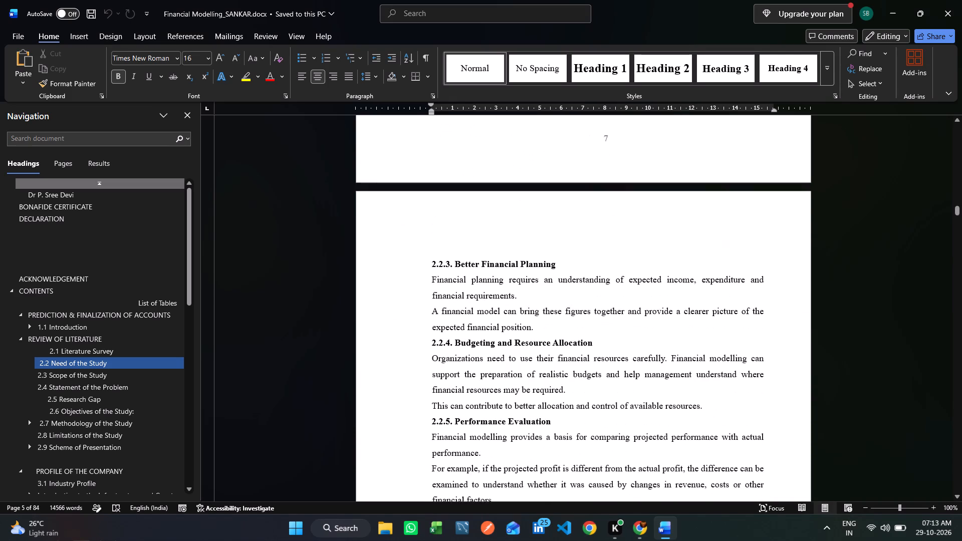
{"action": "scroll", "coordinate": [674, 266], "scroll_direction": "down", "scroll_amount": 20}
{"action": "scroll", "coordinate": [674, 266], "scroll_direction": "down", "scroll_amount": 6}
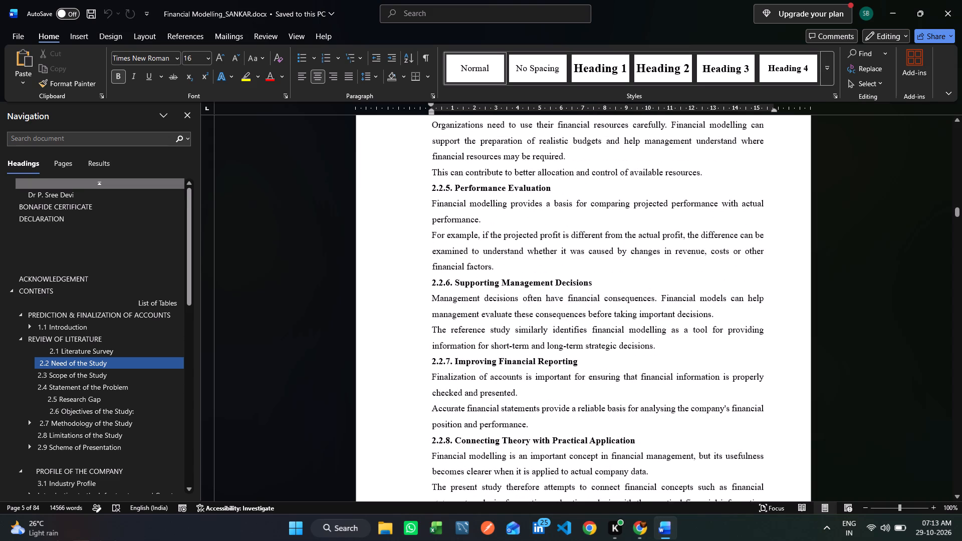
{"action": "scroll", "coordinate": [674, 266], "scroll_direction": "down", "scroll_amount": 20}
{"action": "scroll", "coordinate": [674, 266], "scroll_direction": "down", "scroll_amount": 9}
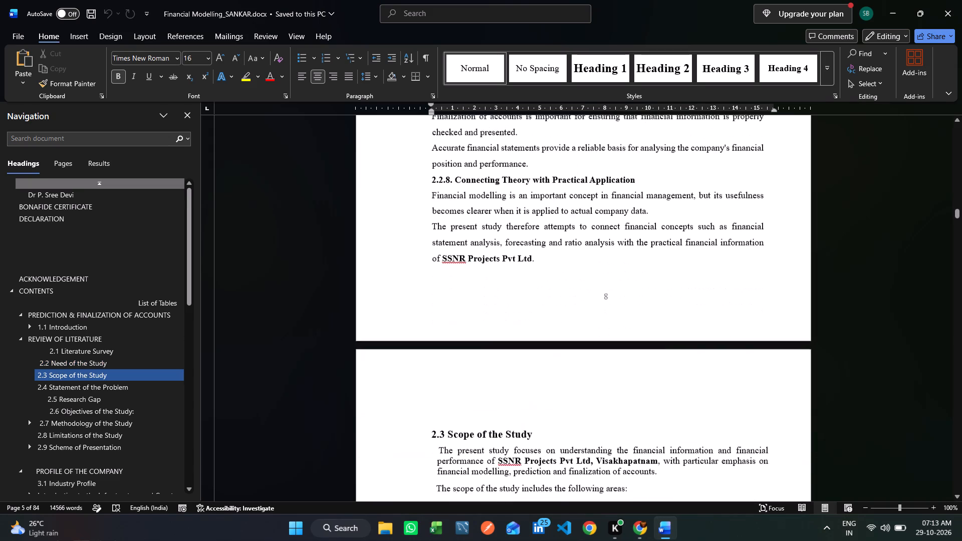
In section 2.3 Scope of the Study, renumber the Financial Statement Analysis subheading as 2.3.1.
{"action": "scroll", "coordinate": [674, 266], "scroll_direction": "down", "scroll_amount": 20}
{"action": "scroll", "coordinate": [674, 266], "scroll_direction": "down", "scroll_amount": 4}
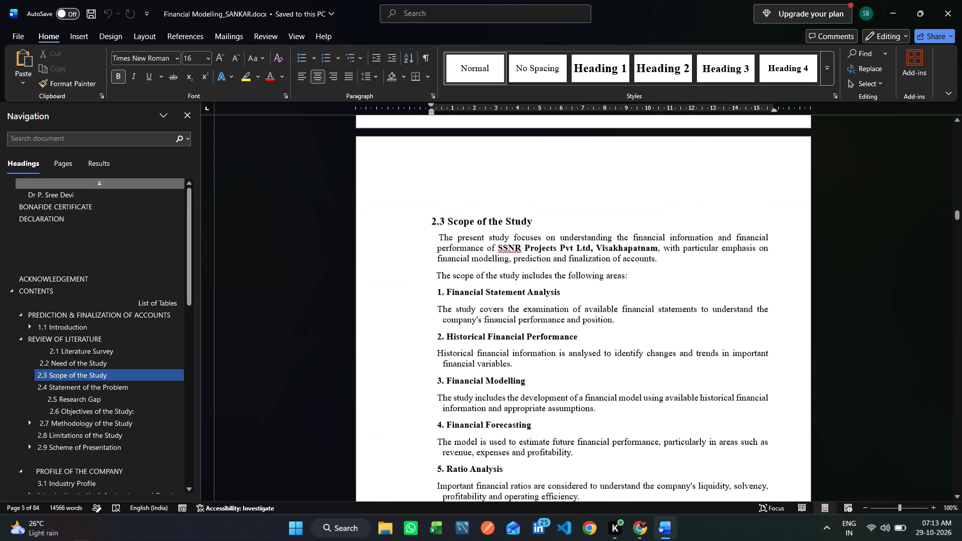
{"action": "scroll", "coordinate": [580, 277], "scroll_direction": "down", "scroll_amount": 5}
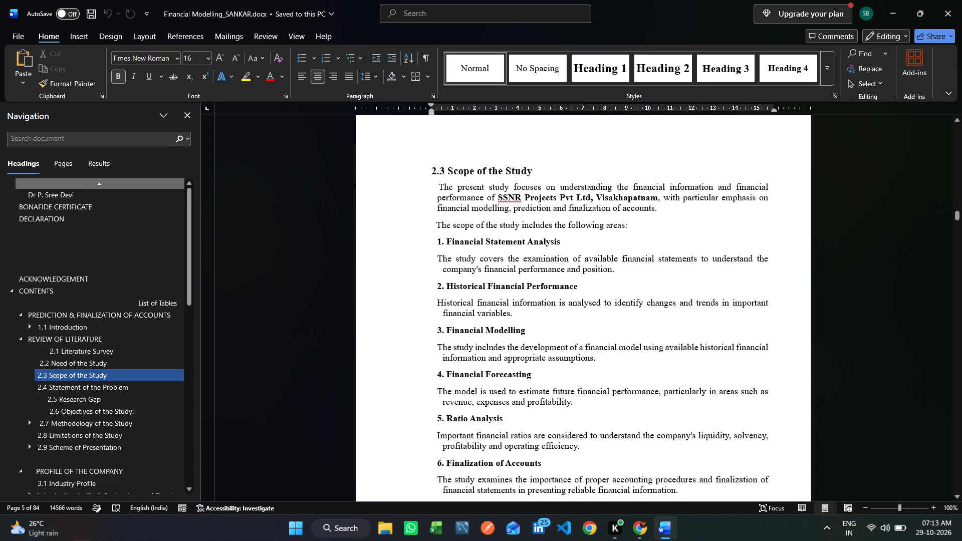
{"action": "left_click", "coordinate": [436, 242]}
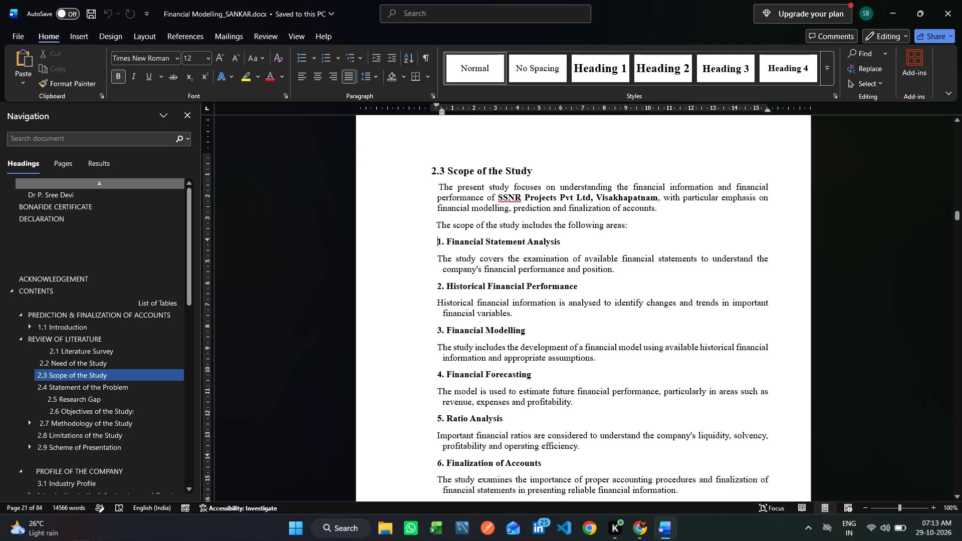
{"action": "type", "text": "2.3"}
{"action": "key", "text": "period"}
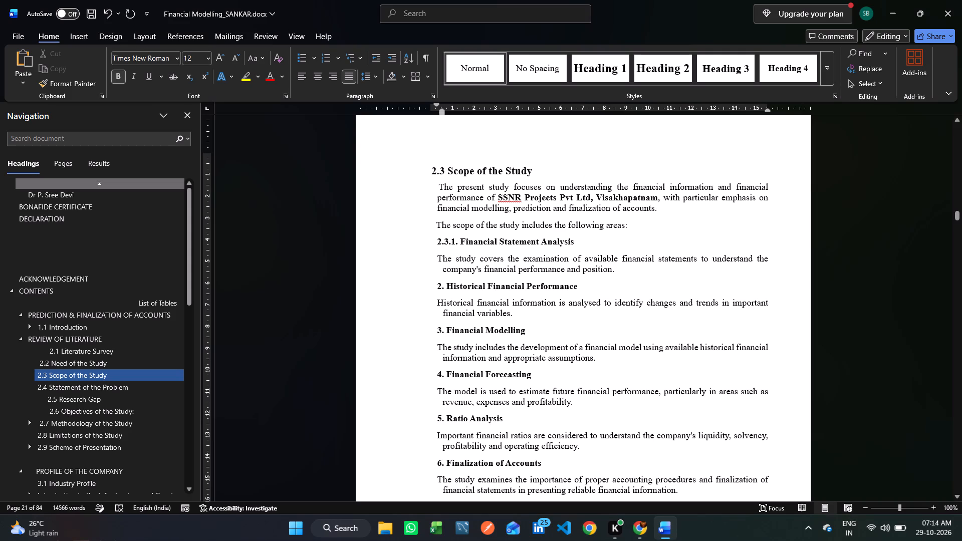
Renumber the Historical Financial Performance subheading in section 2.3 as 2.3.2.
{"action": "left_click", "coordinate": [438, 289]}
{"action": "type", "text": "2."}
{"action": "key", "text": "4"}
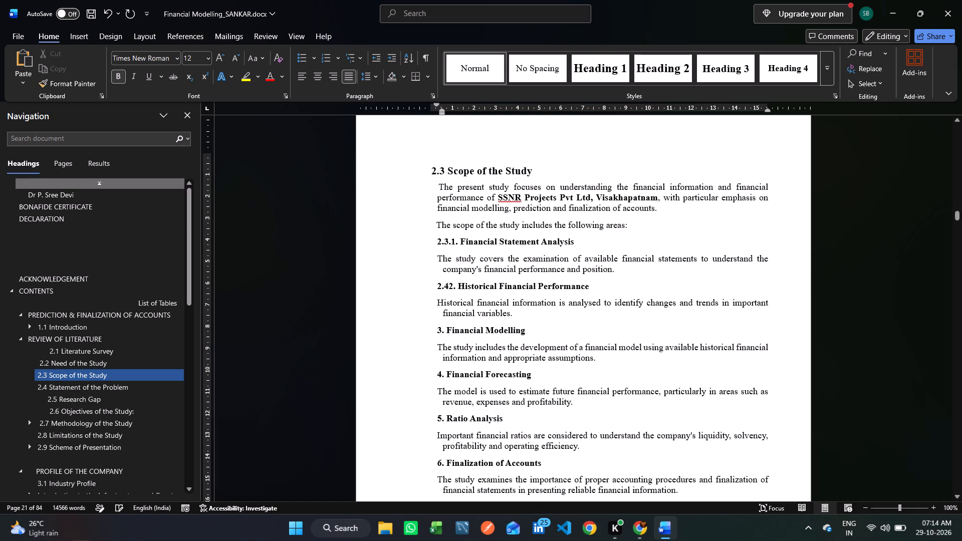
{"action": "key", "text": "period"}
{"action": "scroll", "coordinate": [467, 295], "scroll_direction": "down", "scroll_amount": 1}
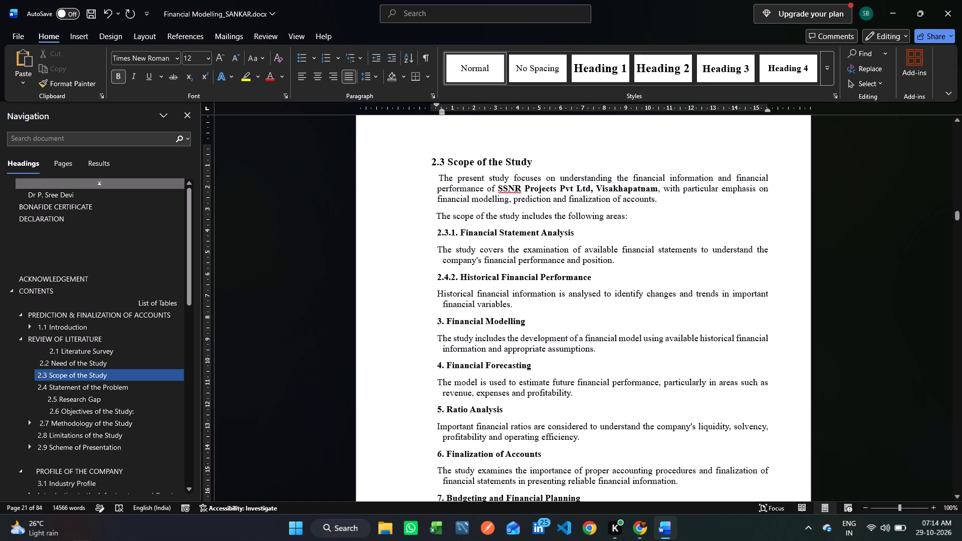
{"action": "key", "text": "BackSpace"}
{"action": "key", "text": "BackSpace"}
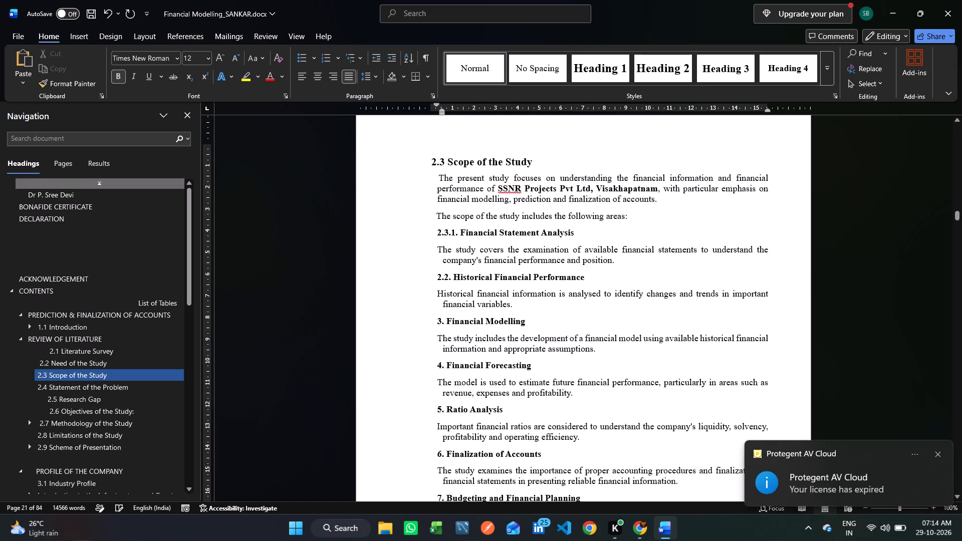
{"action": "type", "text": "3."}
Renumber the Financial Modelling subheading in section 2.3 as 2.3.3.
{"action": "scroll", "coordinate": [469, 262], "scroll_direction": "down", "scroll_amount": 3}
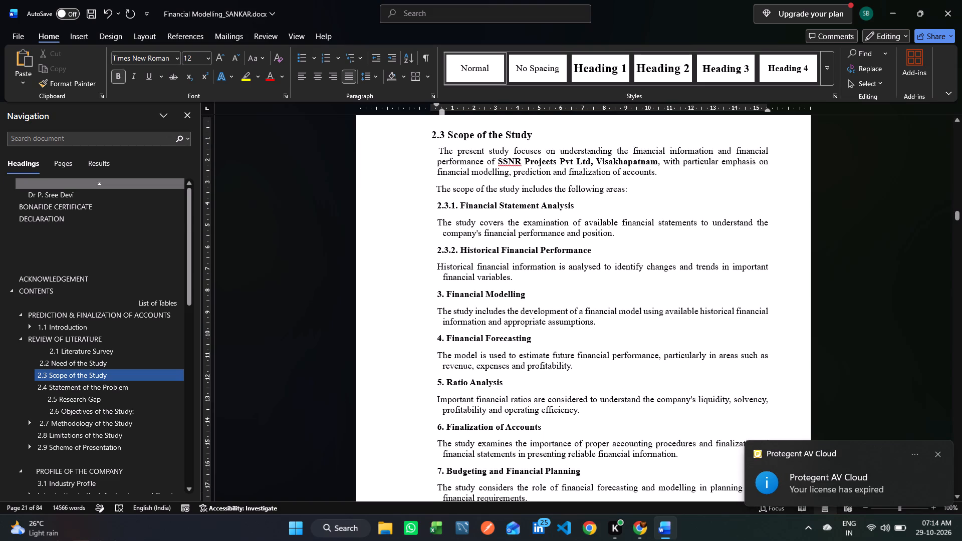
{"action": "left_click", "coordinate": [439, 294]}
{"action": "key", "text": "2"}
{"action": "type", "text": ".3."}
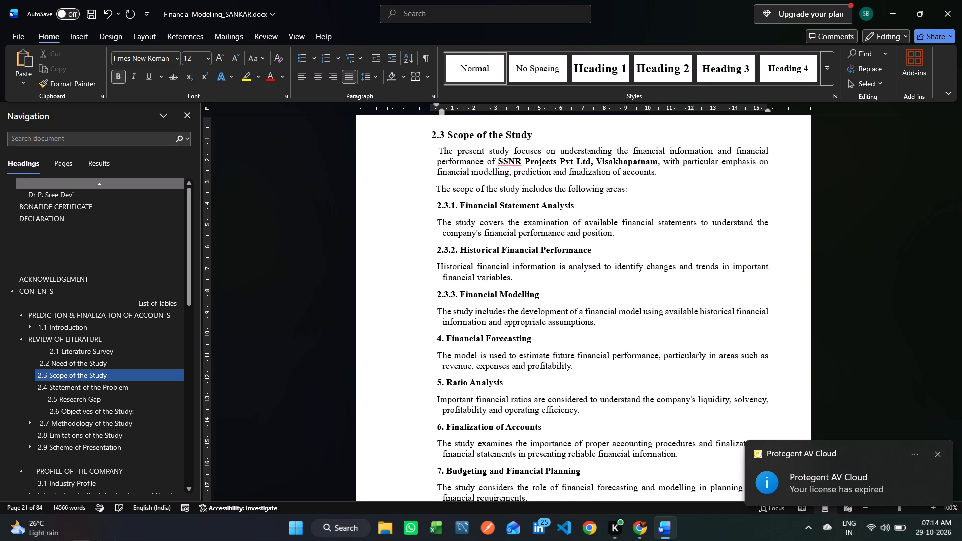
Renumber the Financial Forecasting subheading in section 2.3 as 2.3.4.
{"action": "scroll", "coordinate": [446, 336], "scroll_direction": "down", "scroll_amount": 2}
{"action": "left_click", "coordinate": [435, 319]}
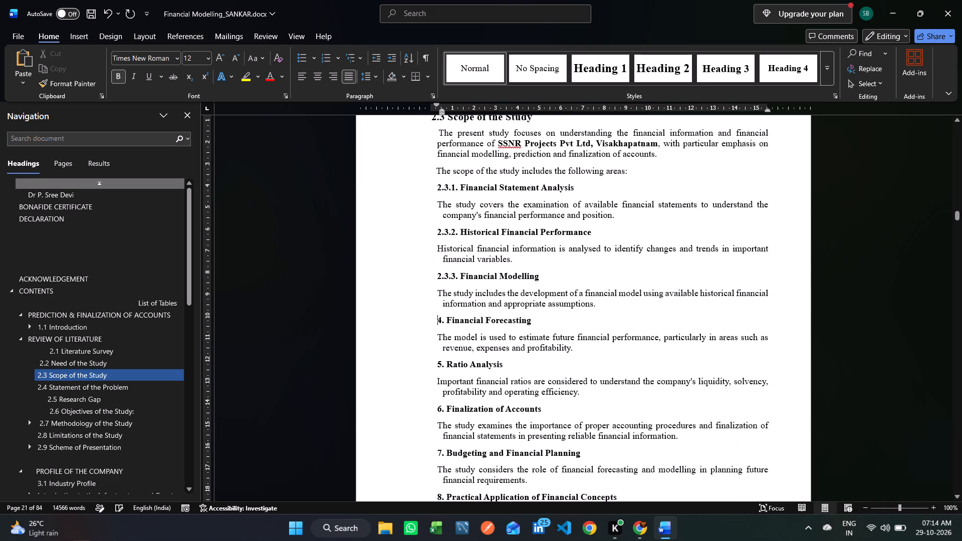
{"action": "key", "text": "2"}
{"action": "type", "text": ".3."}
Renumber the Ratio Analysis subheading in section 2.3 as 2.3.5.
{"action": "scroll", "coordinate": [437, 328], "scroll_direction": "down", "scroll_amount": 3}
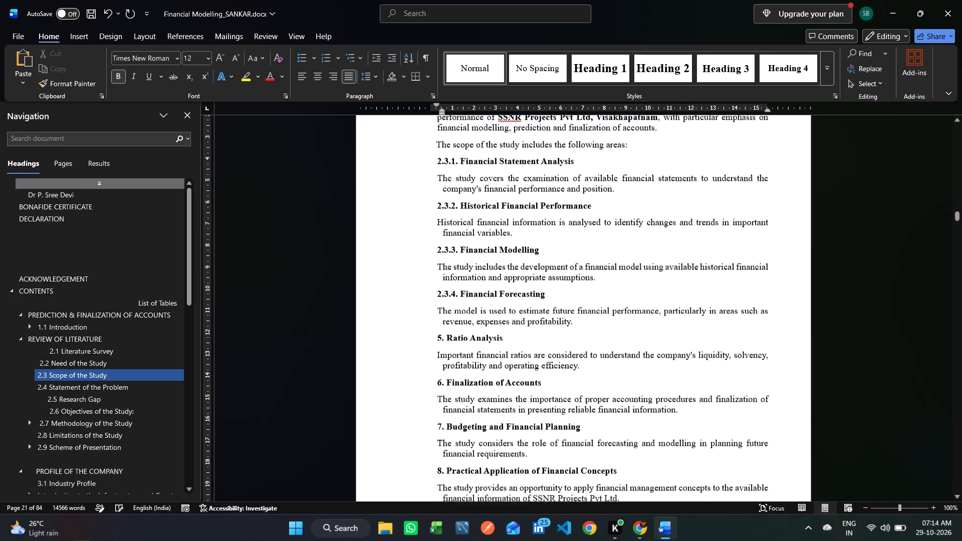
{"action": "scroll", "coordinate": [432, 316], "scroll_direction": "down", "scroll_amount": 1}
{"action": "left_click", "coordinate": [437, 326]}
{"action": "type", "text": "2.3."}
Renumber the Finalization of Accounts subheading in section 2.3 as 2.3.6.
{"action": "scroll", "coordinate": [437, 322], "scroll_direction": "down", "scroll_amount": 6}
{"action": "left_click", "coordinate": [438, 319]}
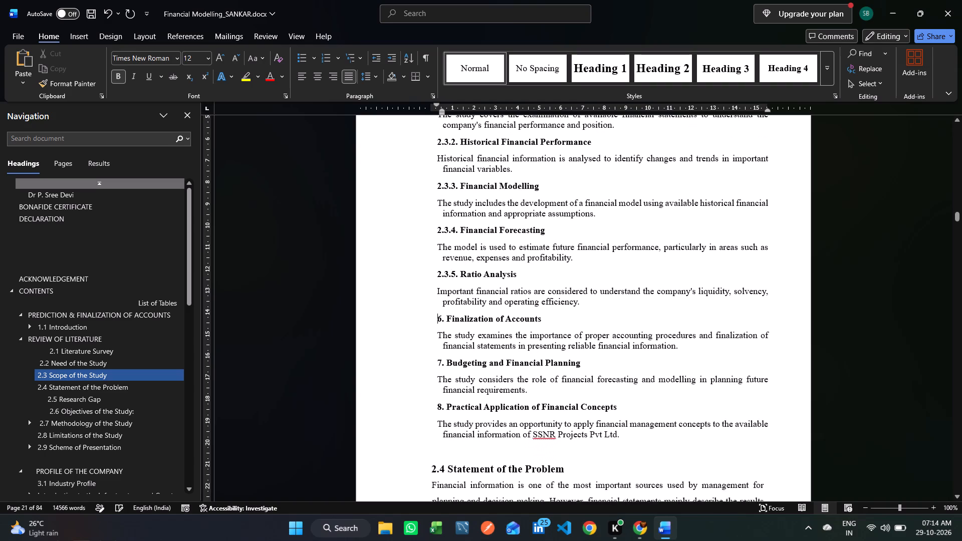
{"action": "type", "text": "2."}
{"action": "key", "text": "3"}
{"action": "key", "text": "period"}
Renumber the Budgeting and Financial Planning subheading in section 2.3 as 2.3.7.
{"action": "scroll", "coordinate": [434, 315], "scroll_direction": "down", "scroll_amount": 5}
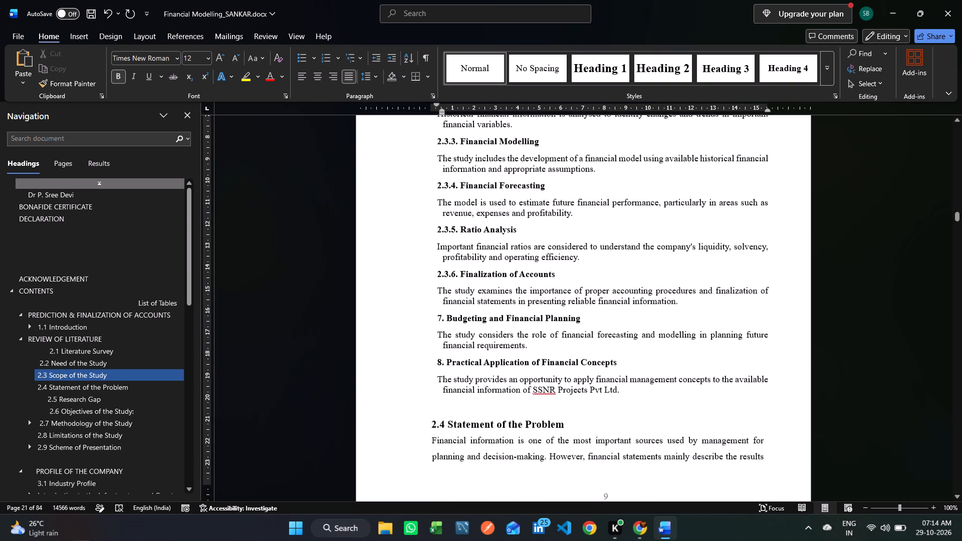
{"action": "left_click", "coordinate": [436, 316]}
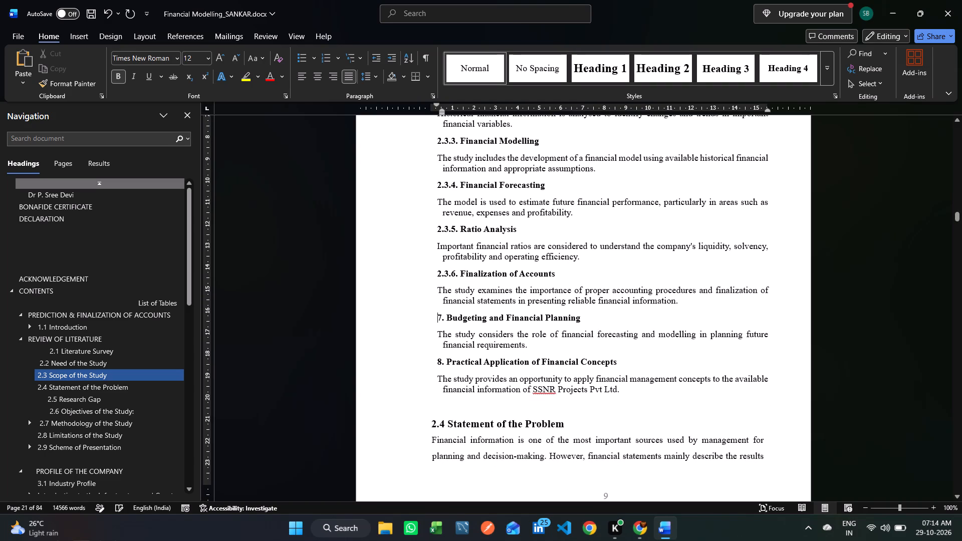
{"action": "type", "text": "2.3."}
Renumber the Practical Application of Financial Concepts subheading in section 2.3 as 2.3.8.
{"action": "scroll", "coordinate": [434, 313], "scroll_direction": "down", "scroll_amount": 3}
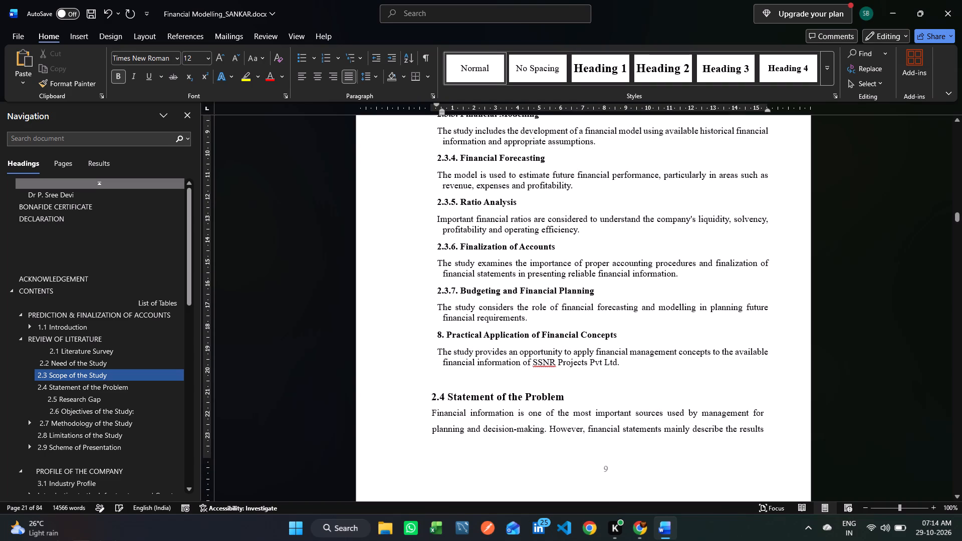
{"action": "left_click", "coordinate": [437, 328]}
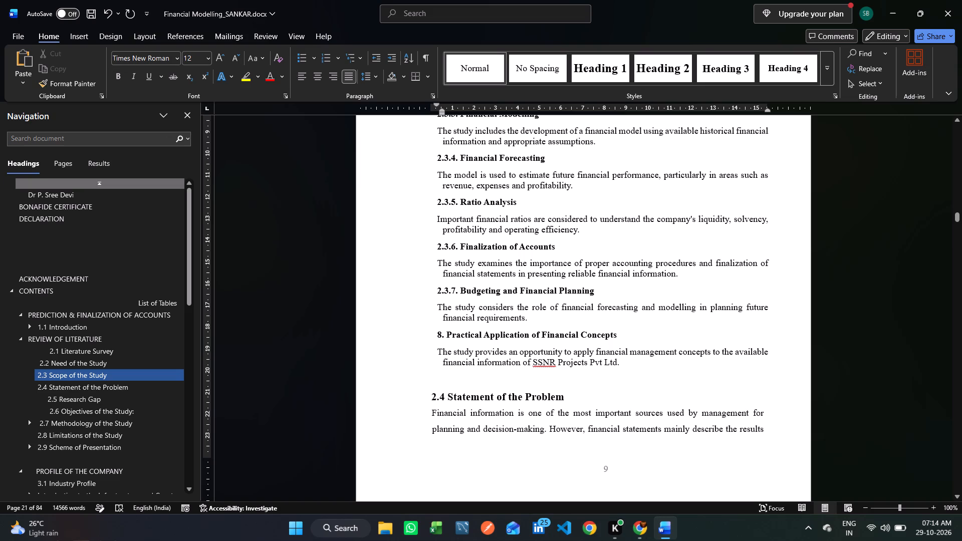
{"action": "left_click", "coordinate": [436, 336]}
{"action": "type", "text": "2.3."}
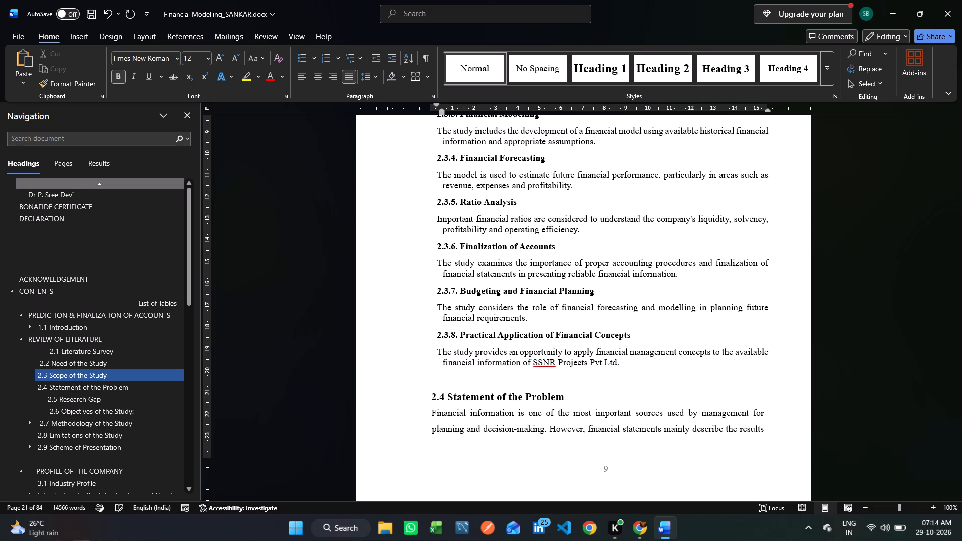
Review section 2.4 Statement of the Problem, reading through its numbered problem points up to section 2.5.
{"action": "scroll", "coordinate": [439, 332], "scroll_direction": "down", "scroll_amount": 16}
{"action": "scroll", "coordinate": [482, 305], "scroll_direction": "down", "scroll_amount": 1}
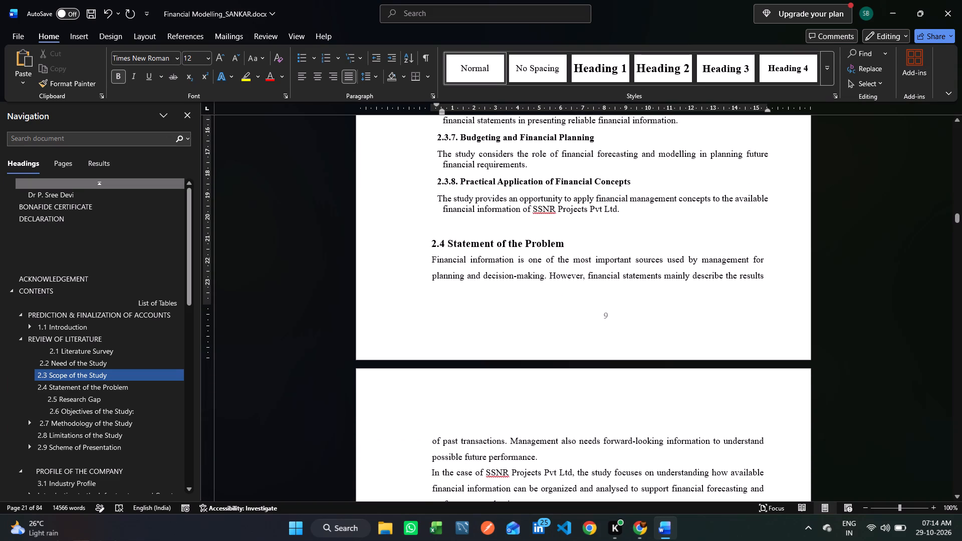
{"action": "scroll", "coordinate": [510, 295], "scroll_direction": "down", "scroll_amount": 2}
{"action": "scroll", "coordinate": [558, 289], "scroll_direction": "down", "scroll_amount": 6}
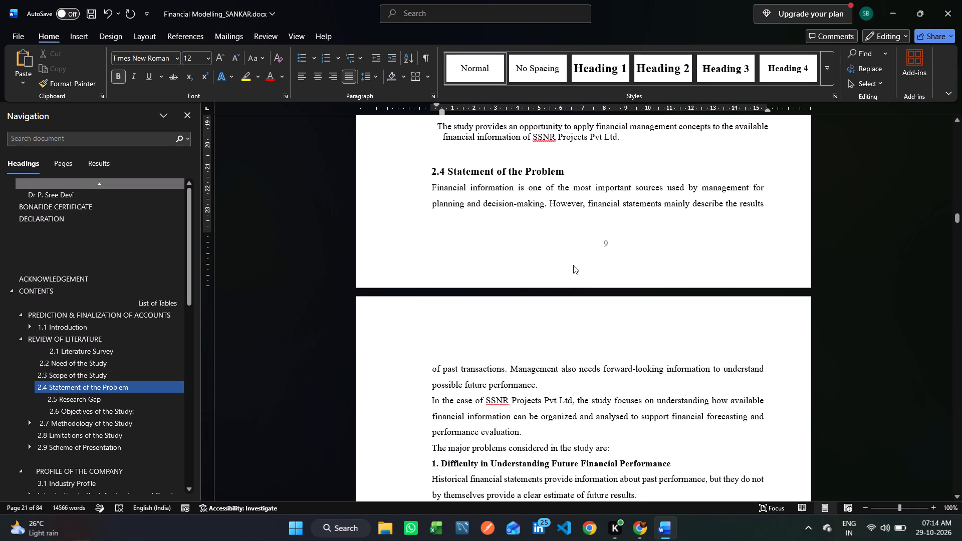
{"action": "scroll", "coordinate": [551, 256], "scroll_direction": "down", "scroll_amount": 5}
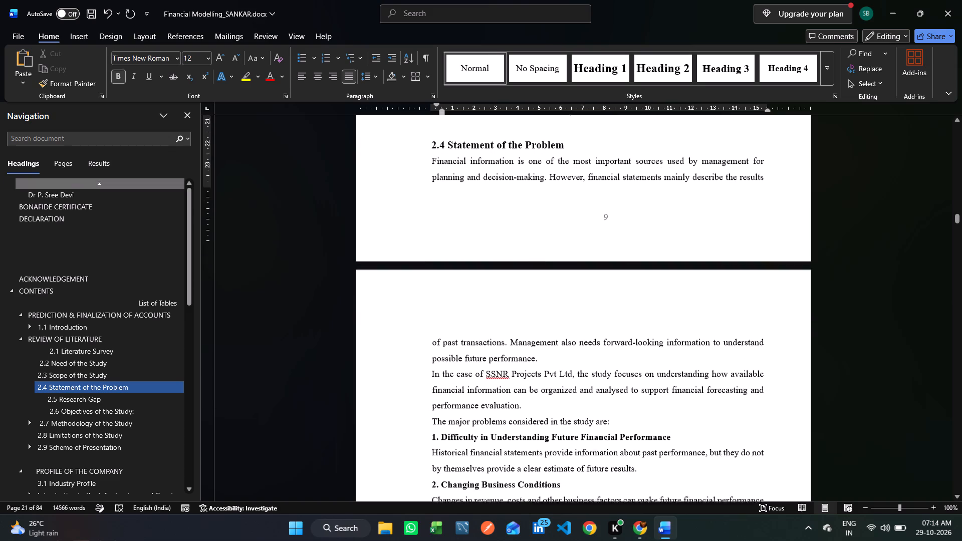
{"action": "scroll", "coordinate": [559, 243], "scroll_direction": "down", "scroll_amount": 18}
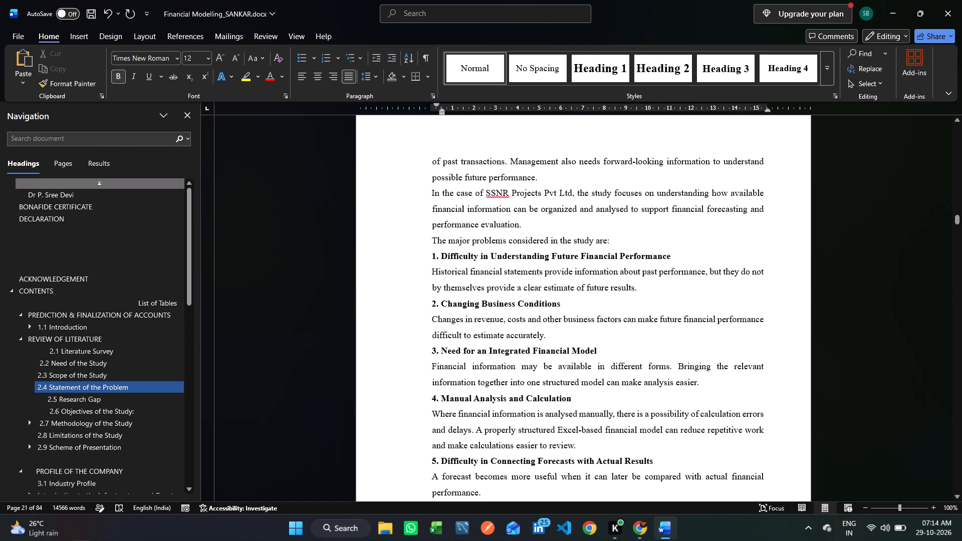
{"action": "scroll", "coordinate": [563, 232], "scroll_direction": "down", "scroll_amount": 10}
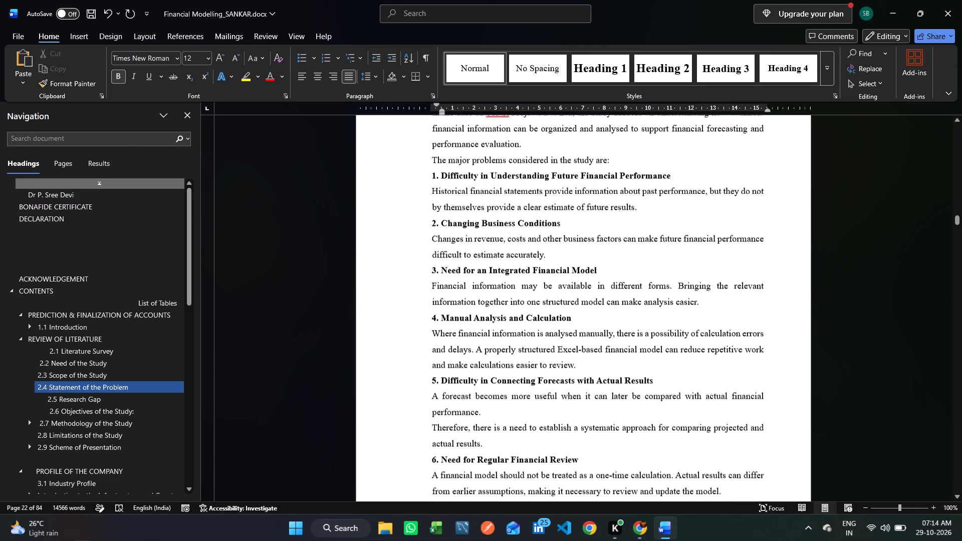
{"action": "scroll", "coordinate": [578, 240], "scroll_direction": "down", "scroll_amount": 13}
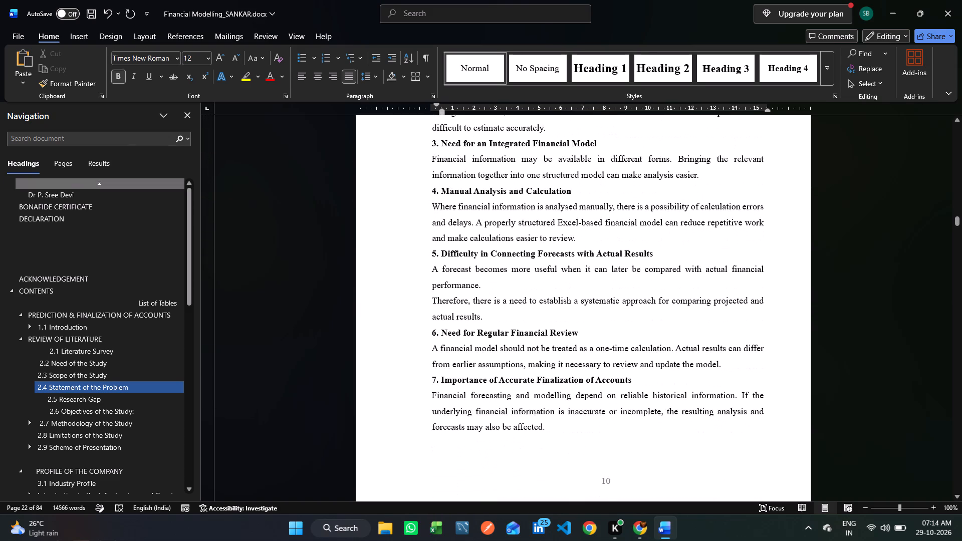
{"action": "scroll", "coordinate": [578, 242], "scroll_direction": "down", "scroll_amount": 20}
{"action": "scroll", "coordinate": [578, 242], "scroll_direction": "down", "scroll_amount": 1}
Copy all seven numbered problem points of section 2.4, from Difficulty in Understanding Future Financial Performance through Importance of Accurate Finalization of Accounts.
{"action": "scroll", "coordinate": [600, 234], "scroll_direction": "up", "scroll_amount": 4}
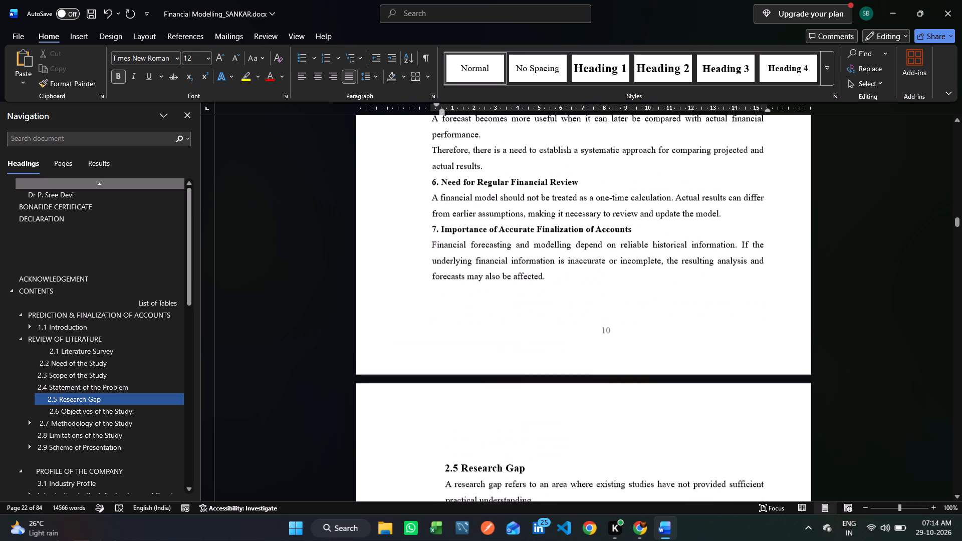
{"action": "scroll", "coordinate": [599, 232], "scroll_direction": "up", "scroll_amount": 20}
{"action": "scroll", "coordinate": [599, 232], "scroll_direction": "up", "scroll_amount": 2}
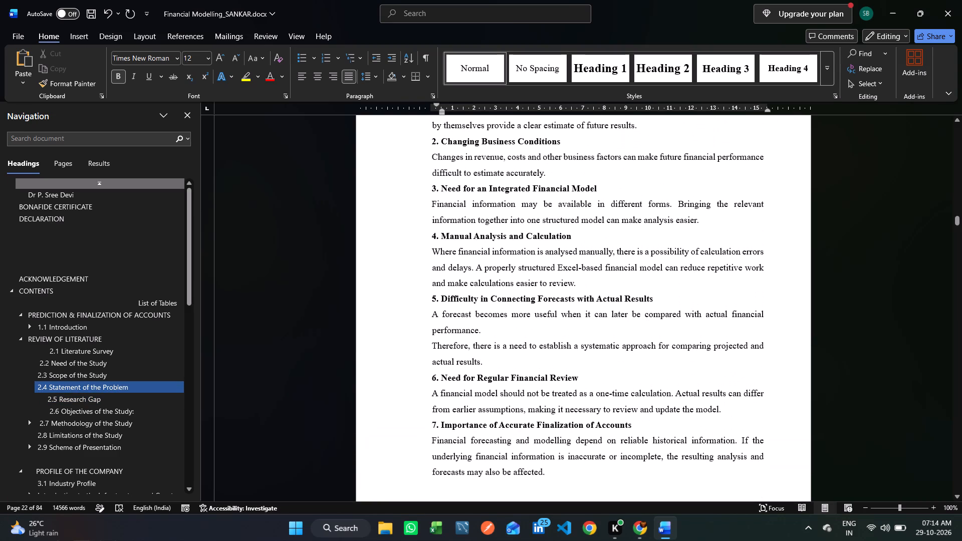
{"action": "left_click_drag", "start_coordinate": [559, 470], "coordinate": [429, 105]}
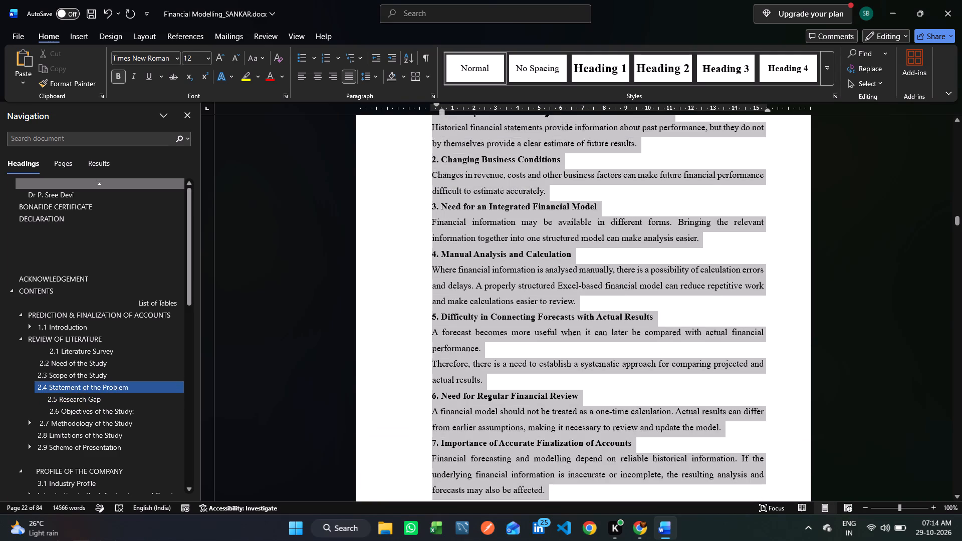
{"action": "left_click_drag", "start_coordinate": [429, 105], "coordinate": [430, 238]}
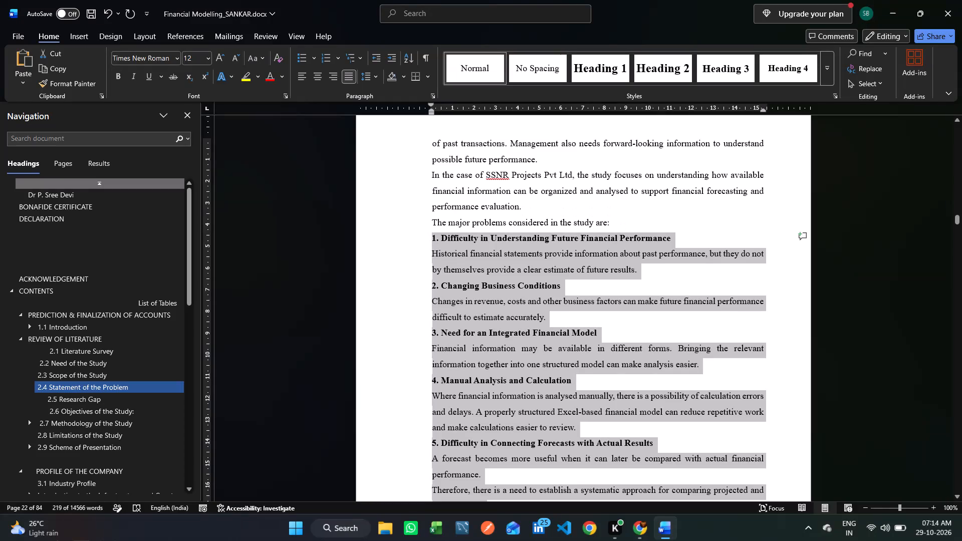
{"action": "key", "text": "ctrl+c"}
{"action": "key", "text": "ctrl+c"}
{"action": "key", "text": "ctrl+c"}
{"action": "key", "text": "ctrl+c"}
{"action": "key", "text": "ctrl+c"}
{"action": "left_click", "coordinate": [633, 535]}
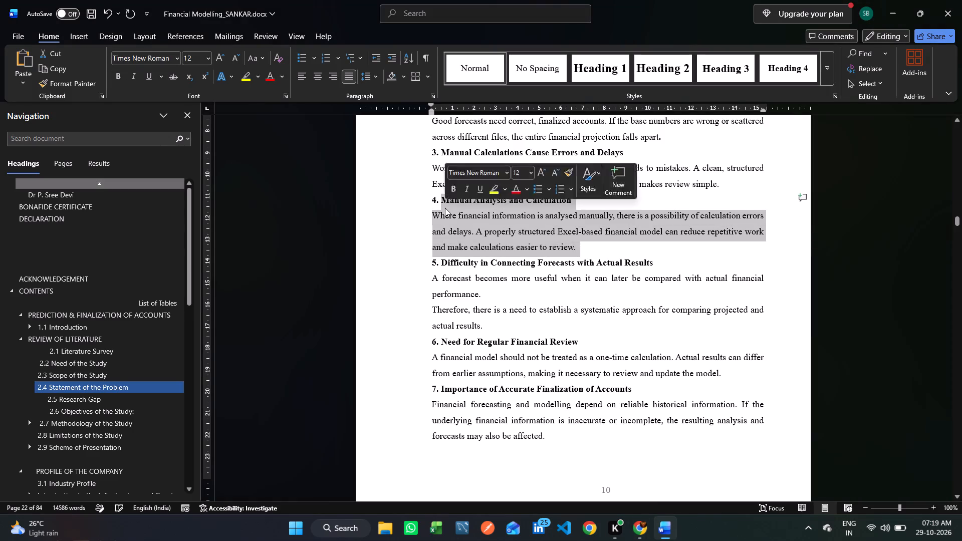
{"action": "key", "text": "ctrl+v"}
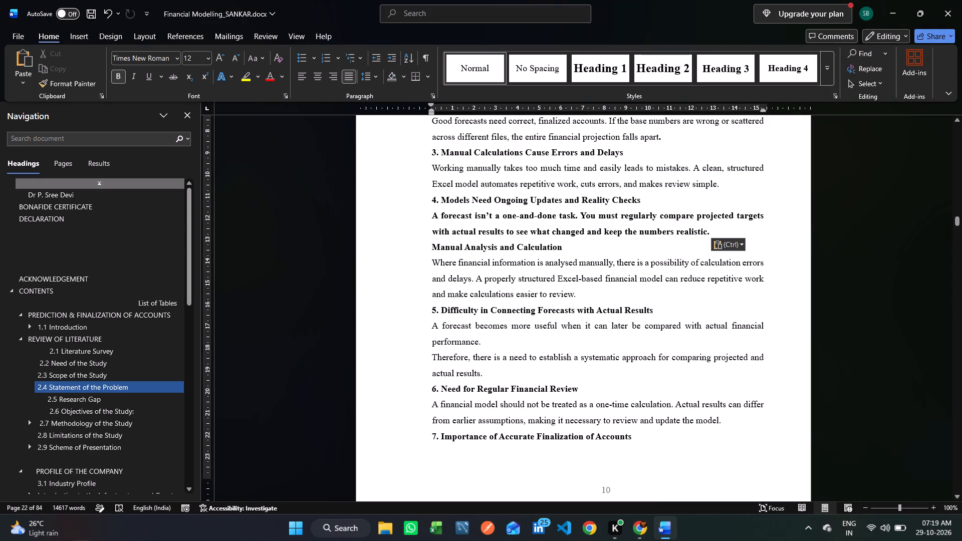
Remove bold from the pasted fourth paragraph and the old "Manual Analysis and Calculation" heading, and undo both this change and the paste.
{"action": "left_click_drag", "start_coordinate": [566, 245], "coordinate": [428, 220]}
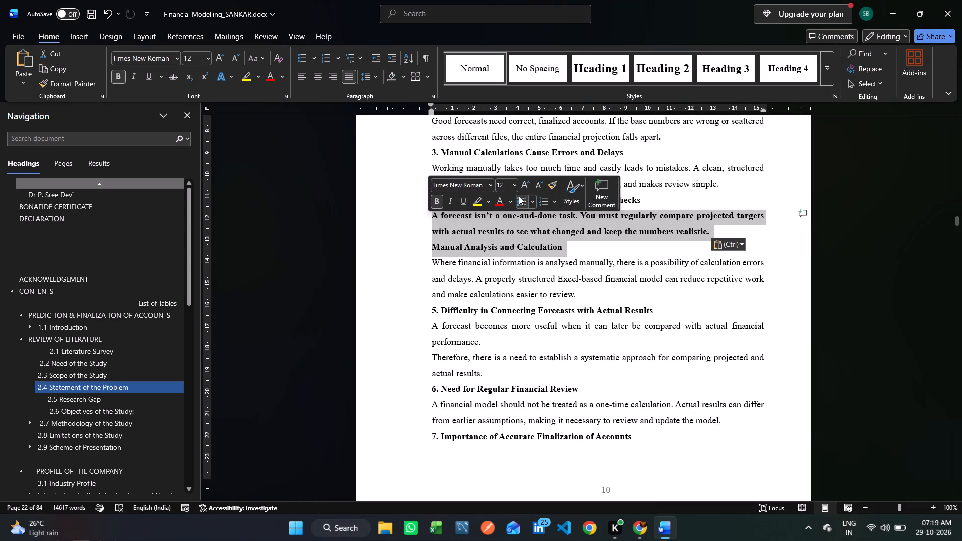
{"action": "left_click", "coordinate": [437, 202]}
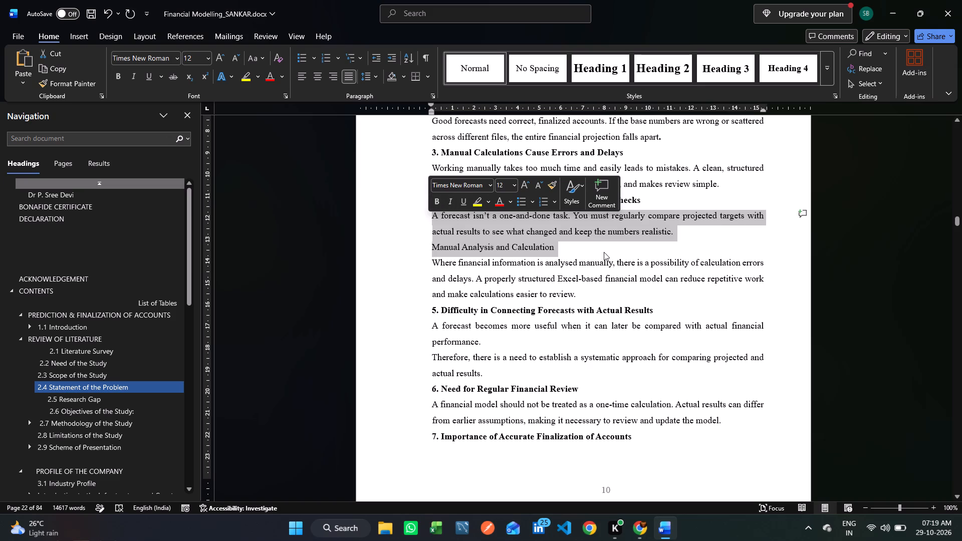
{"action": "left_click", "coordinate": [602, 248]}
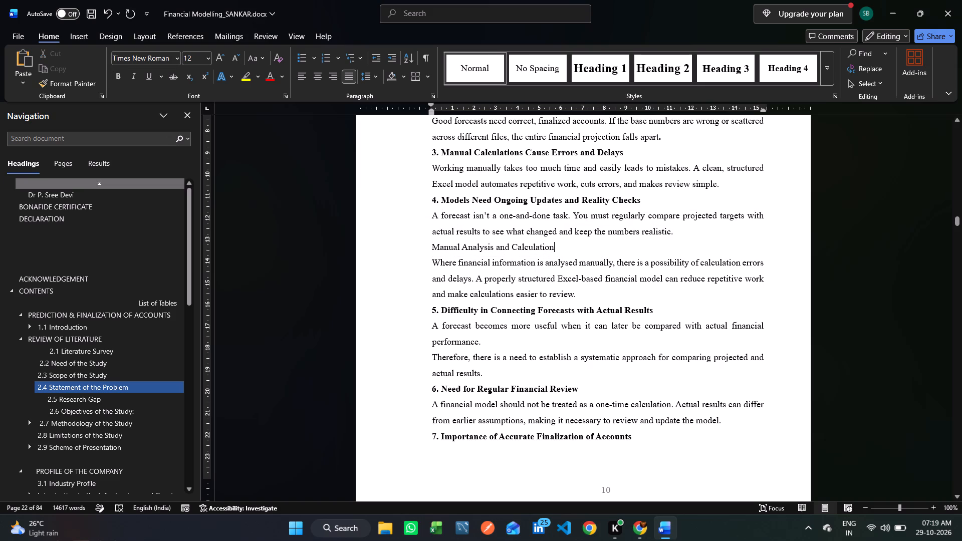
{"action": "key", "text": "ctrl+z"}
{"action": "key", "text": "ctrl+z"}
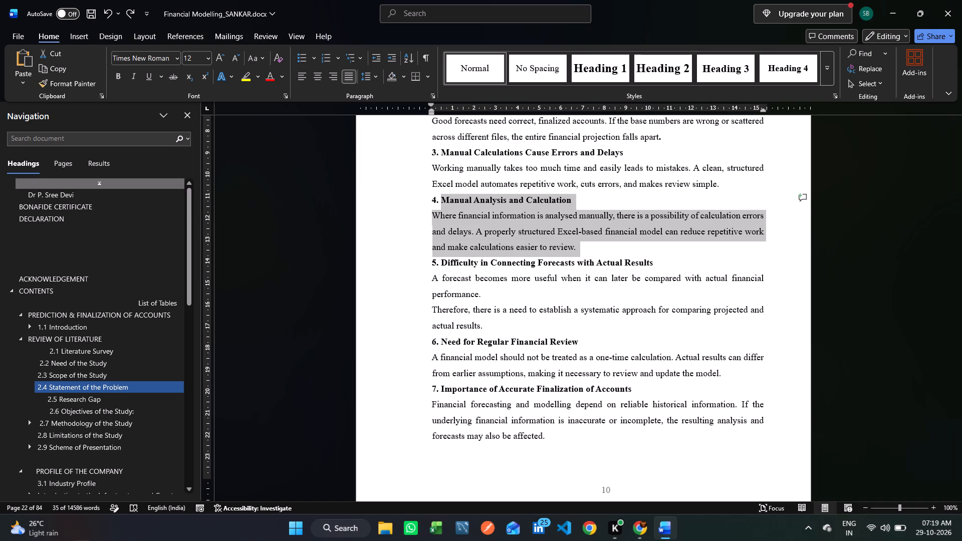
Paste the fourth simplified point again after the number 4 in section 2.4.
{"action": "key", "text": "ctrl+v"}
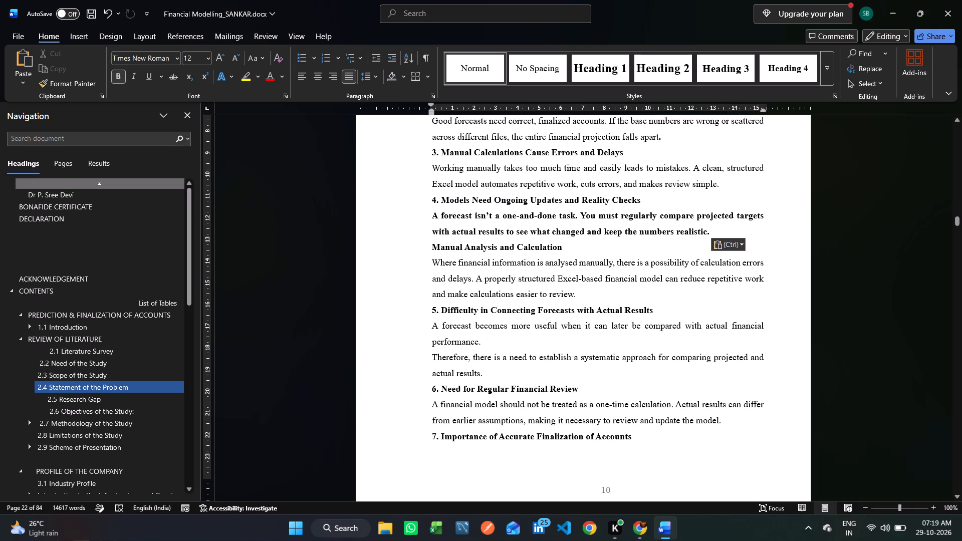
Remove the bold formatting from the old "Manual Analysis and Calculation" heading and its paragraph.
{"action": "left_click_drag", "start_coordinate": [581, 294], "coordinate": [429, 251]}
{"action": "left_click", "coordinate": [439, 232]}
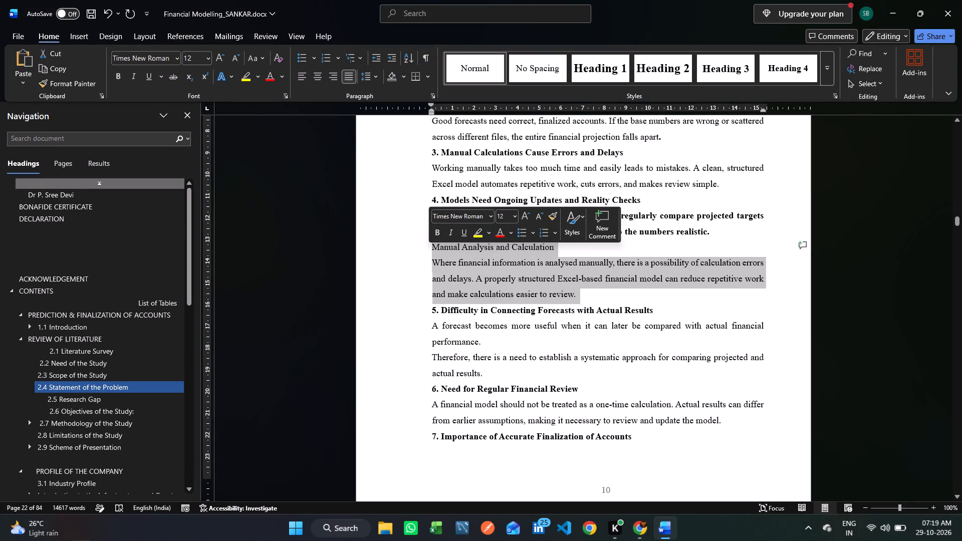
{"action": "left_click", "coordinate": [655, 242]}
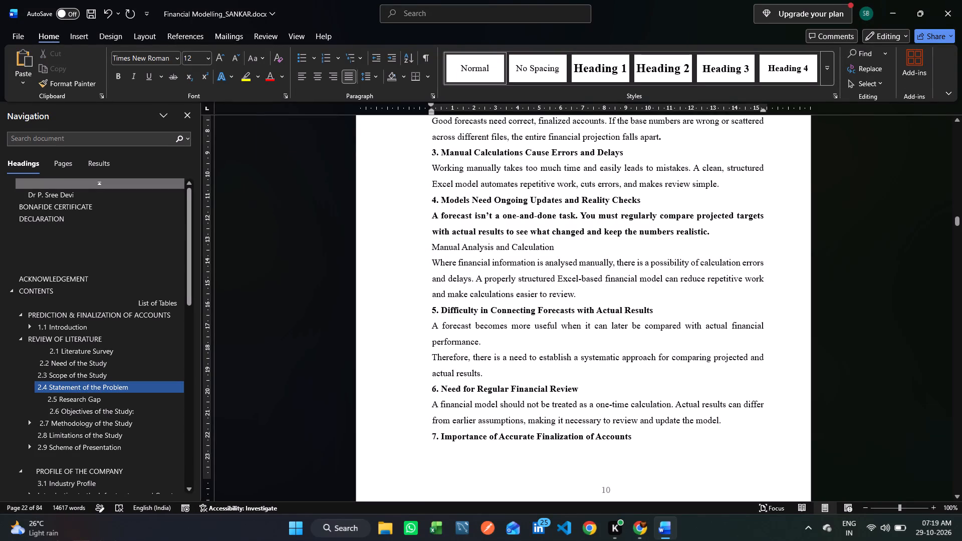
Cut the old heading "Manual Analysis and Calculation" together with its paragraph from section 2.4.
{"action": "left_click_drag", "start_coordinate": [578, 293], "coordinate": [432, 248]}
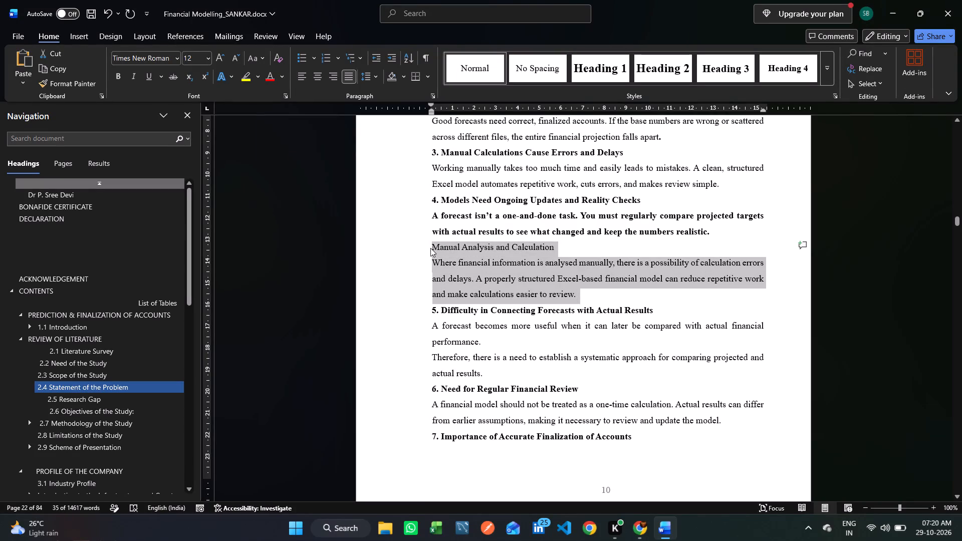
{"action": "key", "text": "ctrl+x"}
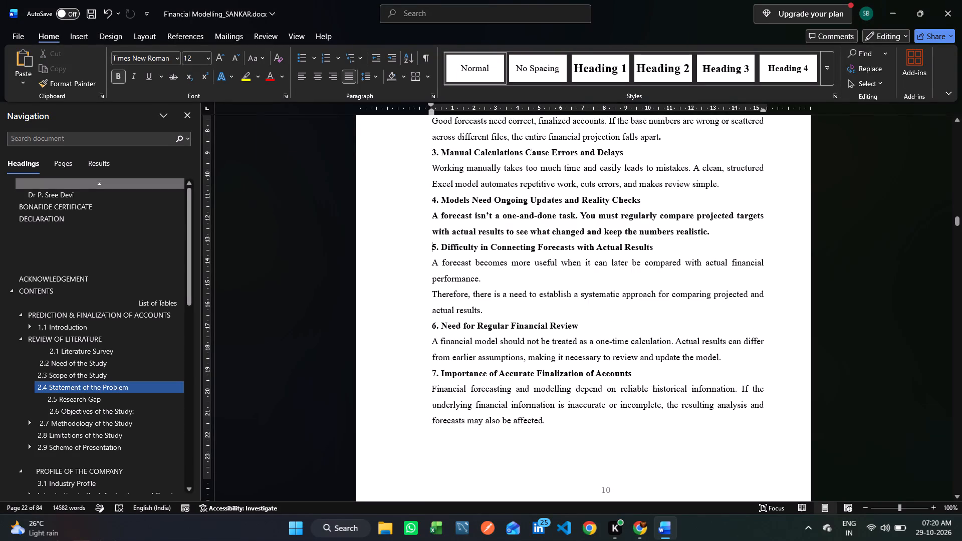
Remove the bold formatting from the paragraph under point 4, "Models Need Ongoing Updates and Reality Checks".
{"action": "left_click_drag", "start_coordinate": [716, 231], "coordinate": [431, 222]}
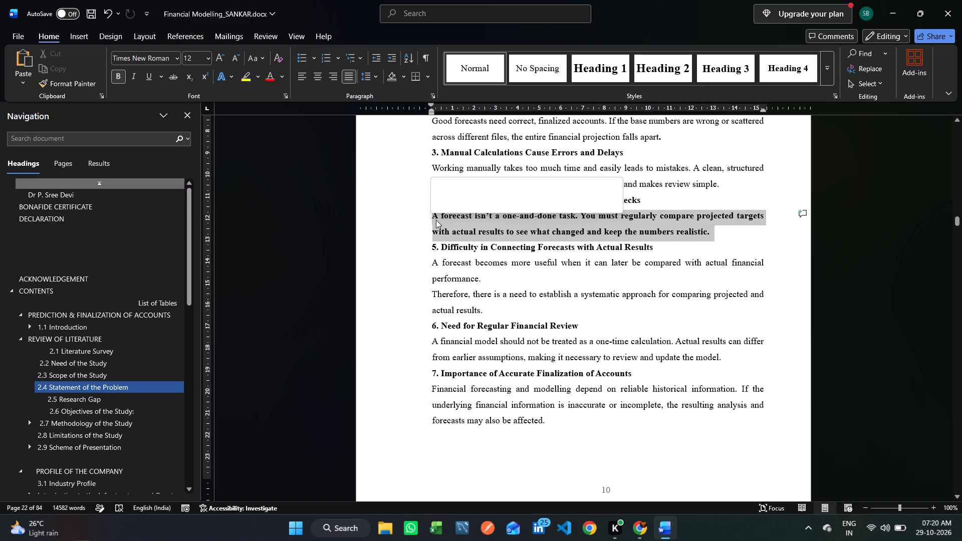
{"action": "left_click", "coordinate": [435, 204]}
{"action": "left_click", "coordinate": [550, 289]}
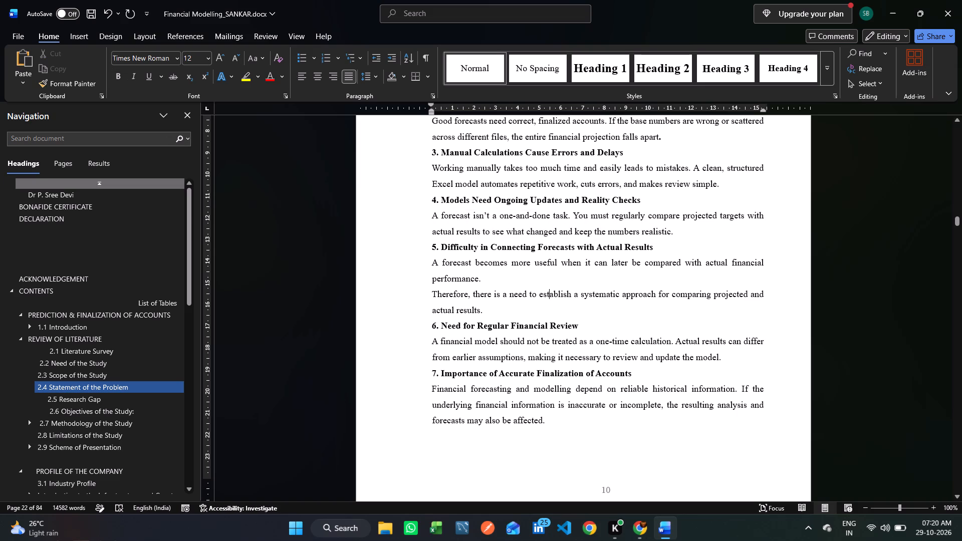
Cut the old points 5 to 7, from "Difficulty in Connecting Forecasts with Actual Results" through "Importance of Accurate Finalization of Accounts", with their paragraphs.
{"action": "left_click_drag", "start_coordinate": [552, 424], "coordinate": [430, 248]}
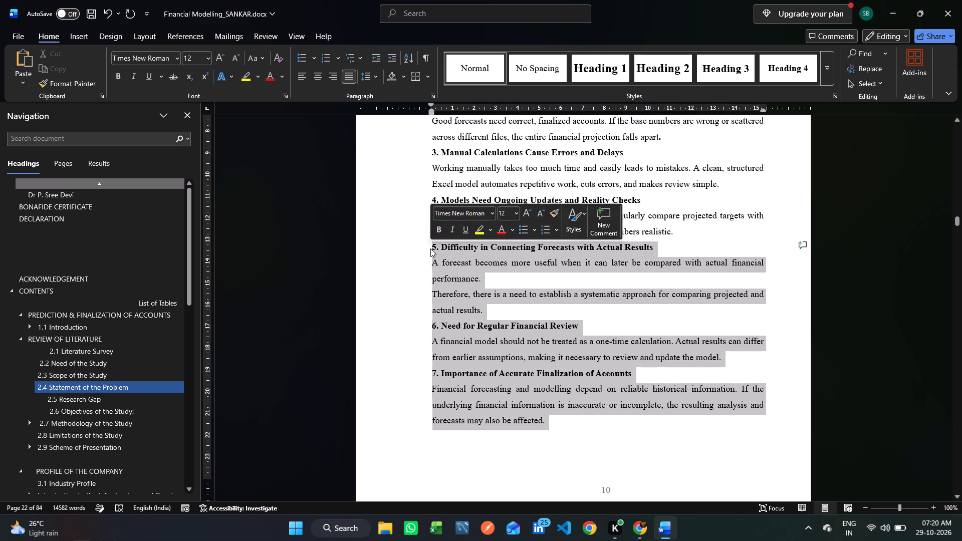
{"action": "key", "text": "ctrl+x"}
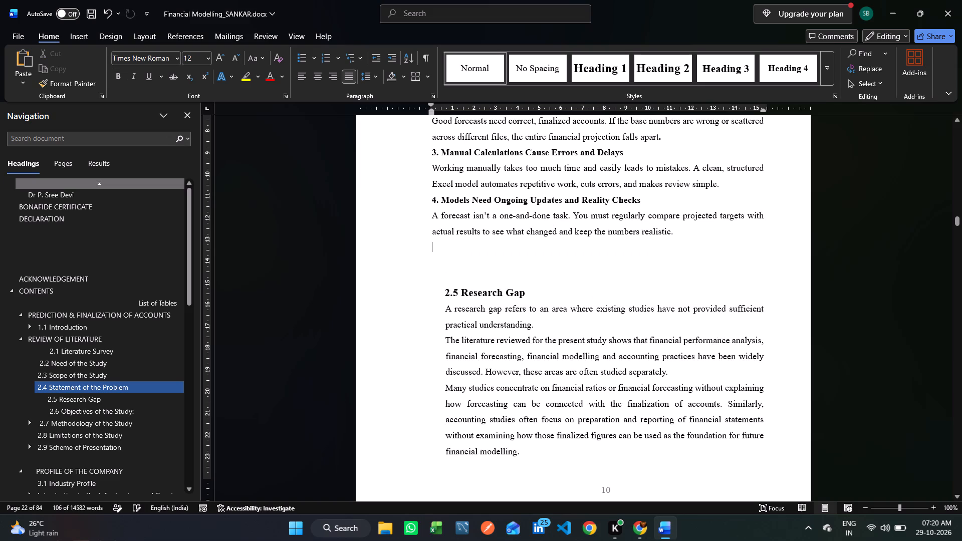
Insert four blank lines above the heading "2.4 Statement of the Problem" to move it onto the next page.
{"action": "scroll", "coordinate": [477, 259], "scroll_direction": "down", "scroll_amount": 1}
{"action": "scroll", "coordinate": [475, 258], "scroll_direction": "up", "scroll_amount": 12}
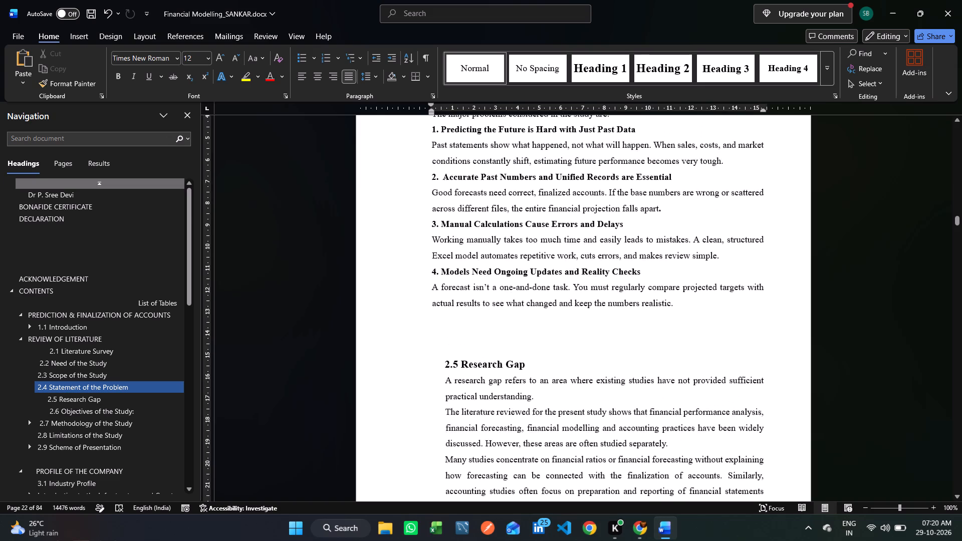
{"action": "scroll", "coordinate": [472, 257], "scroll_direction": "up", "scroll_amount": 2}
{"action": "scroll", "coordinate": [471, 257], "scroll_direction": "up", "scroll_amount": 20}
{"action": "scroll", "coordinate": [471, 257], "scroll_direction": "up", "scroll_amount": 11}
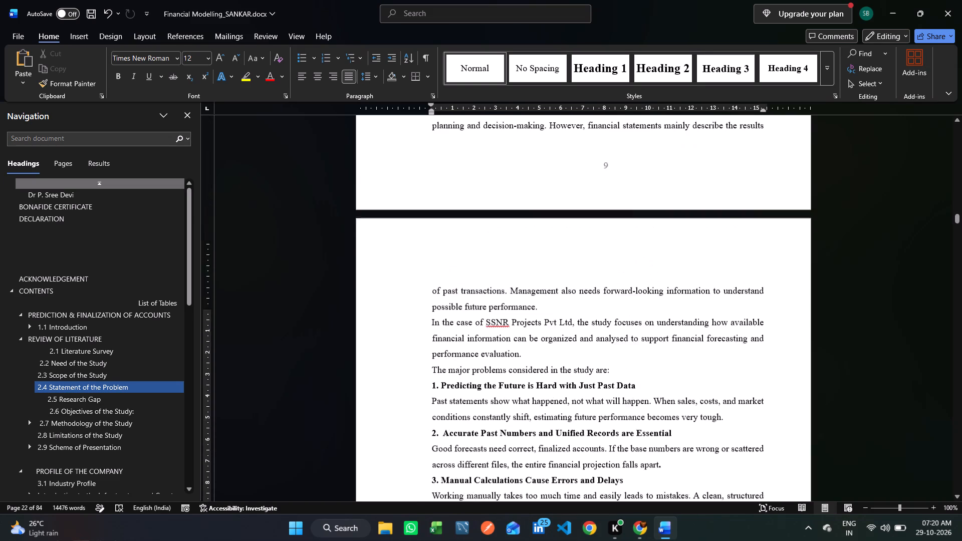
{"action": "scroll", "coordinate": [471, 257], "scroll_direction": "up", "scroll_amount": 20}
{"action": "scroll", "coordinate": [471, 257], "scroll_direction": "up", "scroll_amount": 19}
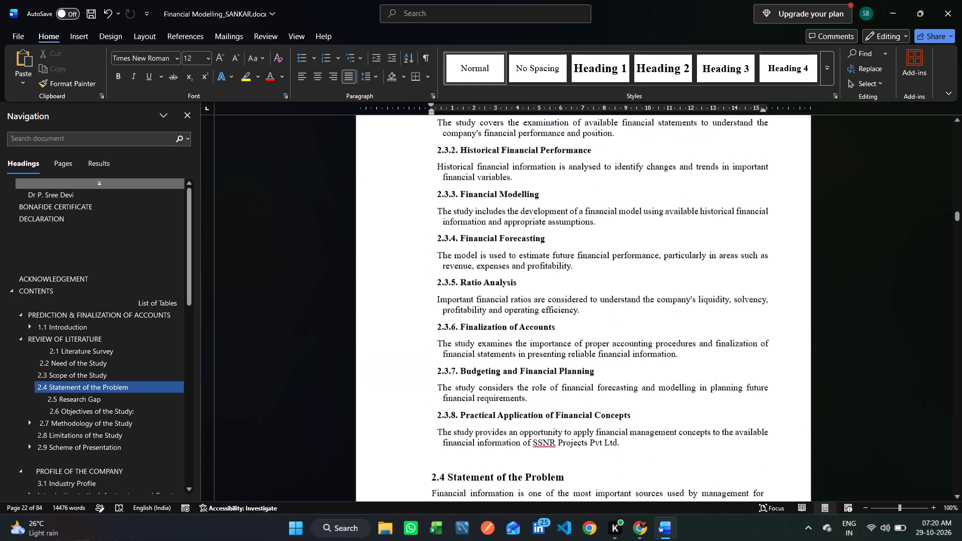
{"action": "scroll", "coordinate": [470, 257], "scroll_direction": "up", "scroll_amount": 15}
{"action": "scroll", "coordinate": [459, 257], "scroll_direction": "down", "scroll_amount": 15}
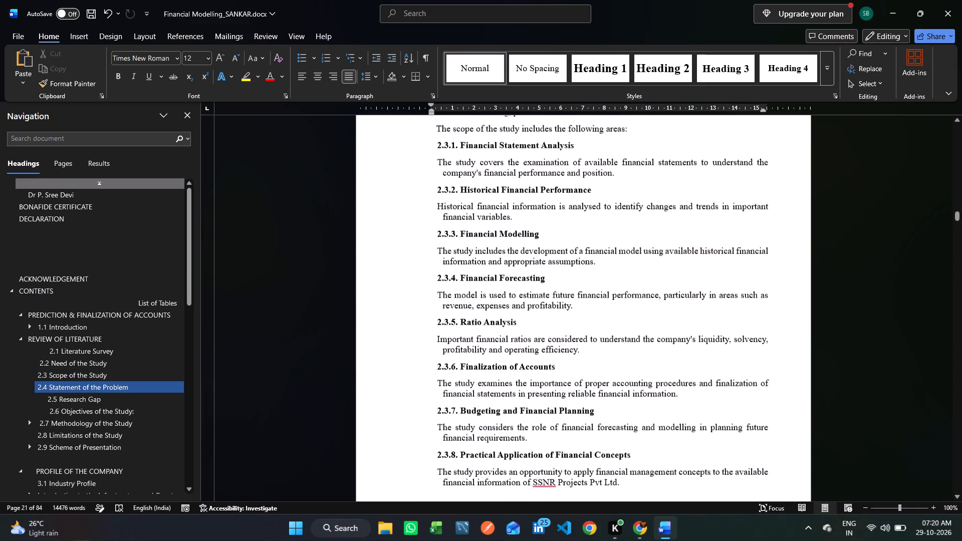
{"action": "scroll", "coordinate": [510, 269], "scroll_direction": "down", "scroll_amount": 15}
{"action": "scroll", "coordinate": [415, 367], "scroll_direction": "down", "scroll_amount": 1}
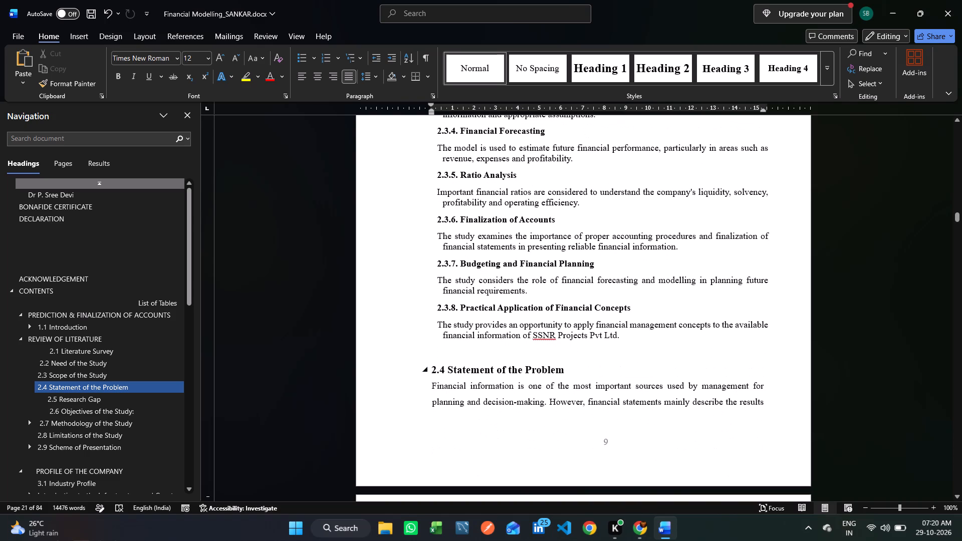
{"action": "left_click", "coordinate": [462, 356]}
{"action": "key", "text": "Return"}
{"action": "key", "text": "Return"}
{"action": "key", "text": "Return"}
{"action": "key", "text": "Return"}
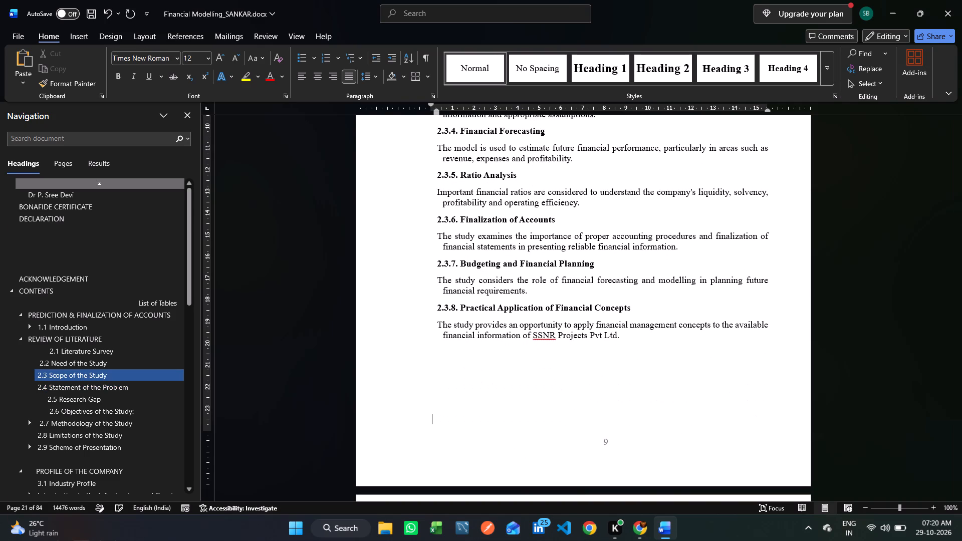
Review the page layout and the four simplified points of section 2.4, Statement of the Problem.
{"action": "scroll", "coordinate": [449, 352], "scroll_direction": "down", "scroll_amount": 8}
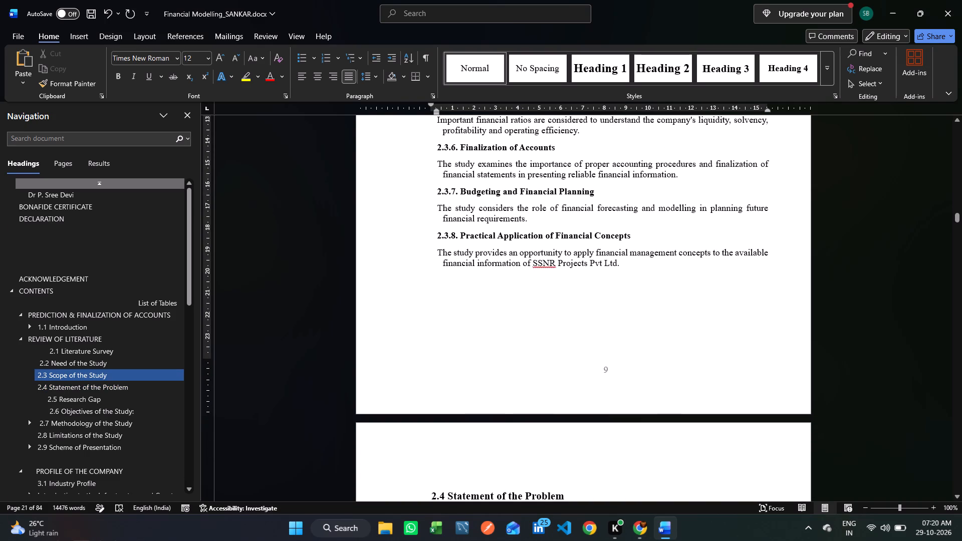
{"action": "scroll", "coordinate": [433, 306], "scroll_direction": "down", "scroll_amount": 4}
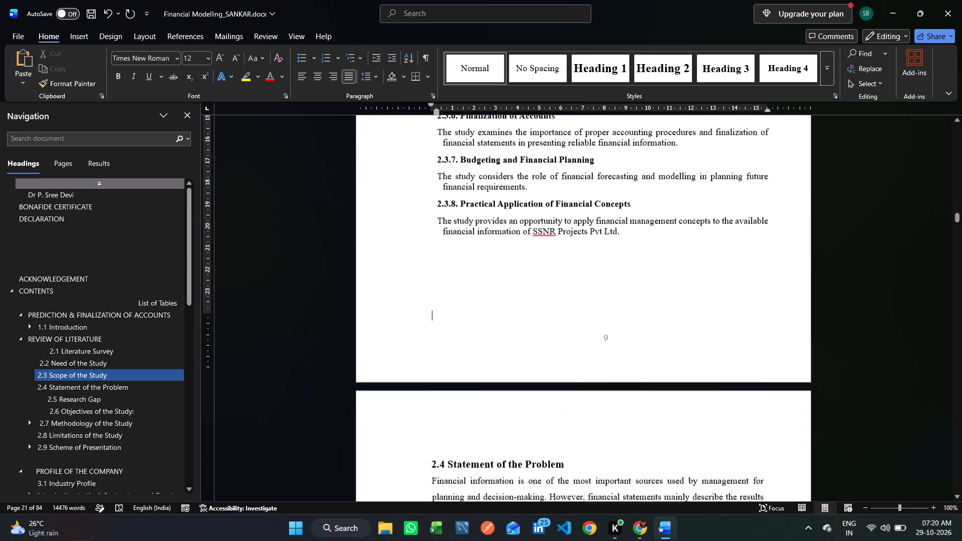
{"action": "scroll", "coordinate": [460, 271], "scroll_direction": "down", "scroll_amount": 13}
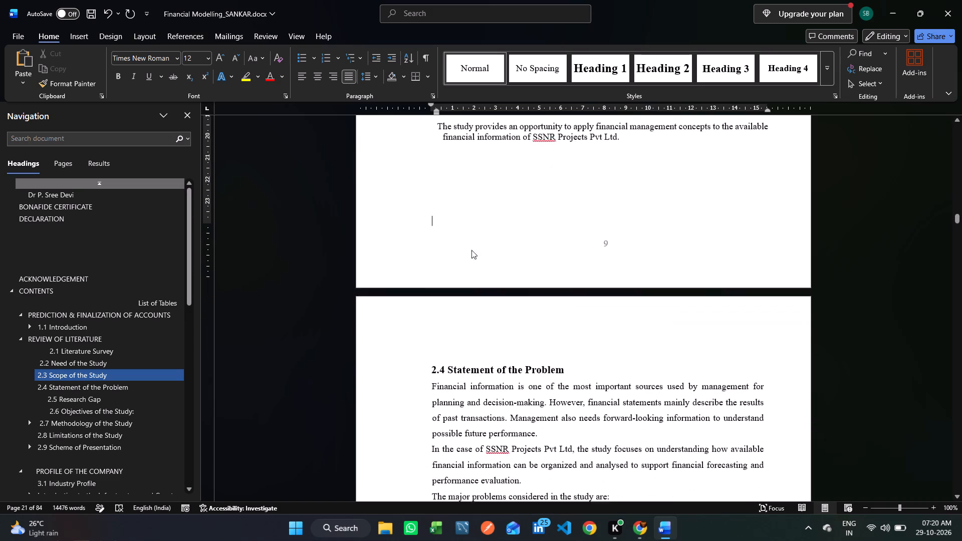
{"action": "scroll", "coordinate": [471, 250], "scroll_direction": "down", "scroll_amount": 4}
{"action": "scroll", "coordinate": [442, 322], "scroll_direction": "down", "scroll_amount": 17}
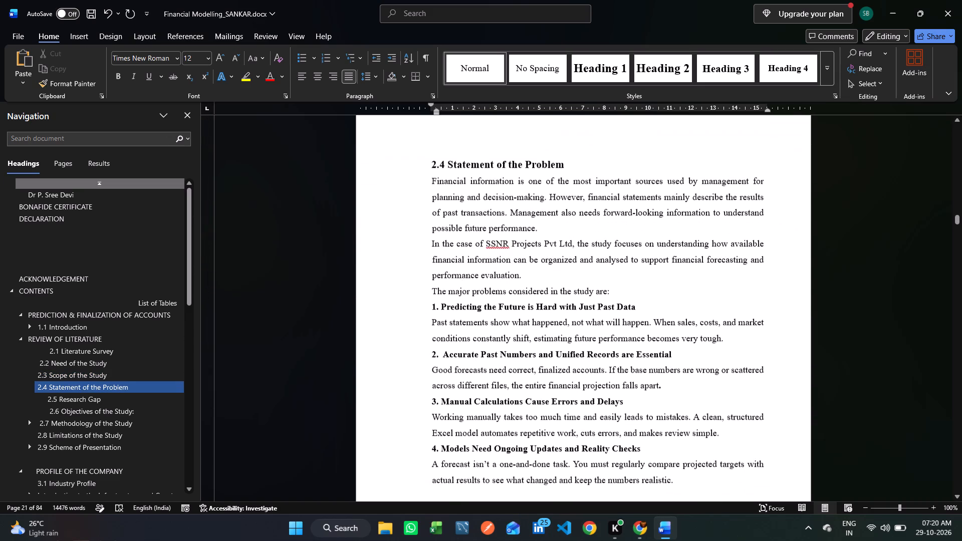
Insert two blank lines above the heading "2.4 Statement of the Problem" at the start of its page.
{"action": "scroll", "coordinate": [487, 294], "scroll_direction": "down", "scroll_amount": 14}
{"action": "scroll", "coordinate": [499, 337], "scroll_direction": "up", "scroll_amount": 6}
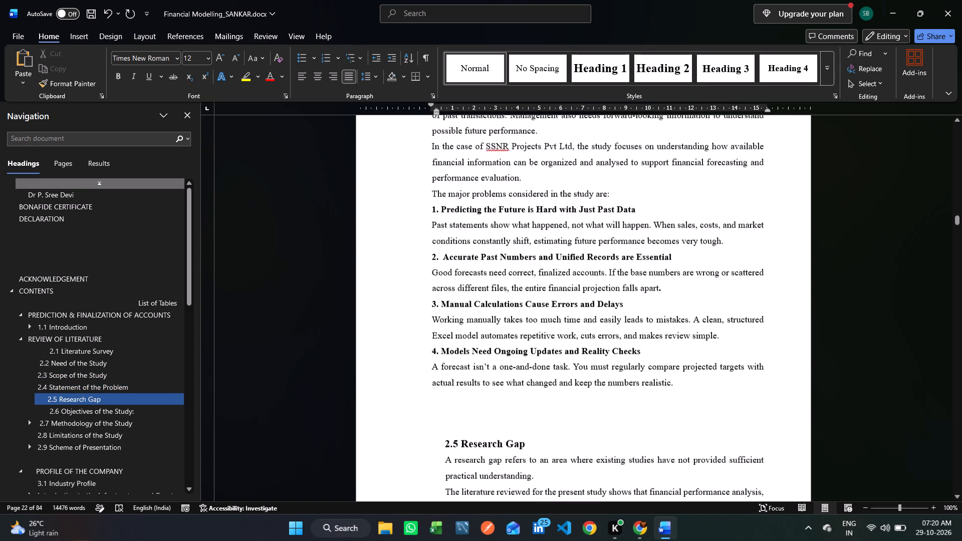
{"action": "scroll", "coordinate": [493, 321], "scroll_direction": "up", "scroll_amount": 11}
{"action": "left_click", "coordinate": [437, 160]}
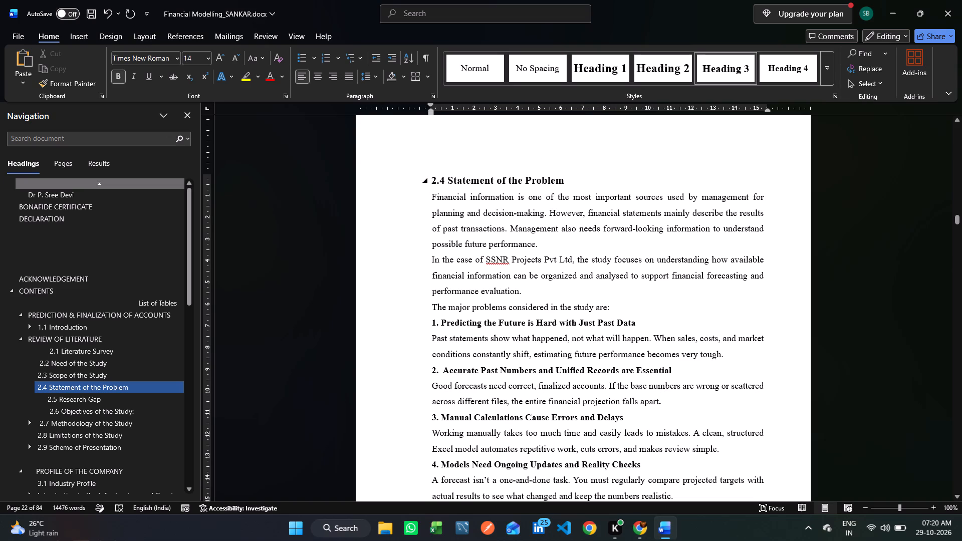
{"action": "key", "text": "Left"}
{"action": "key", "text": "Return"}
{"action": "key", "text": "Return"}
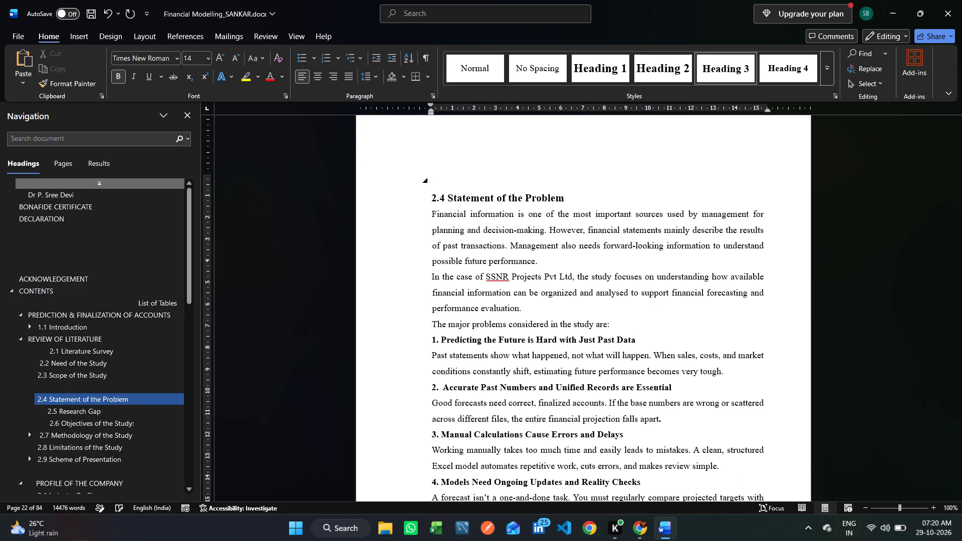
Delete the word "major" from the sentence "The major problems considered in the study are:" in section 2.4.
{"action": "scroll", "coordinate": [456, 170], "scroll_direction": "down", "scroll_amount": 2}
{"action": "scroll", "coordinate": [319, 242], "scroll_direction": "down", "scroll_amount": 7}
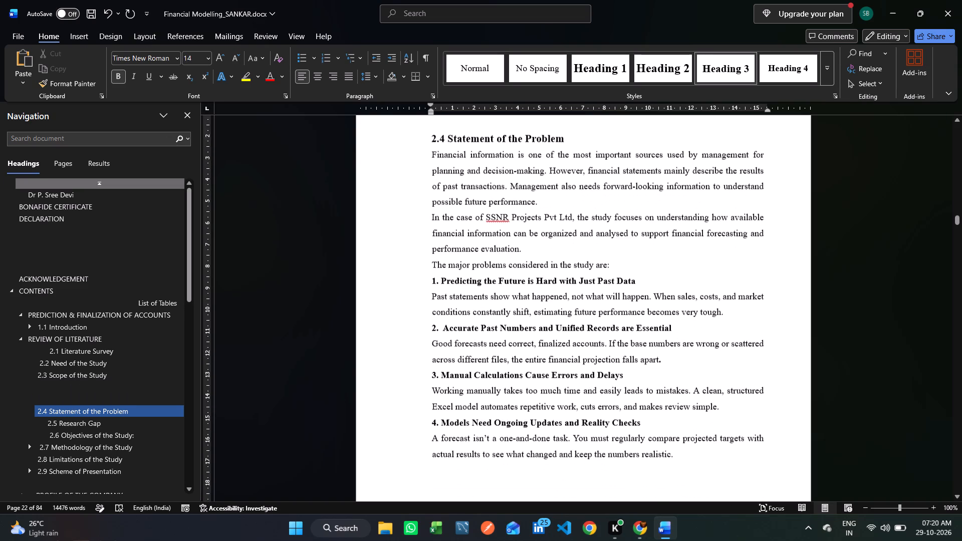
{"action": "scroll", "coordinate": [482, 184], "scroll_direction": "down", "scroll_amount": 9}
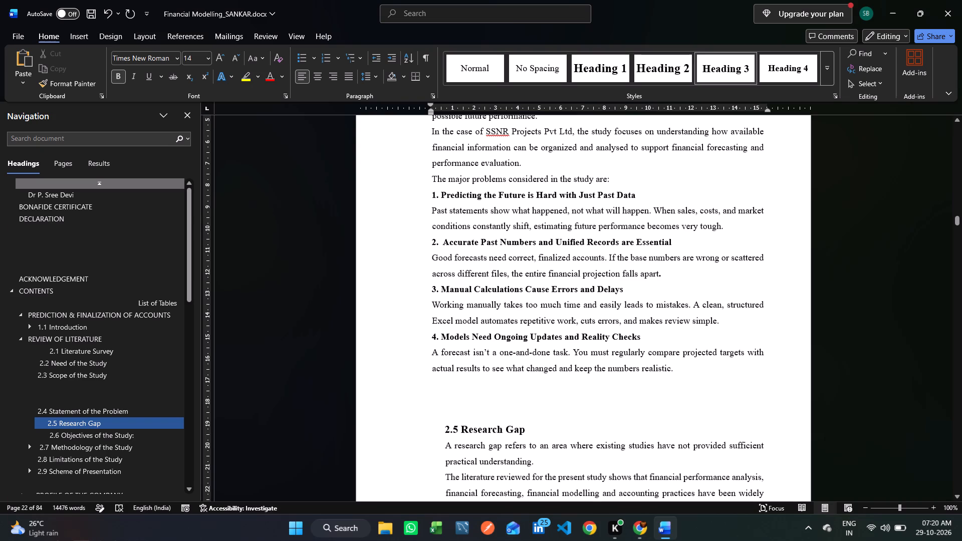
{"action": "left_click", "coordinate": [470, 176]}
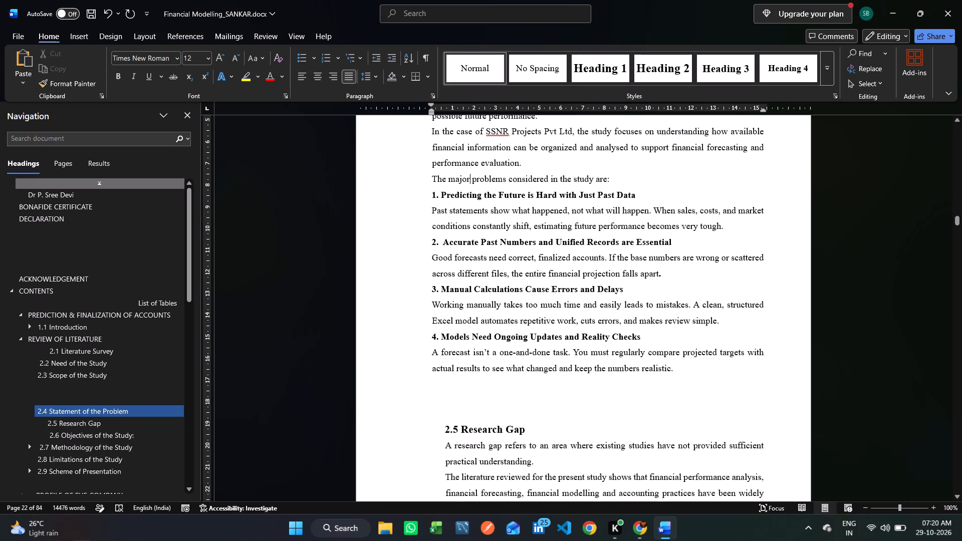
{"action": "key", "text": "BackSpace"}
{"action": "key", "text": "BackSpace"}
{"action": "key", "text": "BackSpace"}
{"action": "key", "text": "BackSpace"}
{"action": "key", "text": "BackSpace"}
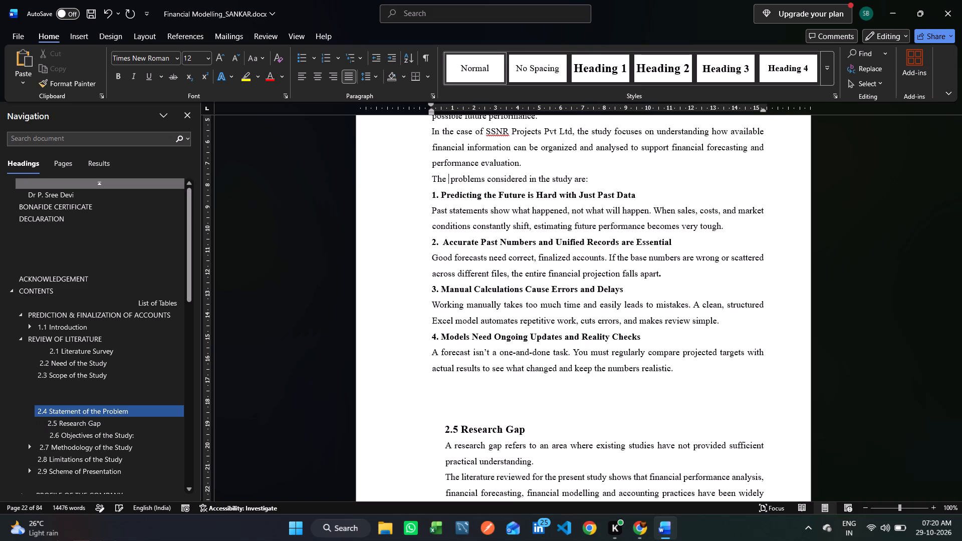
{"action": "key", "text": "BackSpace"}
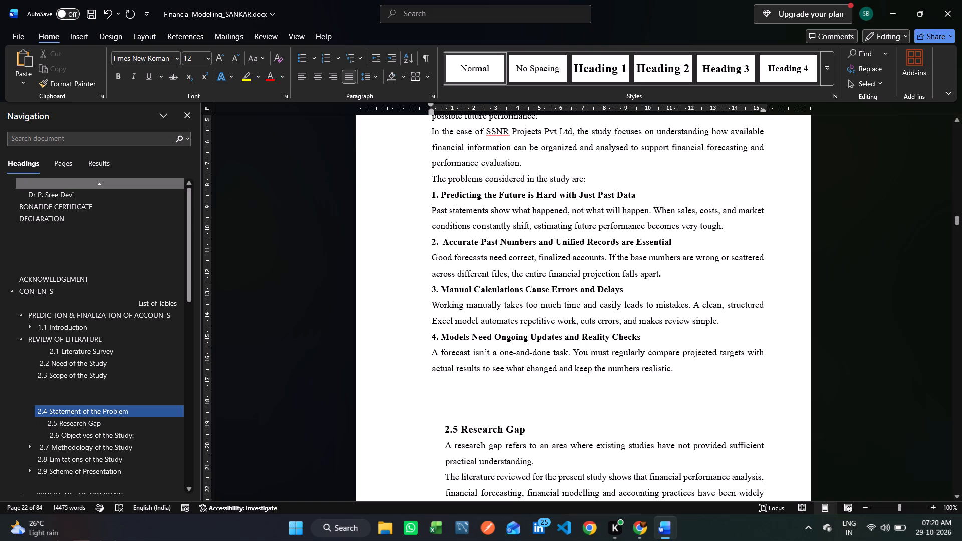
Insert a blank line after the SSNR Projects Pvt Ltd paragraph that ends with "performance evaluation.".
{"action": "left_click", "coordinate": [522, 162]}
{"action": "key", "text": "Return"}
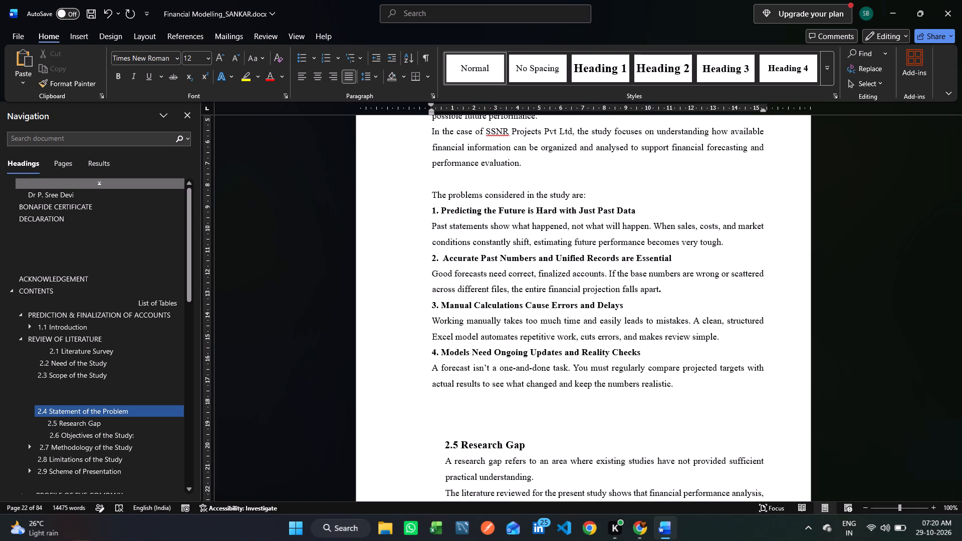
Insert six blank lines above the heading "2.5 Research Gap" to move it onto the next page.
{"action": "left_click", "coordinate": [469, 428]}
{"action": "key", "text": "Return"}
{"action": "key", "text": "Return"}
{"action": "key", "text": "Return"}
{"action": "key", "text": "Return"}
{"action": "key", "text": "Return"}
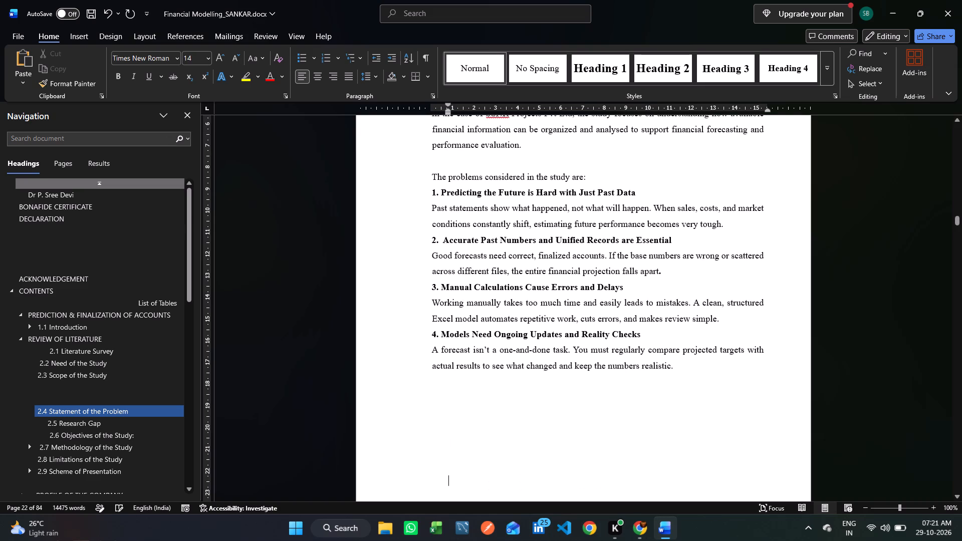
{"action": "scroll", "coordinate": [553, 375], "scroll_direction": "down", "scroll_amount": 13}
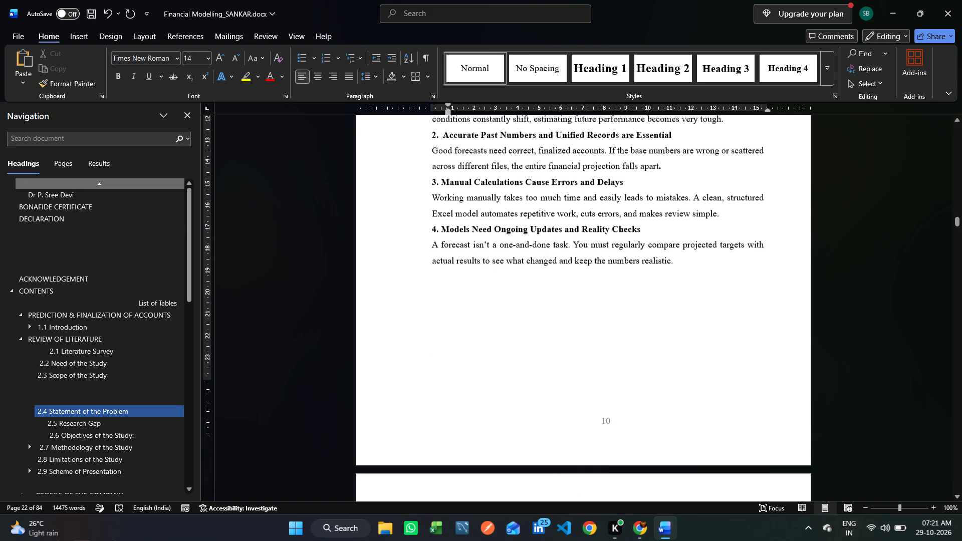
{"action": "scroll", "coordinate": [575, 353], "scroll_direction": "down", "scroll_amount": 8}
{"action": "key", "text": "Return"}
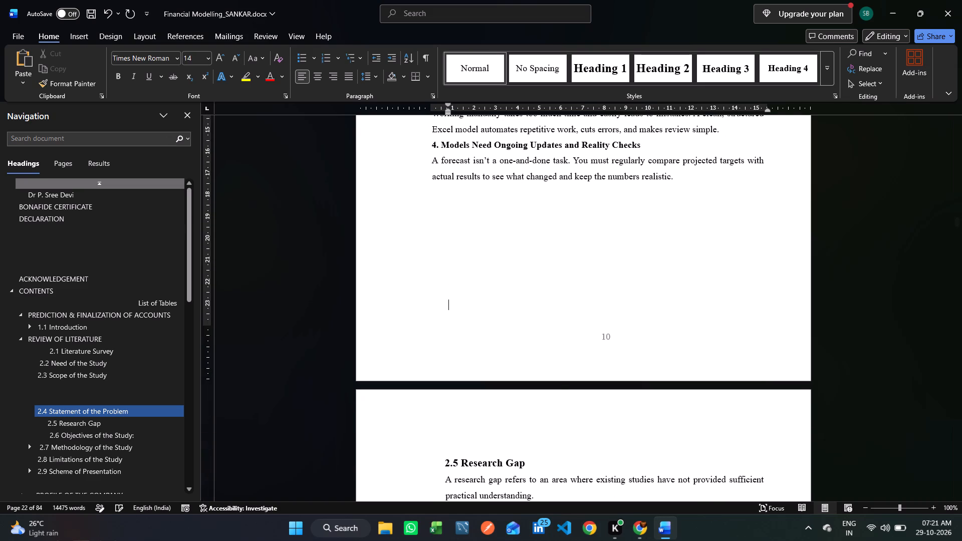
Delete the introductory sentence "The problems considered in the study are:" above point 1 in section 2.4.
{"action": "scroll", "coordinate": [592, 335], "scroll_direction": "down", "scroll_amount": 2}
{"action": "scroll", "coordinate": [601, 314], "scroll_direction": "up", "scroll_amount": 20}
{"action": "scroll", "coordinate": [601, 314], "scroll_direction": "up", "scroll_amount": 6}
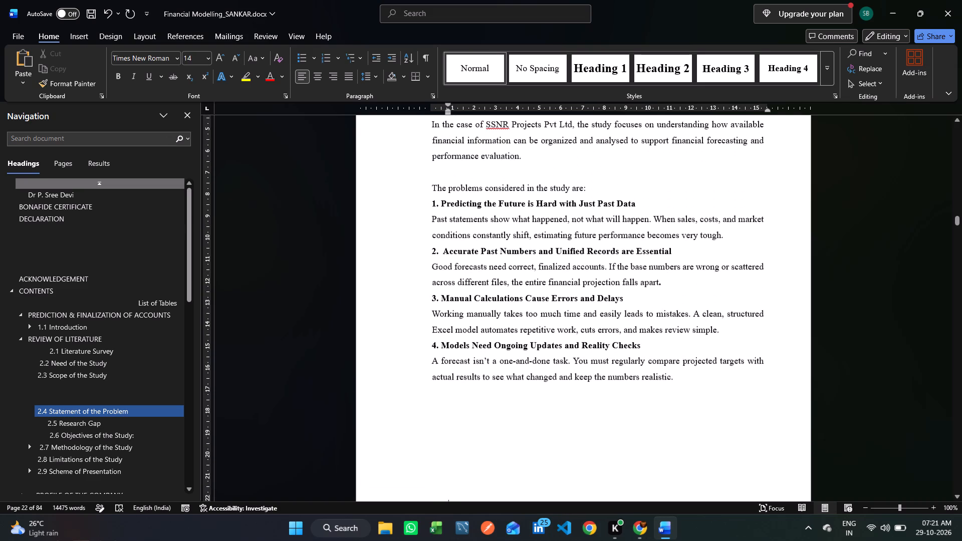
{"action": "scroll", "coordinate": [534, 184], "scroll_direction": "up", "scroll_amount": 10}
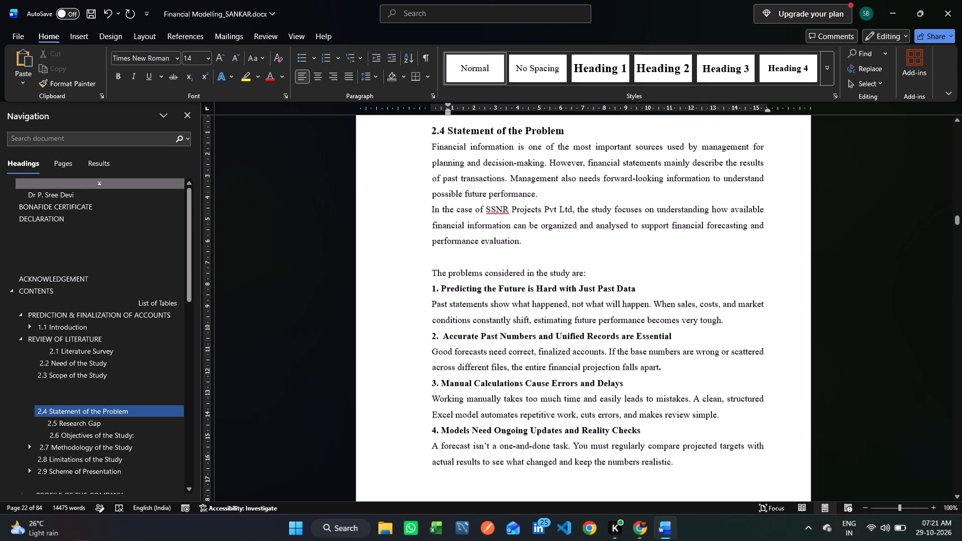
{"action": "scroll", "coordinate": [561, 164], "scroll_direction": "up", "scroll_amount": 1}
{"action": "left_click_drag", "start_coordinate": [592, 304], "coordinate": [474, 293]}
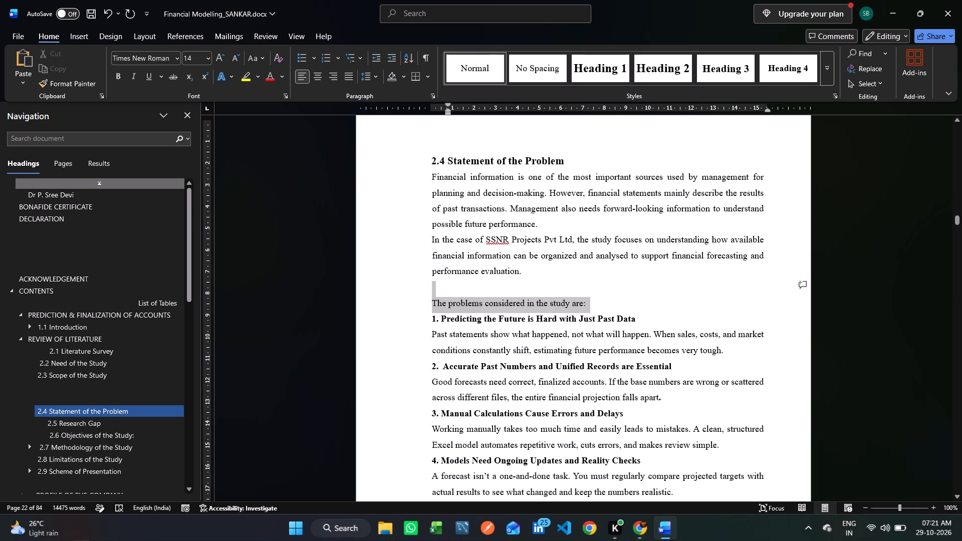
{"action": "left_click_drag", "start_coordinate": [474, 293], "coordinate": [445, 300]}
{"action": "key", "text": "BackSpace"}
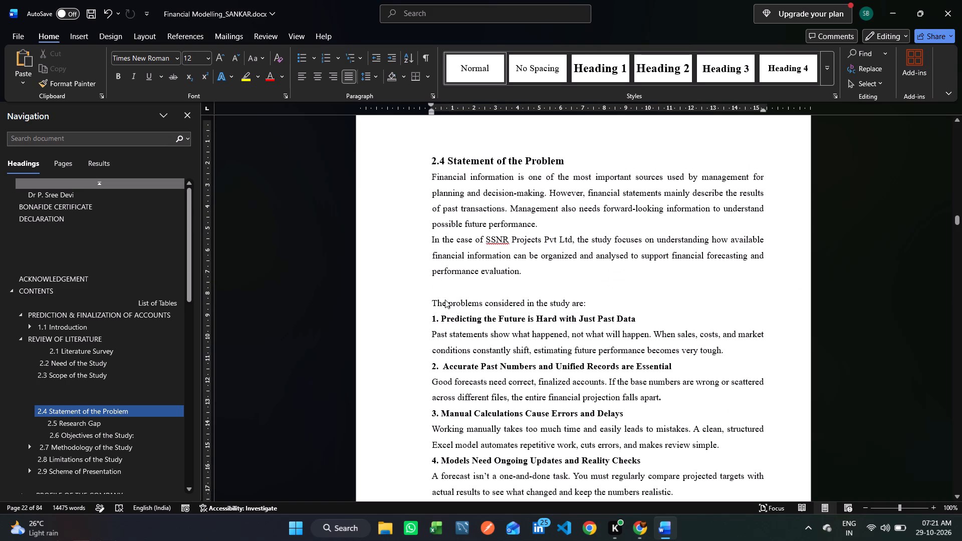
{"action": "key", "text": "Right"}
{"action": "key", "text": "Right"}
{"action": "key", "text": "Right"}
{"action": "key", "text": "Right"}
{"action": "key", "text": "Right"}
{"action": "key", "text": "Right"}
{"action": "key", "text": "Right"}
{"action": "key", "text": "Right"}
{"action": "key", "text": "Right"}
{"action": "key", "text": "Right"}
{"action": "key", "text": "Right"}
{"action": "key", "text": "Right"}
{"action": "key", "text": "Right"}
{"action": "key", "text": "Right"}
{"action": "key", "text": "Right"}
{"action": "key", "text": "Right"}
{"action": "key", "text": "Right"}
{"action": "key", "text": "Right"}
{"action": "key", "text": "Right"}
{"action": "key", "text": "Right"}
{"action": "key", "text": "Left"}
{"action": "key", "text": "BackSpace"}
{"action": "key", "text": "BackSpace"}
{"action": "key", "text": "BackSpace"}
{"action": "key", "text": "BackSpace"}
{"action": "key", "text": "BackSpace"}
{"action": "key", "text": "BackSpace"}
{"action": "key", "text": "BackSpace"}
{"action": "key", "text": "BackSpace"}
{"action": "key", "text": "BackSpace"}
{"action": "key", "text": "BackSpace"}
{"action": "key", "text": "BackSpace"}
{"action": "key", "text": "BackSpace"}
{"action": "key", "text": "BackSpace"}
{"action": "key", "text": "BackSpace"}
{"action": "key", "text": "BackSpace"}
{"action": "key", "text": "BackSpace"}
{"action": "key", "text": "BackSpace"}
{"action": "key", "text": "BackSpace"}
{"action": "key", "text": "BackSpace"}
{"action": "key", "text": "BackSpace"}
{"action": "key", "text": "BackSpace"}
{"action": "key", "text": "BackSpace"}
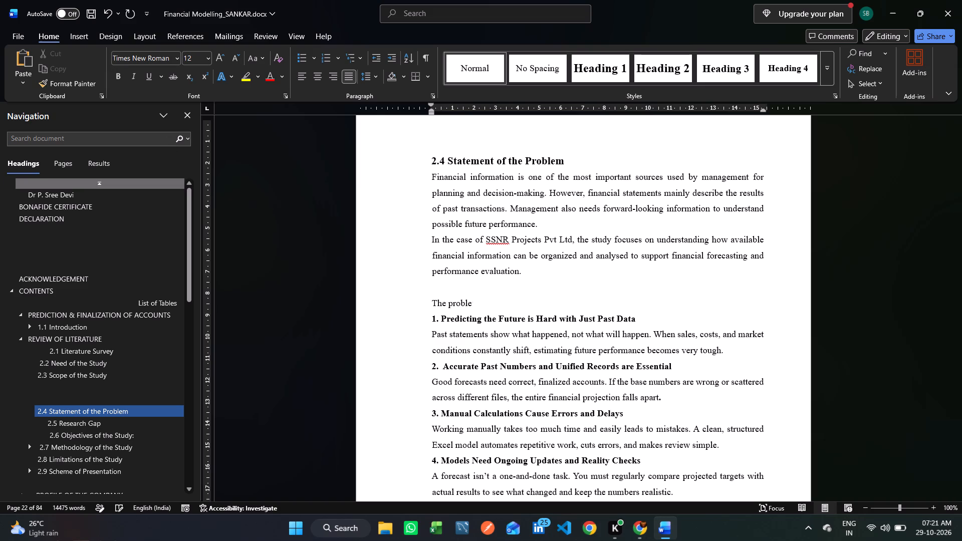
{"action": "key", "text": "BackSpace"}
{"action": "key", "text": "BackSpace"}
{"action": "key", "text": "BackSpace"}
{"action": "key", "text": "BackSpace"}
Set the line spacing of the four numbered points and their paragraphs in section 2.4 to 2.0.
{"action": "scroll", "coordinate": [437, 302], "scroll_direction": "down", "scroll_amount": 7}
{"action": "left_click_drag", "start_coordinate": [684, 430], "coordinate": [509, 355]}
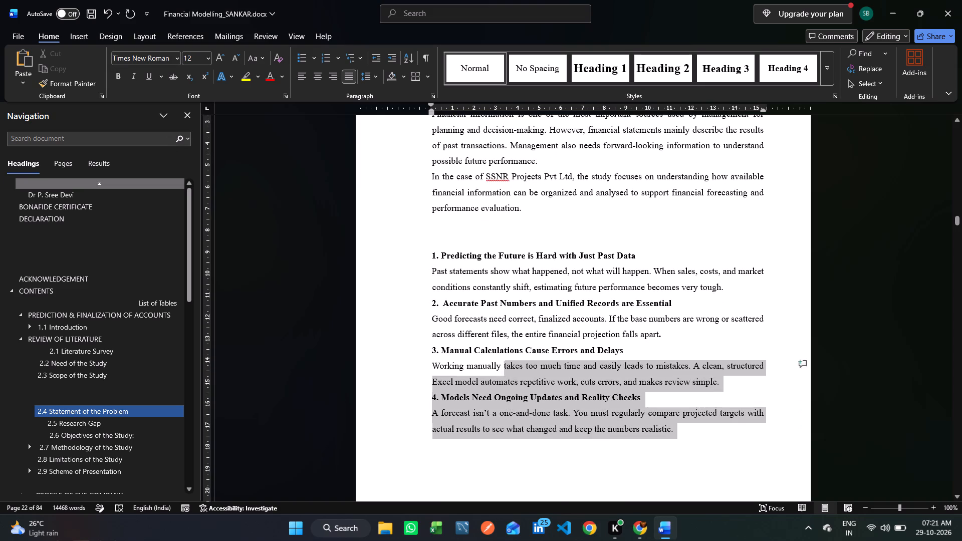
{"action": "left_click_drag", "start_coordinate": [509, 355], "coordinate": [397, 253]}
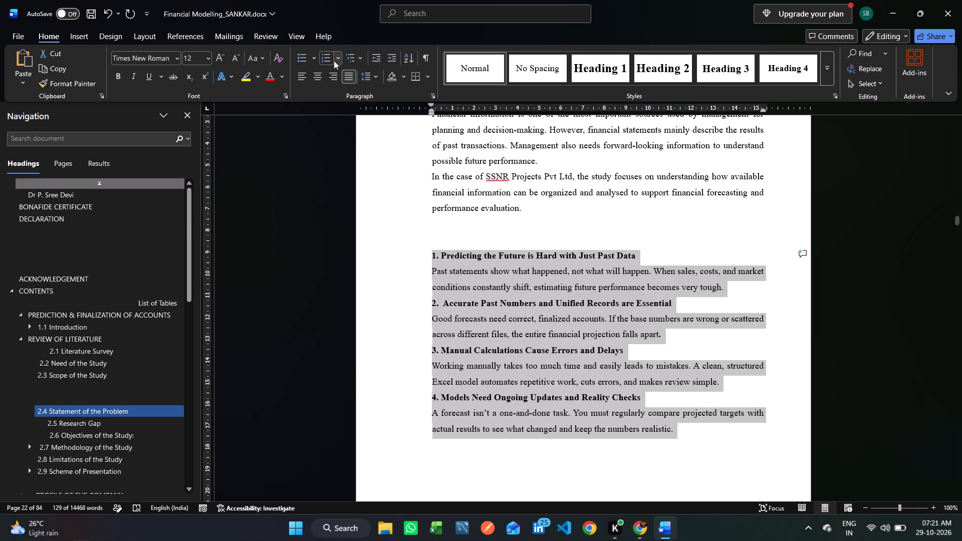
{"action": "left_click", "coordinate": [366, 74]}
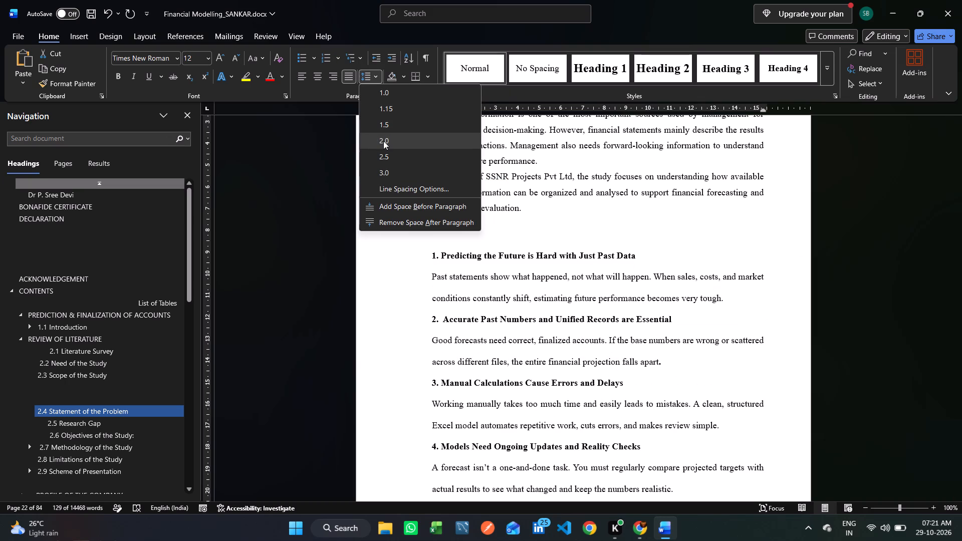
{"action": "left_click", "coordinate": [383, 141]}
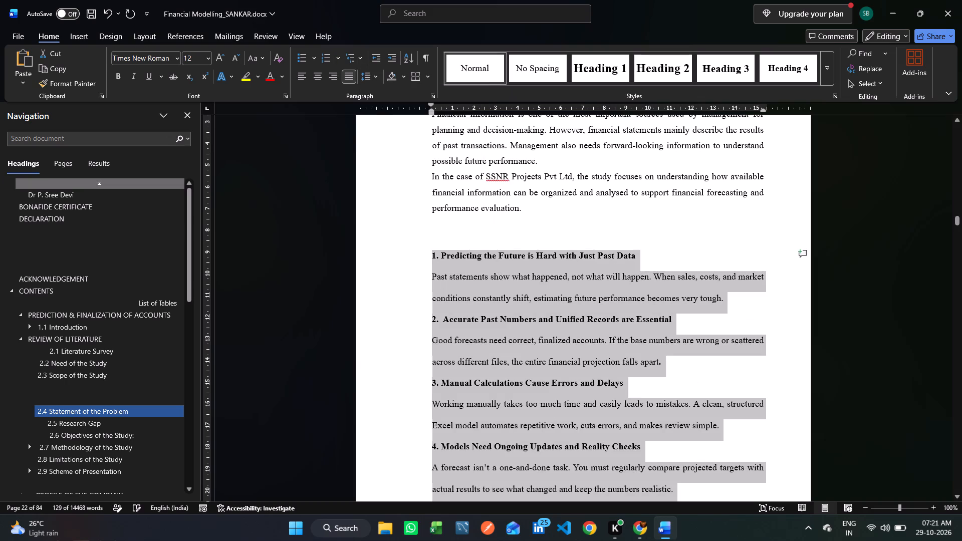
Remove the extra blank line above point 1, "Predicting the Future is Hard with Just Past Data".
{"action": "scroll", "coordinate": [490, 276], "scroll_direction": "down", "scroll_amount": 2}
{"action": "scroll", "coordinate": [493, 209], "scroll_direction": "down", "scroll_amount": 13}
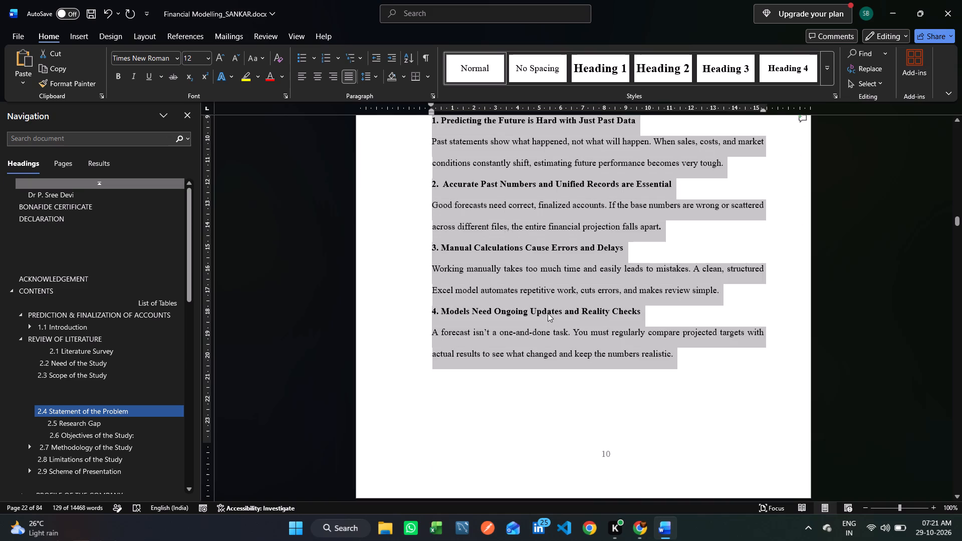
{"action": "scroll", "coordinate": [548, 296], "scroll_direction": "up", "scroll_amount": 4}
{"action": "left_click", "coordinate": [546, 448]}
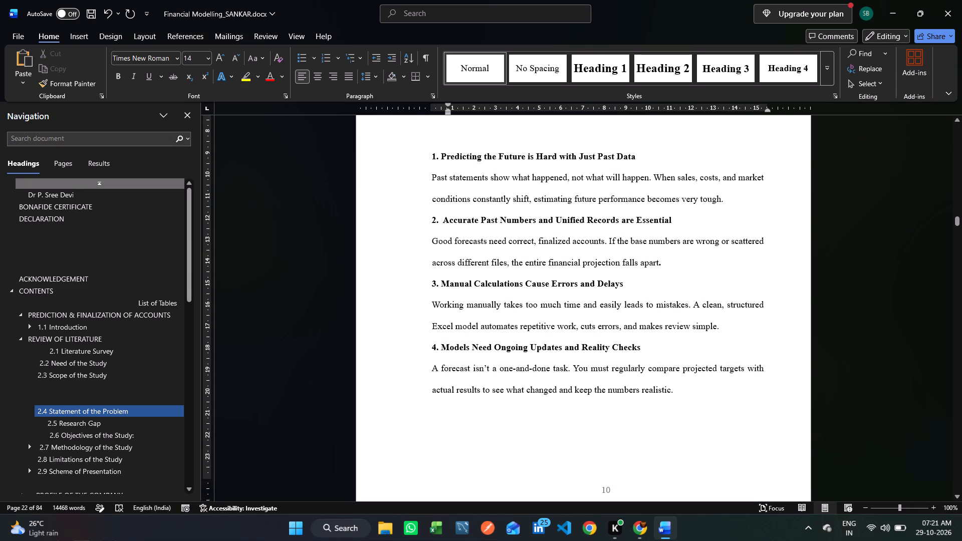
{"action": "scroll", "coordinate": [559, 200], "scroll_direction": "up", "scroll_amount": 4}
{"action": "left_click", "coordinate": [455, 177]}
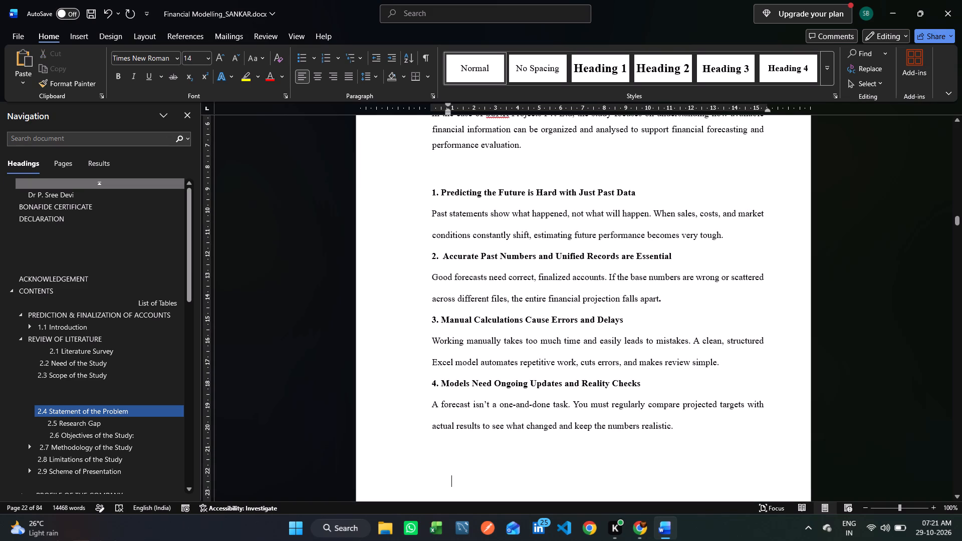
{"action": "key", "text": "BackSpace"}
{"action": "key", "text": "BackSpace"}
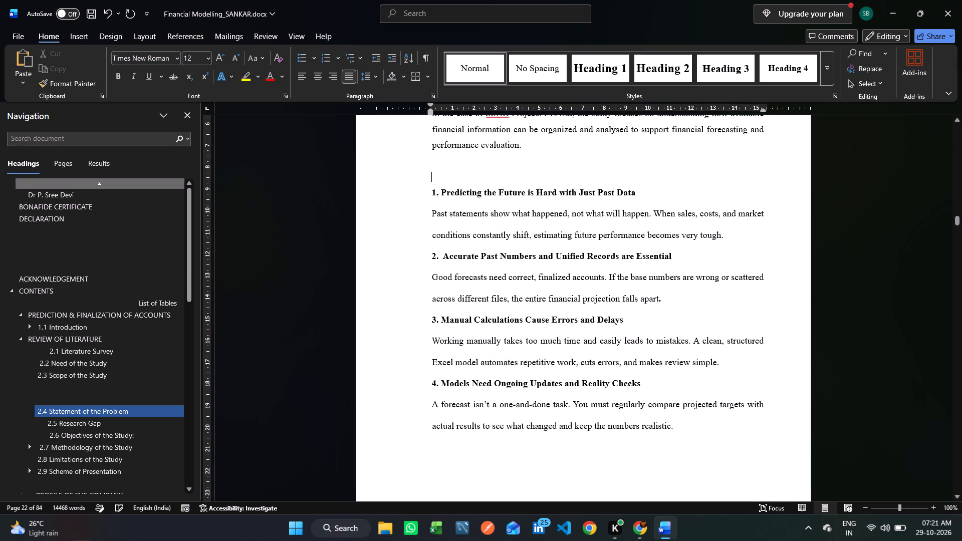
{"action": "key", "text": "BackSpace"}
Remove the surplus blank space above the heading "2.5 Research Gap" at the start of its page.
{"action": "scroll", "coordinate": [525, 324], "scroll_direction": "down", "scroll_amount": 9}
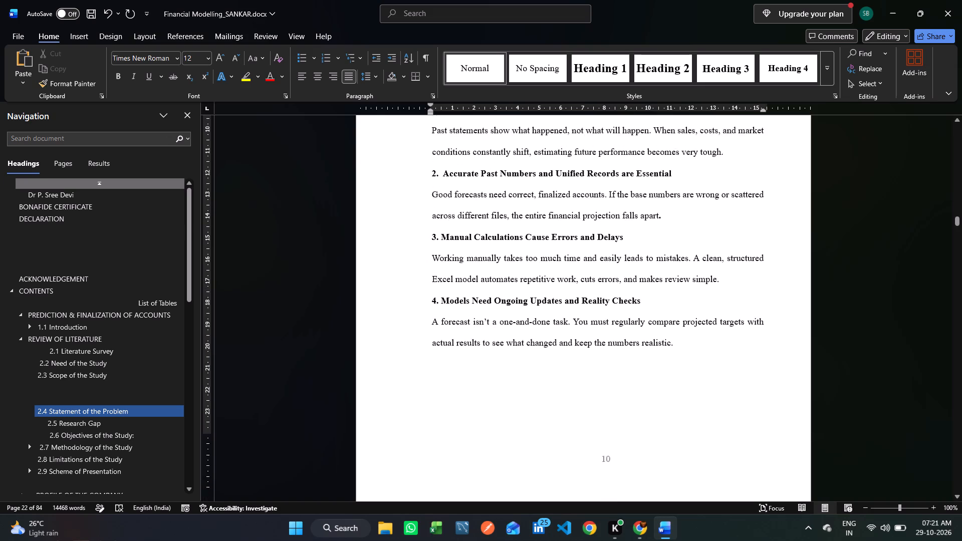
{"action": "scroll", "coordinate": [584, 387], "scroll_direction": "down", "scroll_amount": 19}
{"action": "left_click", "coordinate": [449, 412]}
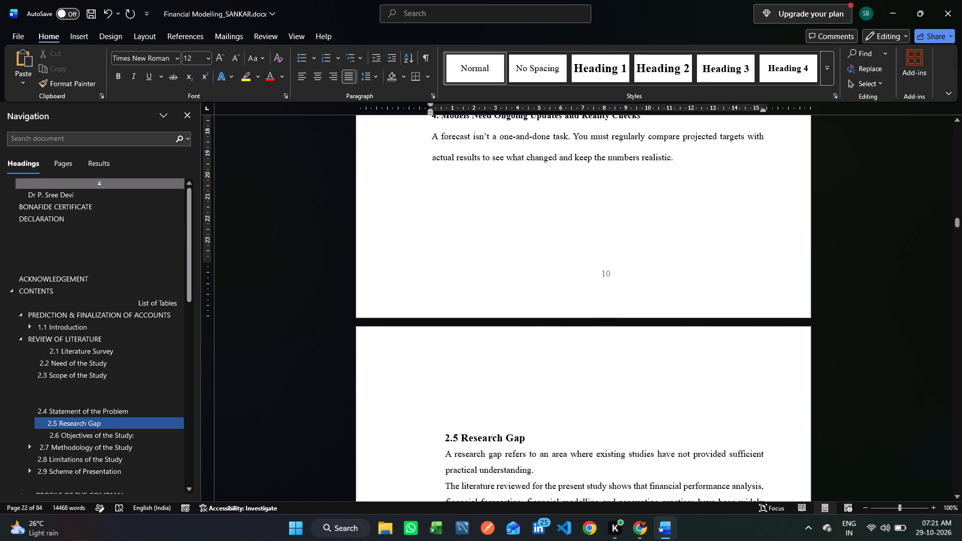
{"action": "key", "text": "BackSpace"}
{"action": "key", "text": "BackSpace"}
{"action": "key", "text": "BackSpace"}
{"action": "key", "text": "BackSpace"}
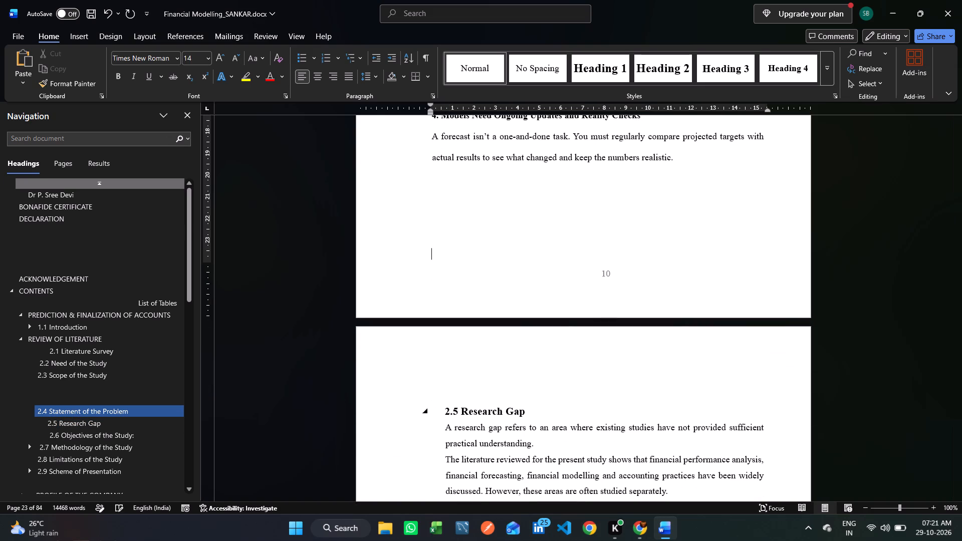
Review the text and page layout of sections 2.5 Research Gap and 2.6 Objectives of the Study.
{"action": "scroll", "coordinate": [633, 405], "scroll_direction": "down", "scroll_amount": 12}
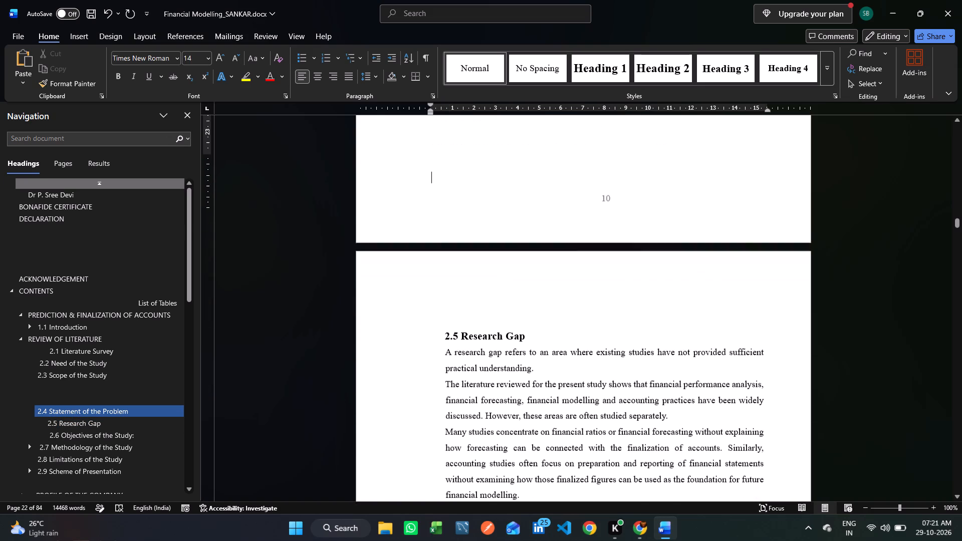
{"action": "scroll", "coordinate": [582, 413], "scroll_direction": "down", "scroll_amount": 20}
{"action": "scroll", "coordinate": [582, 413], "scroll_direction": "down", "scroll_amount": 7}
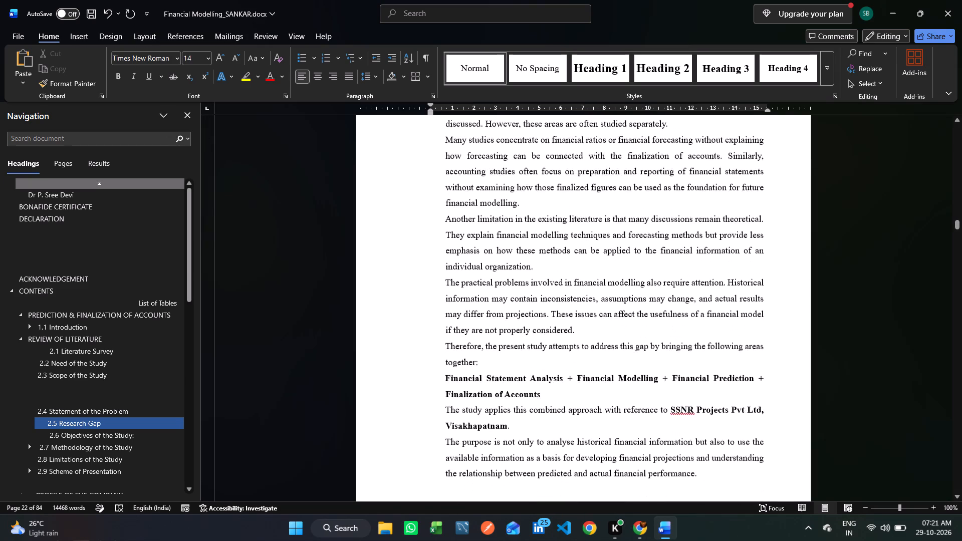
{"action": "scroll", "coordinate": [599, 367], "scroll_direction": "down", "scroll_amount": 20}
{"action": "scroll", "coordinate": [599, 367], "scroll_direction": "down", "scroll_amount": 9}
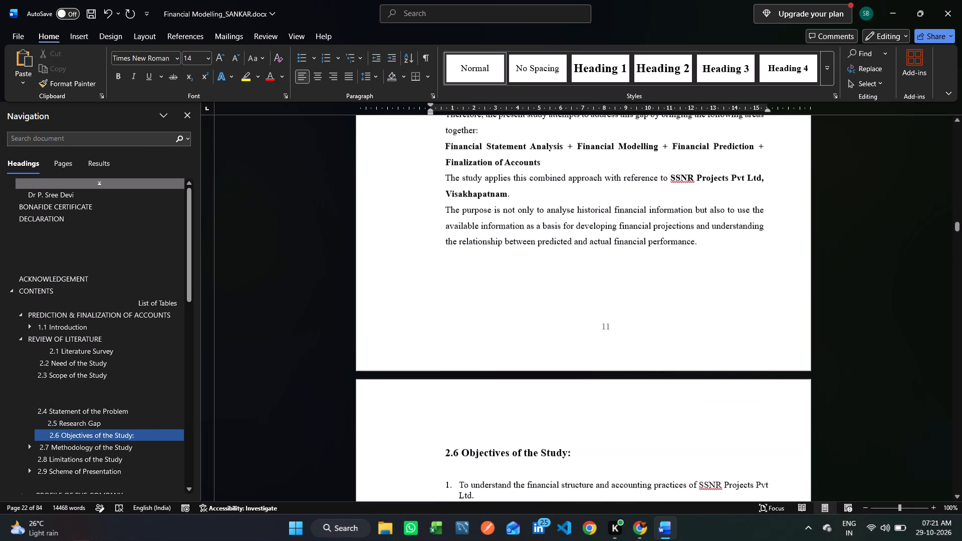
{"action": "scroll", "coordinate": [602, 360], "scroll_direction": "down", "scroll_amount": 11}
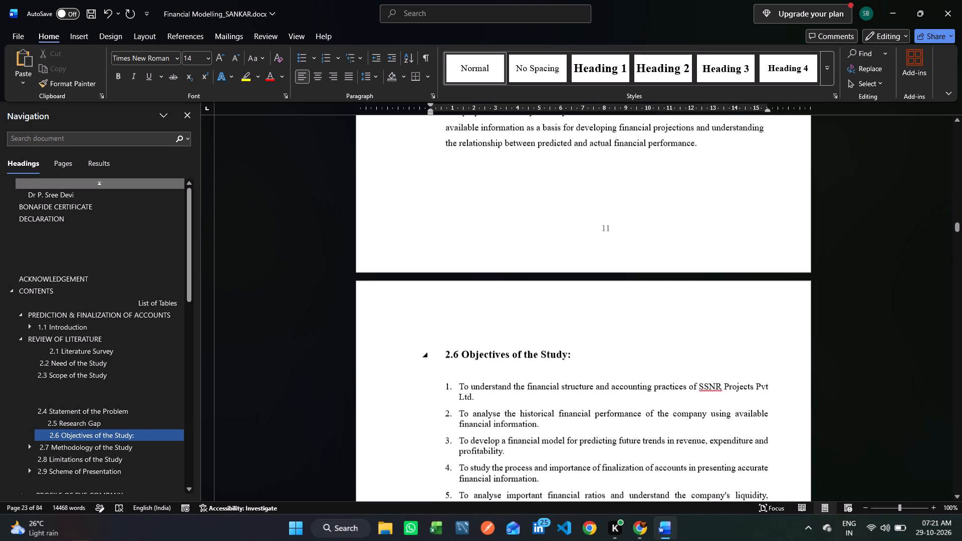
{"action": "scroll", "coordinate": [606, 341], "scroll_direction": "down", "scroll_amount": 18}
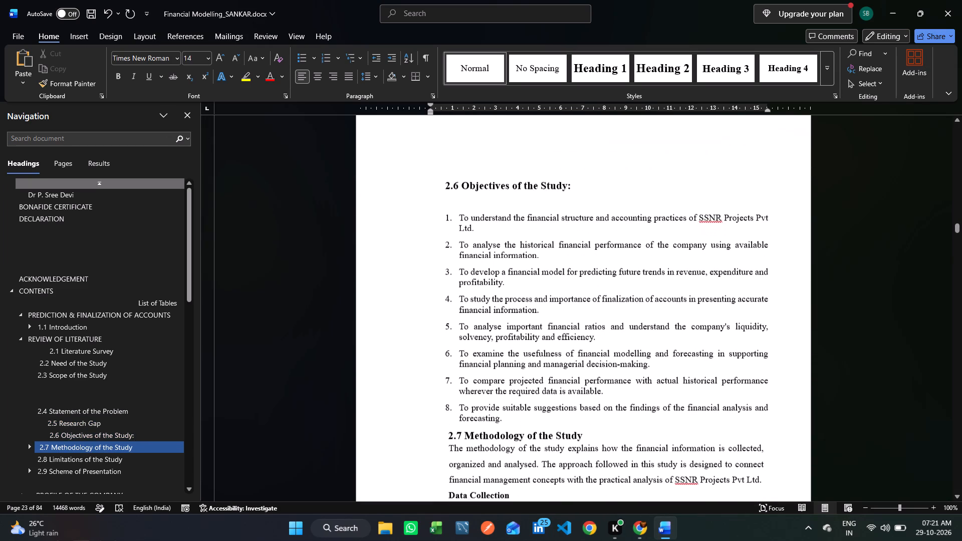
Recheck the spacing and page layout from section 2.4 Statement of the Problem through section 2.6 Objectives of the Study.
{"action": "scroll", "coordinate": [619, 331], "scroll_direction": "up", "scroll_amount": 11}
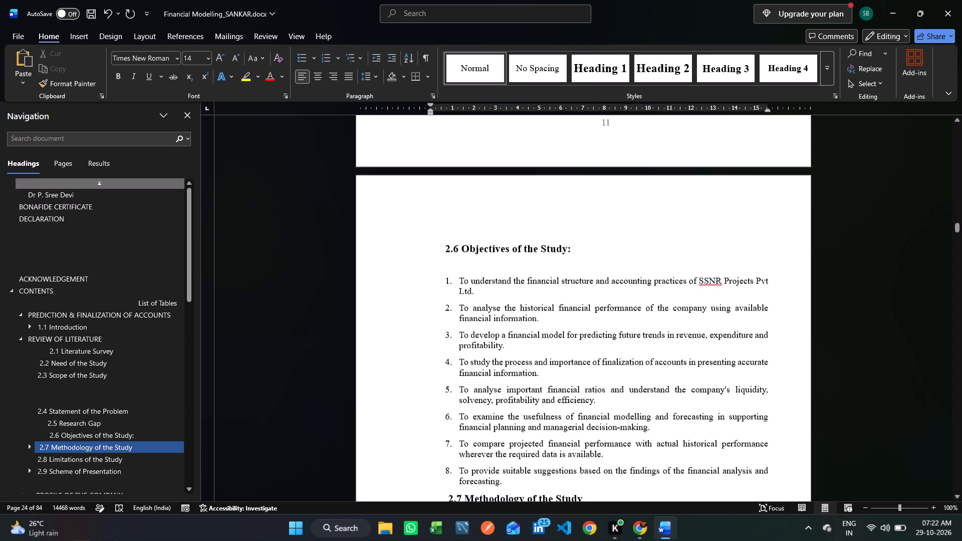
{"action": "scroll", "coordinate": [619, 325], "scroll_direction": "up", "scroll_amount": 20}
{"action": "scroll", "coordinate": [619, 325], "scroll_direction": "up", "scroll_amount": 18}
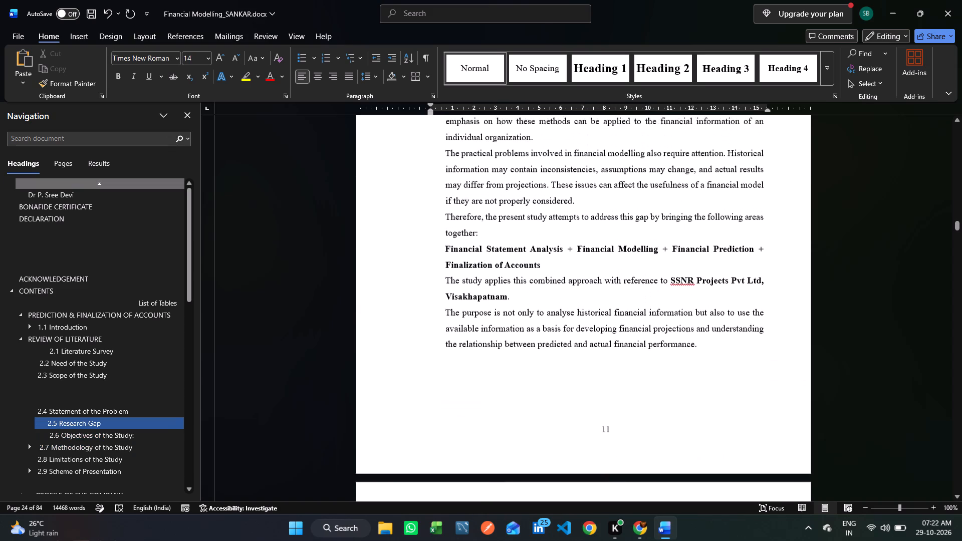
{"action": "scroll", "coordinate": [629, 299], "scroll_direction": "up", "scroll_amount": 20}
{"action": "scroll", "coordinate": [629, 299], "scroll_direction": "up", "scroll_amount": 18}
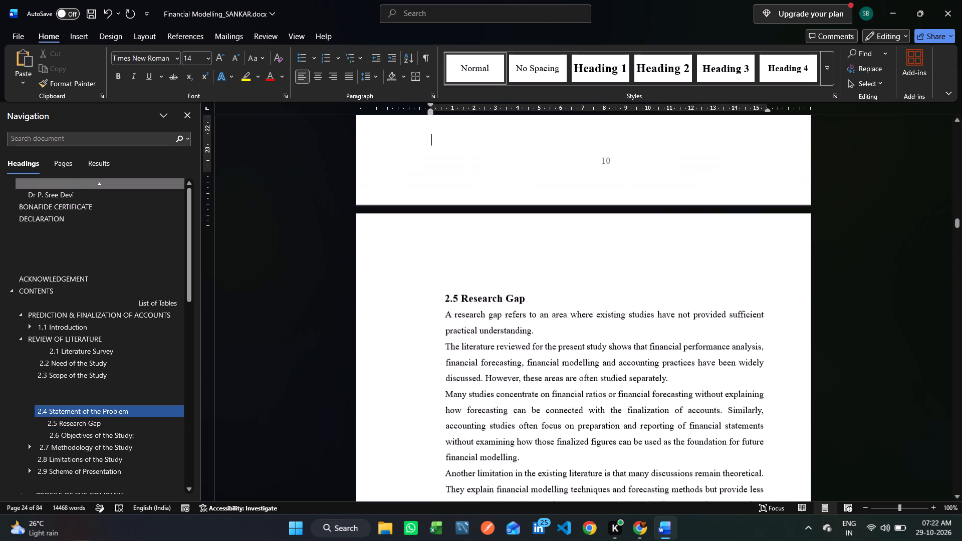
{"action": "scroll", "coordinate": [662, 273], "scroll_direction": "up", "scroll_amount": 20}
{"action": "scroll", "coordinate": [662, 273], "scroll_direction": "up", "scroll_amount": 17}
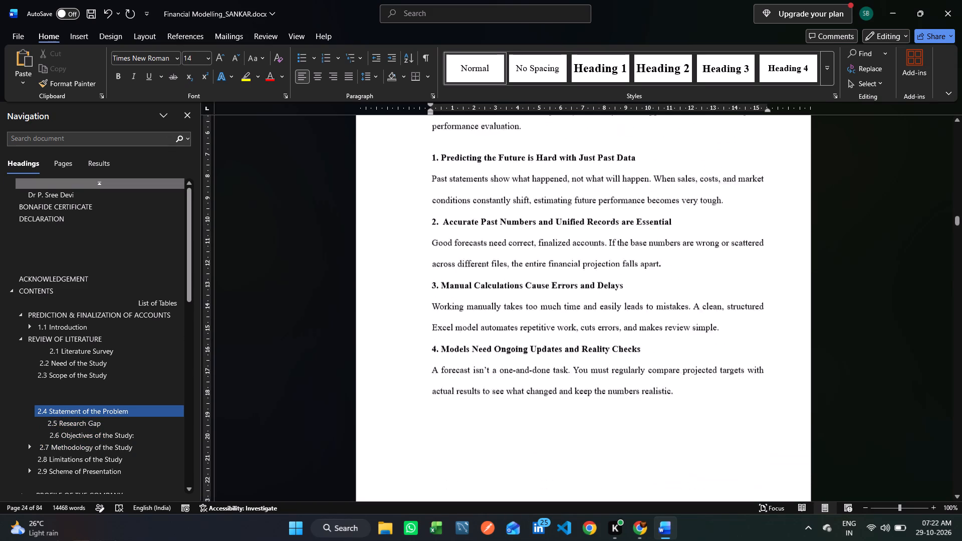
{"action": "scroll", "coordinate": [658, 273], "scroll_direction": "up", "scroll_amount": 20}
{"action": "scroll", "coordinate": [658, 273], "scroll_direction": "up", "scroll_amount": 2}
{"action": "scroll", "coordinate": [649, 274], "scroll_direction": "down", "scroll_amount": 2}
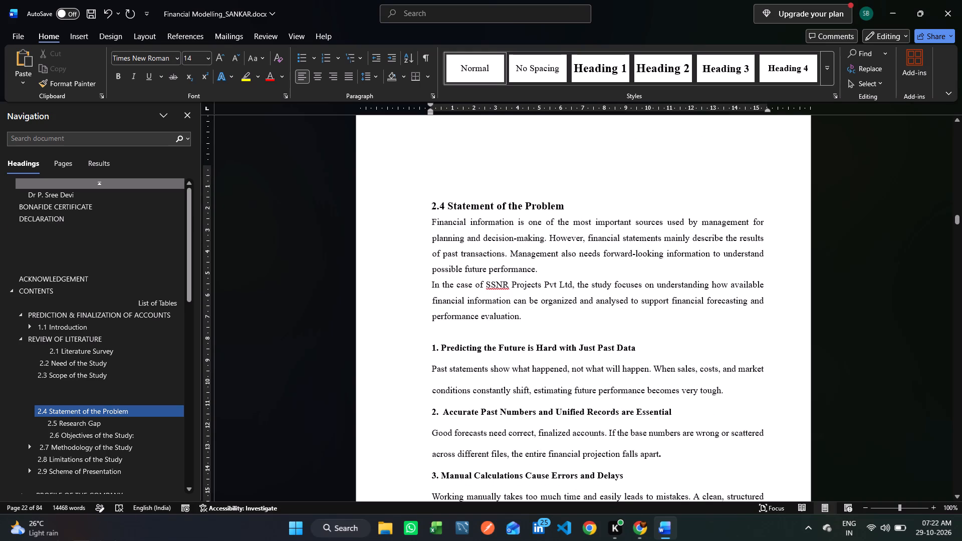
{"action": "scroll", "coordinate": [642, 272], "scroll_direction": "down", "scroll_amount": 9}
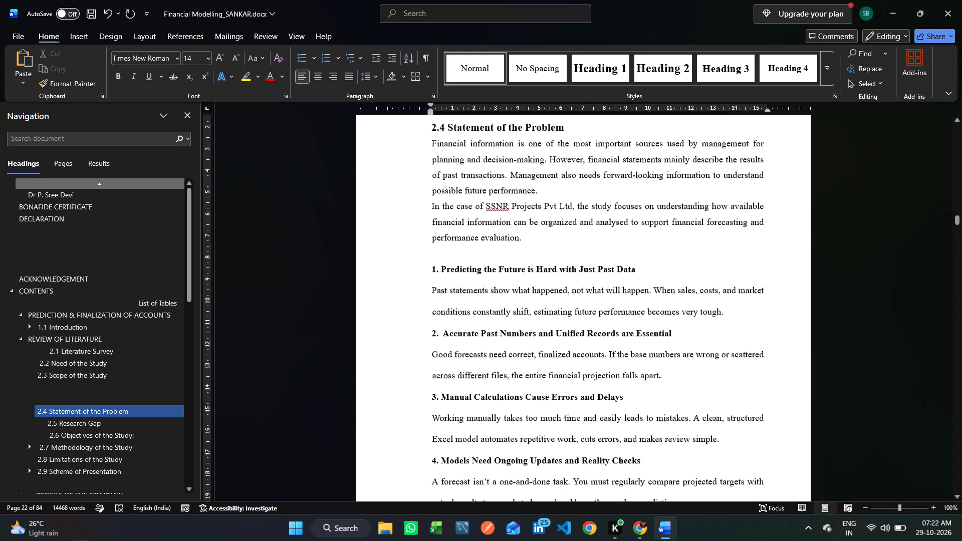
{"action": "scroll", "coordinate": [644, 274], "scroll_direction": "down", "scroll_amount": 18}
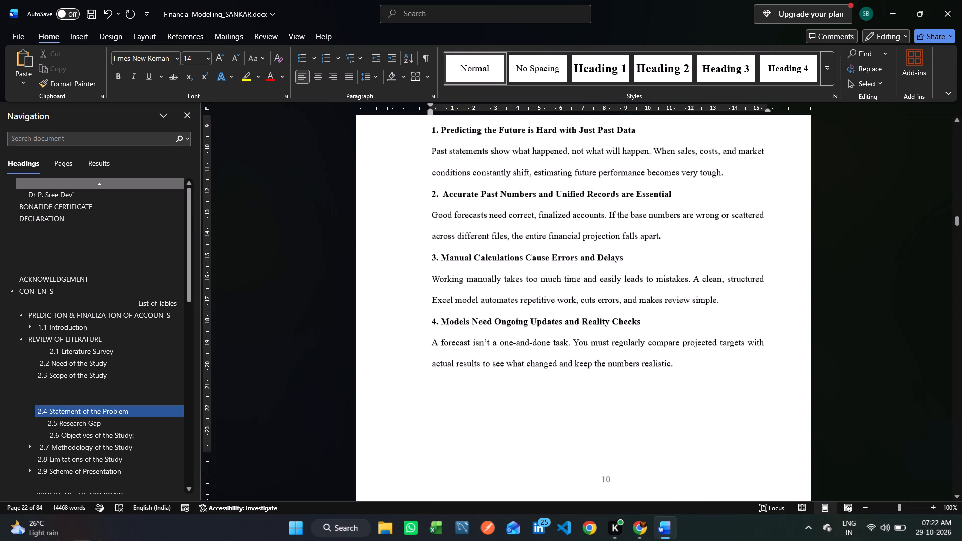
{"action": "scroll", "coordinate": [645, 274], "scroll_direction": "down", "scroll_amount": 20}
{"action": "scroll", "coordinate": [645, 274], "scroll_direction": "down", "scroll_amount": 9}
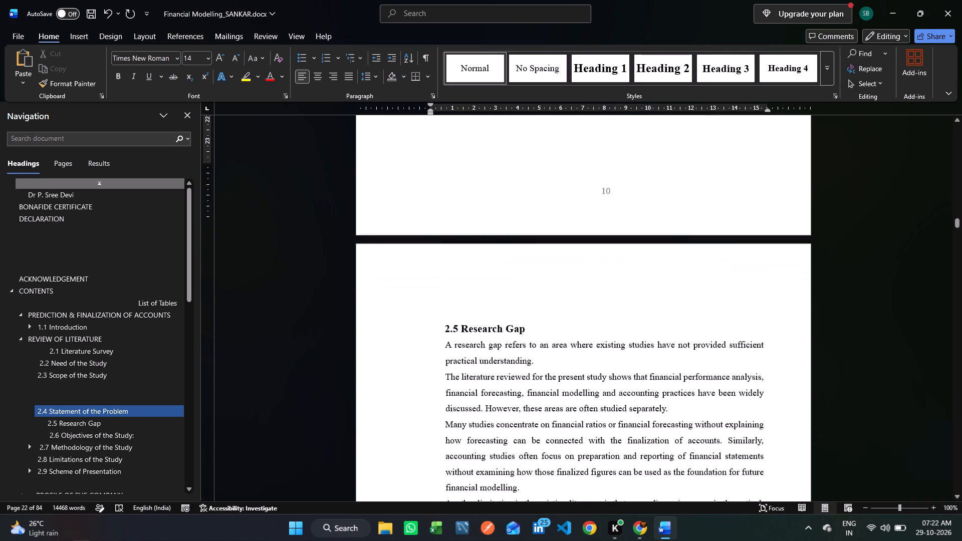
{"action": "scroll", "coordinate": [631, 278], "scroll_direction": "down", "scroll_amount": 20}
{"action": "scroll", "coordinate": [631, 278], "scroll_direction": "down", "scroll_amount": 9}
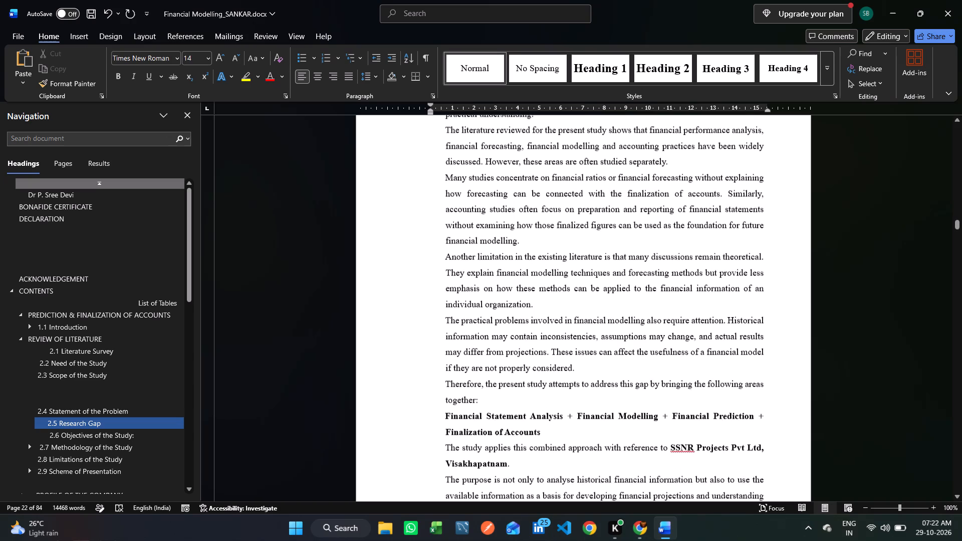
{"action": "scroll", "coordinate": [625, 282], "scroll_direction": "down", "scroll_amount": 20}
{"action": "scroll", "coordinate": [625, 282], "scroll_direction": "down", "scroll_amount": 9}
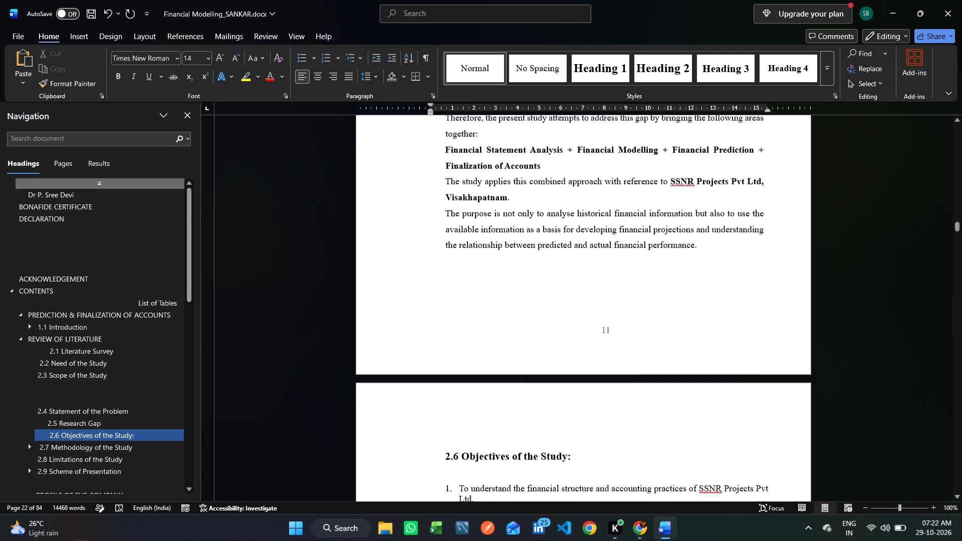
{"action": "scroll", "coordinate": [626, 284], "scroll_direction": "down", "scroll_amount": 20}
{"action": "scroll", "coordinate": [626, 284], "scroll_direction": "down", "scroll_amount": 9}
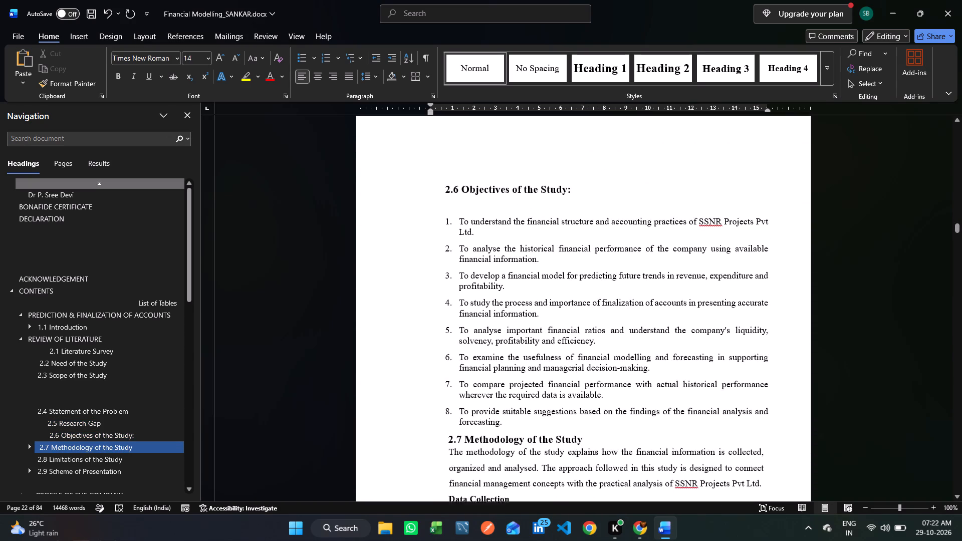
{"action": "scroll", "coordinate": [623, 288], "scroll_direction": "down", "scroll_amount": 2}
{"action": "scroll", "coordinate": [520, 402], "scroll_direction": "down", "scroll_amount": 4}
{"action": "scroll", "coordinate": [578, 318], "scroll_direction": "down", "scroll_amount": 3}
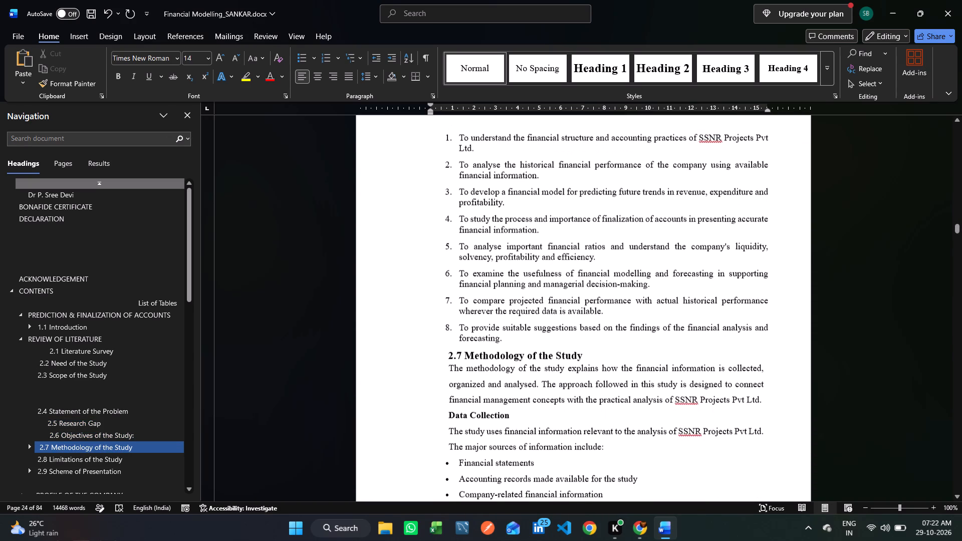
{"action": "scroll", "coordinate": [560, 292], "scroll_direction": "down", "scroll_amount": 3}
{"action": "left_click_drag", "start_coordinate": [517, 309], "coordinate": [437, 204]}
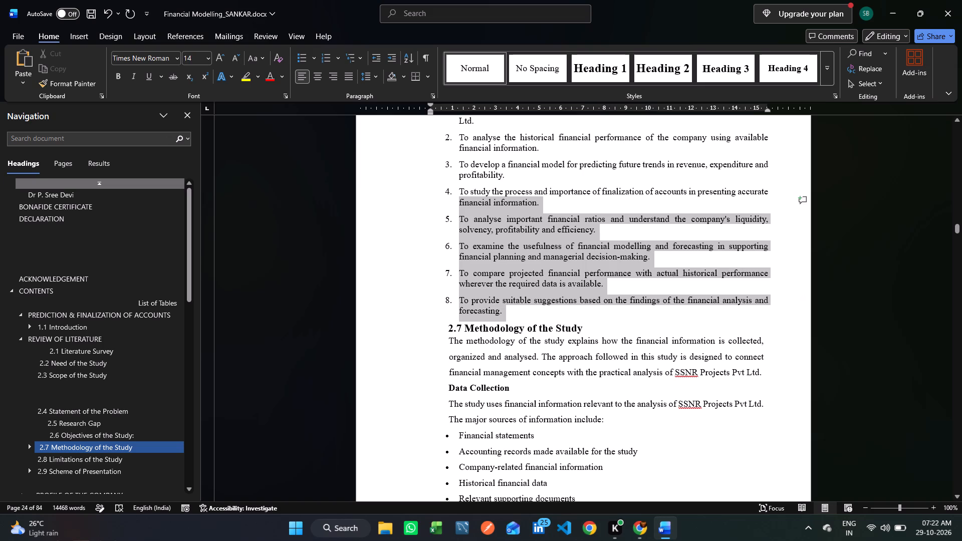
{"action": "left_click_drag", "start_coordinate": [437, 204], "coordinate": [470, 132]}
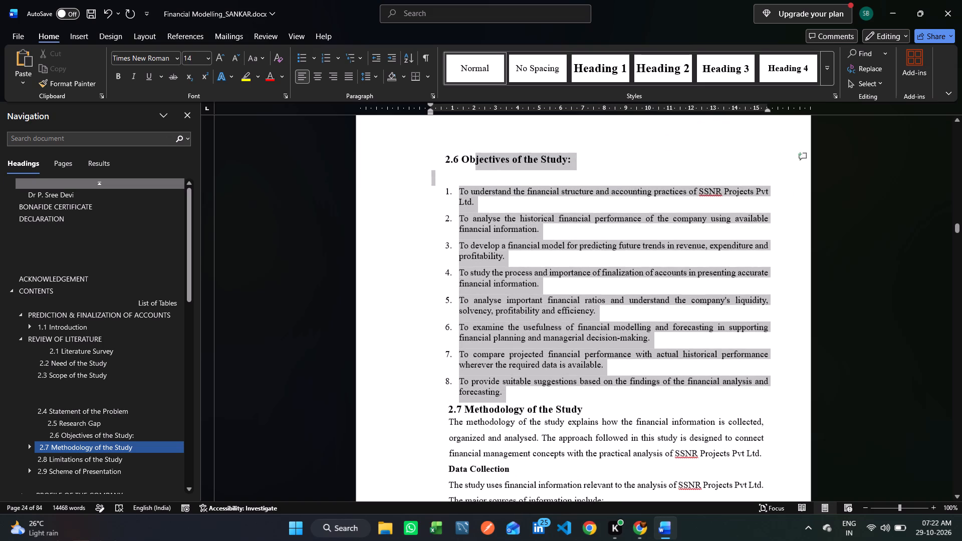
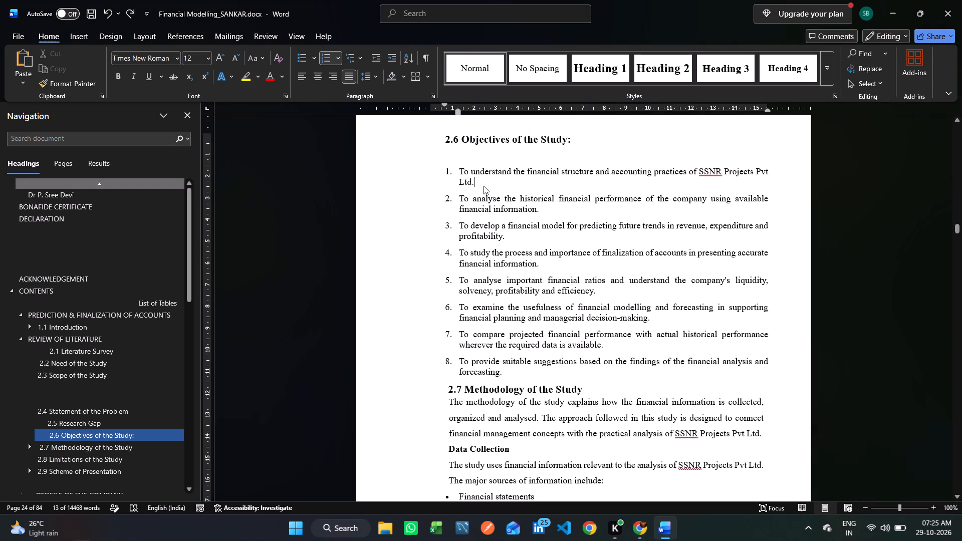
{"action": "left_click_drag", "start_coordinate": [484, 184], "coordinate": [459, 165]}
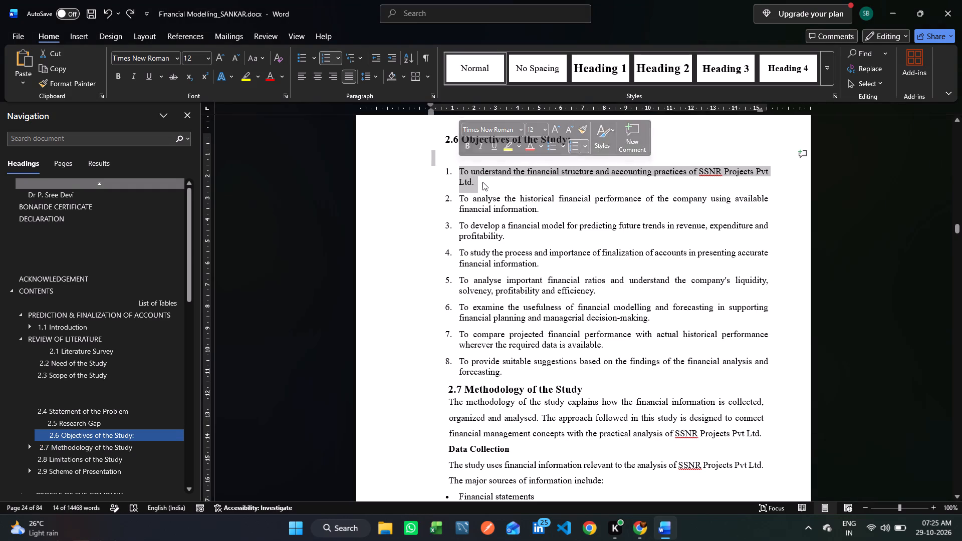
{"action": "left_click", "coordinate": [484, 182]}
{"action": "left_click_drag", "start_coordinate": [488, 184], "coordinate": [461, 175]}
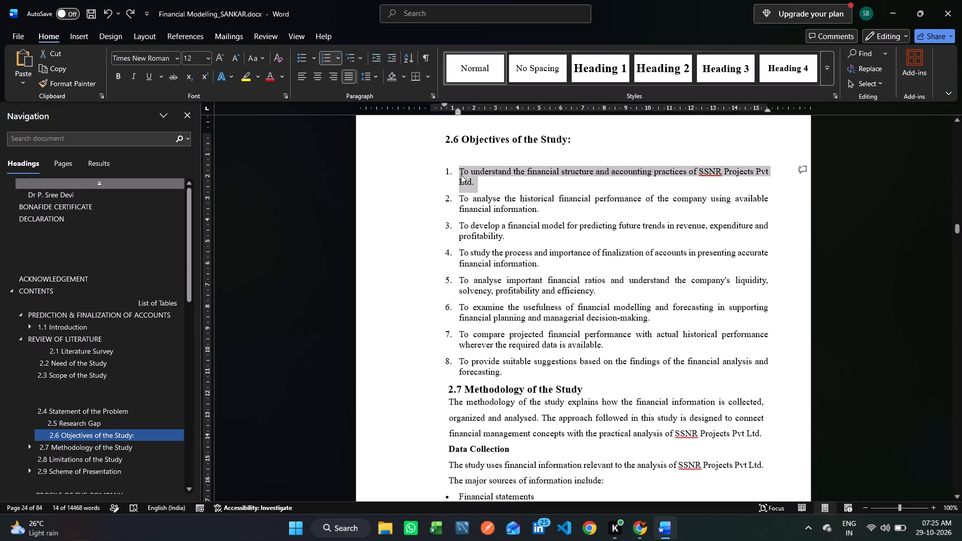
{"action": "key", "text": "ctrl+v"}
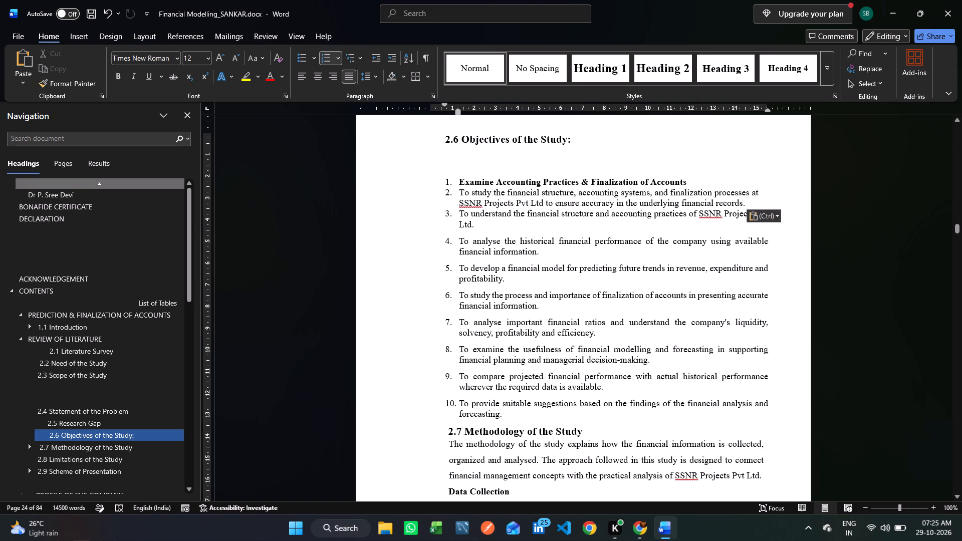
Make the pasted description an unnumbered, indented paragraph below the heading "Examine Accounting Practices & Finalization of Accounts".
{"action": "left_click", "coordinate": [452, 195]}
{"action": "left_click", "coordinate": [451, 199]}
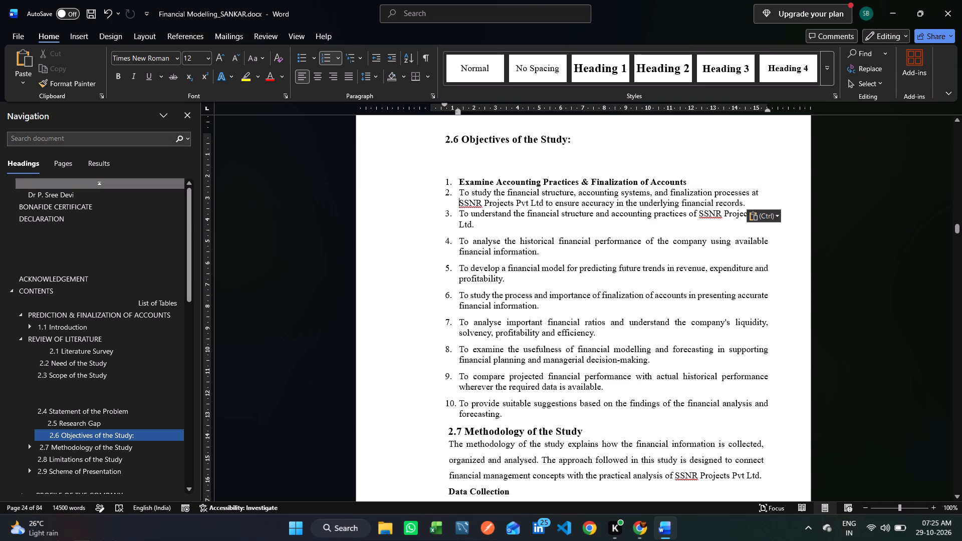
{"action": "left_click", "coordinate": [451, 189]}
{"action": "left_click", "coordinate": [452, 195]}
{"action": "key", "text": "BackSpace"}
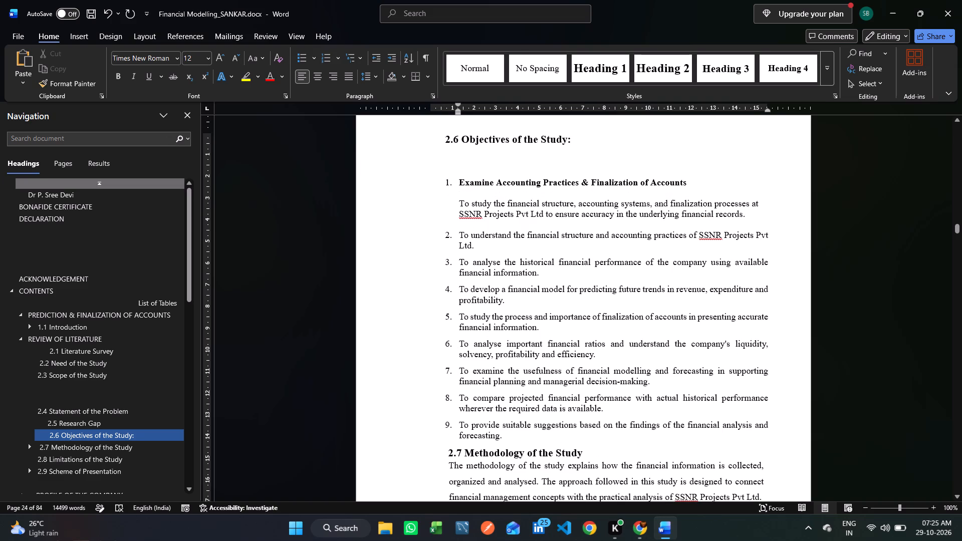
{"action": "key", "text": "BackSpace"}
{"action": "key", "text": "BackSpace"}
{"action": "key", "text": "BackSpace"}
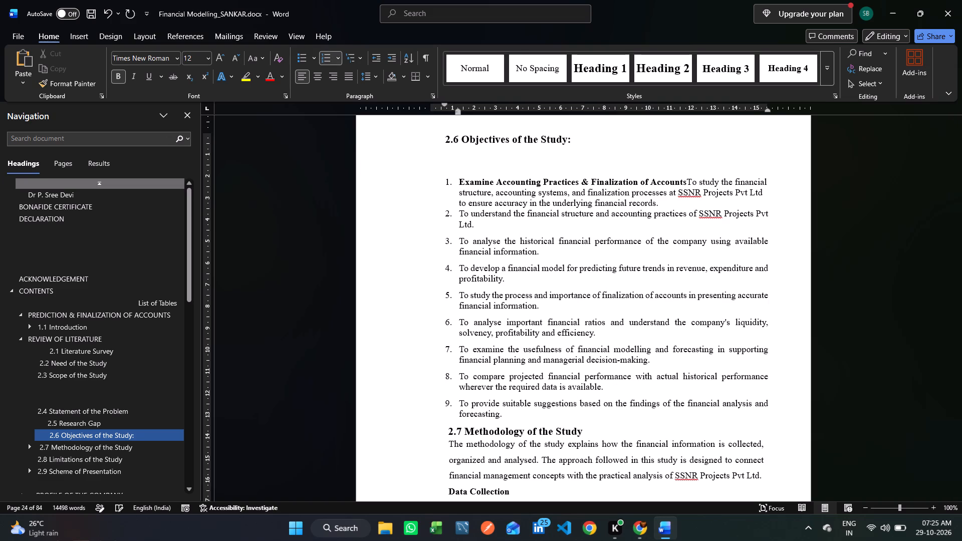
{"action": "key", "text": "Return"}
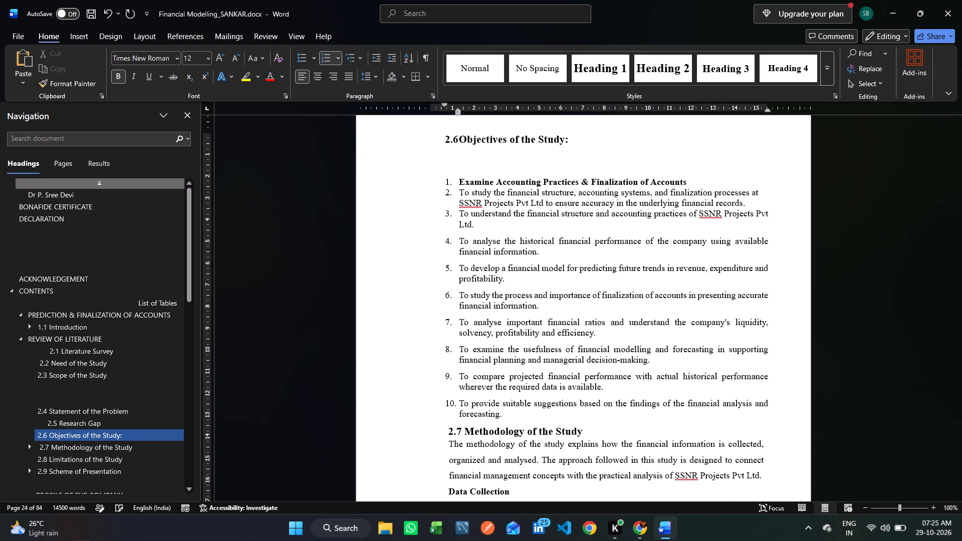
{"action": "key", "text": "BackSpace"}
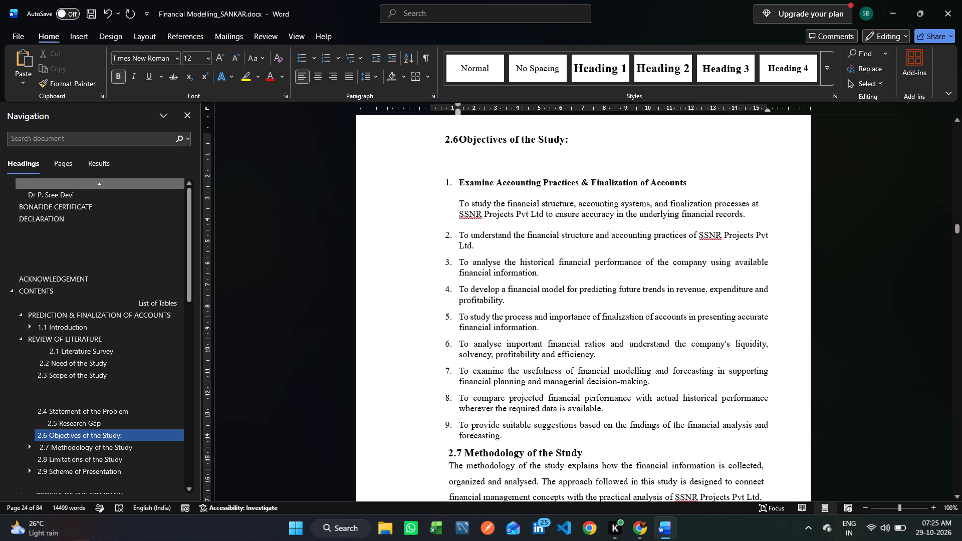
Cut all the original objectives remaining below the new first objective in section 2.6.
{"action": "scroll", "coordinate": [604, 212], "scroll_direction": "down", "scroll_amount": 1}
{"action": "left_click_drag", "start_coordinate": [485, 237], "coordinate": [477, 236]}
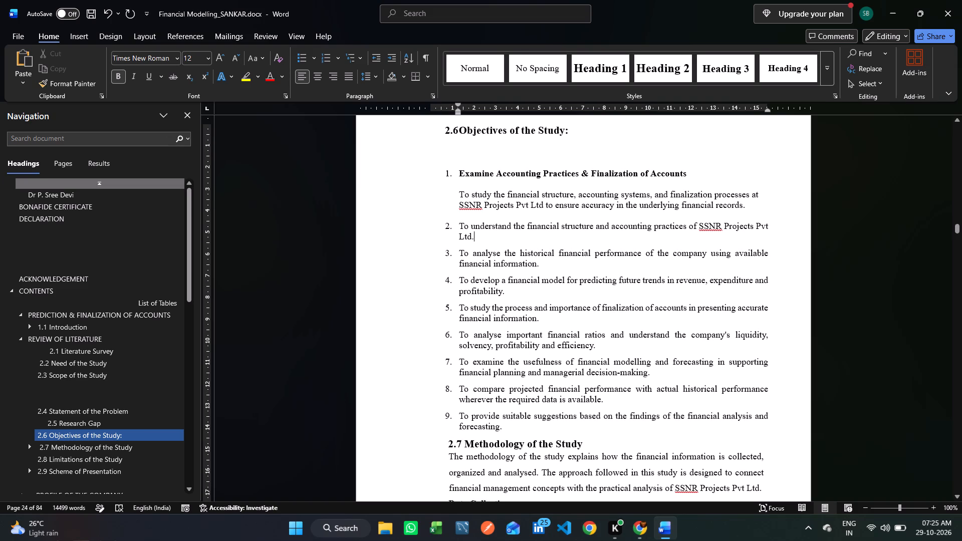
{"action": "left_click_drag", "start_coordinate": [477, 236], "coordinate": [459, 227]}
{"action": "key", "text": "ctrl+x"}
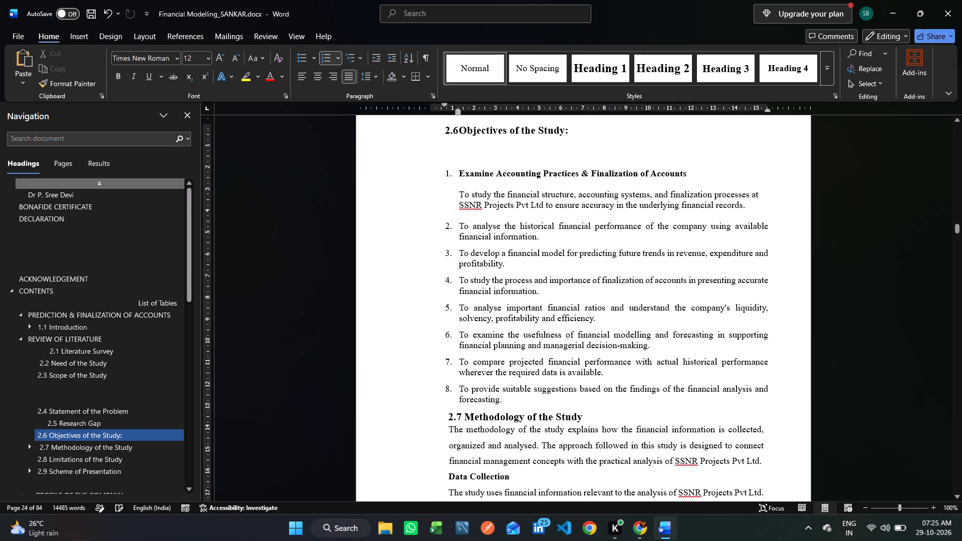
{"action": "left_click_drag", "start_coordinate": [506, 404], "coordinate": [451, 224]}
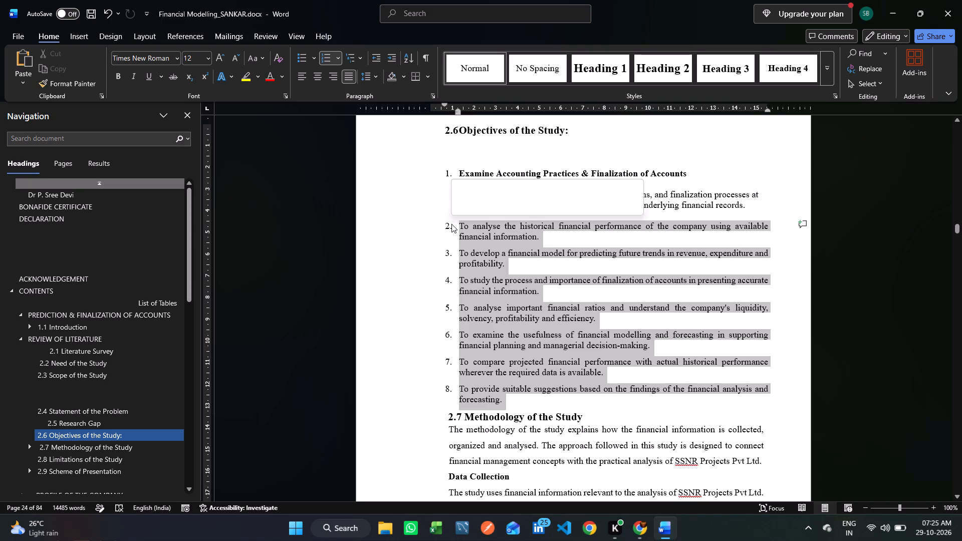
{"action": "key", "text": "ctrl+x"}
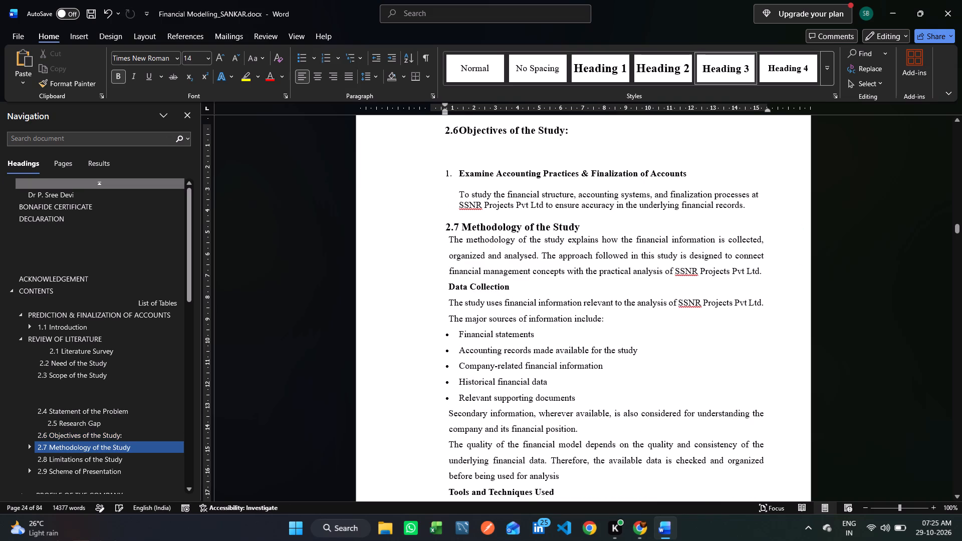
Add one empty line between the first objective's description and the 2.7 Methodology heading.
{"action": "left_click", "coordinate": [750, 205]}
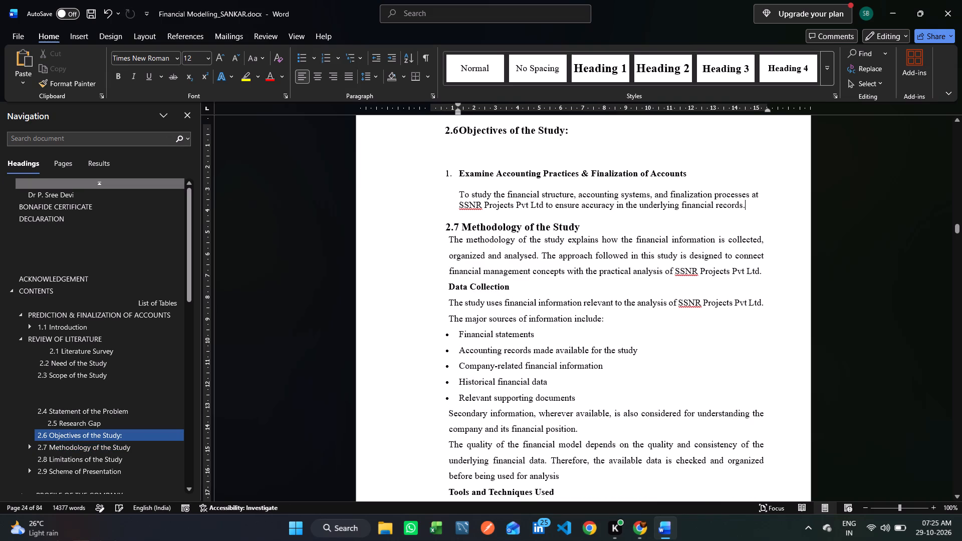
{"action": "key", "text": "Return"}
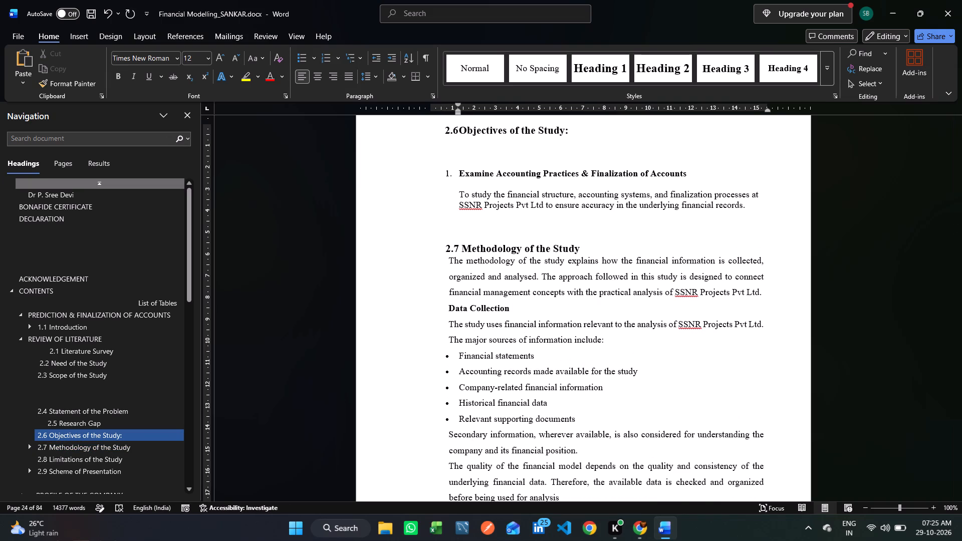
{"action": "key", "text": "Return"}
{"action": "key", "text": "BackSpace"}
{"action": "key", "text": "BackSpace"}
{"action": "key", "text": "BackSpace"}
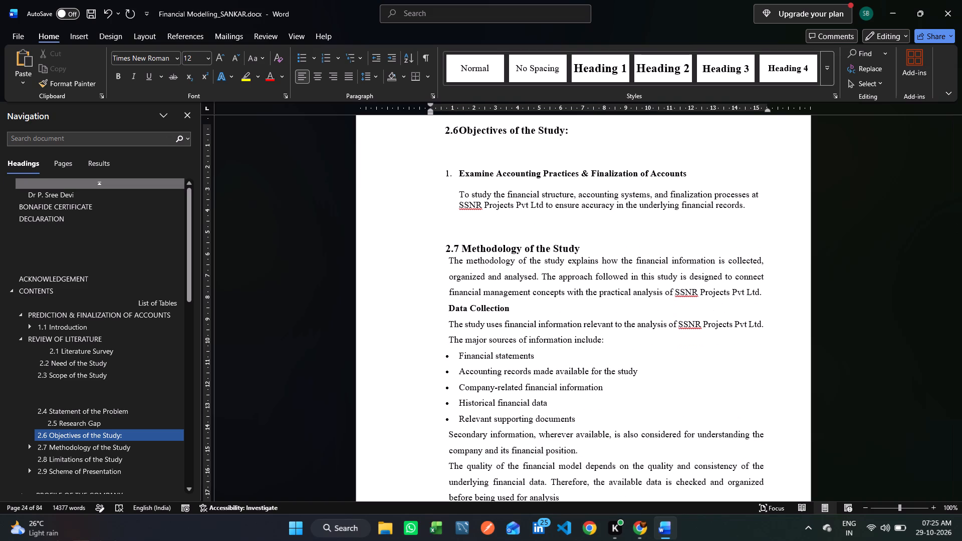
{"action": "key", "text": "Return"}
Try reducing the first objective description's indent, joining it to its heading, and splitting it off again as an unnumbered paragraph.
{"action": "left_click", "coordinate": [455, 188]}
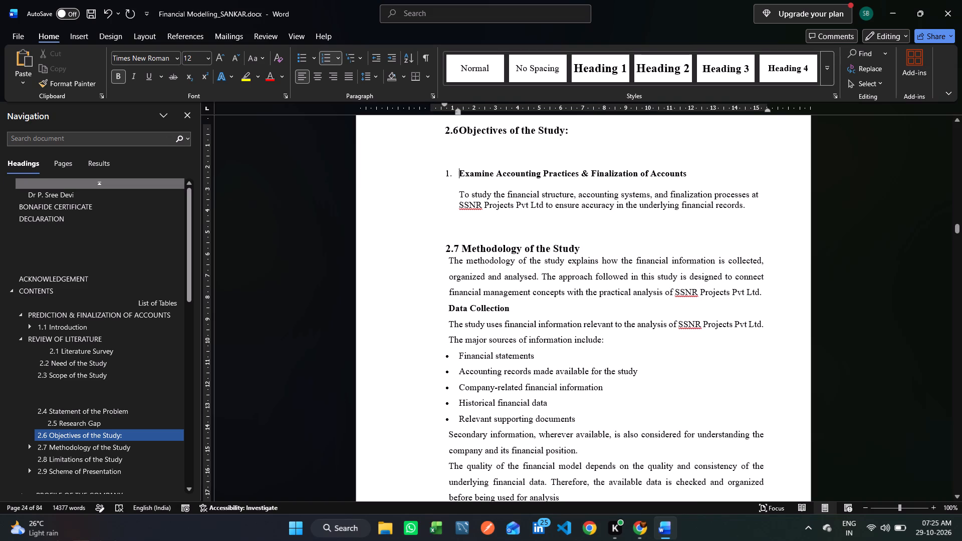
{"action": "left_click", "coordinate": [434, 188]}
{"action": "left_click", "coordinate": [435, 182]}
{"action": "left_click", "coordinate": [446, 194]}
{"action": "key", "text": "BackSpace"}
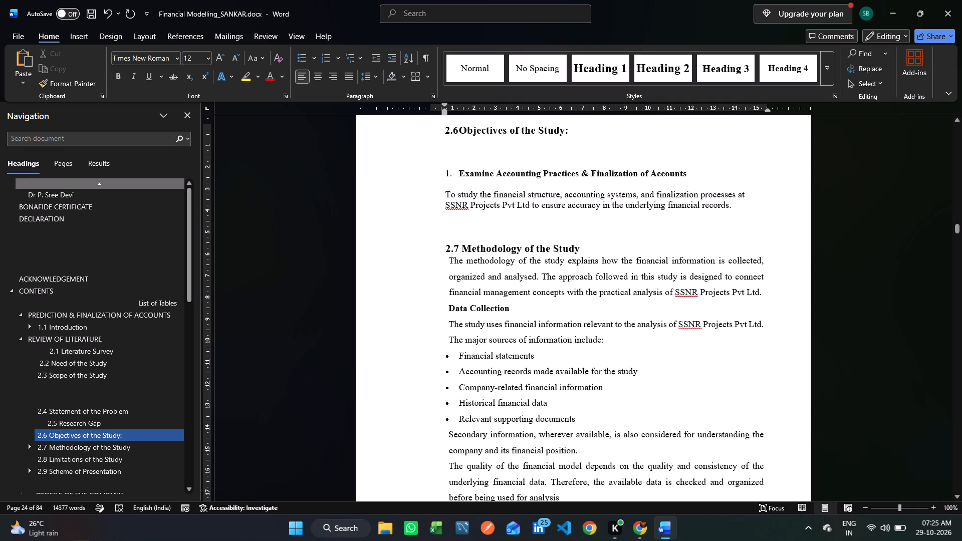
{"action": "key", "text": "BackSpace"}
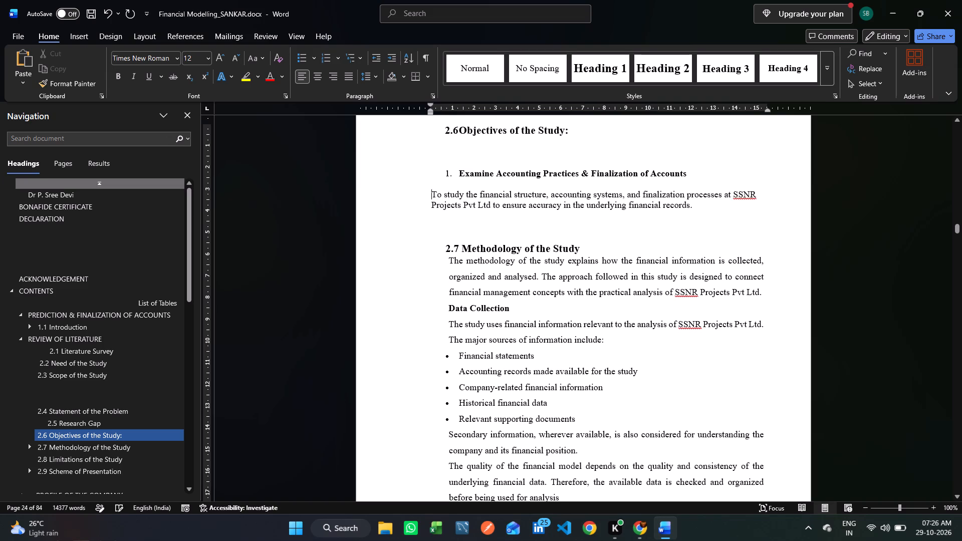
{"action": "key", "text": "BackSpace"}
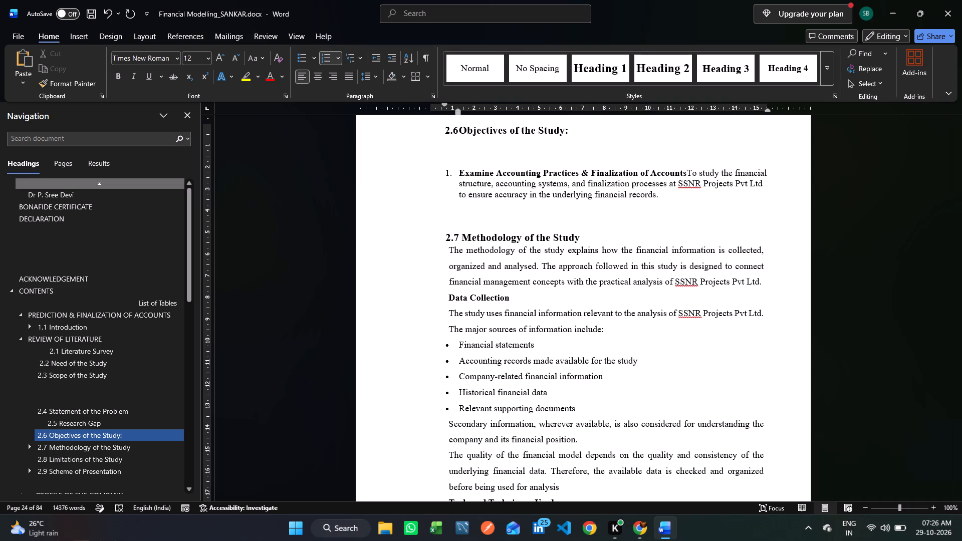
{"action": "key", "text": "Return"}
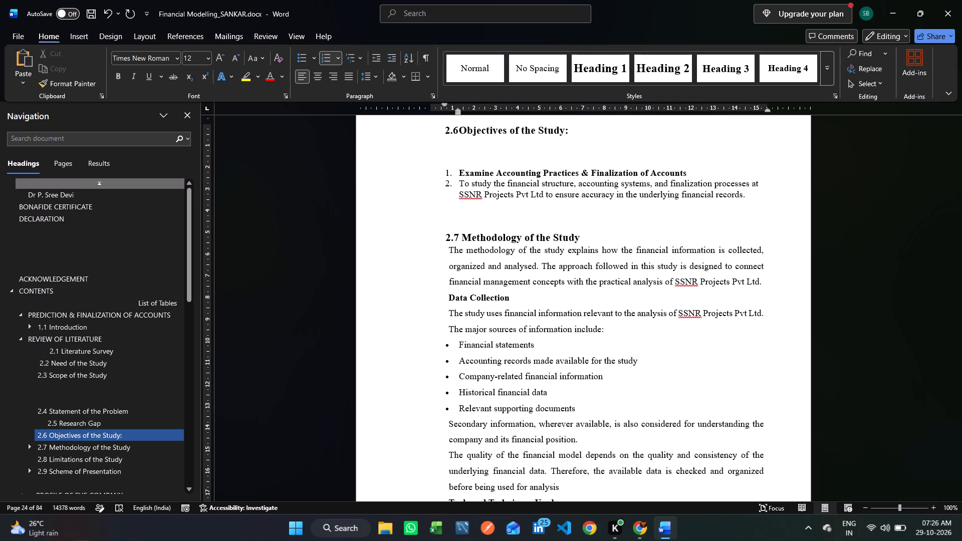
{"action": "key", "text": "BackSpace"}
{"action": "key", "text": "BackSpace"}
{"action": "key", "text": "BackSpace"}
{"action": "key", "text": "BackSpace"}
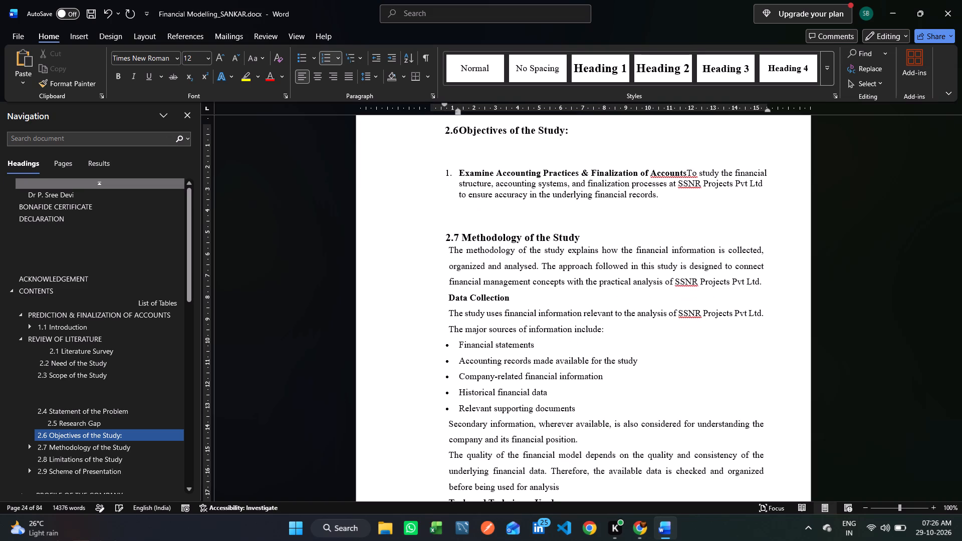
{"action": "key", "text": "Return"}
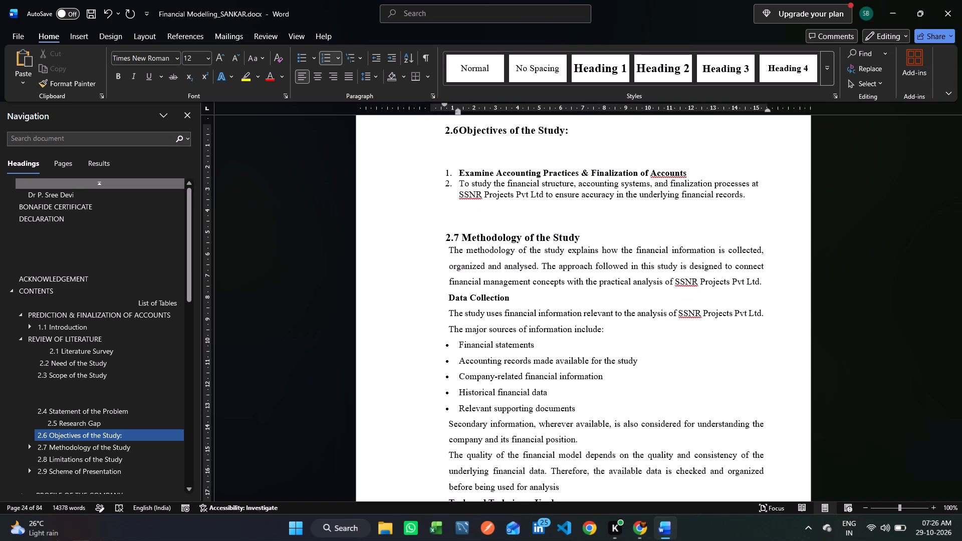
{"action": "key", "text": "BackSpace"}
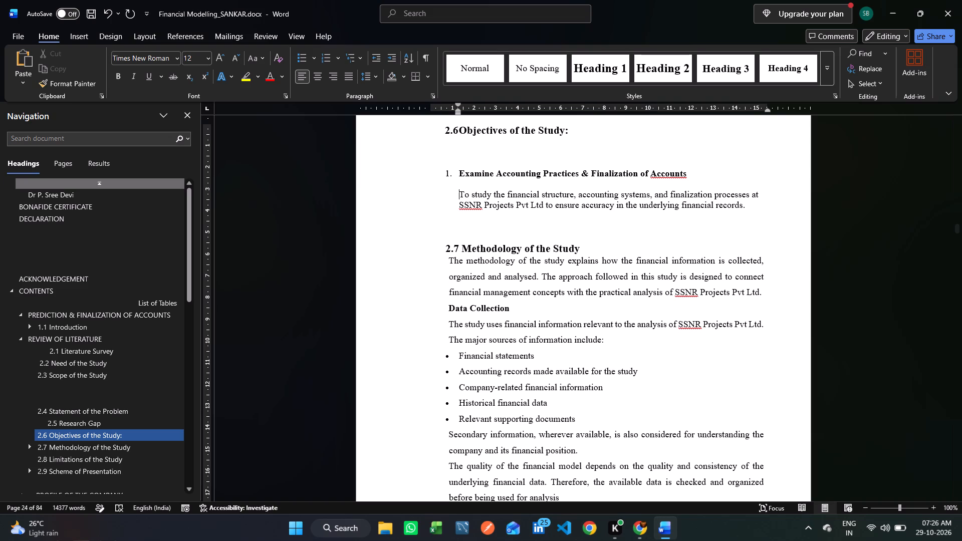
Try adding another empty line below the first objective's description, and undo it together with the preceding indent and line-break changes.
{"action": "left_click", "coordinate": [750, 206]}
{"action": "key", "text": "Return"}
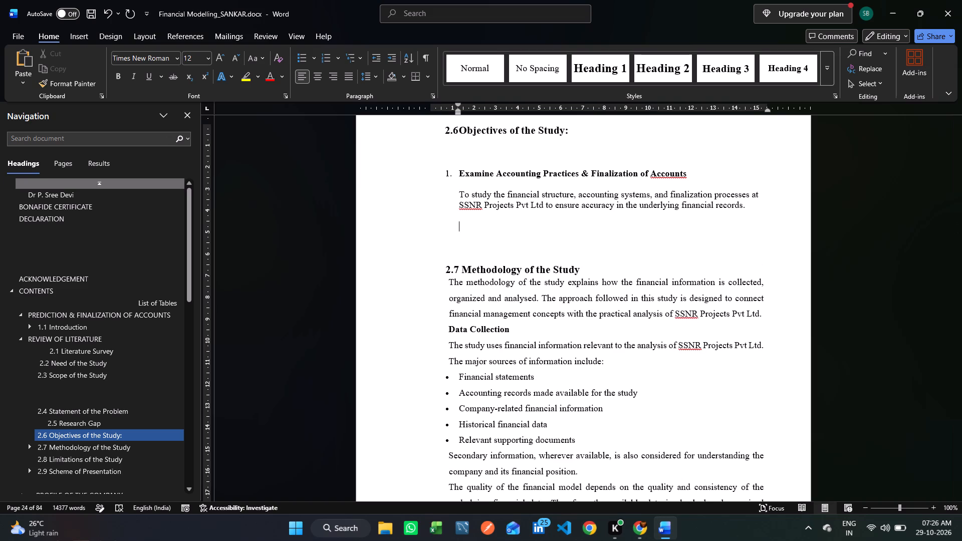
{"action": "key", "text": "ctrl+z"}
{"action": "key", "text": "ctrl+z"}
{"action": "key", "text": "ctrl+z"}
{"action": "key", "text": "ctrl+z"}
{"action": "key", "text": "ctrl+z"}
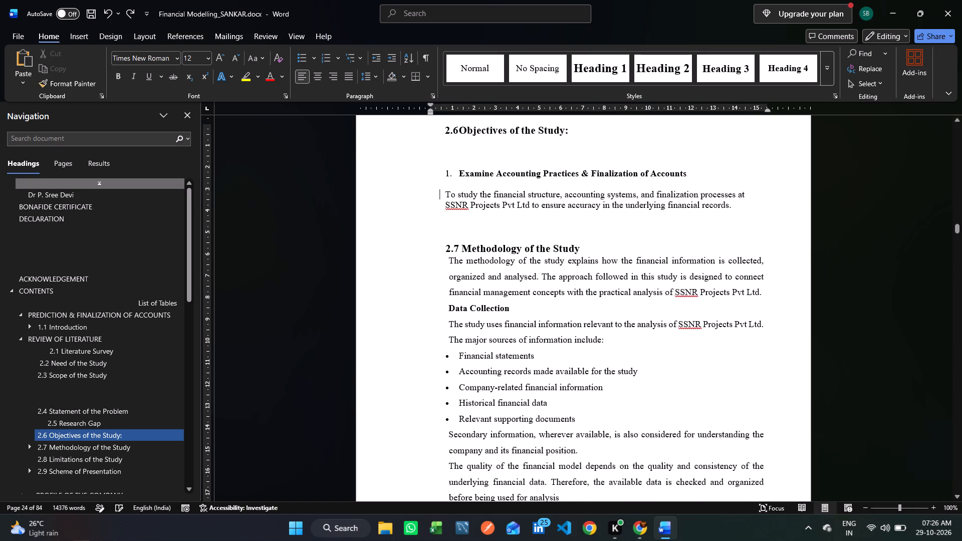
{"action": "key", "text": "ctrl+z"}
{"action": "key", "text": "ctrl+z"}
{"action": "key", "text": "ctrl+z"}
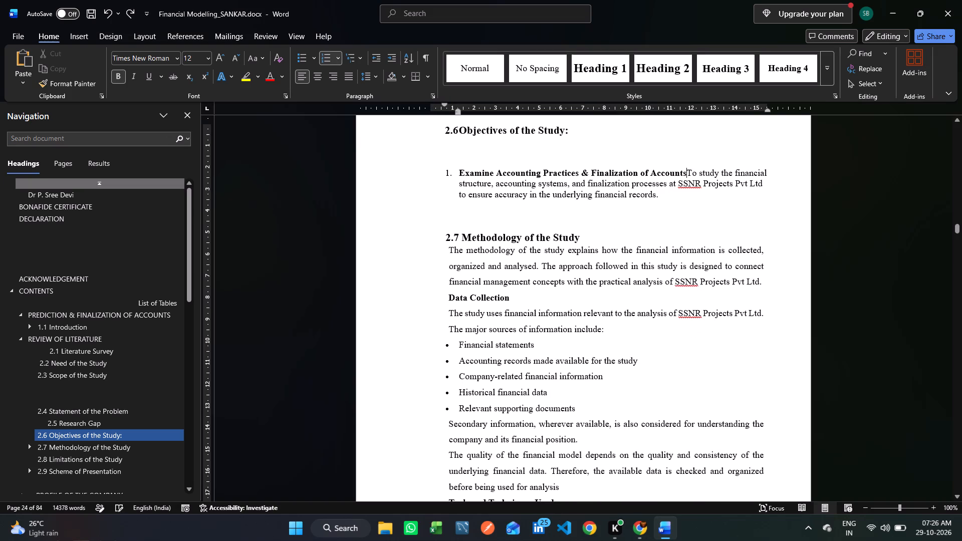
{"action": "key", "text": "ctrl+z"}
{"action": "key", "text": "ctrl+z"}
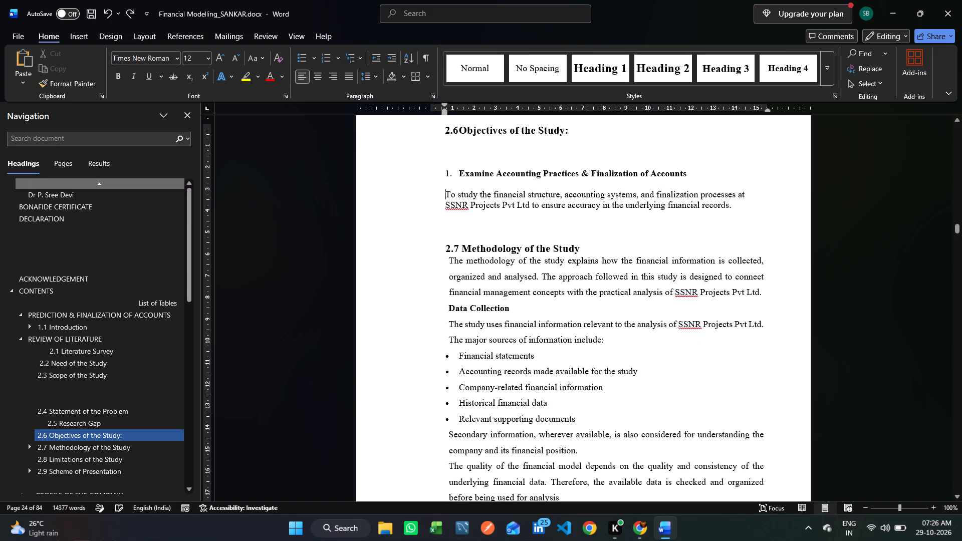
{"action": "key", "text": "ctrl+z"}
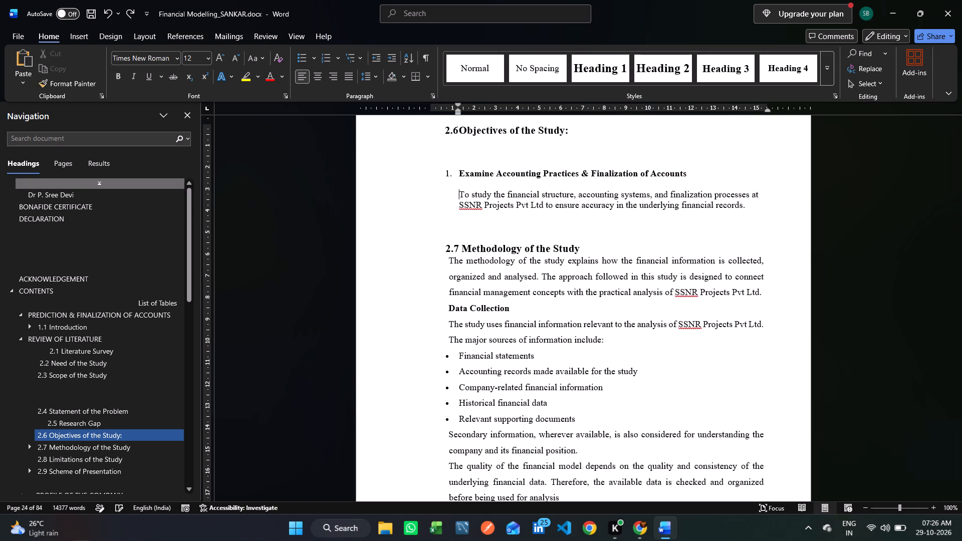
Undo the added empty line and the cuts in section 2.6 until original objectives 2 to 8 are restored below the first new one.
{"action": "key", "text": "ctrl+z"}
{"action": "key", "text": "ctrl+z"}
{"action": "key", "text": "ctrl+z"}
{"action": "key", "text": "ctrl+z"}
{"action": "key", "text": "ctrl+z"}
{"action": "key", "text": "ctrl+z"}
{"action": "key", "text": "ctrl+z"}
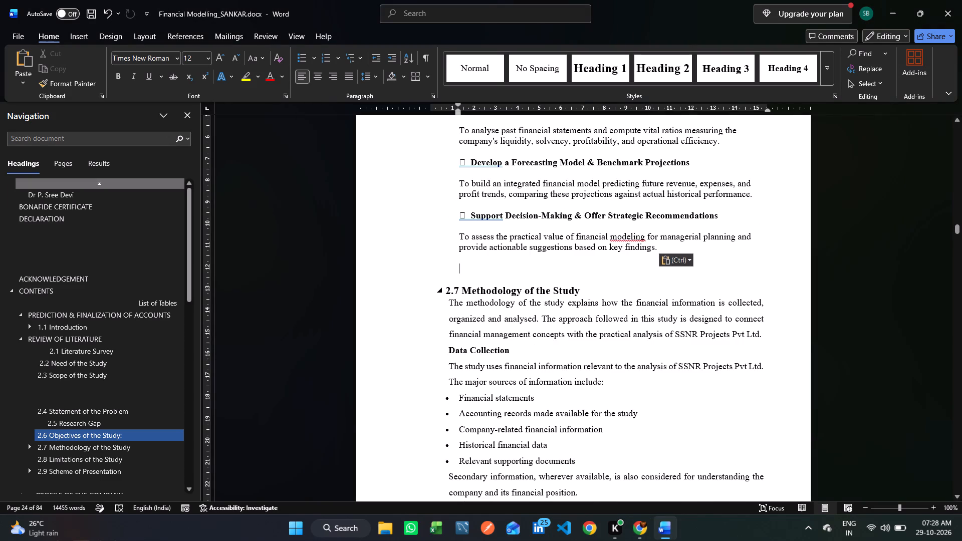
Remove the stray bullet symbol before "Develop a Forecasting Model & Benchmark Projections" and indent the heading with spaces to align with its description.
{"action": "left_click", "coordinate": [465, 160]}
{"action": "scroll", "coordinate": [465, 160], "scroll_direction": "down", "scroll_amount": 3}
{"action": "scroll", "coordinate": [467, 161], "scroll_direction": "up", "scroll_amount": 3}
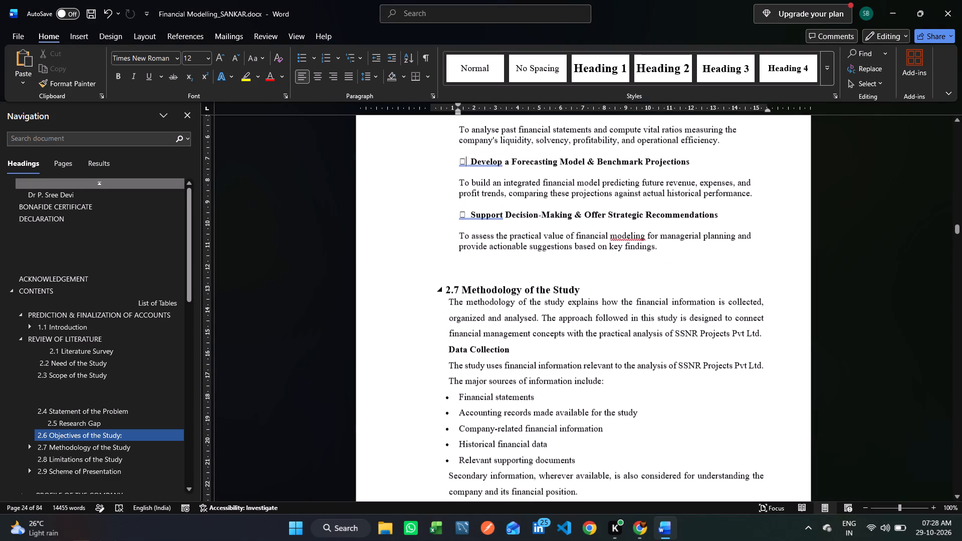
{"action": "scroll", "coordinate": [467, 161], "scroll_direction": "up", "scroll_amount": 4}
{"action": "key", "text": "BackSpace"}
{"action": "key", "text": "BackSpace"}
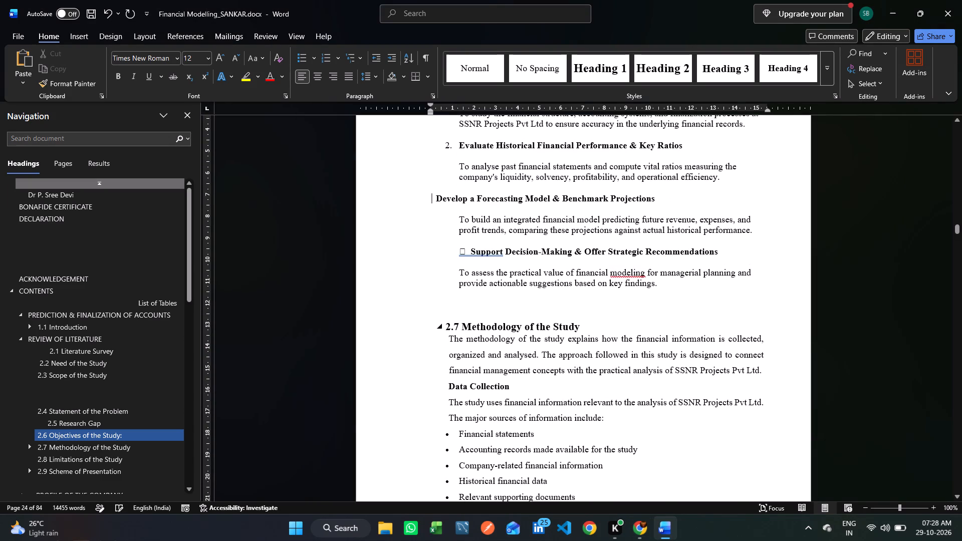
{"action": "key", "text": "space"}
{"action": "key", "text": "space"}
{"action": "key", "text": "space"}
{"action": "key", "text": "space"}
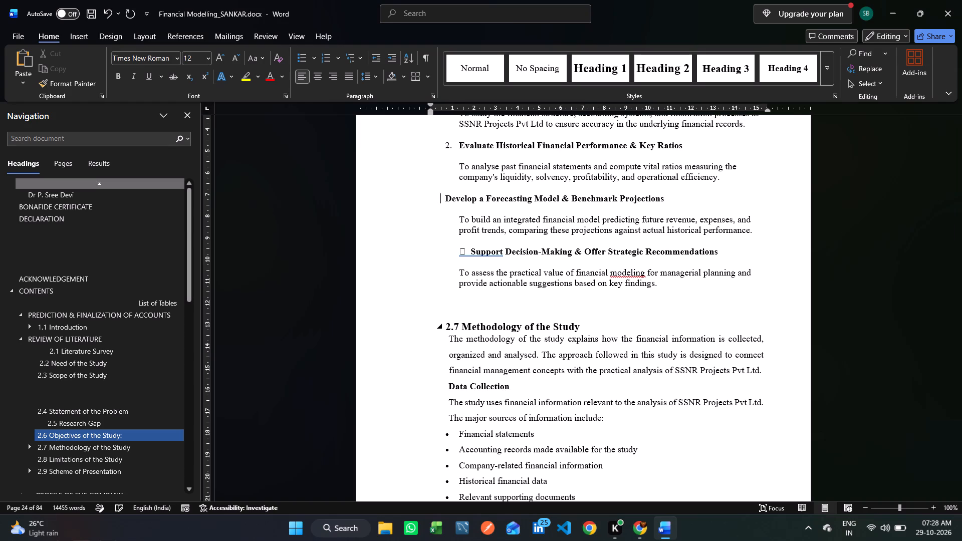
{"action": "key", "text": "space"}
{"action": "key", "text": "space"}
{"action": "key", "text": "space"}
{"action": "key", "text": "space"}
{"action": "key", "text": "space"}
{"action": "key", "text": "space"}
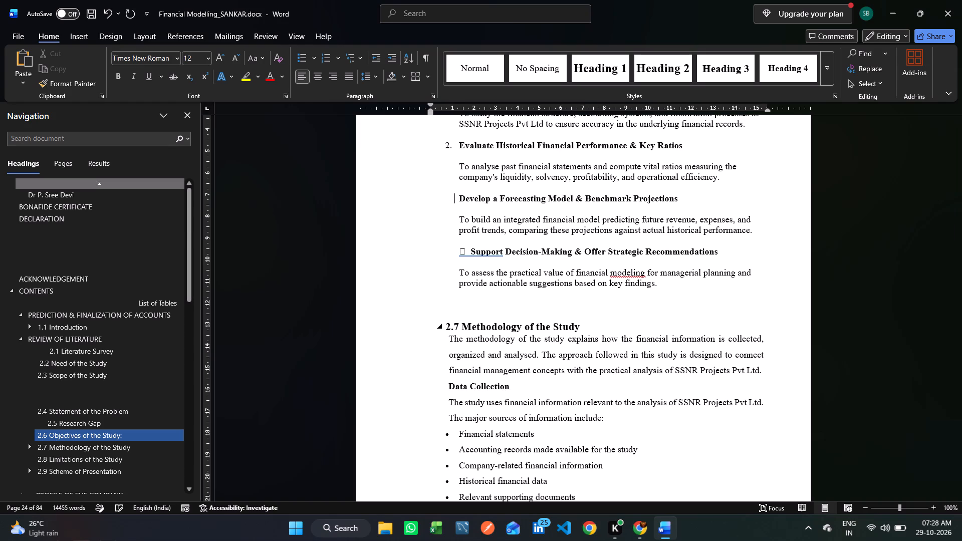
Remove the stray bullet symbol and gap before the "Support Decision-Making & Offer Strategic Recommendations" heading.
{"action": "left_click", "coordinate": [469, 256]}
{"action": "key", "text": "BackSpace"}
{"action": "key", "text": "BackSpace"}
{"action": "key", "text": "BackSpace"}
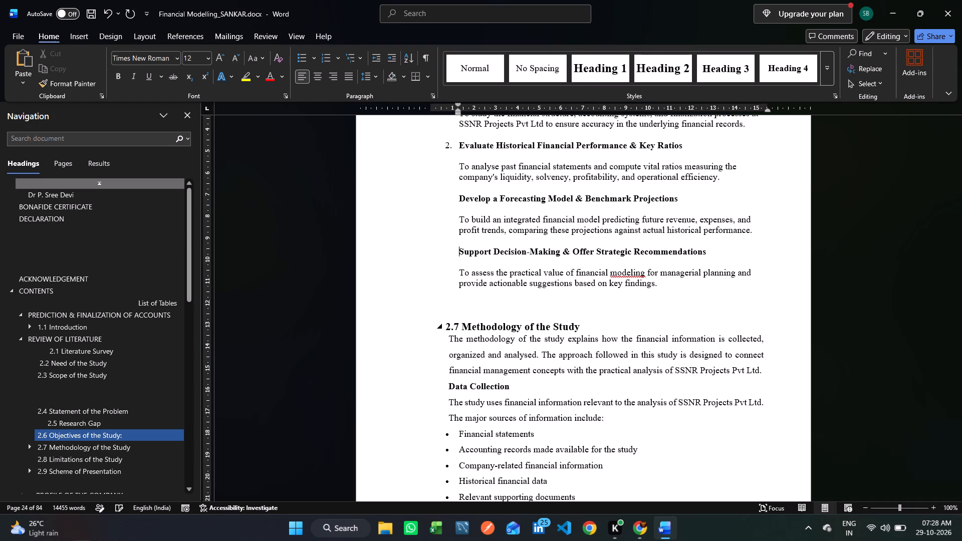
Remove the list number from "Evaluate Historical Financial Performance & Key Ratios" and indent the heading with spaces to align with its description.
{"action": "scroll", "coordinate": [571, 131], "scroll_direction": "down", "scroll_amount": 4}
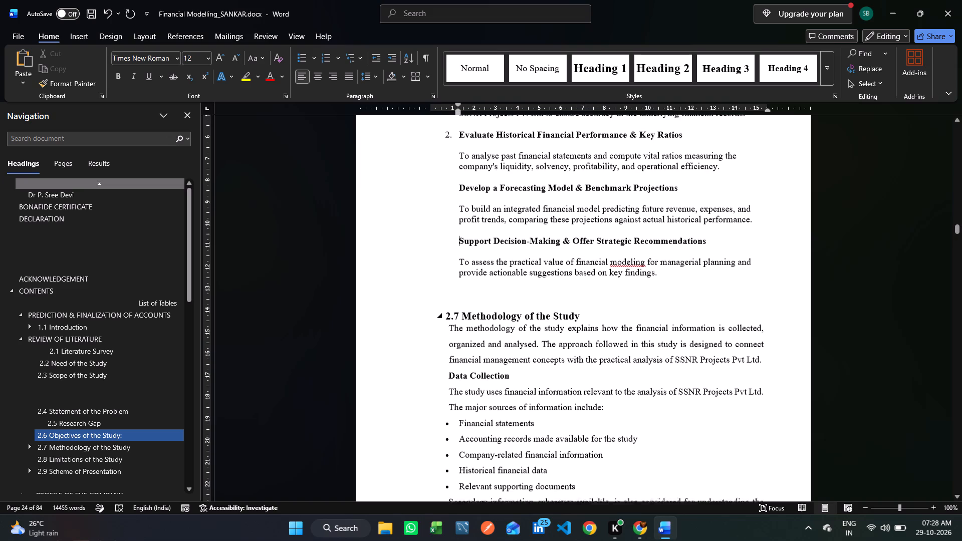
{"action": "scroll", "coordinate": [561, 188], "scroll_direction": "up", "scroll_amount": 10}
{"action": "scroll", "coordinate": [683, 347], "scroll_direction": "up", "scroll_amount": 3}
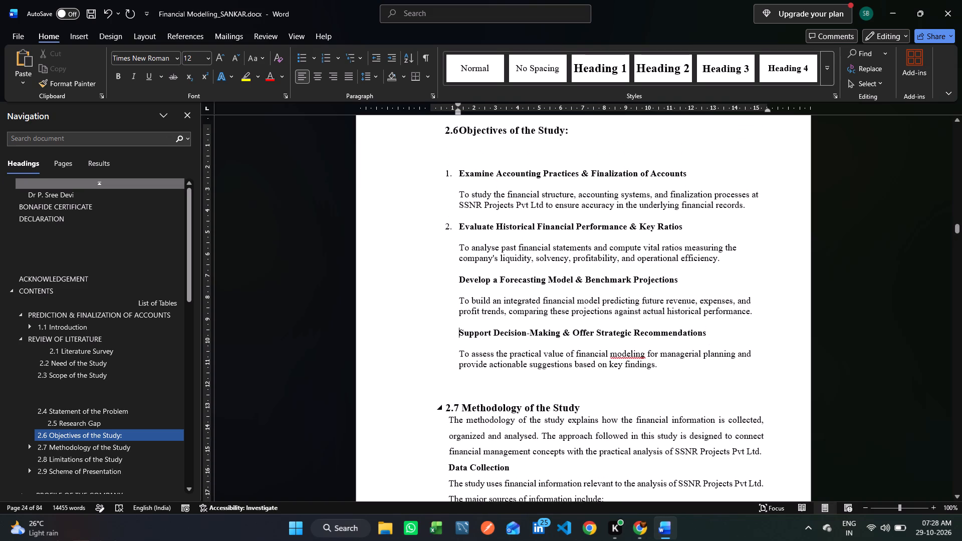
{"action": "left_click", "coordinate": [449, 225]}
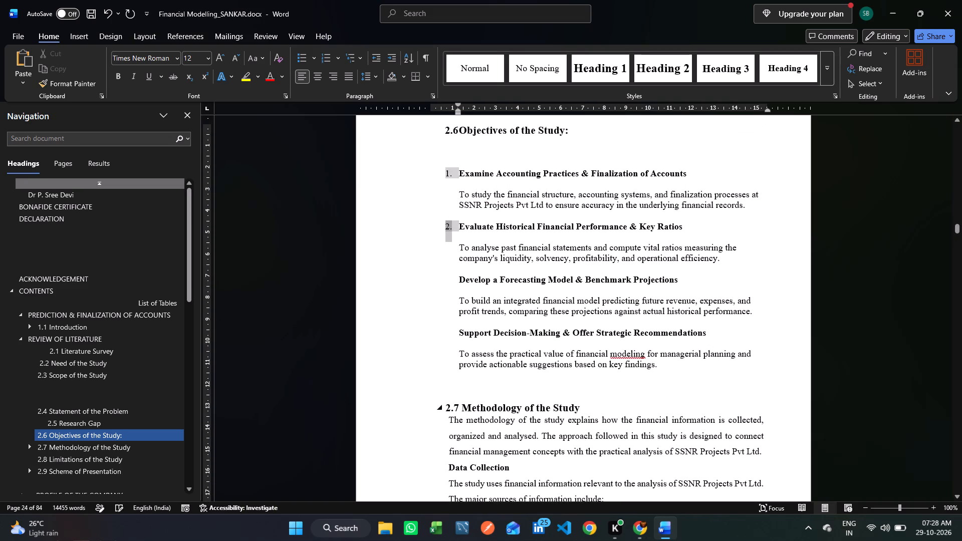
{"action": "left_click", "coordinate": [451, 225]}
{"action": "left_click", "coordinate": [454, 228]}
{"action": "key", "text": "BackSpace"}
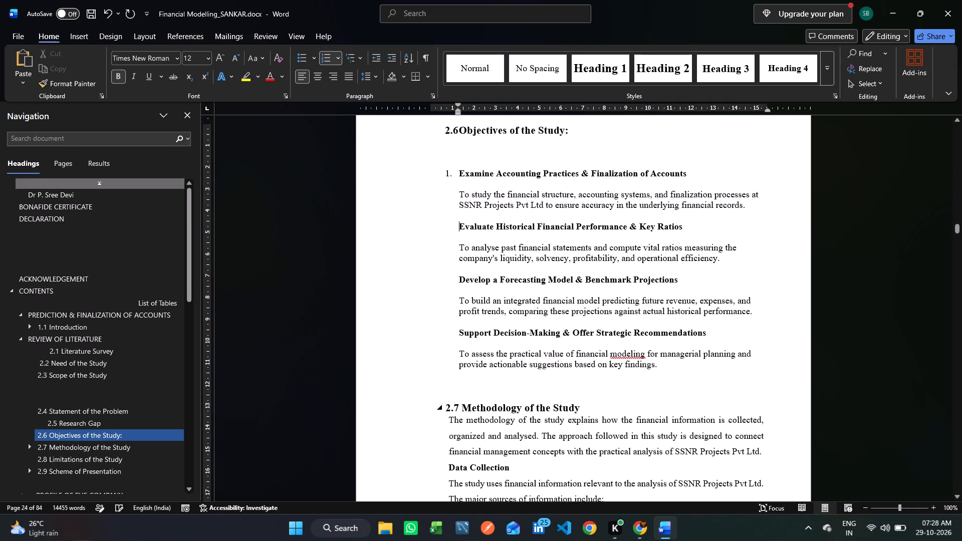
{"action": "key", "text": "BackSpace"}
{"action": "key", "text": "space"}
{"action": "key", "text": "space"}
{"action": "key", "text": "space"}
{"action": "key", "text": "space"}
{"action": "key", "text": "space"}
{"action": "key", "text": "space"}
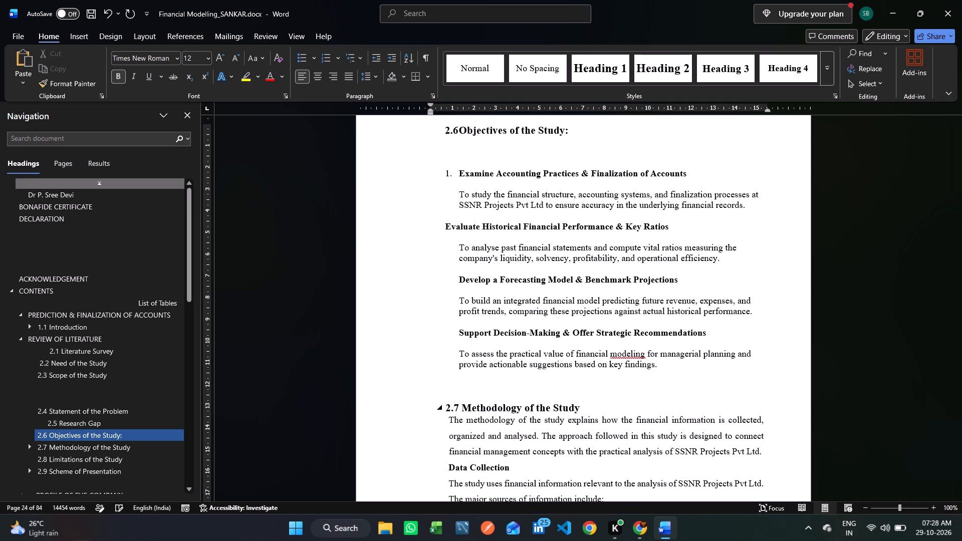
{"action": "key", "text": "space"}
{"action": "key", "text": "space"}
{"action": "key", "text": "space"}
{"action": "key", "text": "space"}
{"action": "key", "text": "space"}
{"action": "key", "text": "space"}
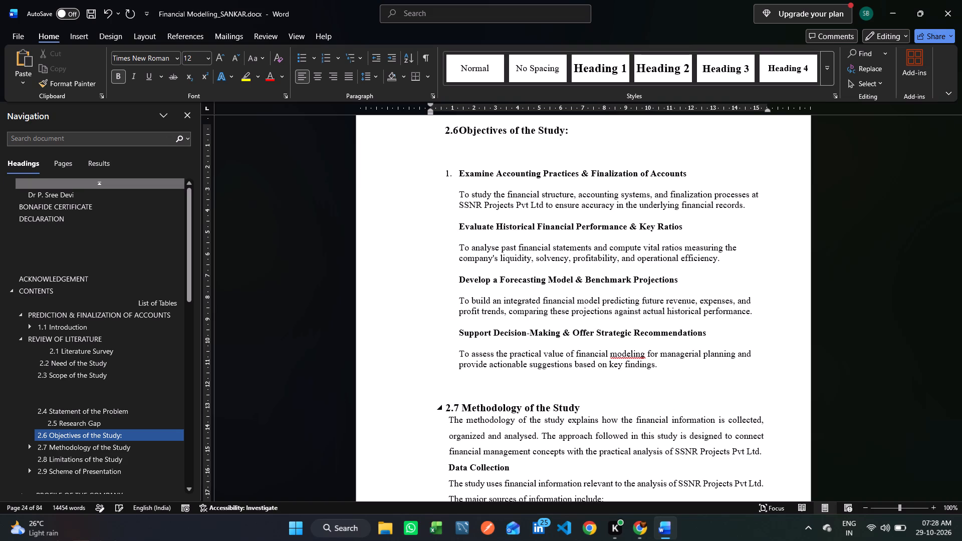
Remove the list number from "Examine Accounting Practices & Finalization of Accounts" and indent the heading with spaces to align with its description.
{"action": "left_click", "coordinate": [453, 176]}
{"action": "key", "text": "BackSpace"}
{"action": "key", "text": "BackSpace"}
{"action": "key", "text": "space"}
{"action": "key", "text": "space"}
{"action": "key", "text": "space"}
{"action": "key", "text": "space"}
{"action": "key", "text": "space"}
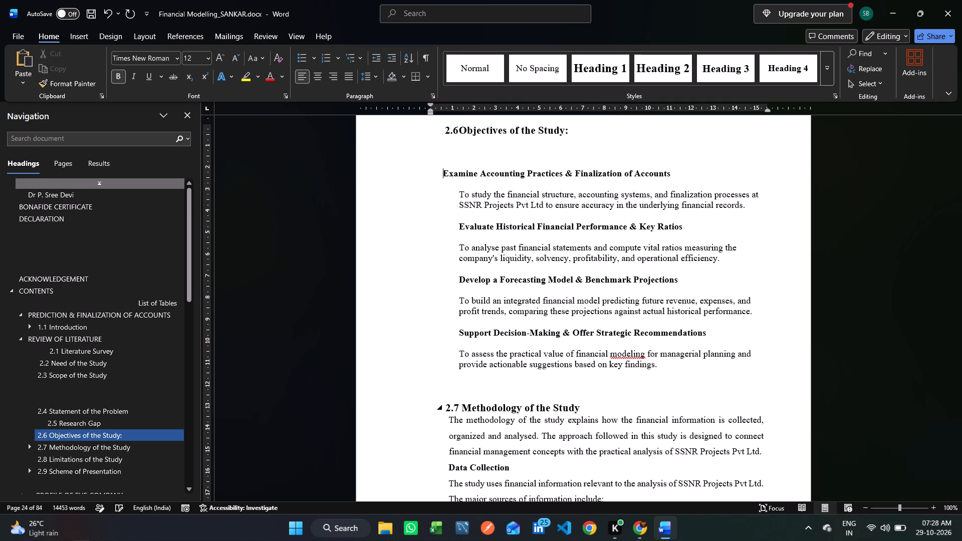
{"action": "key", "text": "space"}
{"action": "key", "text": "space"}
{"action": "key", "text": "space"}
{"action": "key", "text": "space"}
{"action": "key", "text": "space"}
{"action": "key", "text": "space"}
{"action": "key", "text": "space"}
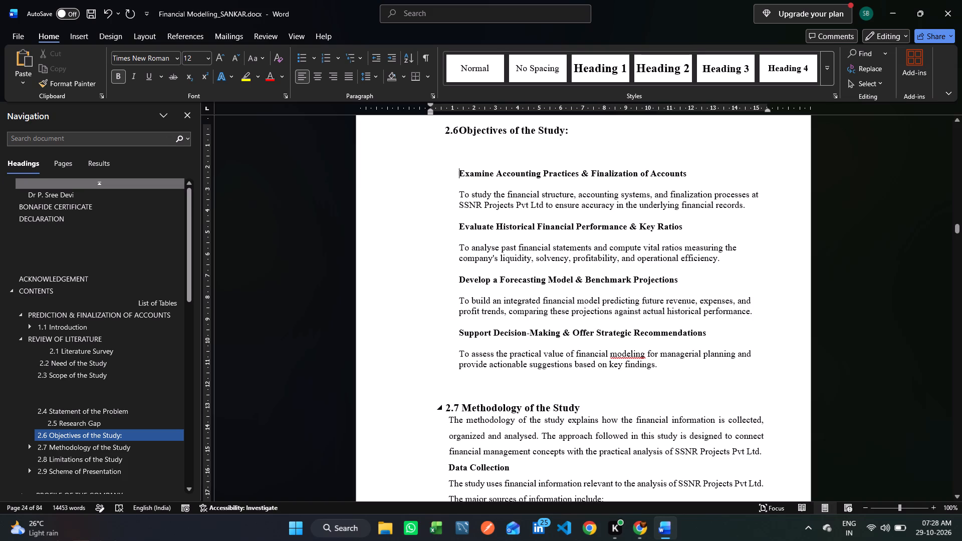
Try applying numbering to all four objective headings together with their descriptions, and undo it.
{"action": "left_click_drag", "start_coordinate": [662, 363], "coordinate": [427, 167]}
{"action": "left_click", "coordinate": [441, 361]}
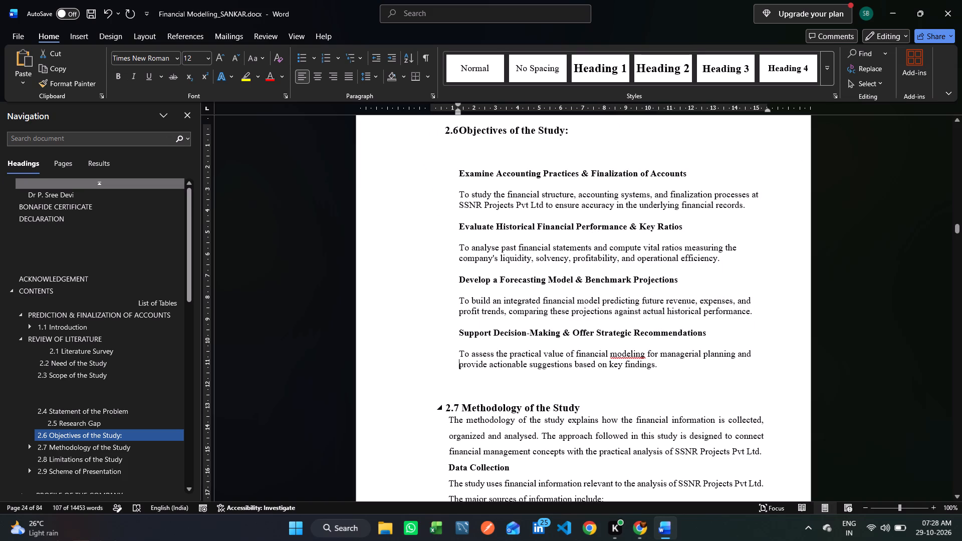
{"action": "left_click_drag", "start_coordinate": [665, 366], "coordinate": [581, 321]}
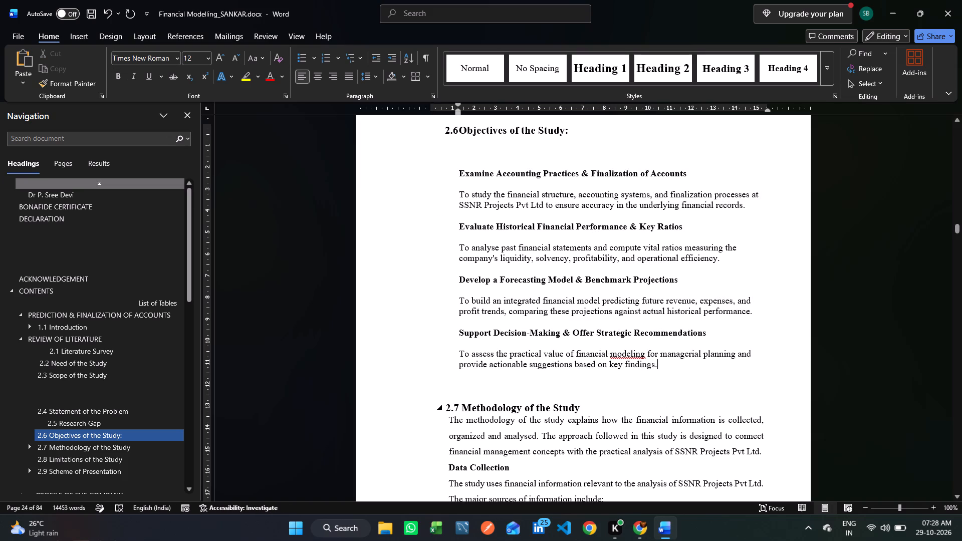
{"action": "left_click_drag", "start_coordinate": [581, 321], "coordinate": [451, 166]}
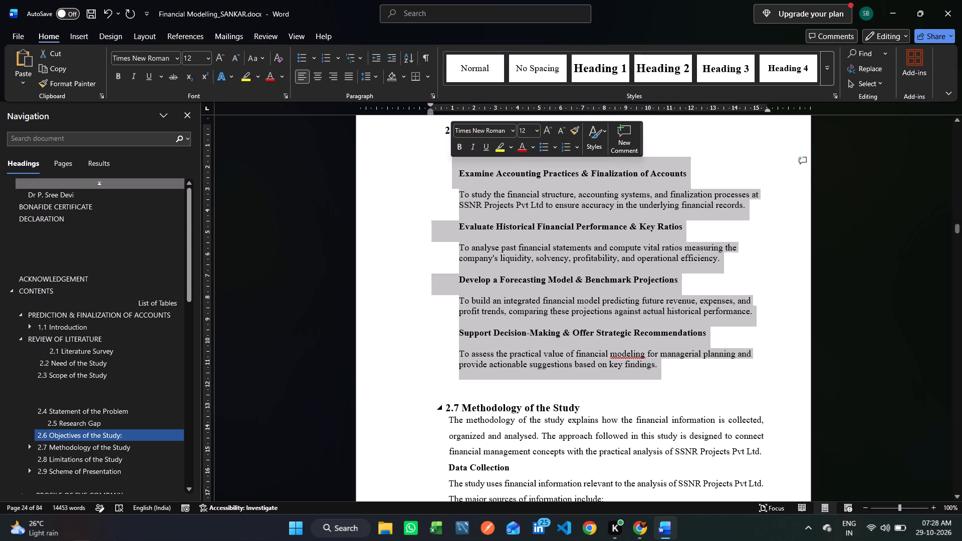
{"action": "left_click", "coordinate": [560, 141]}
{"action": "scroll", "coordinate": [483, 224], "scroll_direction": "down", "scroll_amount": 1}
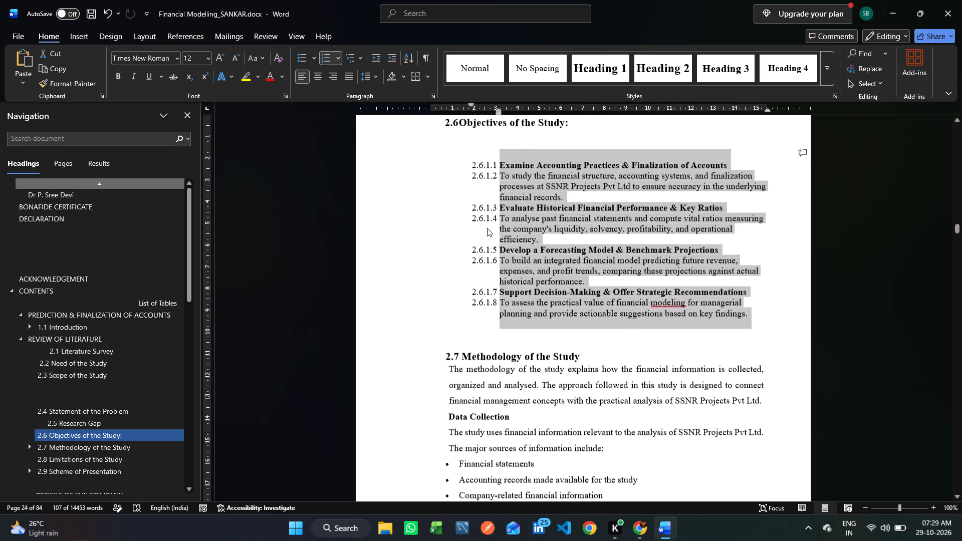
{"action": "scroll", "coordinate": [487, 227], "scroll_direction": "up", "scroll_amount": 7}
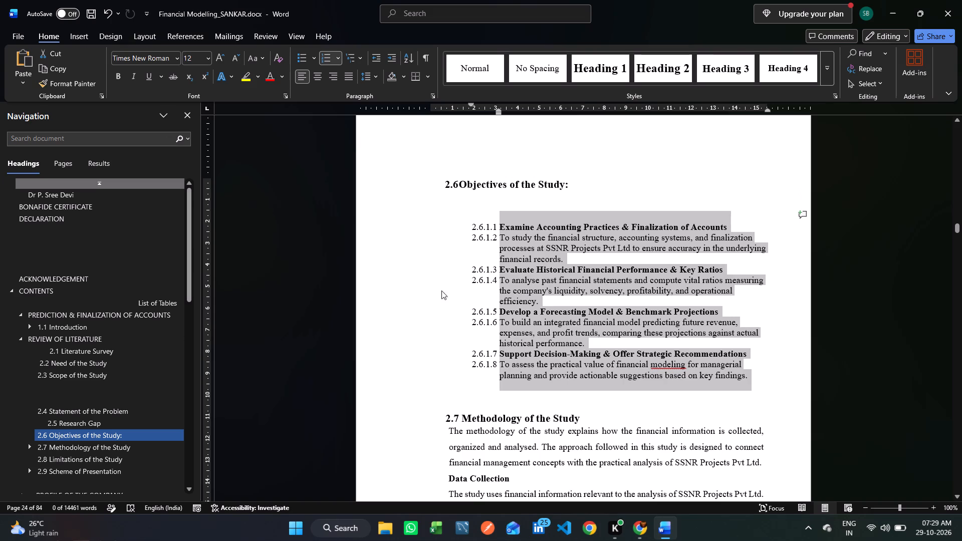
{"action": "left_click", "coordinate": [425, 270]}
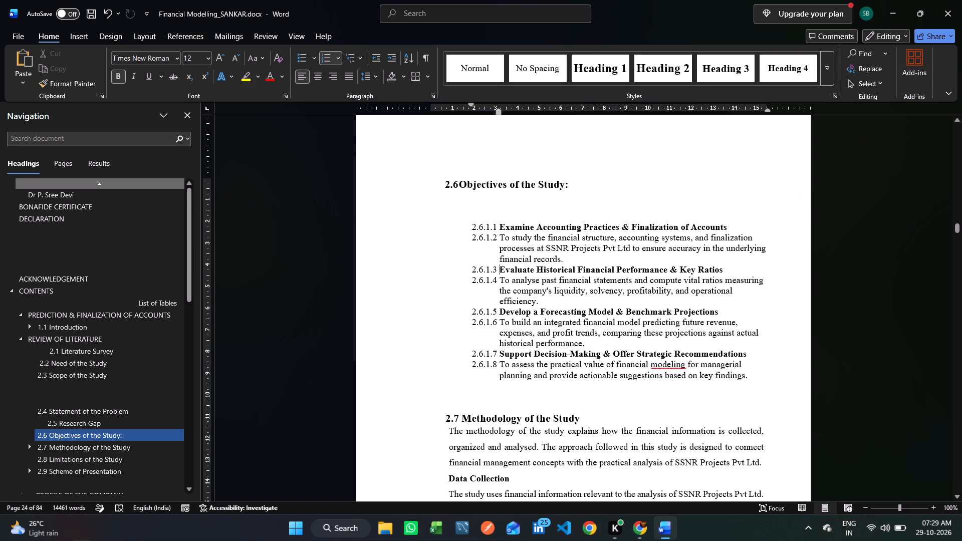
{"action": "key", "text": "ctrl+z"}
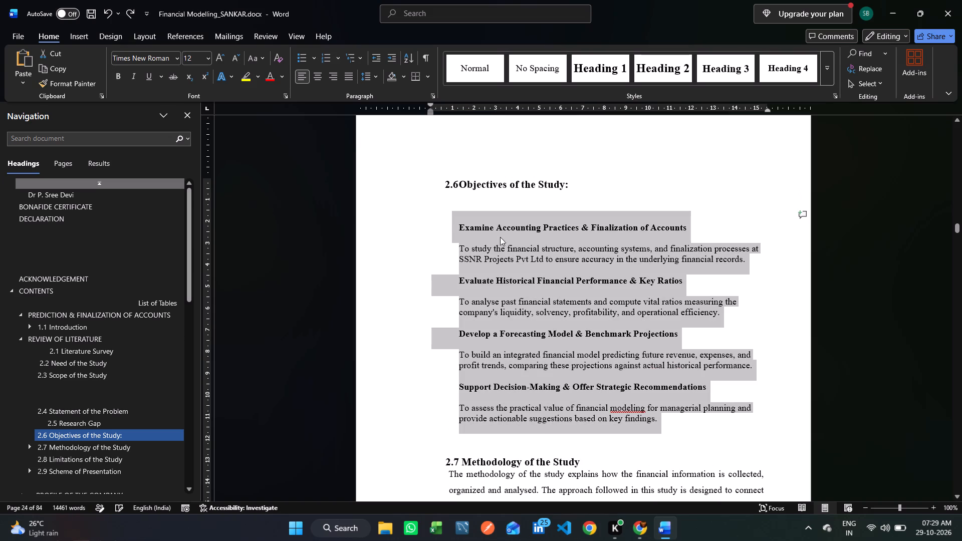
Number only the four bold objective headings in section 2.6 as 2.6.1.1 to 2.6.1.4, leaving their descriptions unnumbered.
{"action": "left_click", "coordinate": [732, 357]}
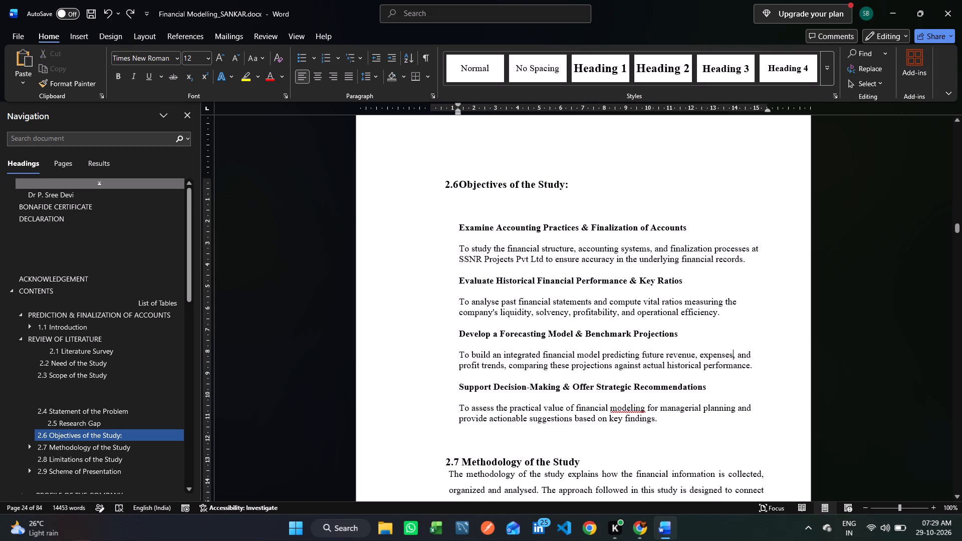
{"action": "left_click_drag", "start_coordinate": [720, 388], "coordinate": [495, 388], "text": "ctrl"}
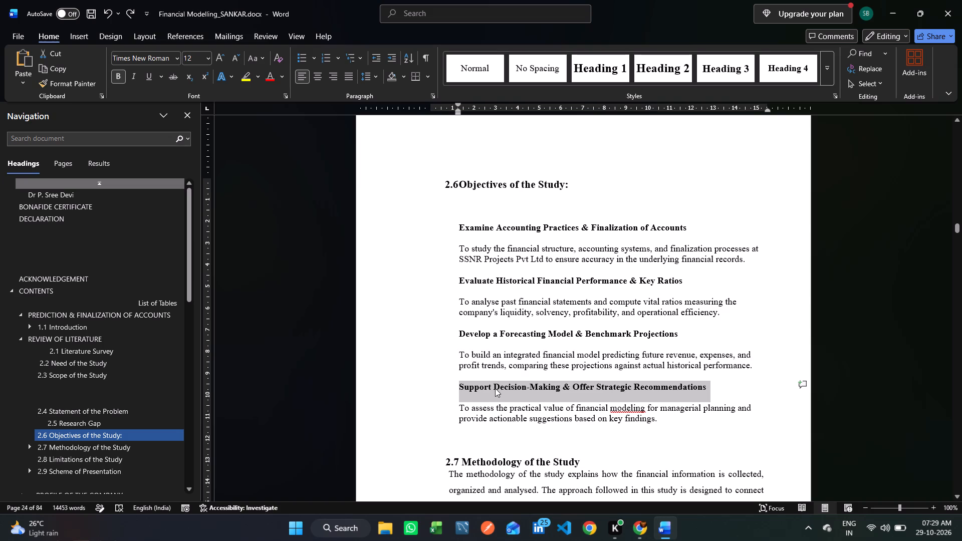
{"action": "left_click_drag", "start_coordinate": [689, 333], "coordinate": [469, 337], "text": "ctrl"}
{"action": "left_click_drag", "start_coordinate": [687, 283], "coordinate": [451, 286], "text": "ctrl"}
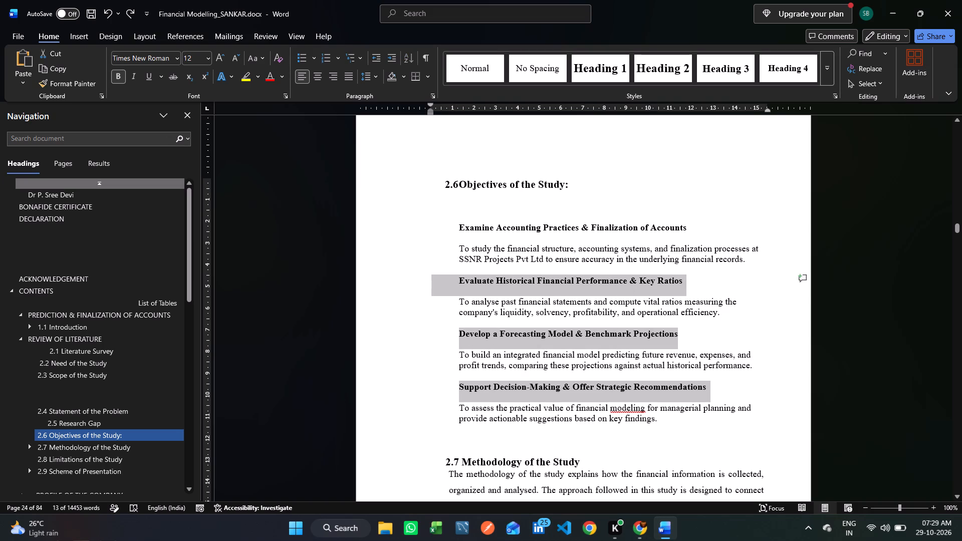
{"action": "left_click_drag", "start_coordinate": [701, 231], "coordinate": [456, 235], "text": "ctrl"}
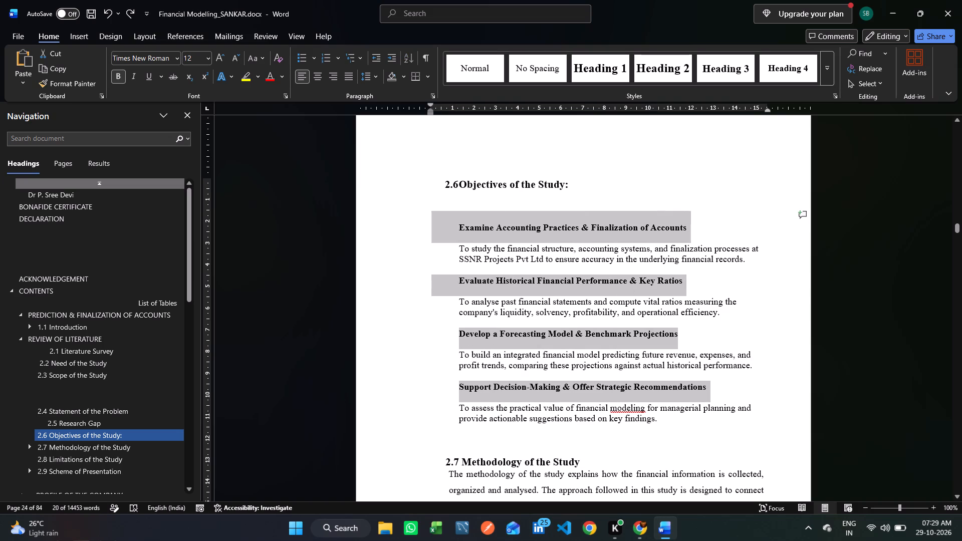
{"action": "left_click_drag", "start_coordinate": [456, 235], "coordinate": [476, 235], "text": "ctrl"}
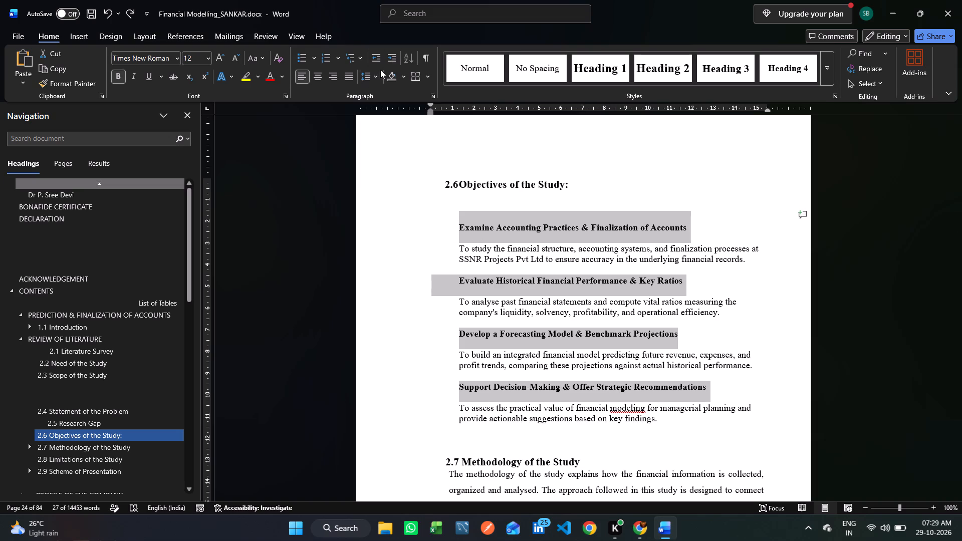
{"action": "left_click", "coordinate": [327, 54]}
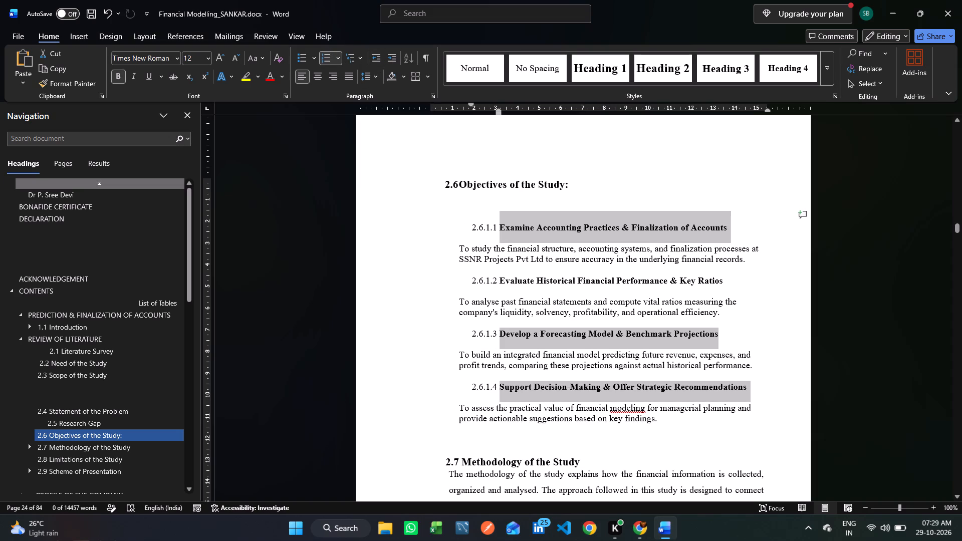
{"action": "left_click", "coordinate": [467, 229]}
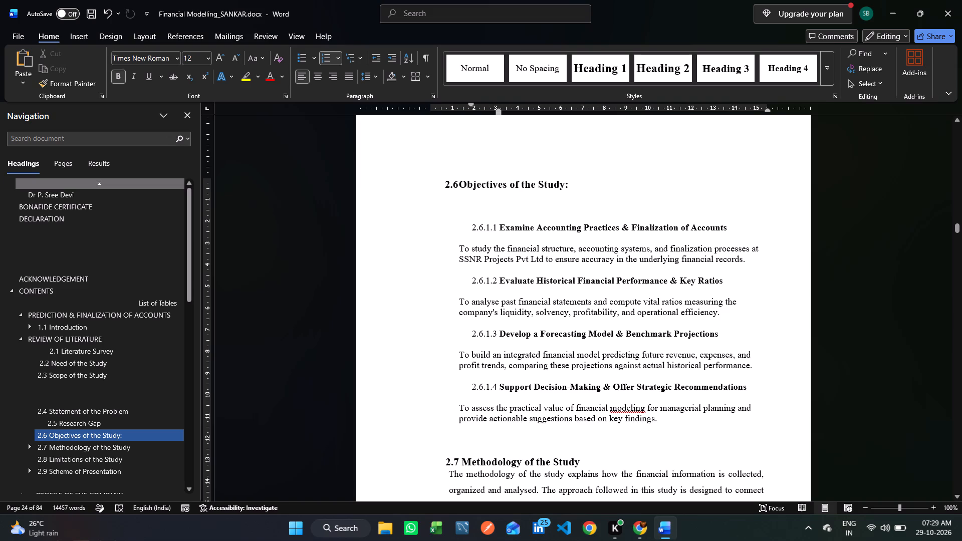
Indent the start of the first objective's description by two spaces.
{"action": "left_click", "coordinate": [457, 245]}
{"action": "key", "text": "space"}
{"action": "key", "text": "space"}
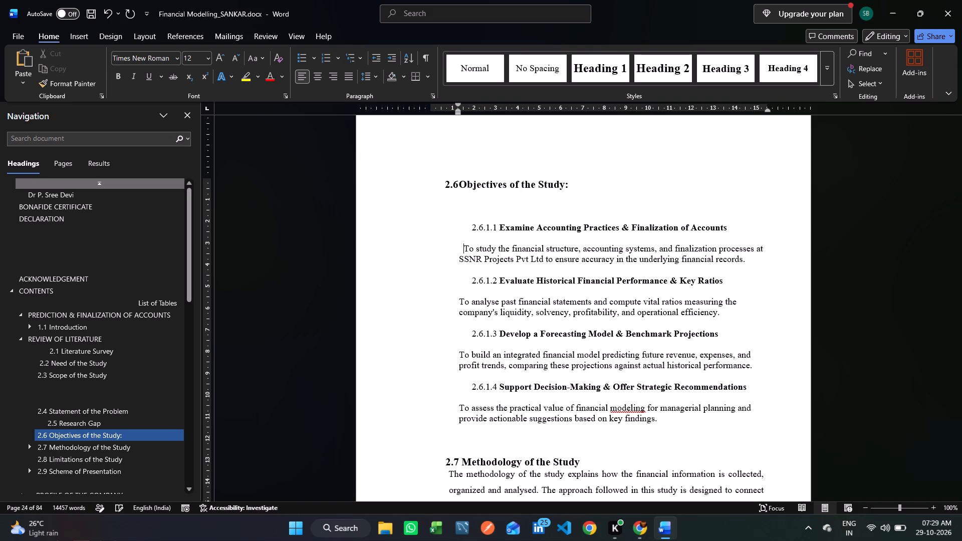
Try centred and justified alignment on all four objectives and their descriptions, and leave them centred.
{"action": "left_click", "coordinate": [680, 428]}
{"action": "left_click_drag", "start_coordinate": [676, 423], "coordinate": [464, 225]}
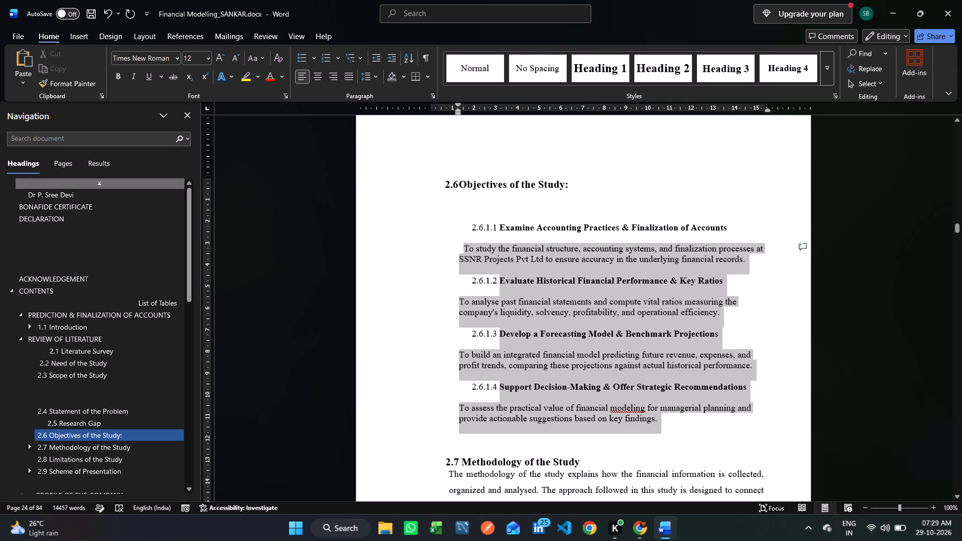
{"action": "left_click_drag", "start_coordinate": [464, 225], "coordinate": [417, 234]}
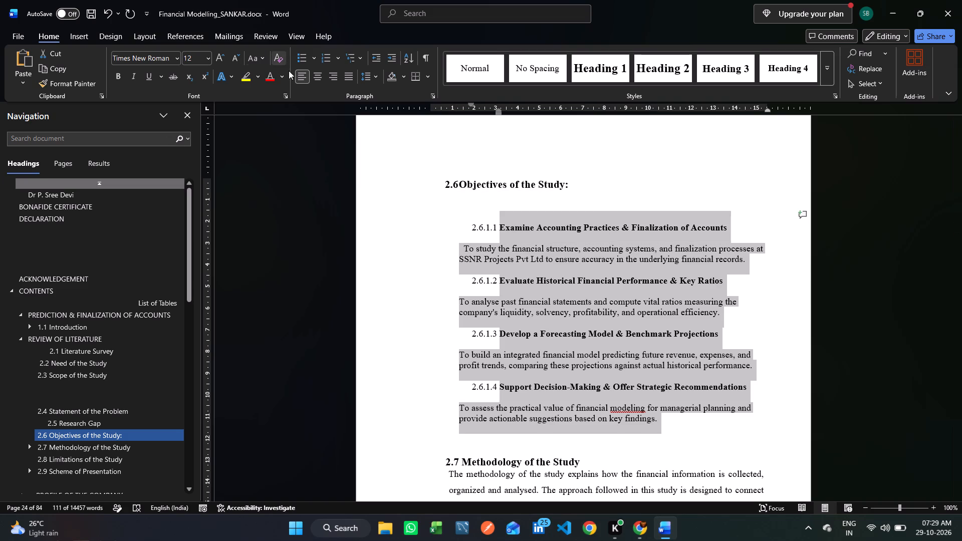
{"action": "left_click", "coordinate": [313, 81]}
{"action": "left_click", "coordinate": [300, 77]}
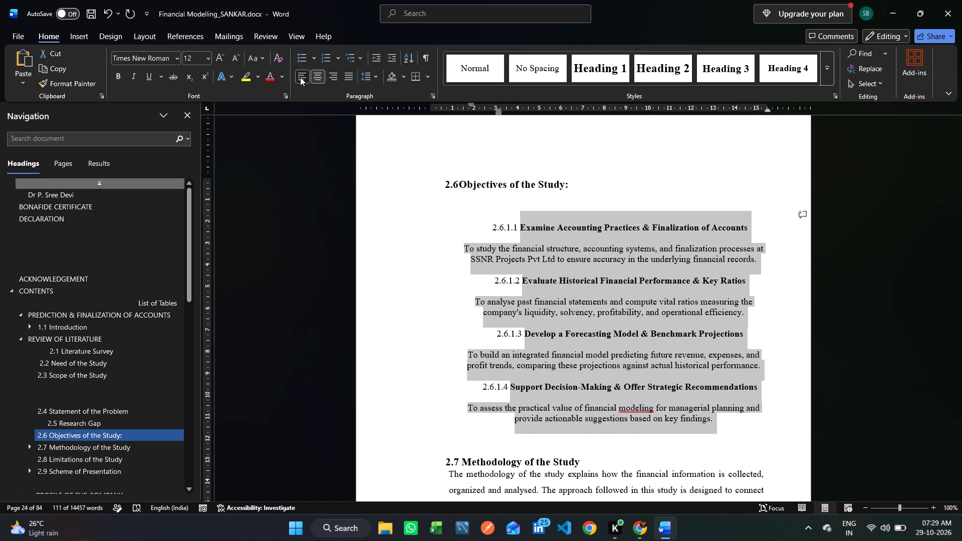
{"action": "left_click", "coordinate": [345, 77]}
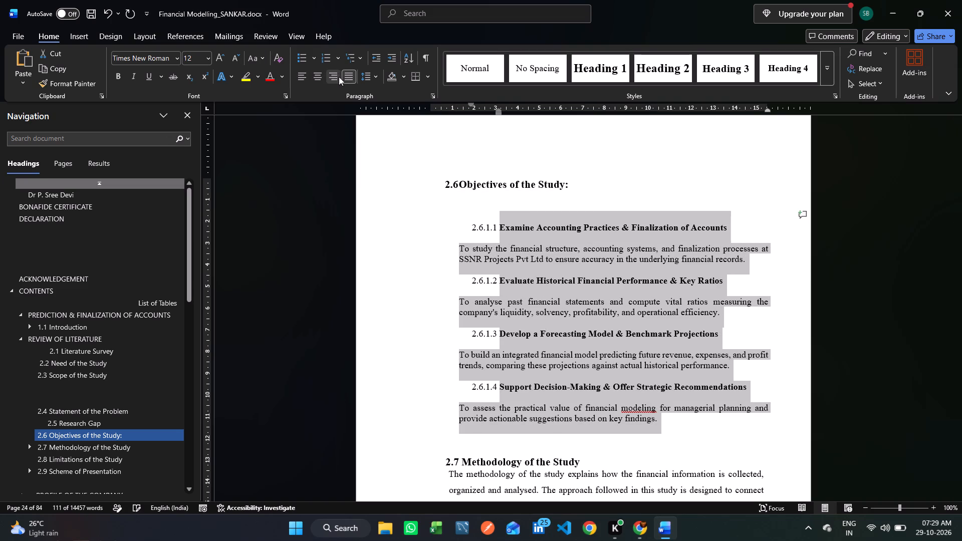
{"action": "left_click", "coordinate": [314, 81]}
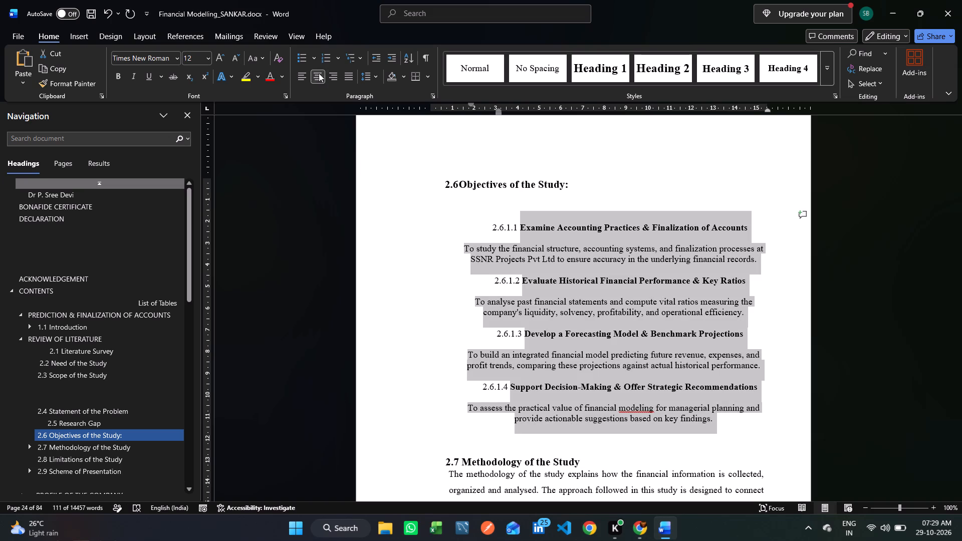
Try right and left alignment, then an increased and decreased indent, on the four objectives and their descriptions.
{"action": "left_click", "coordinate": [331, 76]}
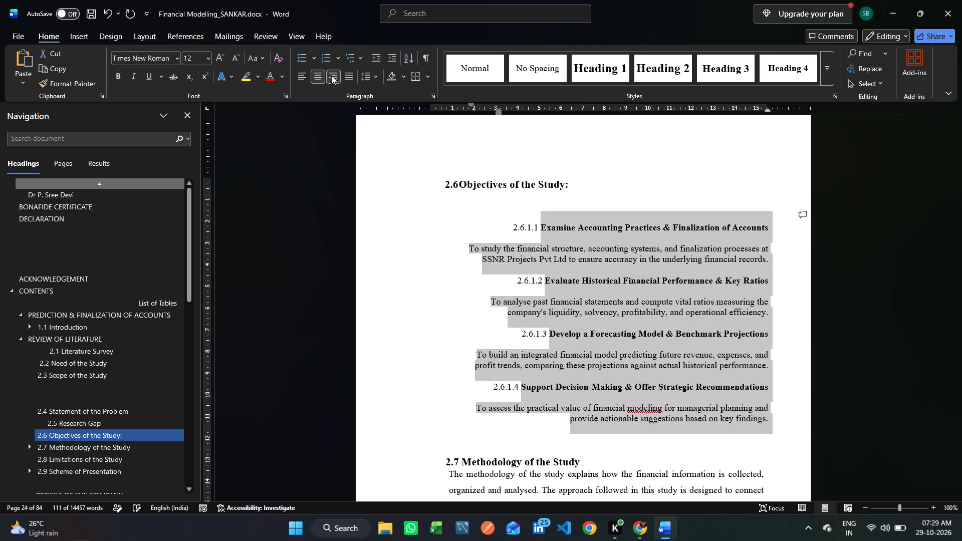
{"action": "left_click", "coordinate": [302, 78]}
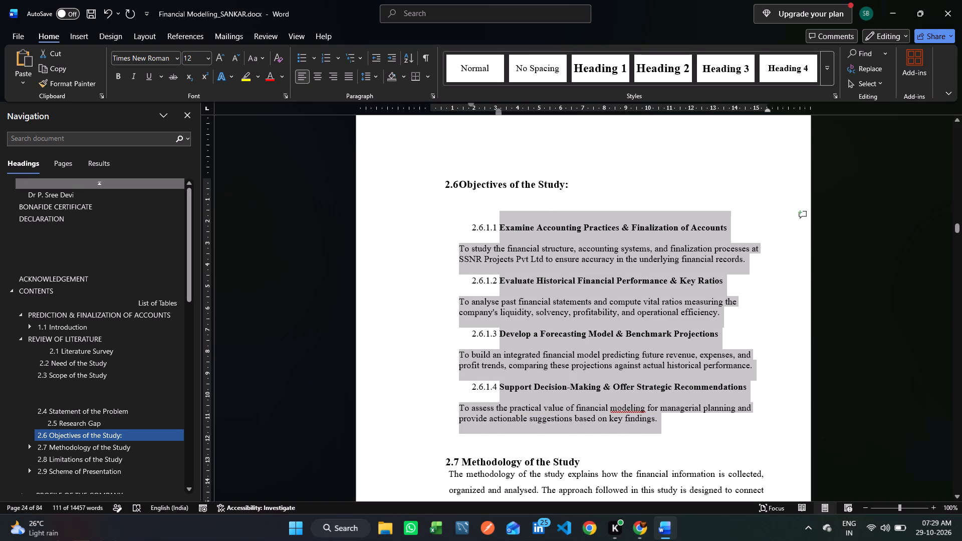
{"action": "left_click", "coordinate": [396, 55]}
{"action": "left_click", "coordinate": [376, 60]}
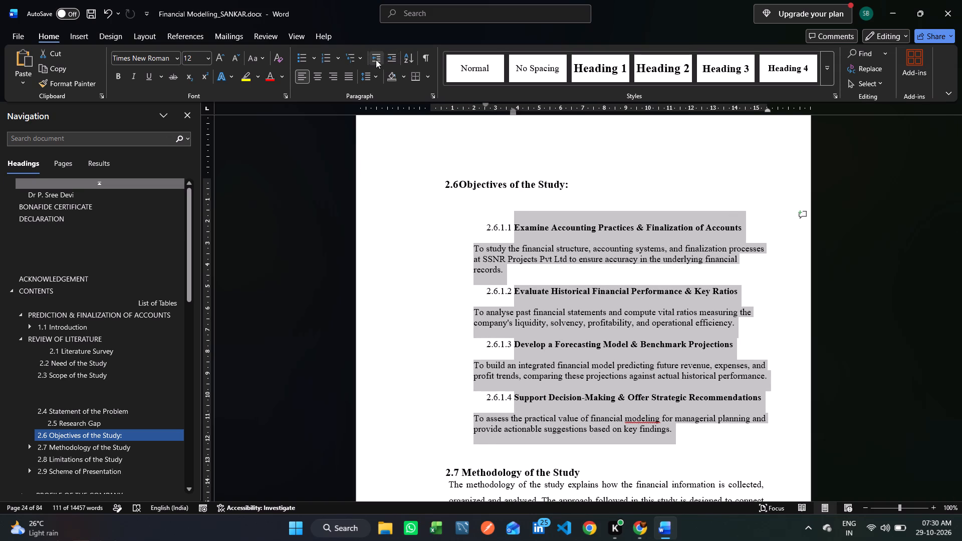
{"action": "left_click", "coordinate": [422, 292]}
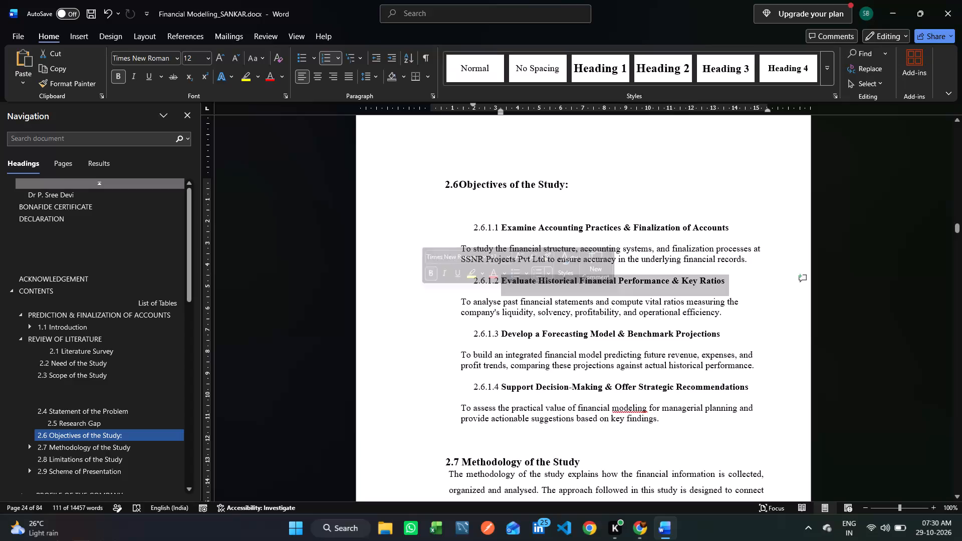
Cut the four numbered objectives with their descriptions out of section 2.6, leaving blank lines before section 2.7.
{"action": "left_click", "coordinate": [696, 423]}
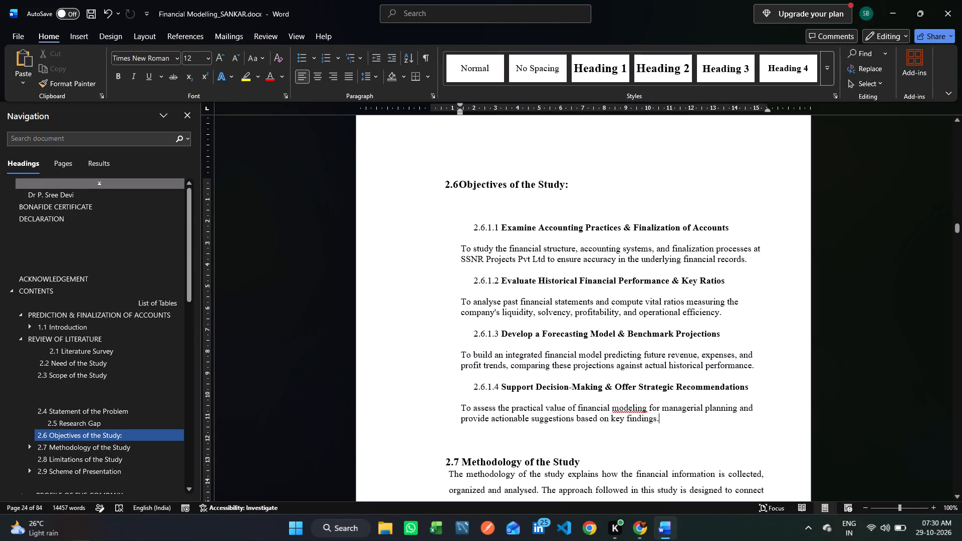
{"action": "left_click_drag", "start_coordinate": [666, 420], "coordinate": [460, 234]}
{"action": "key", "text": "ctrl+x"}
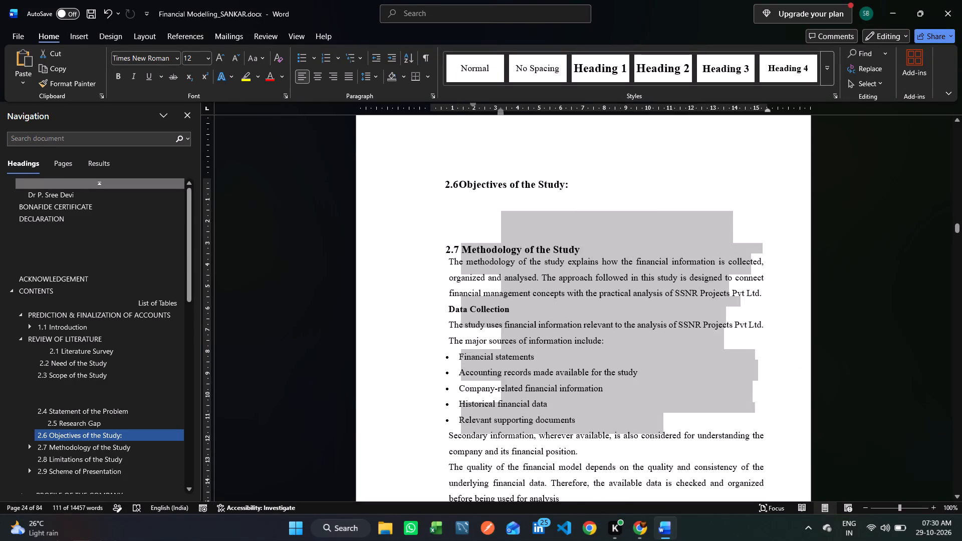
{"action": "key", "text": "BackSpace"}
{"action": "key", "text": "BackSpace"}
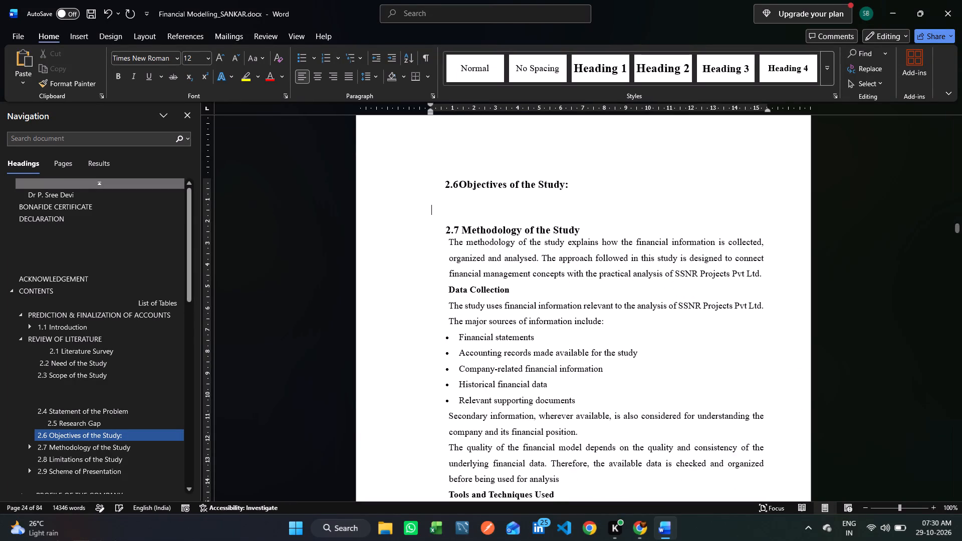
{"action": "key", "text": "BackSpace"}
{"action": "key", "text": "Return"}
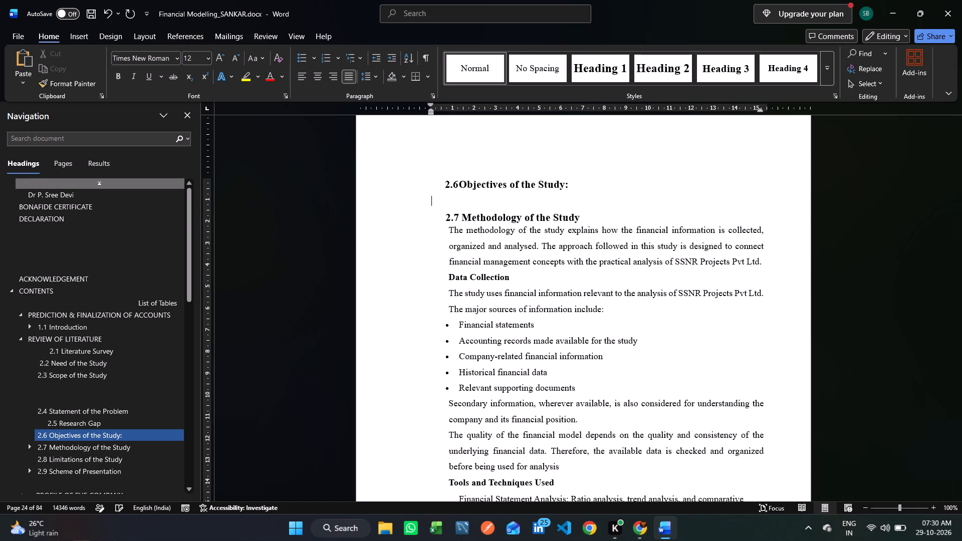
{"action": "key", "text": "Return"}
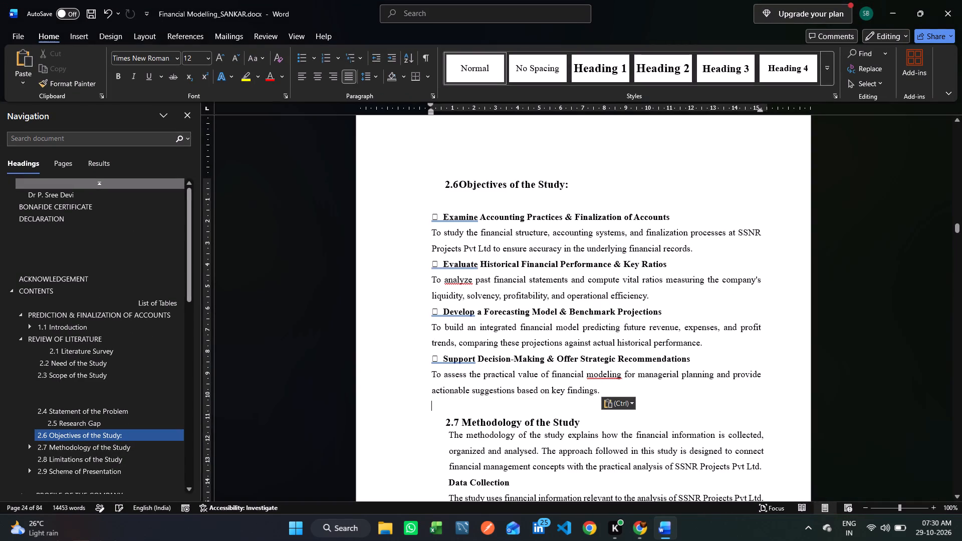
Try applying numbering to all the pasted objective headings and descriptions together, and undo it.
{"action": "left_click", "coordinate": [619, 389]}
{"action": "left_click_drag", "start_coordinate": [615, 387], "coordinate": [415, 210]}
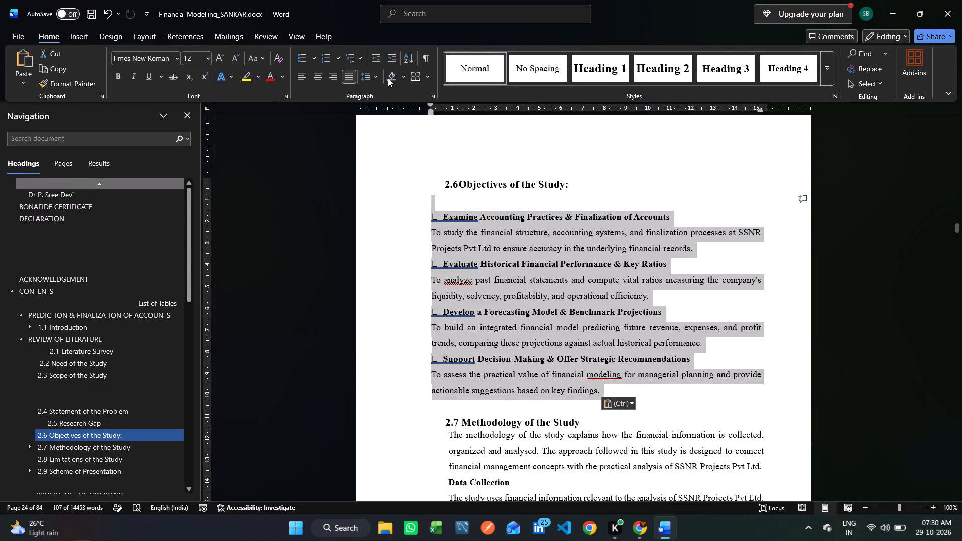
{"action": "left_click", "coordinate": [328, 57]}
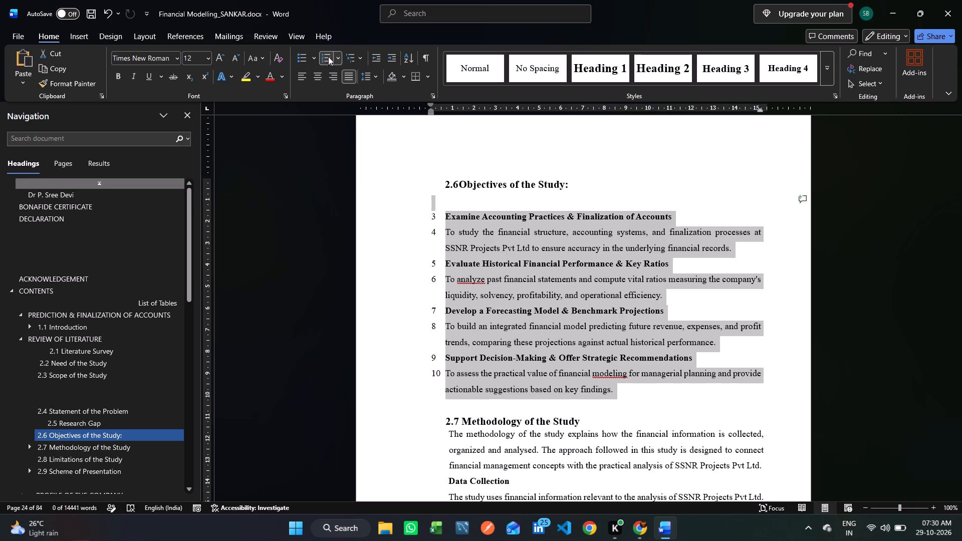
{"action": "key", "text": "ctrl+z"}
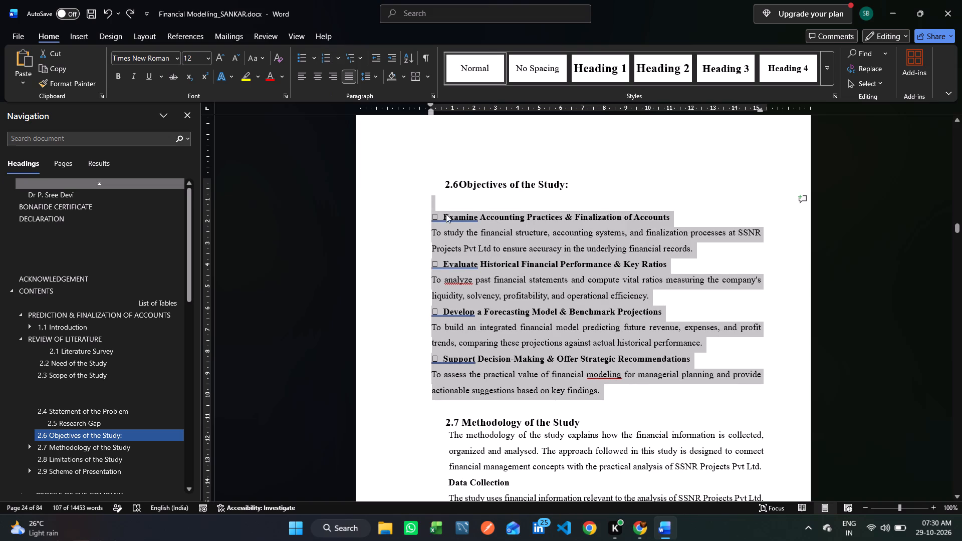
Delete the stray box symbols and the extra spaces in front of the four bold objective headings in section 2.6.
{"action": "left_click", "coordinate": [436, 214]}
{"action": "key", "text": "BackSpace"}
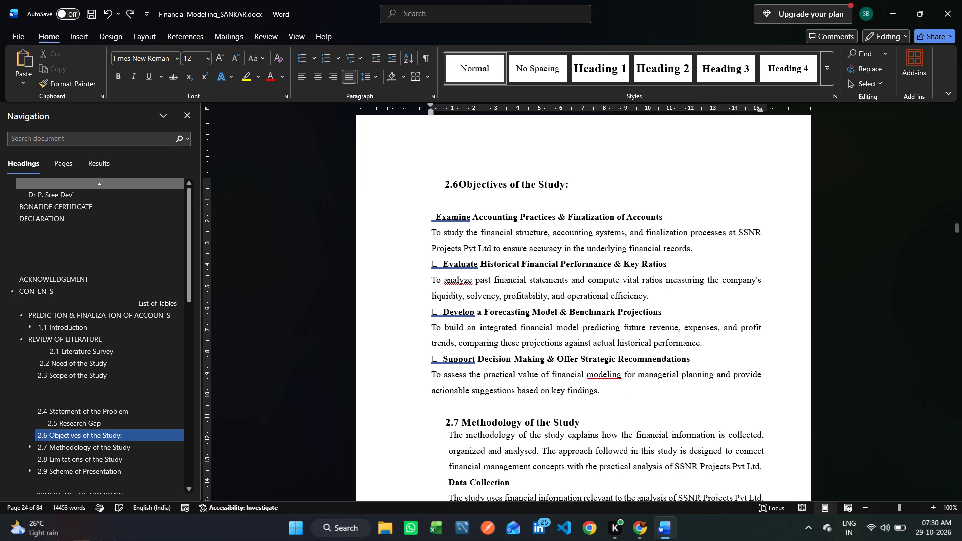
{"action": "left_click", "coordinate": [443, 260]}
{"action": "key", "text": "BackSpace"}
{"action": "key", "text": "BackSpace"}
{"action": "key", "text": "BackSpace"}
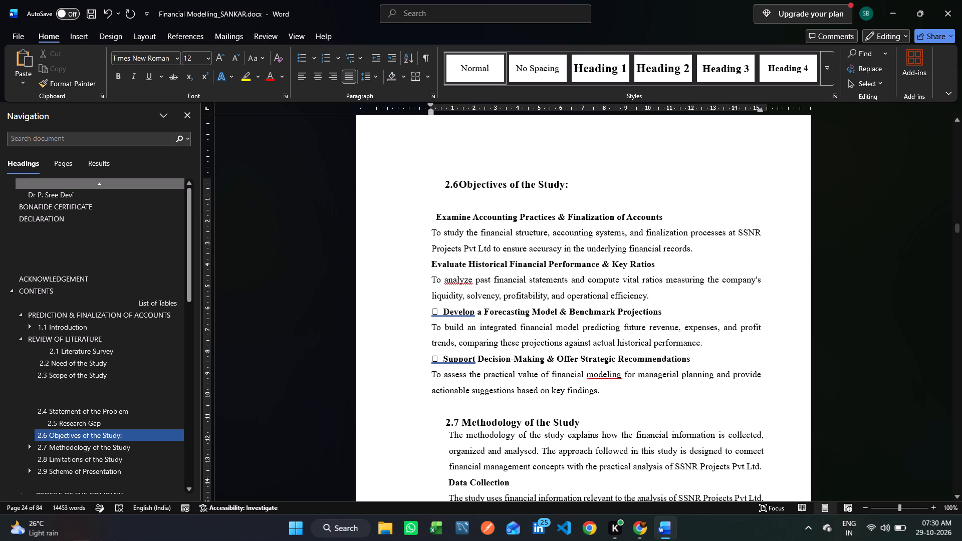
{"action": "left_click", "coordinate": [437, 214]}
{"action": "key", "text": "BackSpace"}
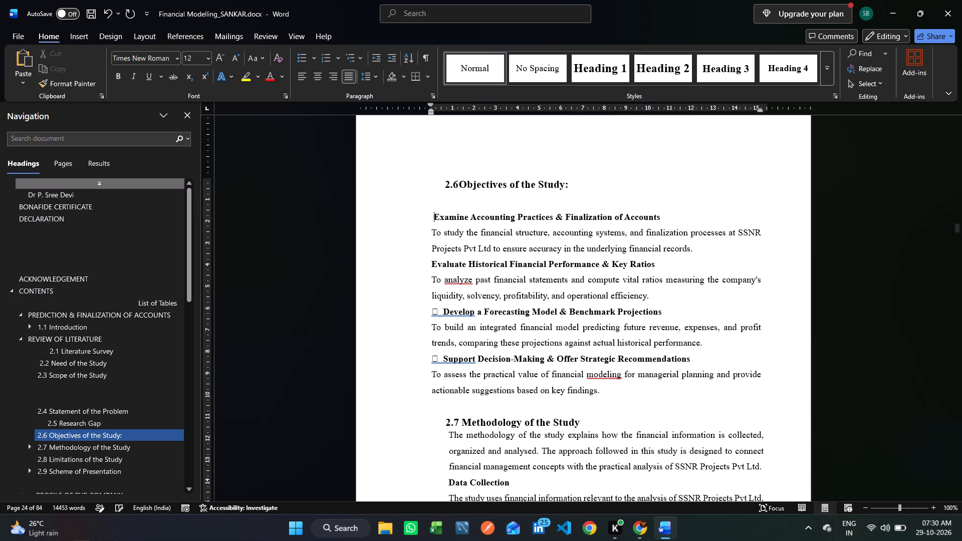
{"action": "left_click", "coordinate": [443, 310]}
{"action": "key", "text": "BackSpace"}
{"action": "key", "text": "BackSpace"}
{"action": "key", "text": "BackSpace"}
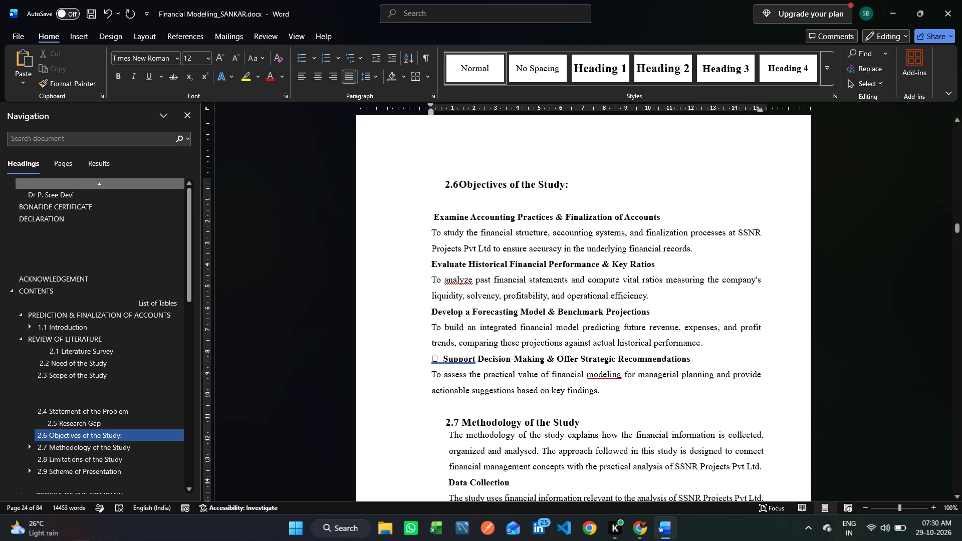
{"action": "left_click", "coordinate": [443, 357]}
{"action": "key", "text": "BackSpace"}
{"action": "key", "text": "BackSpace"}
{"action": "key", "text": "BackSpace"}
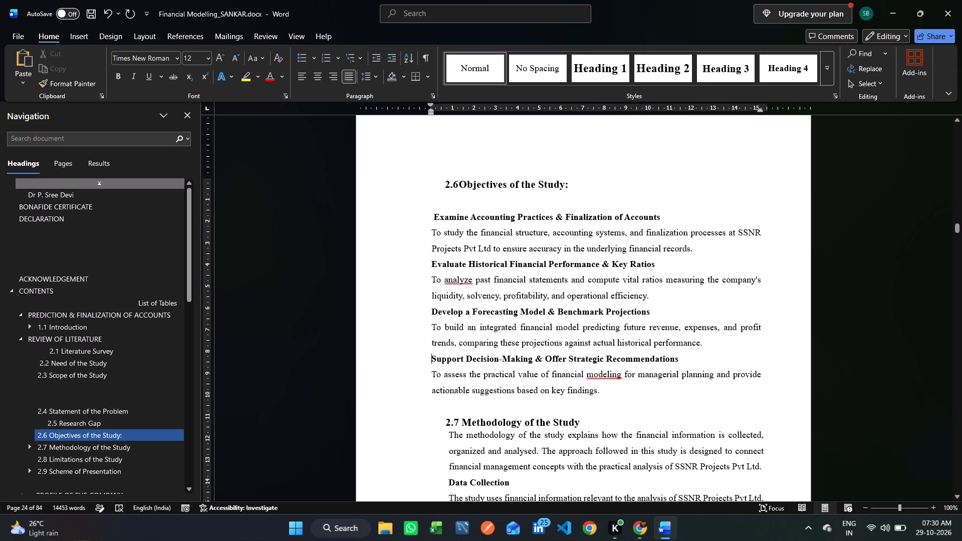
Apply 1–4 numbering to only the four bold objective headings in section 2.6, leaving their descriptions unnumbered.
{"action": "left_click", "coordinate": [689, 361], "text": "ctrl"}
{"action": "left_click", "coordinate": [665, 312], "text": "ctrl"}
{"action": "left_click", "coordinate": [689, 356]}
{"action": "left_click", "coordinate": [432, 357], "text": "ctrl"}
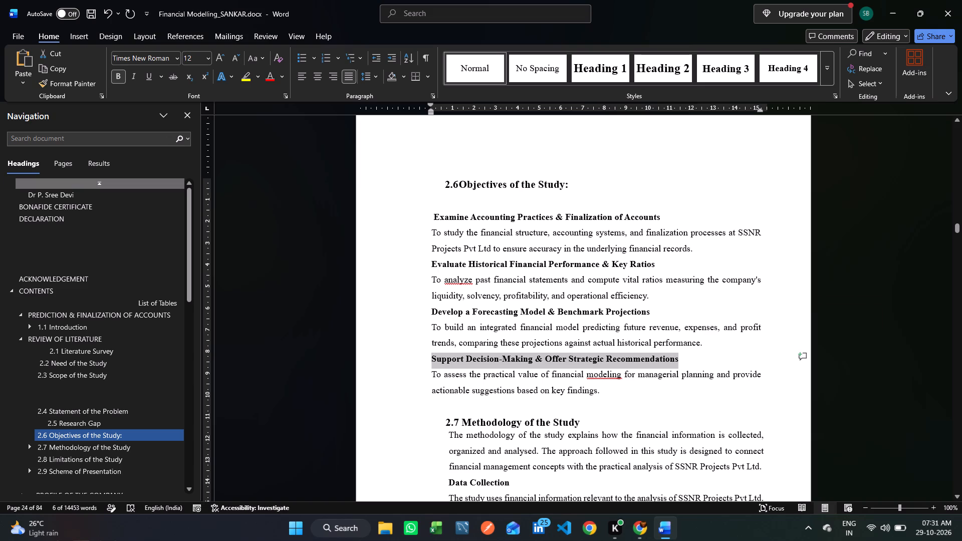
{"action": "left_click", "coordinate": [432, 308], "text": "ctrl"}
{"action": "left_click_drag", "start_coordinate": [650, 313], "coordinate": [452, 319], "text": "ctrl"}
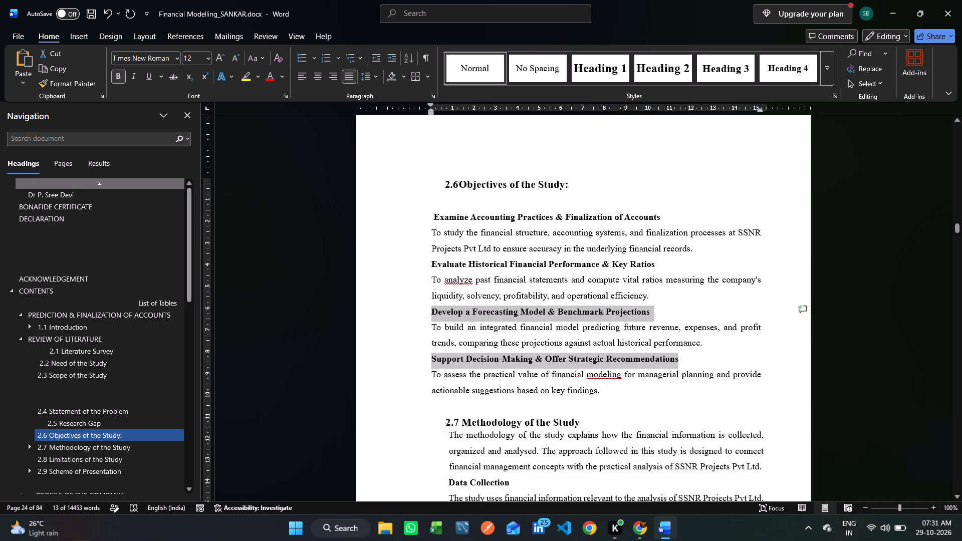
{"action": "left_click_drag", "start_coordinate": [655, 266], "coordinate": [444, 258], "text": "ctrl"}
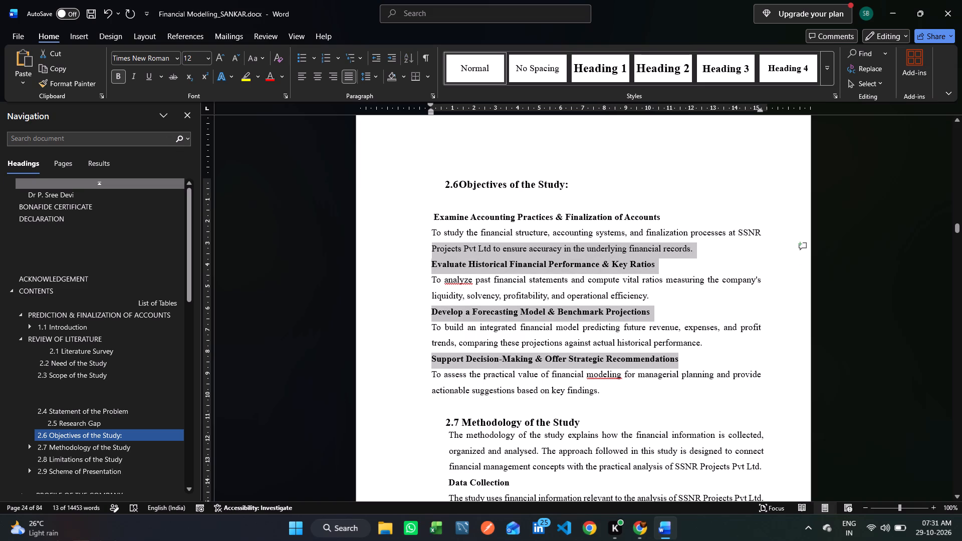
{"action": "left_click_drag", "start_coordinate": [444, 258], "coordinate": [439, 266], "text": "ctrl"}
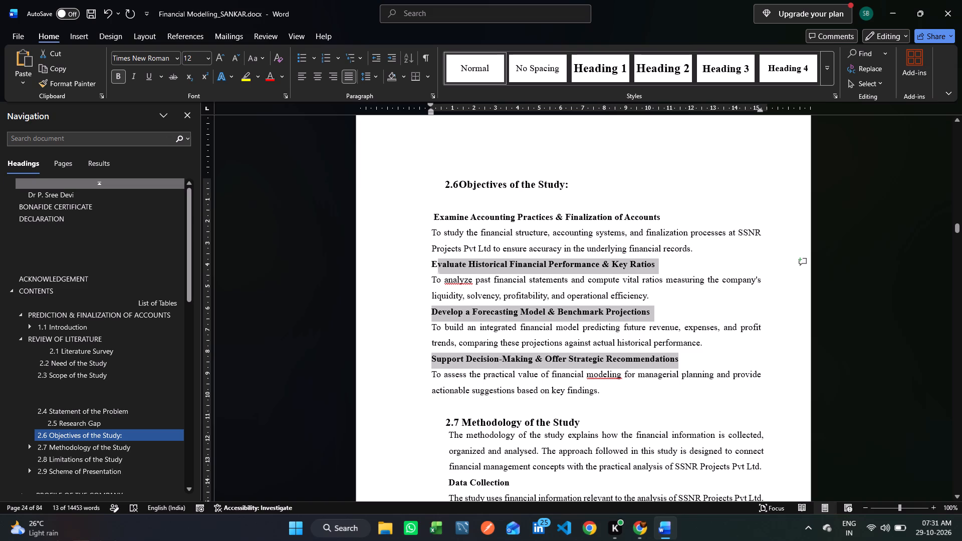
{"action": "left_click_drag", "start_coordinate": [439, 266], "coordinate": [430, 261], "text": "ctrl"}
{"action": "left_click_drag", "start_coordinate": [659, 215], "coordinate": [561, 212], "text": "ctrl"}
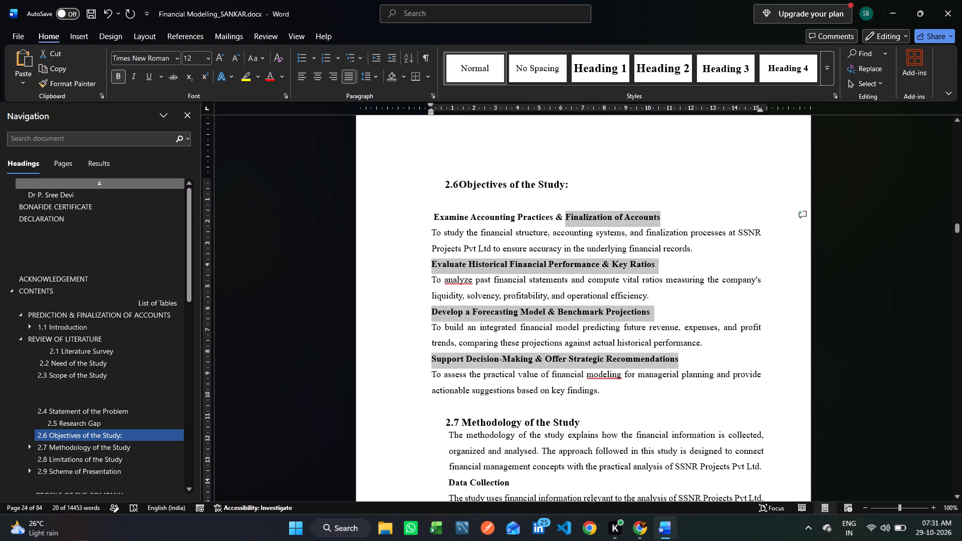
{"action": "left_click_drag", "start_coordinate": [561, 212], "coordinate": [453, 213], "text": "ctrl"}
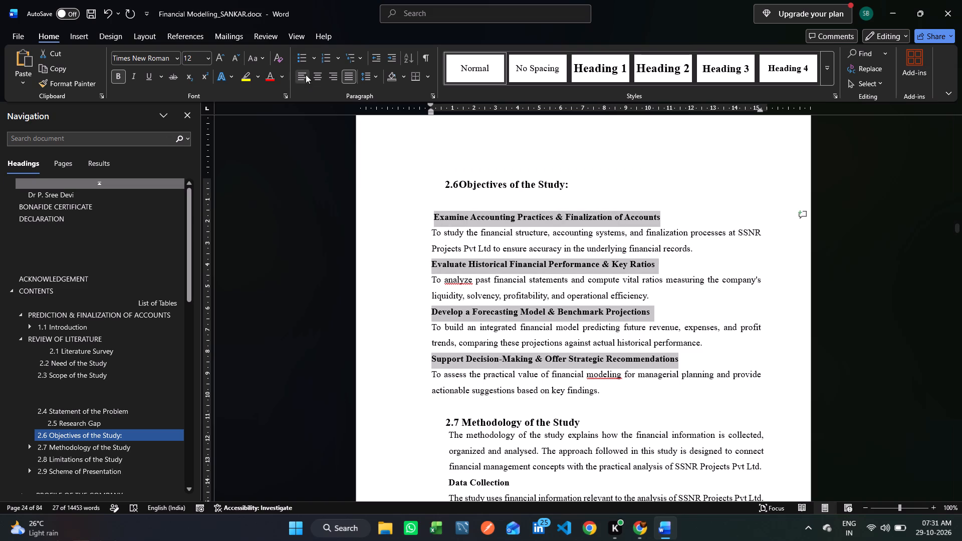
{"action": "left_click", "coordinate": [321, 56]}
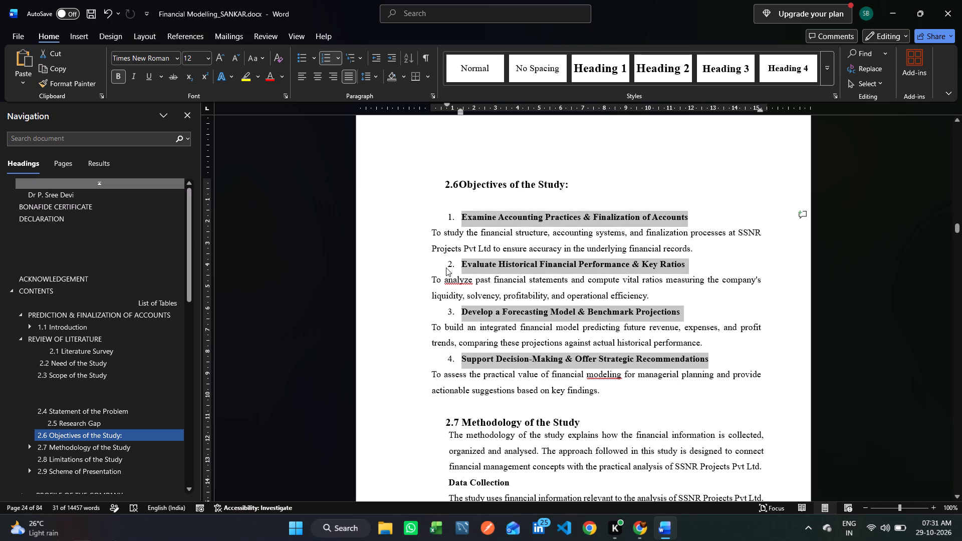
Indent the description paragraphs under objectives 1 and 2 in section 2.6 so they sit beneath their heading text.
{"action": "left_click", "coordinate": [429, 231]}
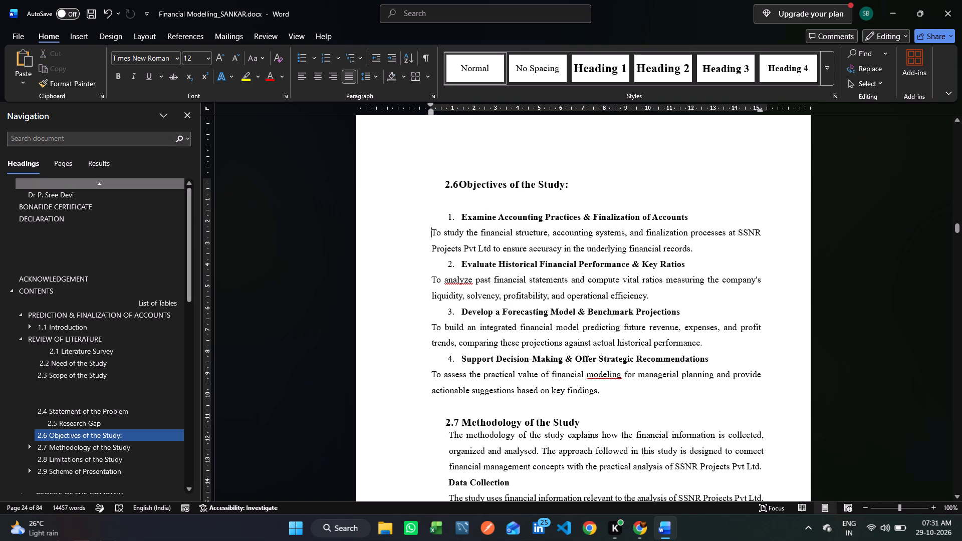
{"action": "left_click_drag", "start_coordinate": [693, 247], "coordinate": [437, 230]}
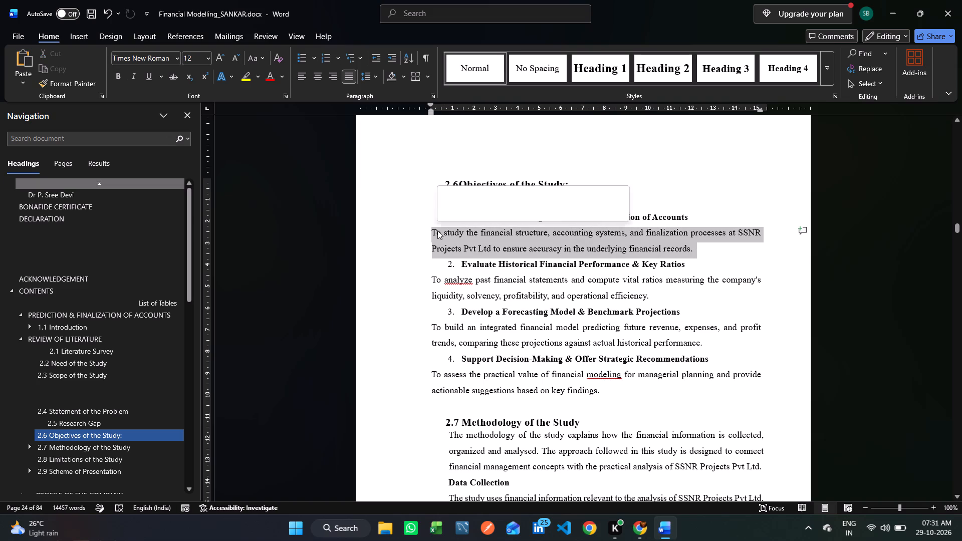
{"action": "key", "text": "Tab"}
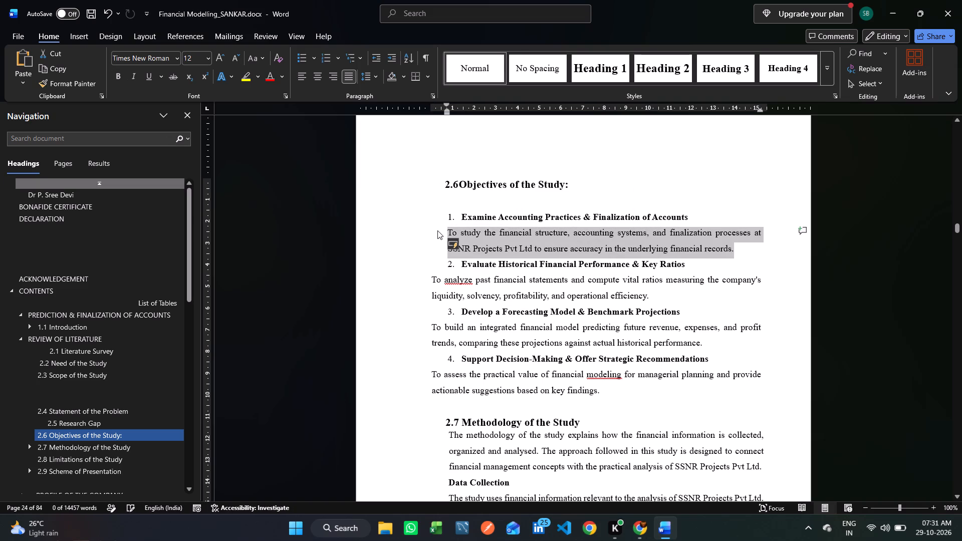
{"action": "key", "text": "Tab"}
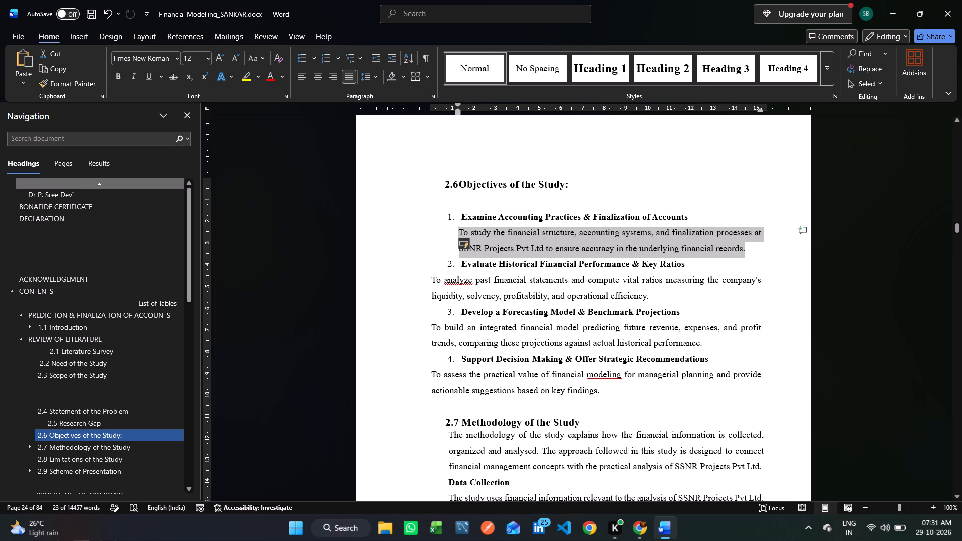
{"action": "left_click_drag", "start_coordinate": [654, 298], "coordinate": [645, 298]}
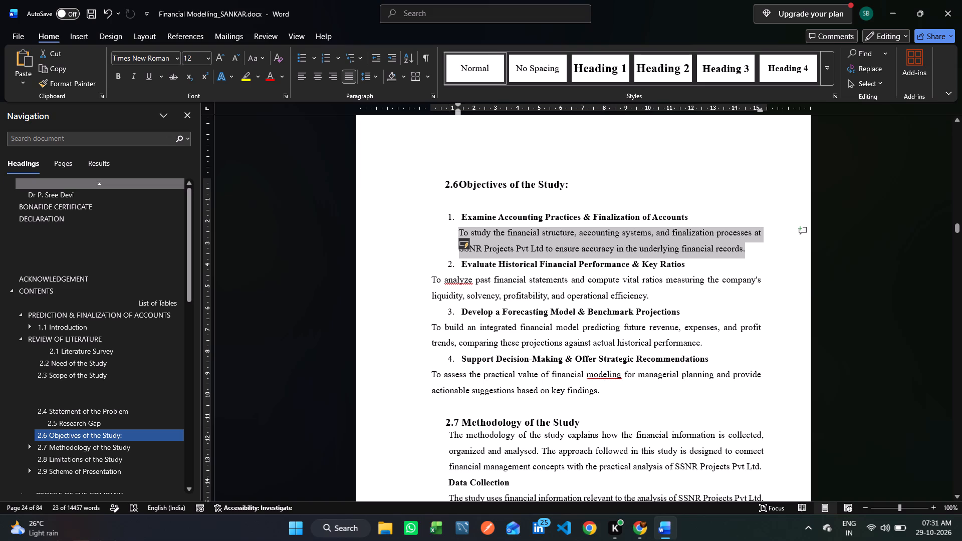
{"action": "left_click_drag", "start_coordinate": [645, 298], "coordinate": [645, 298]}
{"action": "left_click", "coordinate": [654, 294]}
{"action": "left_click_drag", "start_coordinate": [656, 298], "coordinate": [434, 287]}
{"action": "key", "text": "Tab"}
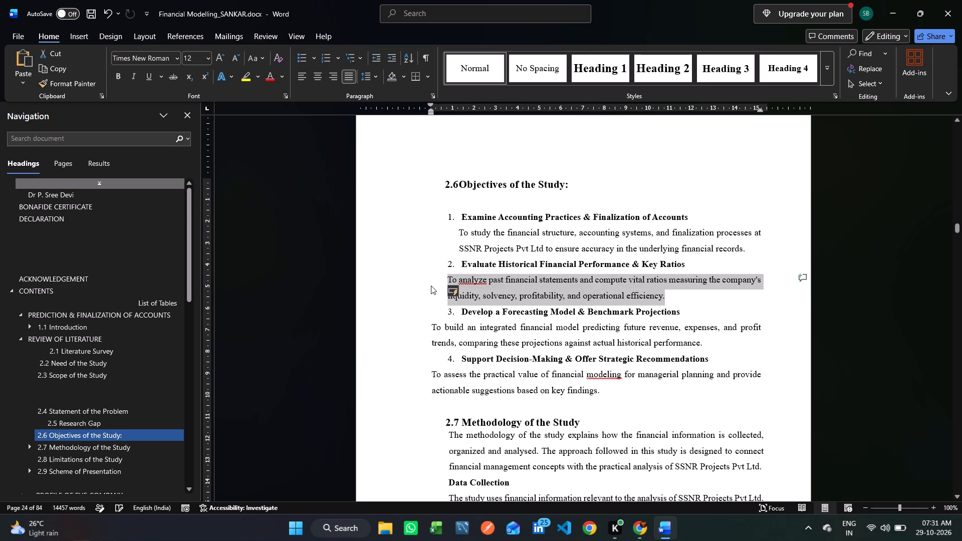
{"action": "key", "text": "Tab"}
Indent the description paragraphs under objectives 3 and 4 in section 2.6 so they sit beneath their heading text.
{"action": "left_click", "coordinate": [703, 346]}
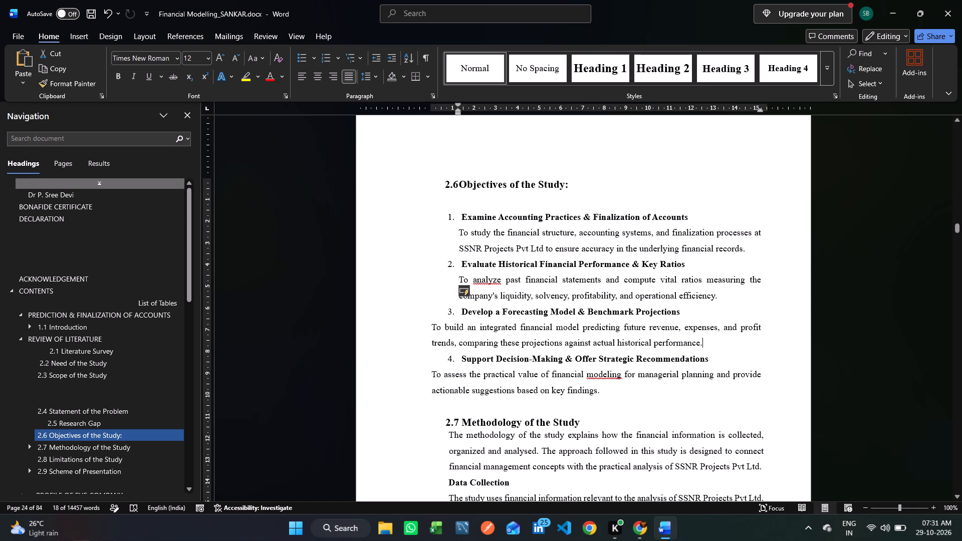
{"action": "left_click_drag", "start_coordinate": [705, 343], "coordinate": [436, 327]}
{"action": "key", "text": "Tab"}
{"action": "key", "text": "Tab"}
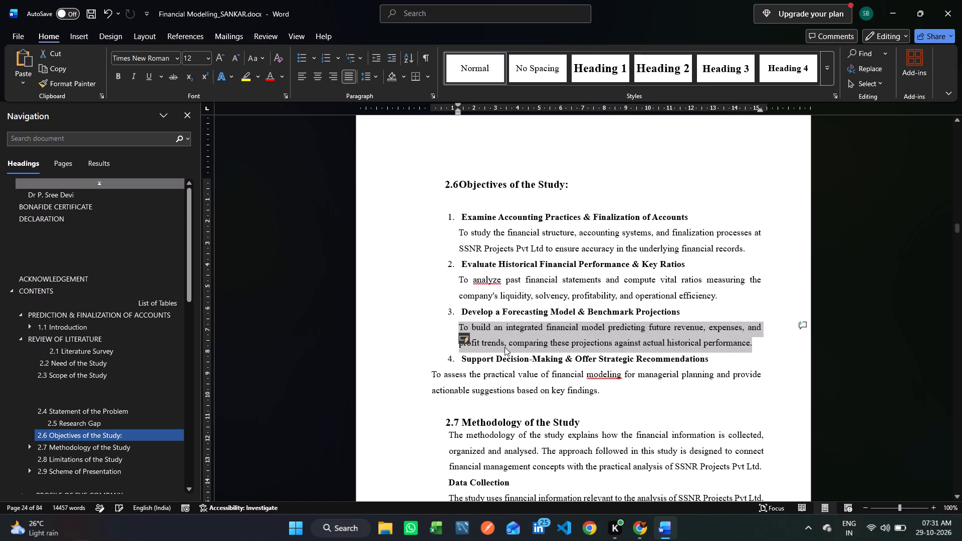
{"action": "left_click", "coordinate": [636, 388]}
{"action": "left_click_drag", "start_coordinate": [634, 388], "coordinate": [431, 374]}
{"action": "key", "text": "Tab"}
{"action": "key", "text": "Tab"}
{"action": "key", "text": "Tab"}
{"action": "key", "text": "Tab"}
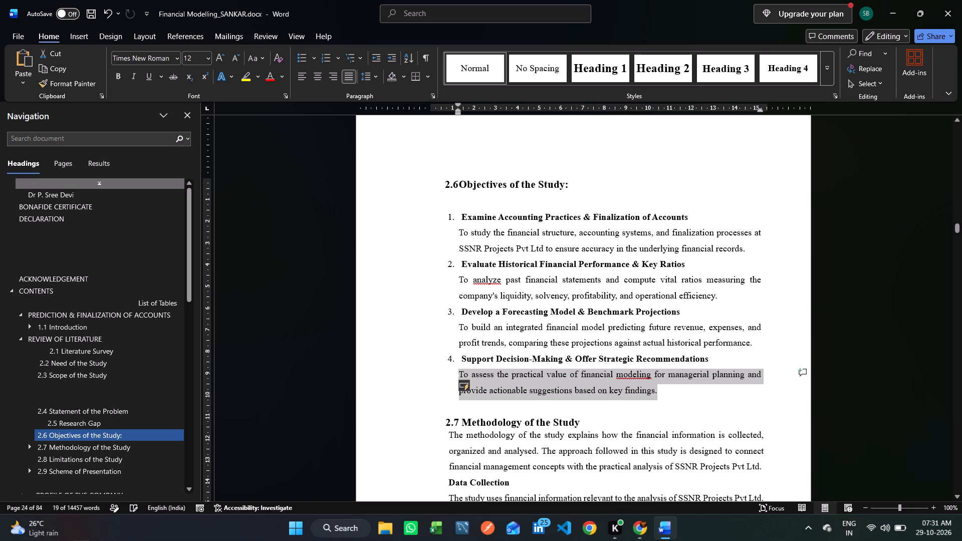
{"action": "key", "text": "Tab"}
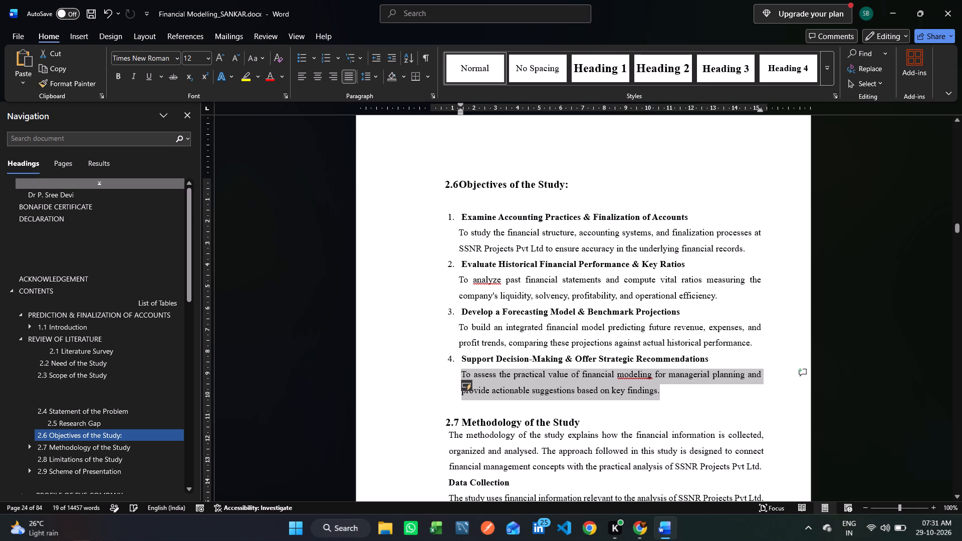
Ignore all spelling flags for the word "analyze" in the description of objective 2.
{"action": "left_click", "coordinate": [458, 324]}
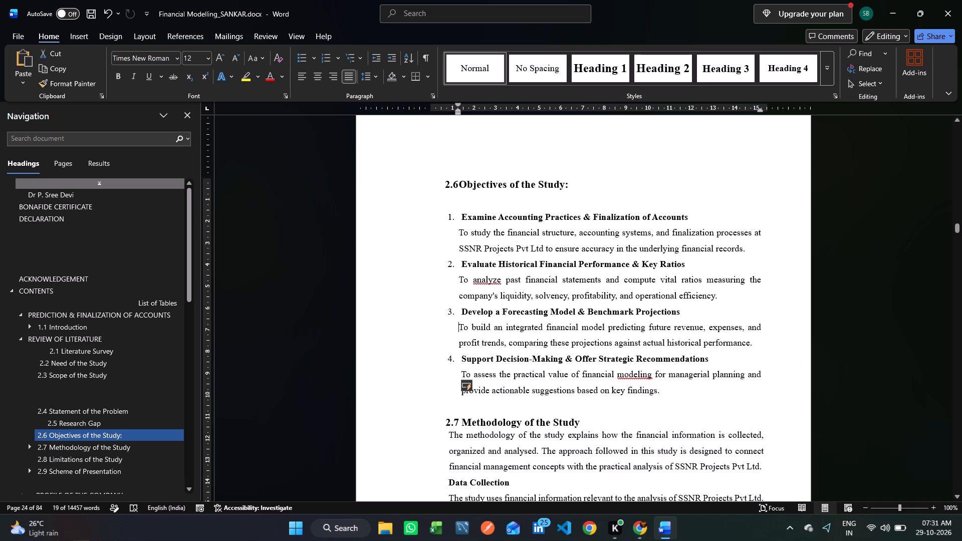
{"action": "left_click", "coordinate": [488, 278]}
{"action": "right_click", "coordinate": [501, 270]}
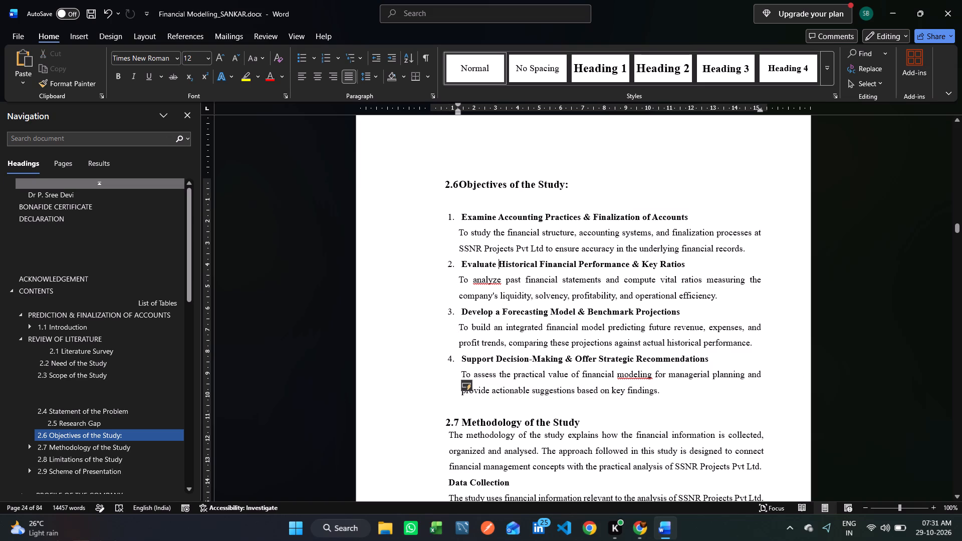
{"action": "left_click", "coordinate": [486, 279]}
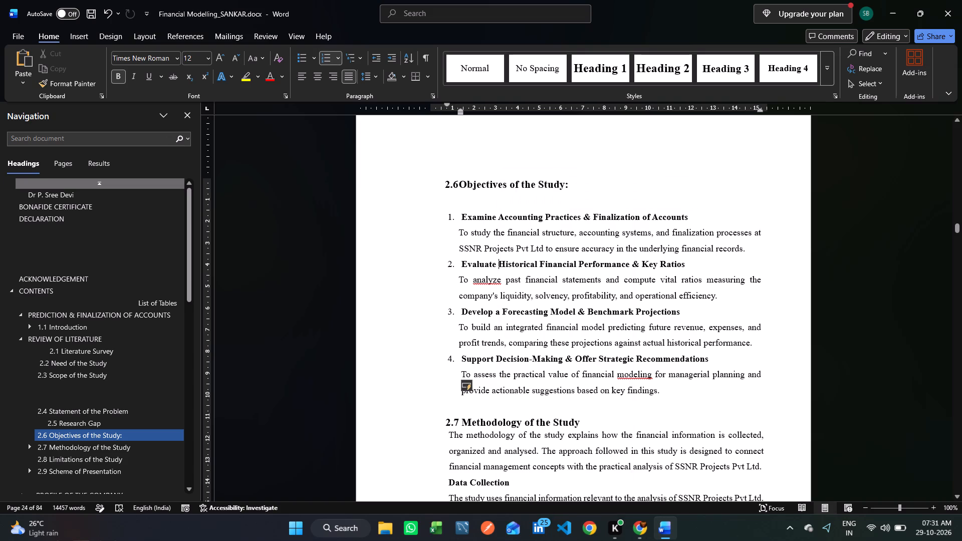
{"action": "left_click", "coordinate": [486, 279]}
{"action": "right_click", "coordinate": [485, 280]}
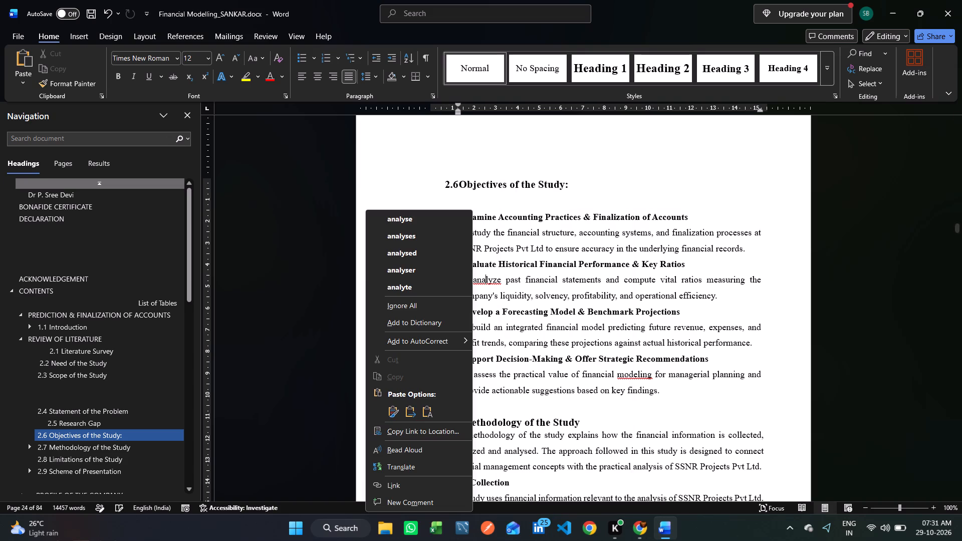
{"action": "left_click", "coordinate": [430, 305]}
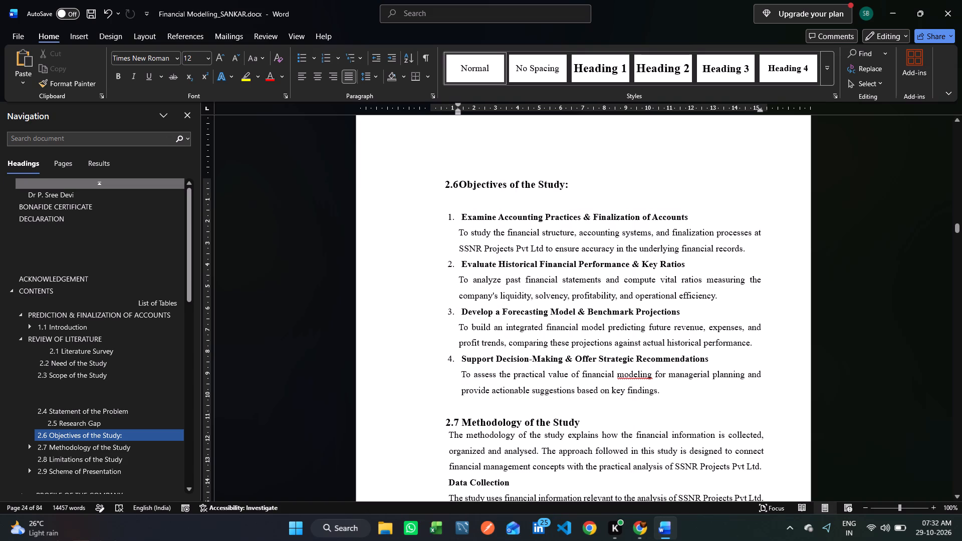
{"action": "left_click", "coordinate": [737, 304]}
Delete the word "major" from the sentence introducing the sources of information under Data Collection in section 2.7.
{"action": "scroll", "coordinate": [595, 171], "scroll_direction": "down", "scroll_amount": 3}
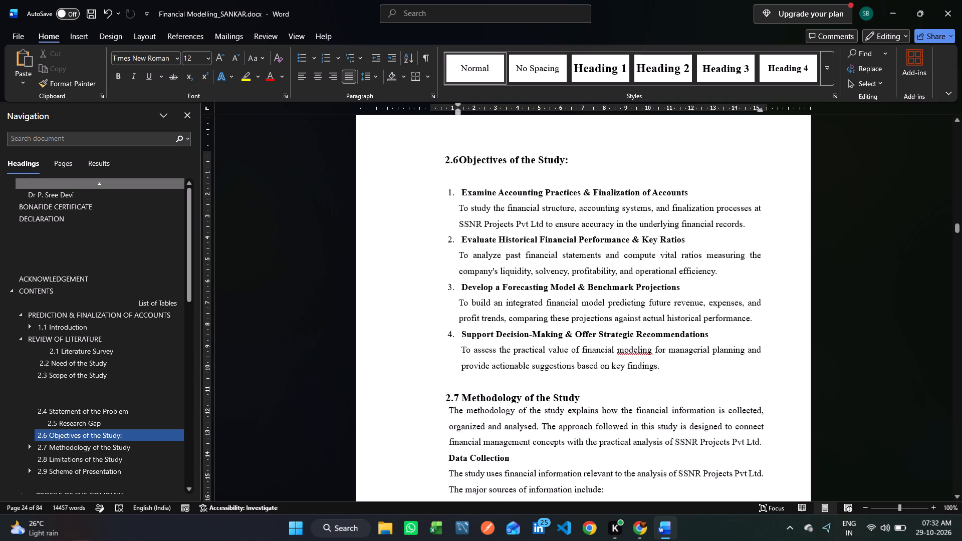
{"action": "scroll", "coordinate": [750, 320], "scroll_direction": "down", "scroll_amount": 1}
{"action": "scroll", "coordinate": [643, 330], "scroll_direction": "down", "scroll_amount": 4}
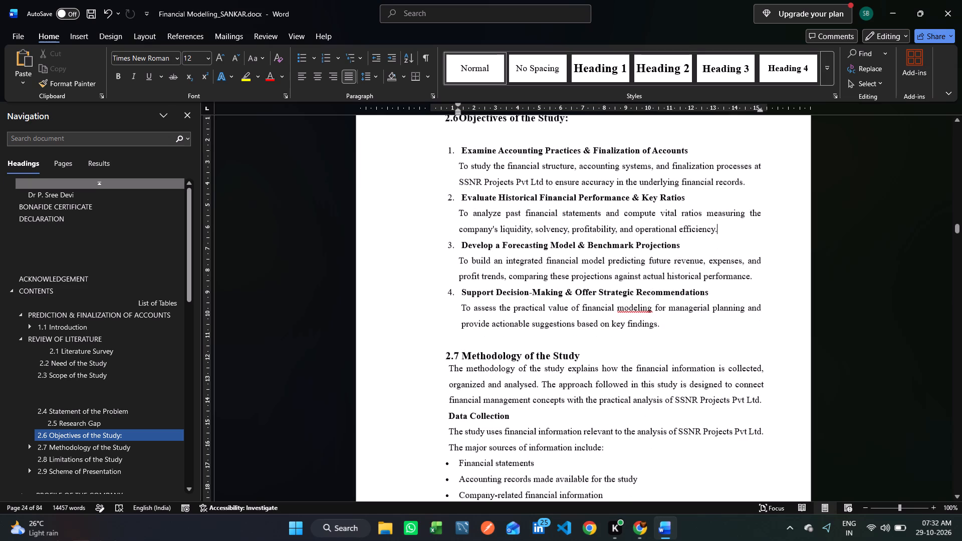
{"action": "scroll", "coordinate": [627, 326], "scroll_direction": "down", "scroll_amount": 20}
{"action": "scroll", "coordinate": [627, 326], "scroll_direction": "down", "scroll_amount": 17}
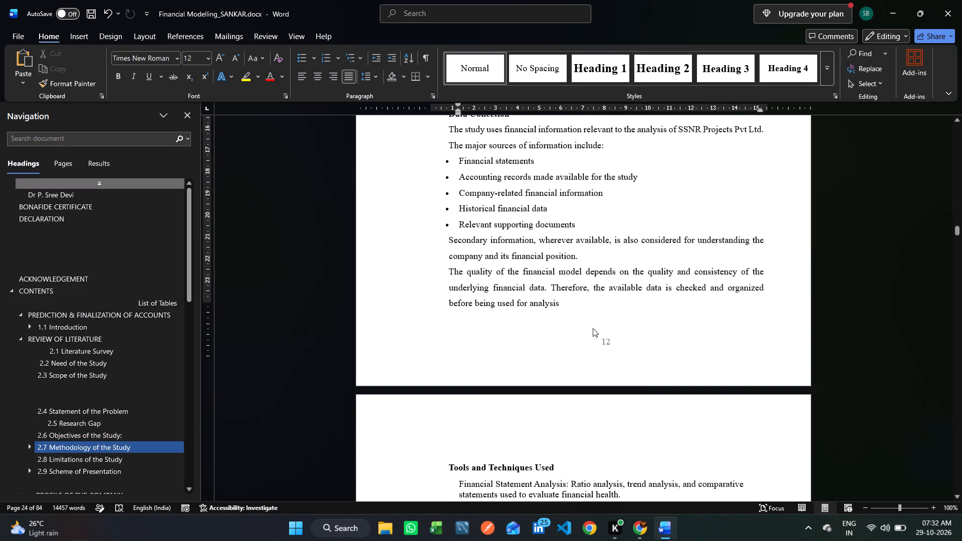
{"action": "scroll", "coordinate": [593, 328], "scroll_direction": "down", "scroll_amount": 20}
{"action": "scroll", "coordinate": [593, 328], "scroll_direction": "down", "scroll_amount": 3}
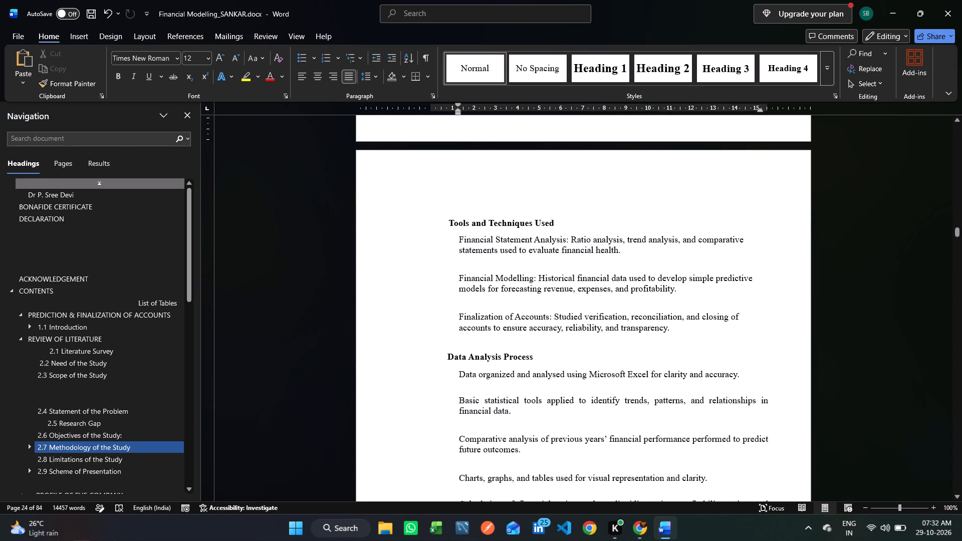
{"action": "scroll", "coordinate": [600, 338], "scroll_direction": "up", "scroll_amount": 20}
{"action": "scroll", "coordinate": [600, 338], "scroll_direction": "up", "scroll_amount": 11}
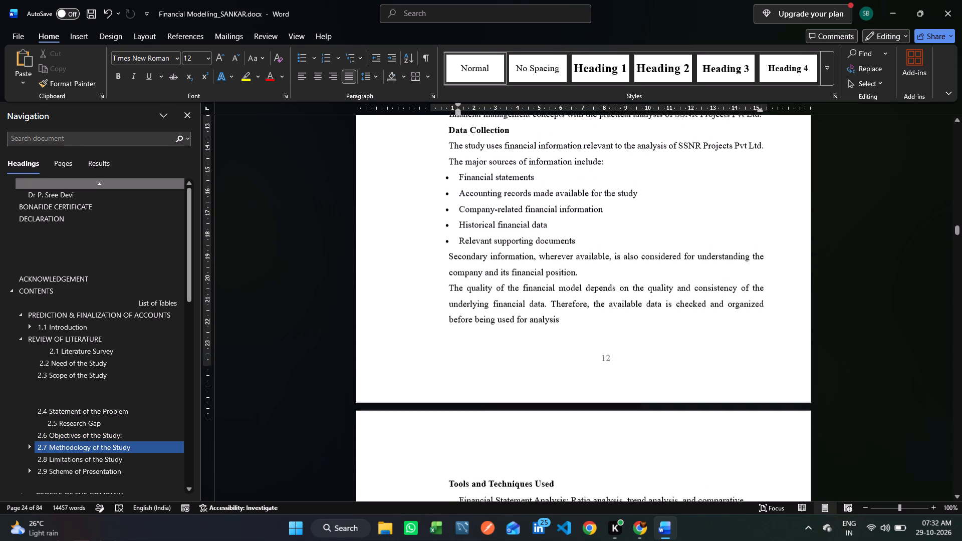
{"action": "scroll", "coordinate": [598, 313], "scroll_direction": "up", "scroll_amount": 13}
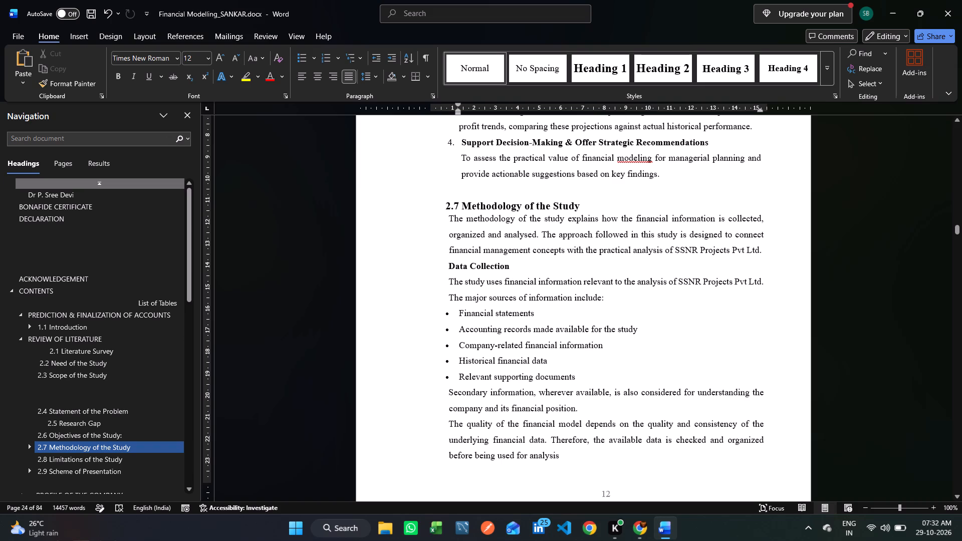
{"action": "left_click", "coordinate": [486, 302]}
{"action": "key", "text": "BackSpace"}
{"action": "key", "text": "BackSpace"}
{"action": "key", "text": "BackSpace"}
{"action": "key", "text": "BackSpace"}
{"action": "key", "text": "BackSpace"}
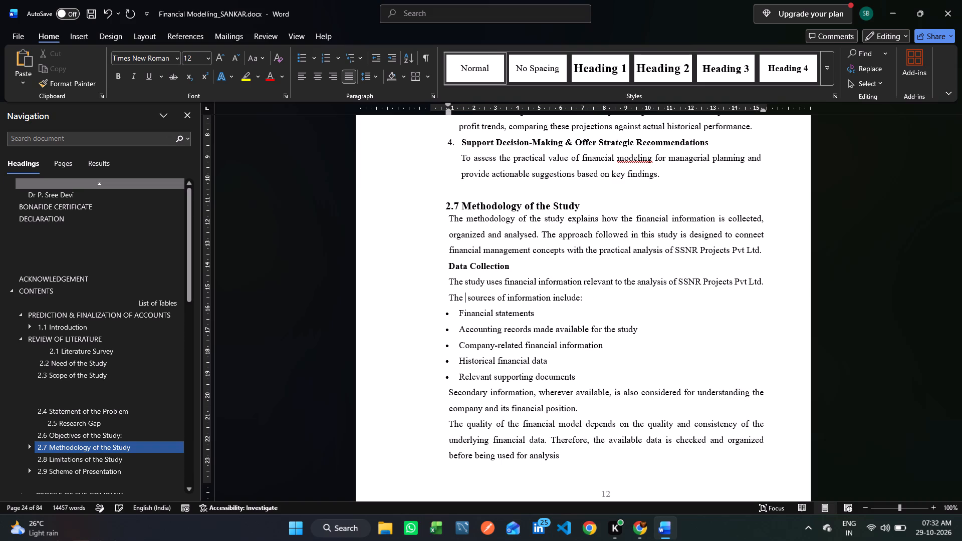
{"action": "key", "text": "BackSpace"}
{"action": "scroll", "coordinate": [494, 294], "scroll_direction": "down", "scroll_amount": 3}
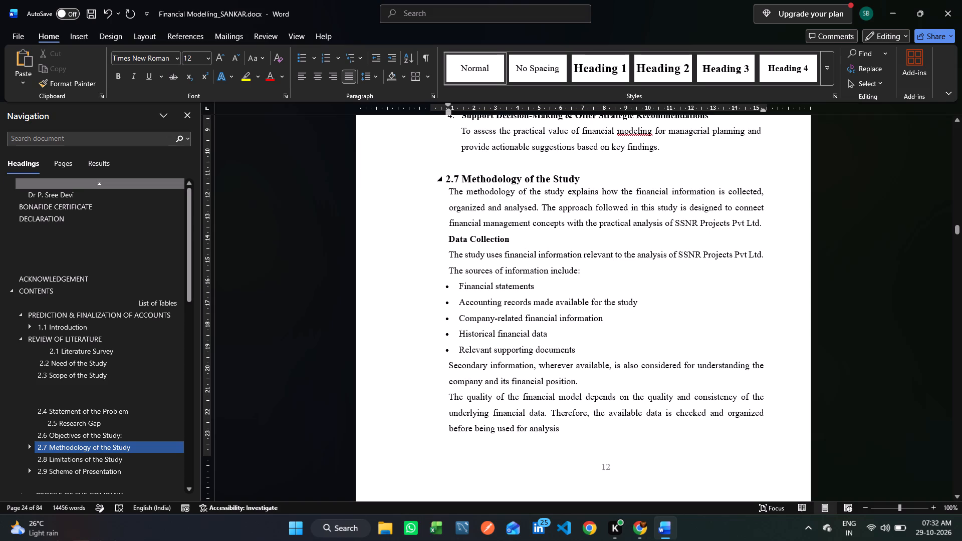
Insert two spaces between the number 2.6 and the title in the Objectives of the Study heading, and save the document.
{"action": "scroll", "coordinate": [569, 182], "scroll_direction": "up", "scroll_amount": 20}
{"action": "scroll", "coordinate": [569, 182], "scroll_direction": "up", "scroll_amount": 6}
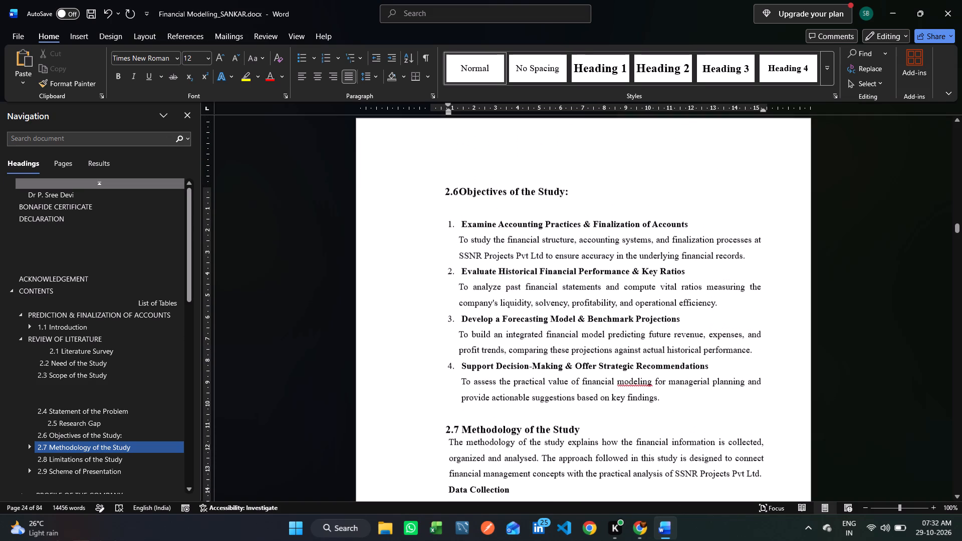
{"action": "scroll", "coordinate": [560, 172], "scroll_direction": "up", "scroll_amount": 3}
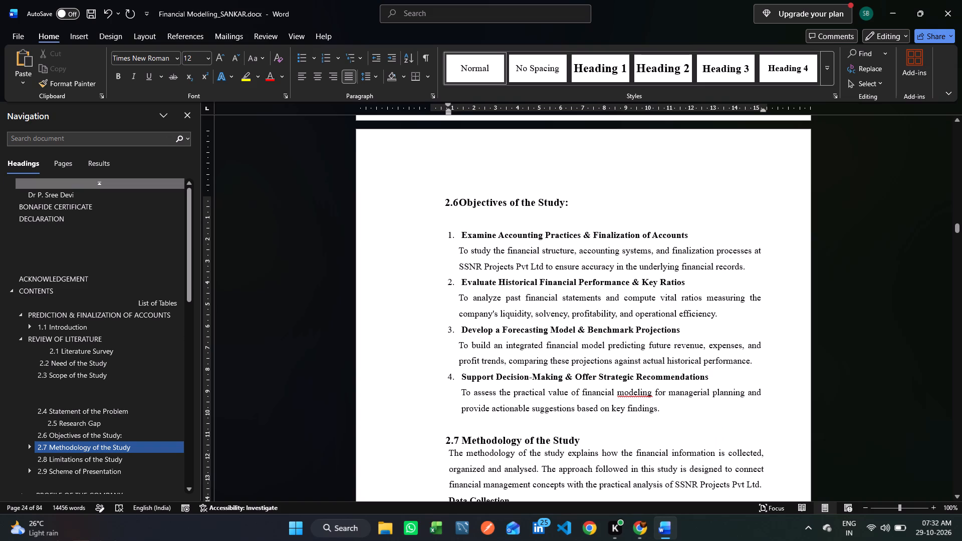
{"action": "scroll", "coordinate": [530, 220], "scroll_direction": "up", "scroll_amount": 1}
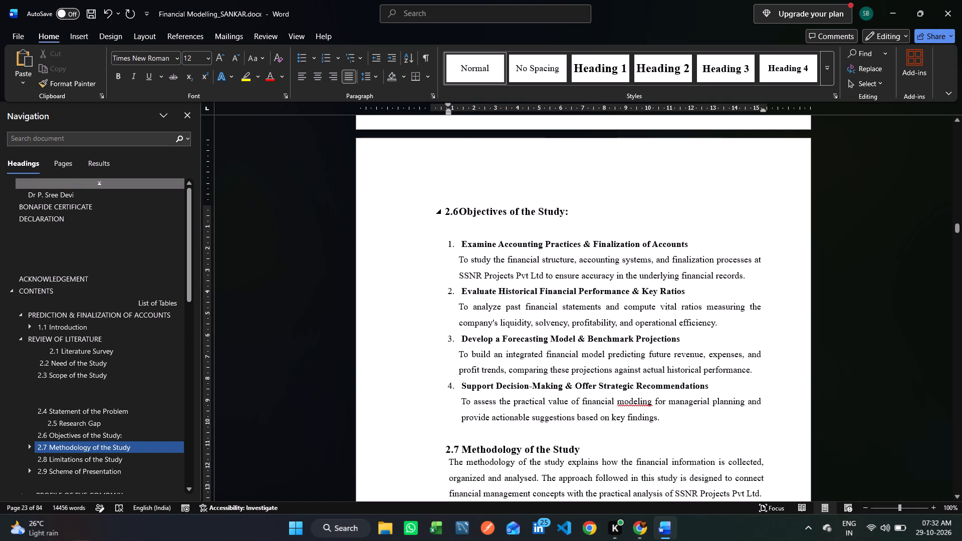
{"action": "left_click", "coordinate": [459, 209]}
{"action": "key", "text": "space"}
{"action": "key", "text": "space"}
{"action": "scroll", "coordinate": [558, 286], "scroll_direction": "down", "scroll_amount": 1}
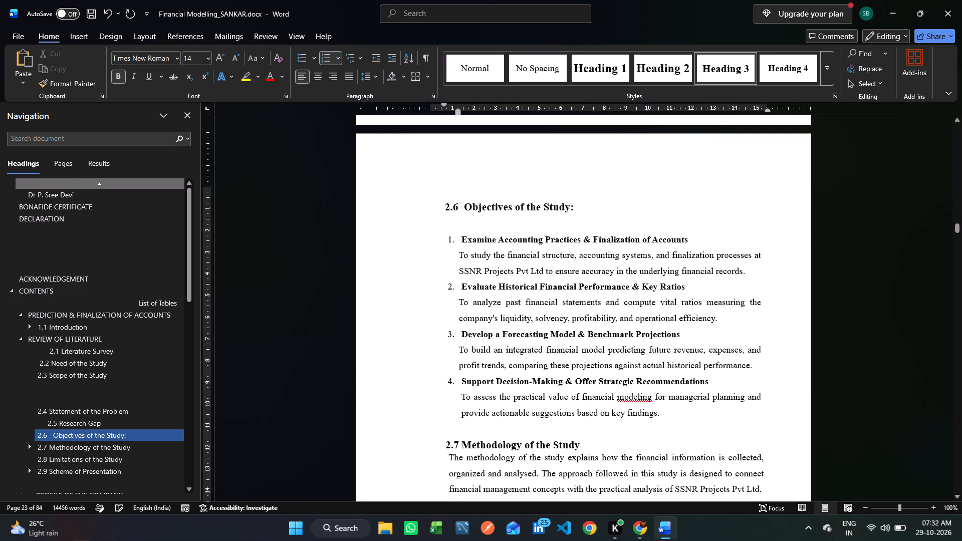
{"action": "scroll", "coordinate": [558, 287], "scroll_direction": "down", "scroll_amount": 1}
{"action": "key", "text": "ctrl+s"}
{"action": "key", "text": "ctrl+s"}
Add an unnumbered blank line between the 2.7 Methodology of the Study heading and its first paragraph.
{"action": "scroll", "coordinate": [547, 299], "scroll_direction": "down", "scroll_amount": 9}
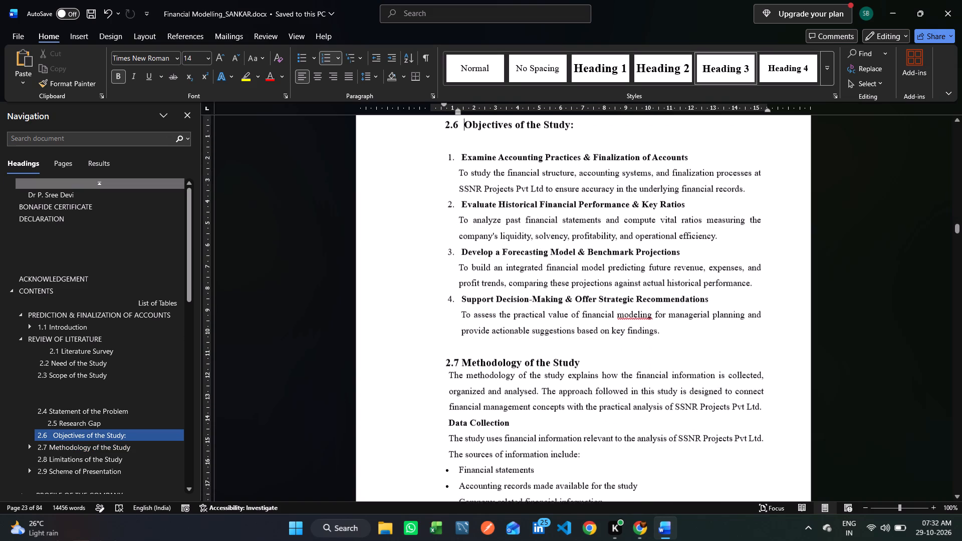
{"action": "scroll", "coordinate": [546, 294], "scroll_direction": "down", "scroll_amount": 7}
{"action": "scroll", "coordinate": [476, 296], "scroll_direction": "down", "scroll_amount": 4}
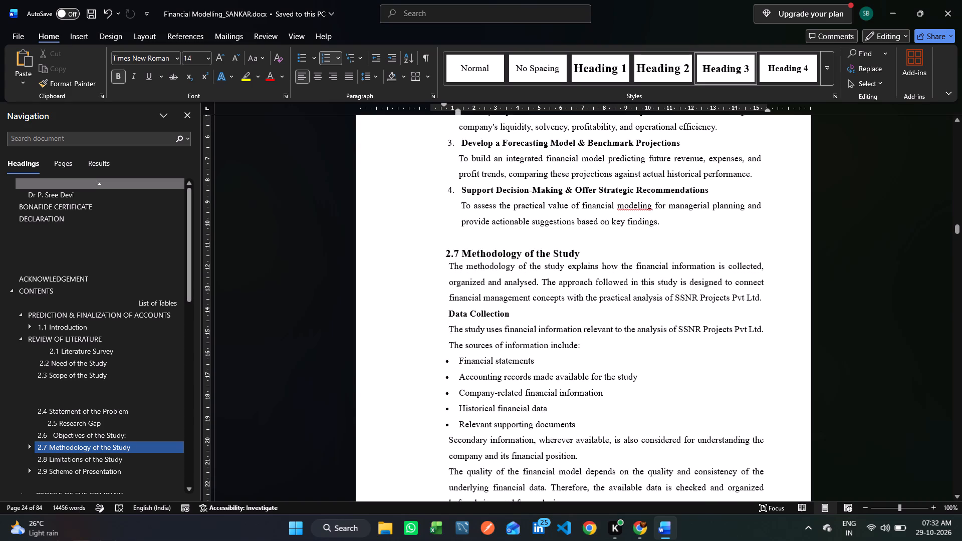
{"action": "left_click", "coordinate": [590, 249]}
{"action": "key", "text": "Return"}
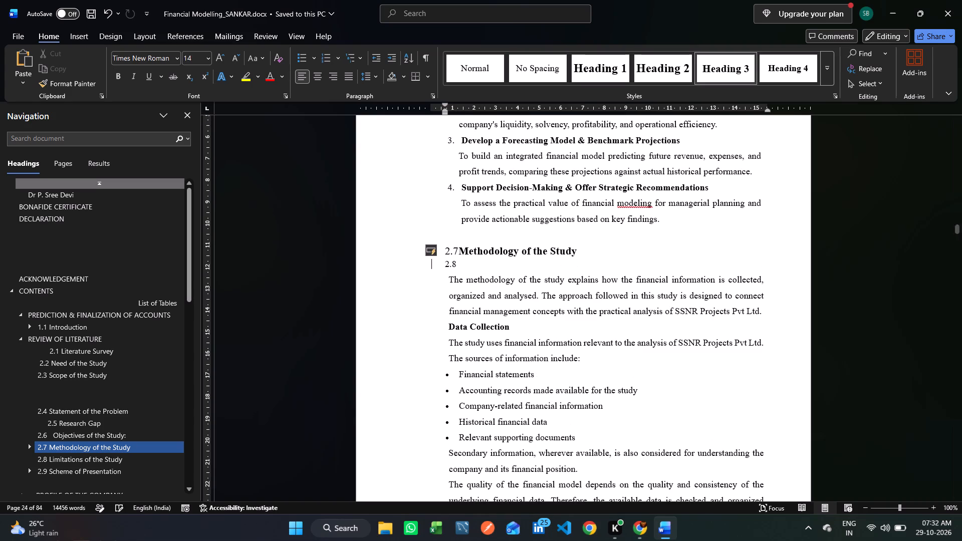
{"action": "key", "text": "BackSpace"}
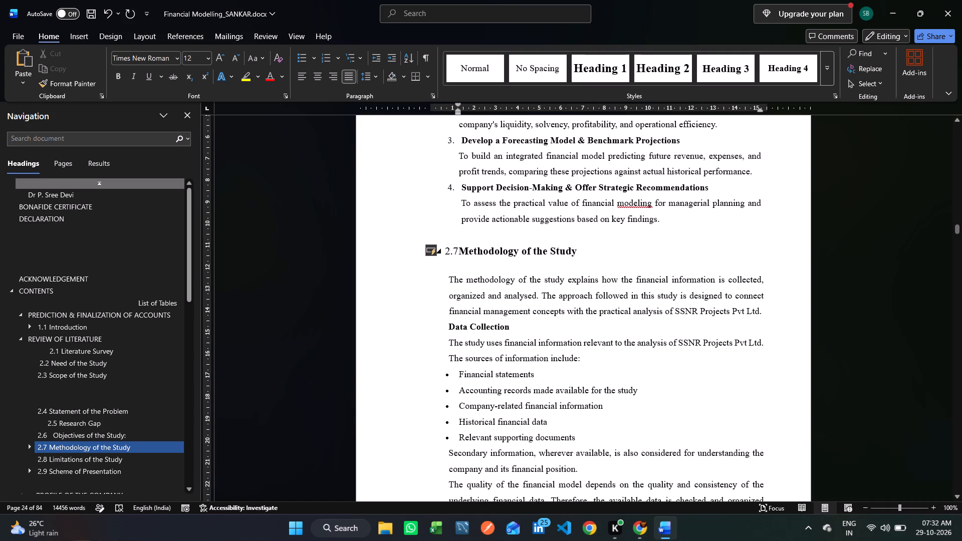
Proofread section 2.7 from Data Collection through Tools and Techniques Used and Data Analysis Process, continuing through section 2.8 Limitations of the Study.
{"action": "scroll", "coordinate": [566, 255], "scroll_direction": "down", "scroll_amount": 4}
{"action": "scroll", "coordinate": [542, 319], "scroll_direction": "down", "scroll_amount": 16}
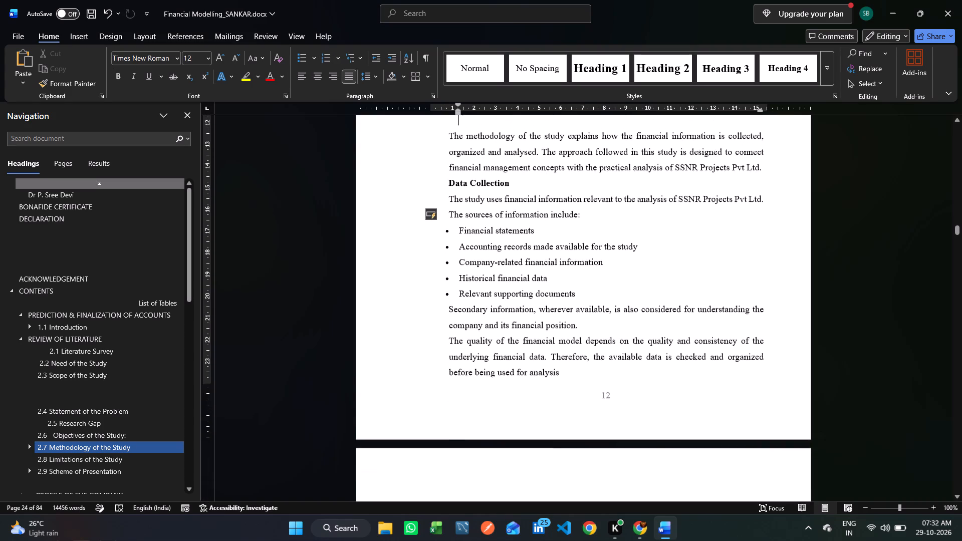
{"action": "scroll", "coordinate": [532, 301], "scroll_direction": "down", "scroll_amount": 9}
{"action": "scroll", "coordinate": [532, 297], "scroll_direction": "up", "scroll_amount": 4}
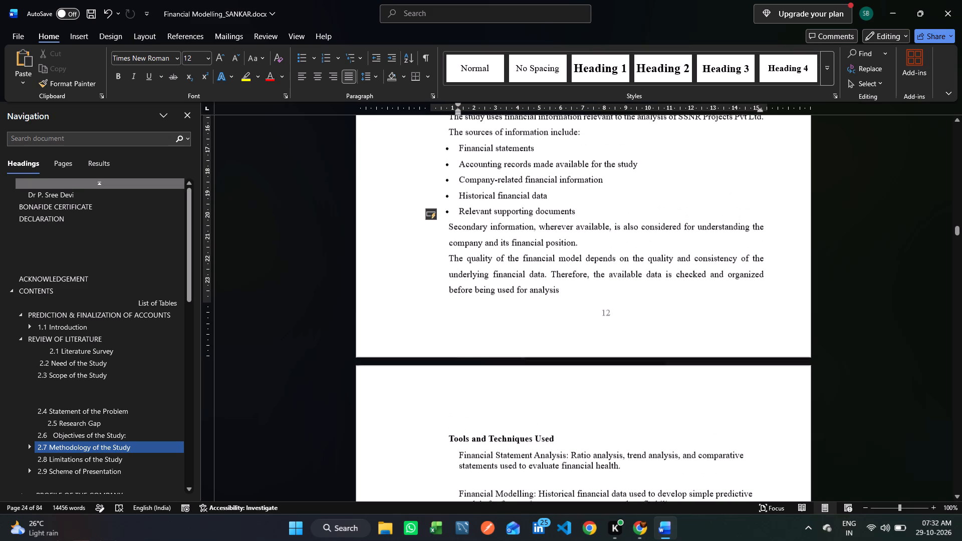
{"action": "scroll", "coordinate": [527, 289], "scroll_direction": "up", "scroll_amount": 4}
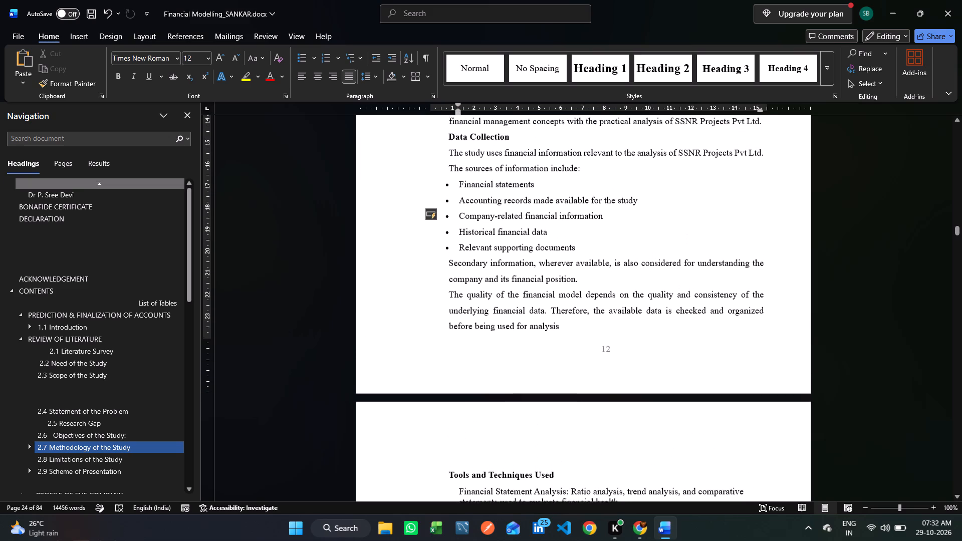
{"action": "scroll", "coordinate": [527, 289], "scroll_direction": "down", "scroll_amount": 20}
{"action": "scroll", "coordinate": [527, 289], "scroll_direction": "down", "scroll_amount": 1}
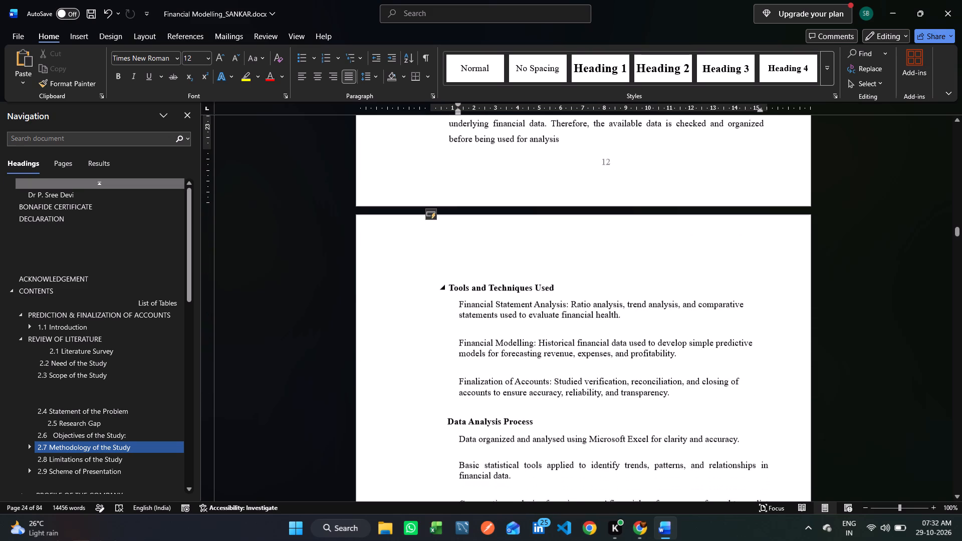
{"action": "scroll", "coordinate": [524, 289], "scroll_direction": "down", "scroll_amount": 8}
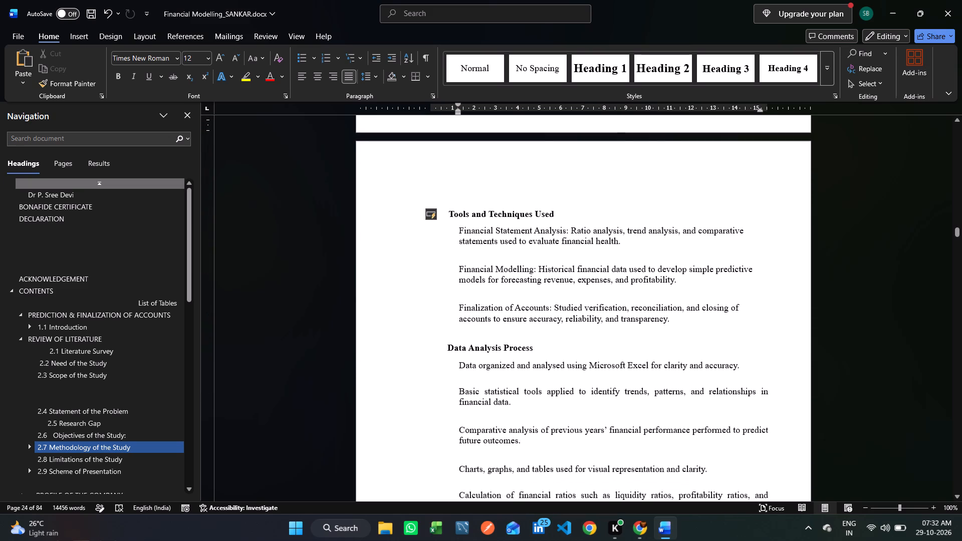
{"action": "scroll", "coordinate": [524, 289], "scroll_direction": "down", "scroll_amount": 13}
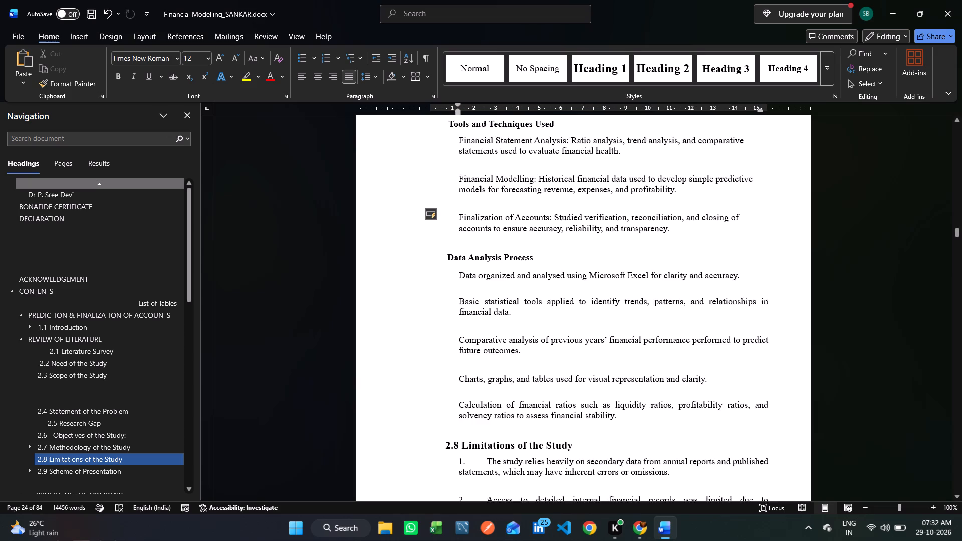
{"action": "scroll", "coordinate": [524, 289], "scroll_direction": "down", "scroll_amount": 8}
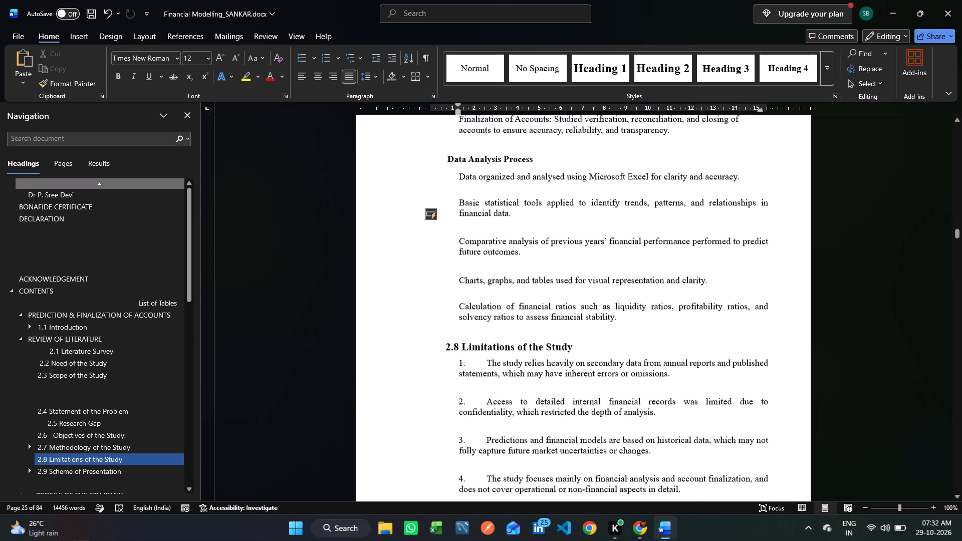
{"action": "scroll", "coordinate": [524, 289], "scroll_direction": "down", "scroll_amount": 2}
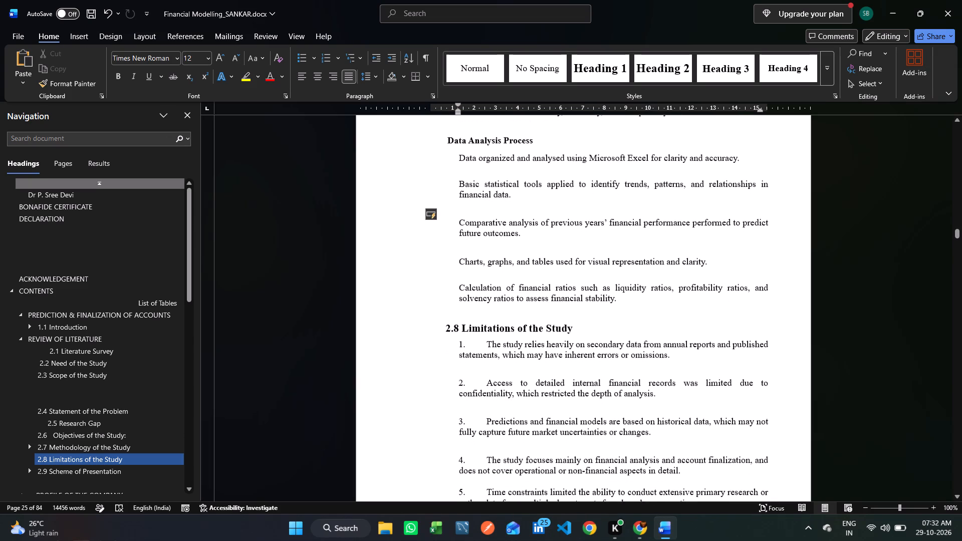
{"action": "scroll", "coordinate": [524, 289], "scroll_direction": "down", "scroll_amount": 3}
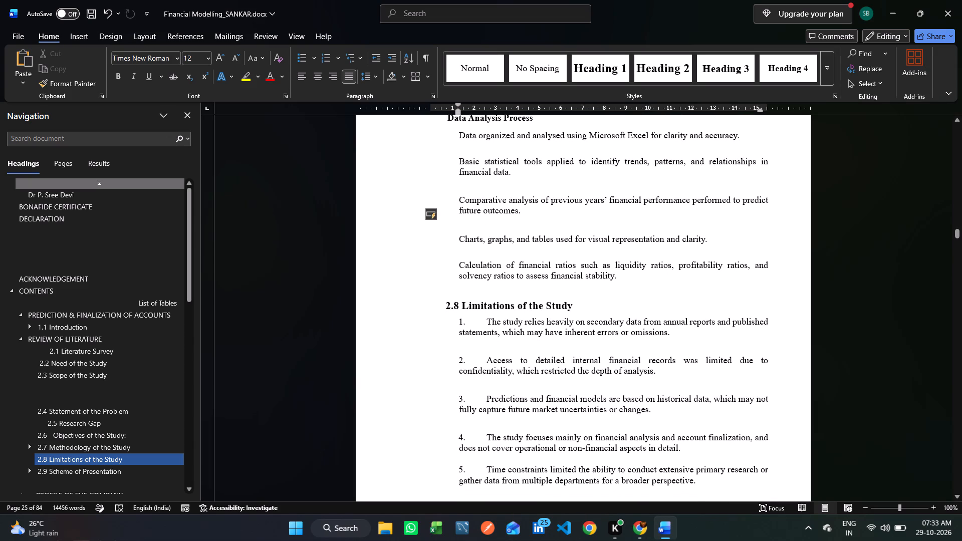
{"action": "scroll", "coordinate": [524, 289], "scroll_direction": "down", "scroll_amount": 7}
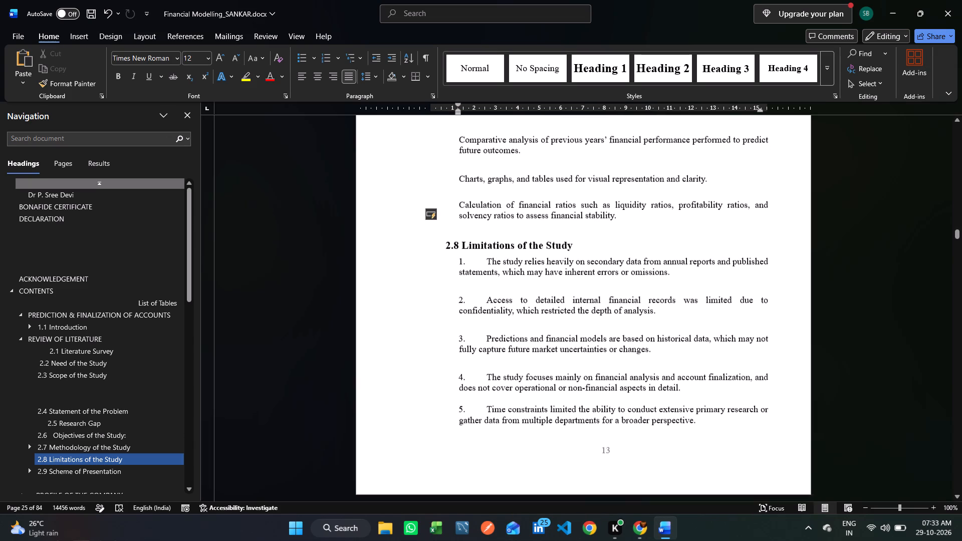
{"action": "scroll", "coordinate": [524, 289], "scroll_direction": "down", "scroll_amount": 7}
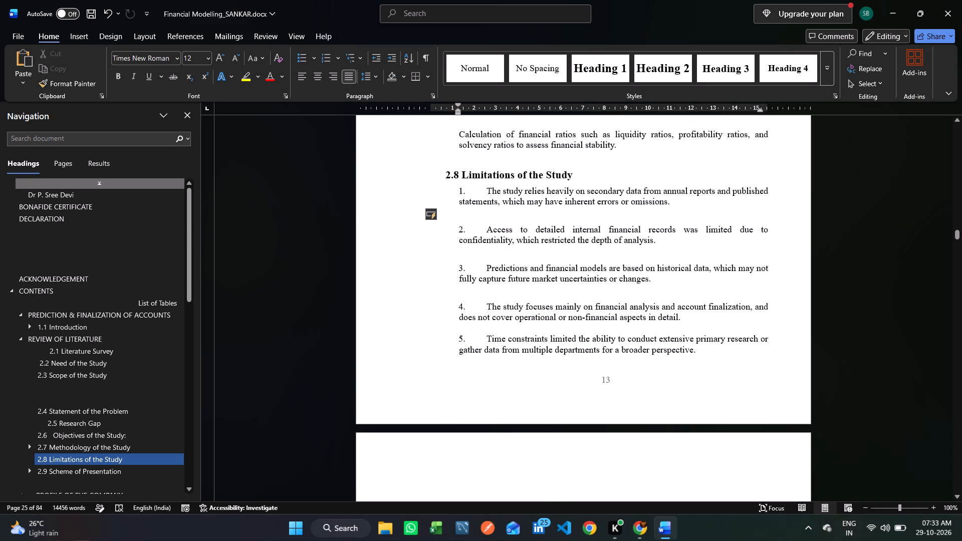
{"action": "scroll", "coordinate": [524, 289], "scroll_direction": "down", "scroll_amount": 2}
Left-align all five numbered limitations in section 2.8, trying centred, right-aligned and justified text as alternatives.
{"action": "double_click", "coordinate": [485, 319]}
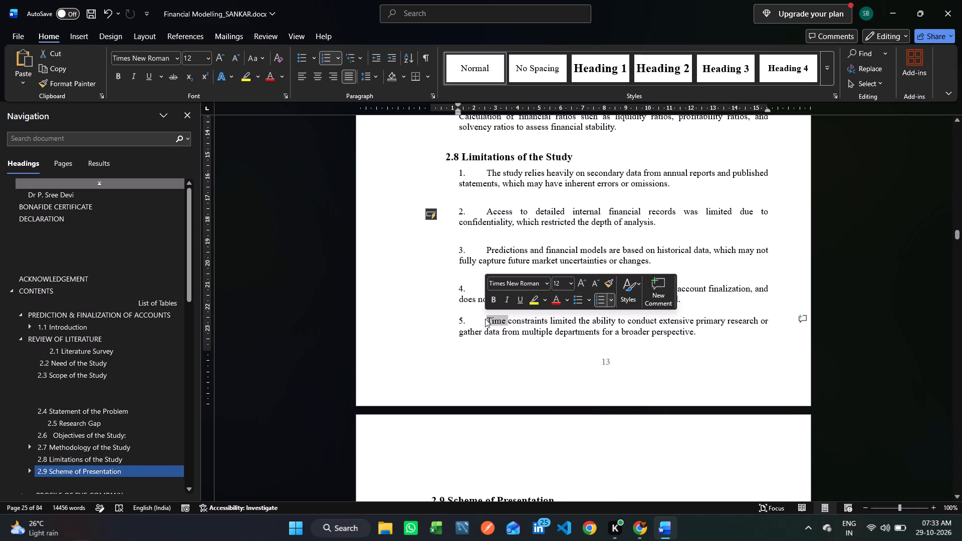
{"action": "scroll", "coordinate": [671, 364], "scroll_direction": "down", "scroll_amount": 5}
{"action": "scroll", "coordinate": [665, 357], "scroll_direction": "up", "scroll_amount": 5}
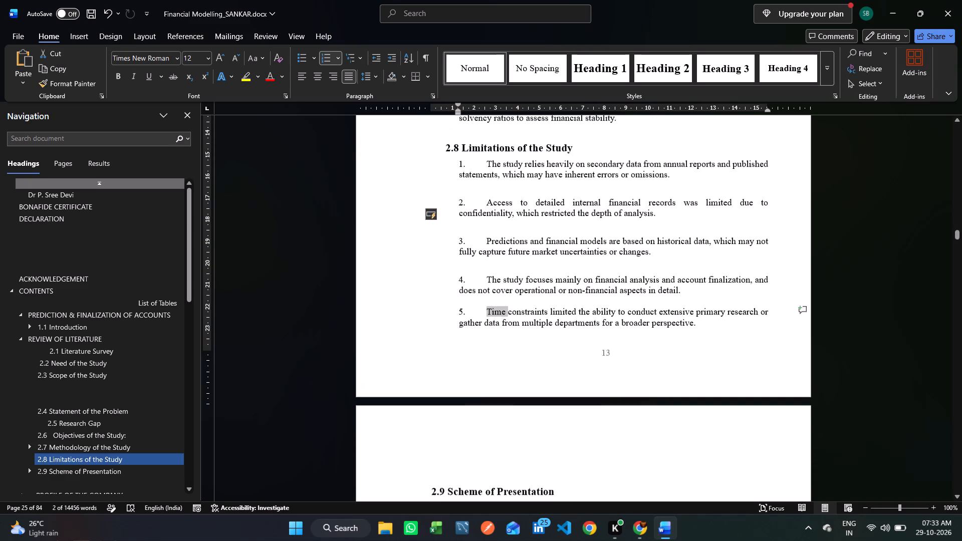
{"action": "left_click", "coordinate": [693, 353]}
{"action": "left_click_drag", "start_coordinate": [702, 331], "coordinate": [503, 236]}
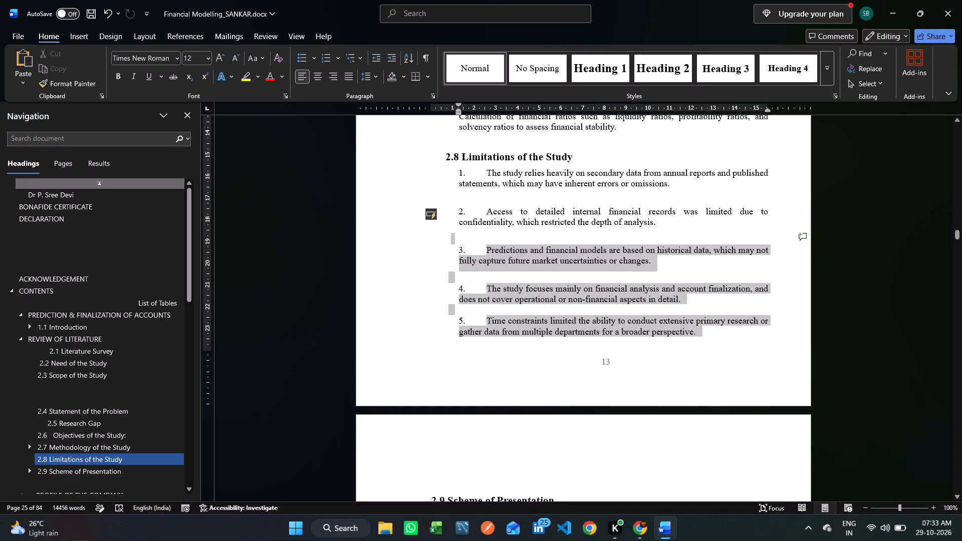
{"action": "left_click_drag", "start_coordinate": [503, 236], "coordinate": [449, 178]}
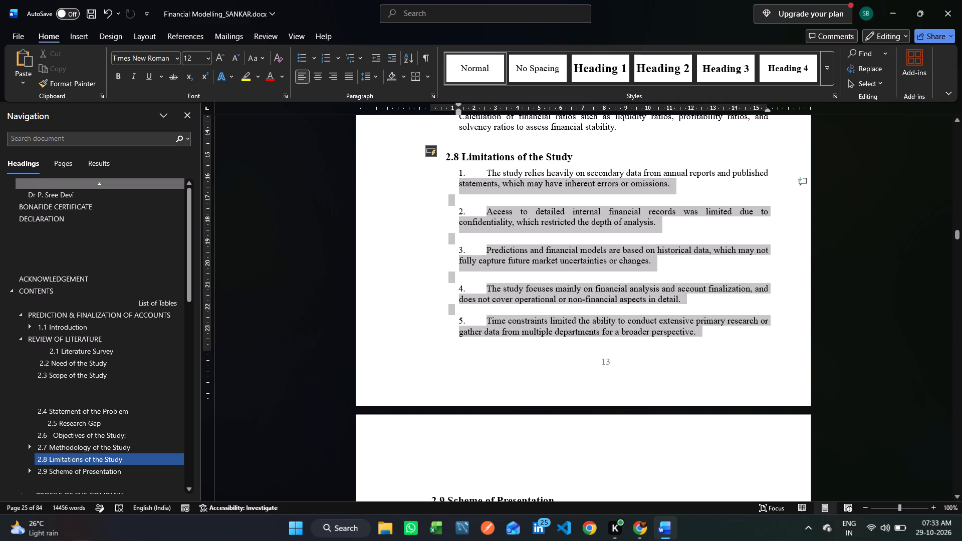
{"action": "left_click_drag", "start_coordinate": [449, 178], "coordinate": [453, 171]}
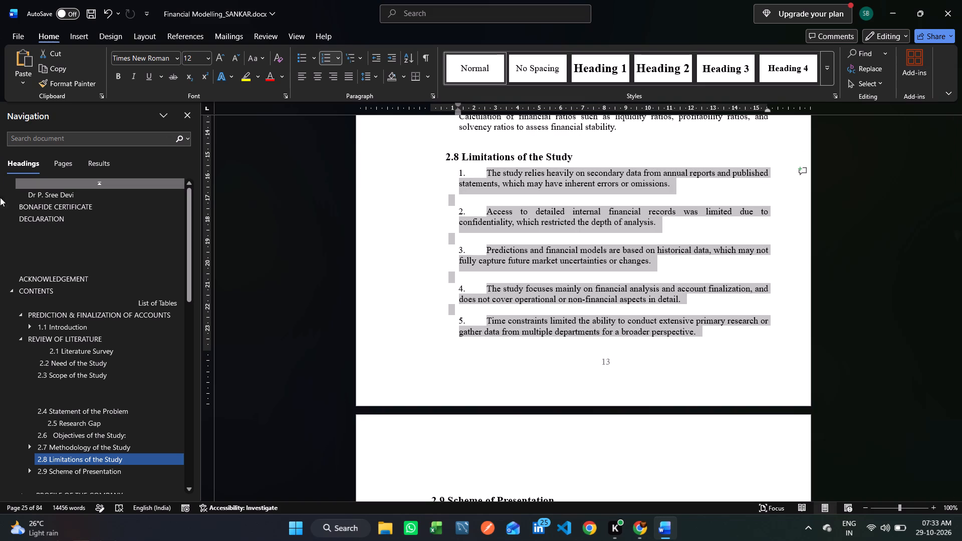
{"action": "left_click", "coordinate": [299, 80]}
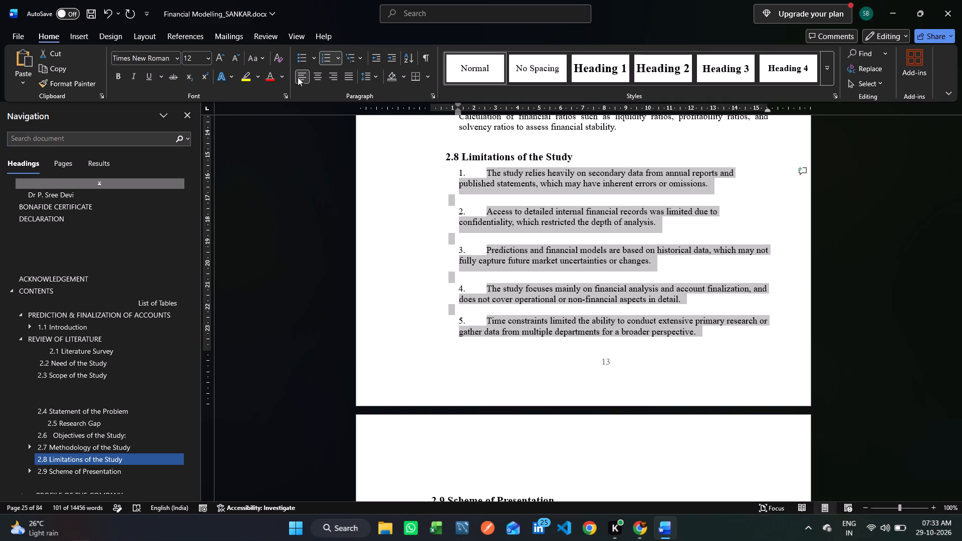
{"action": "left_click", "coordinate": [314, 75]}
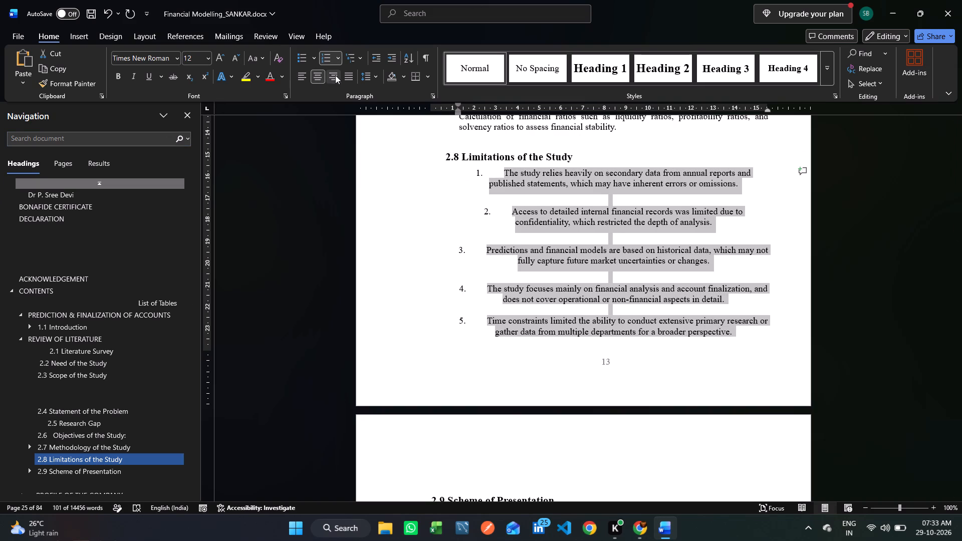
{"action": "left_click", "coordinate": [335, 75]}
{"action": "left_click", "coordinate": [349, 77]}
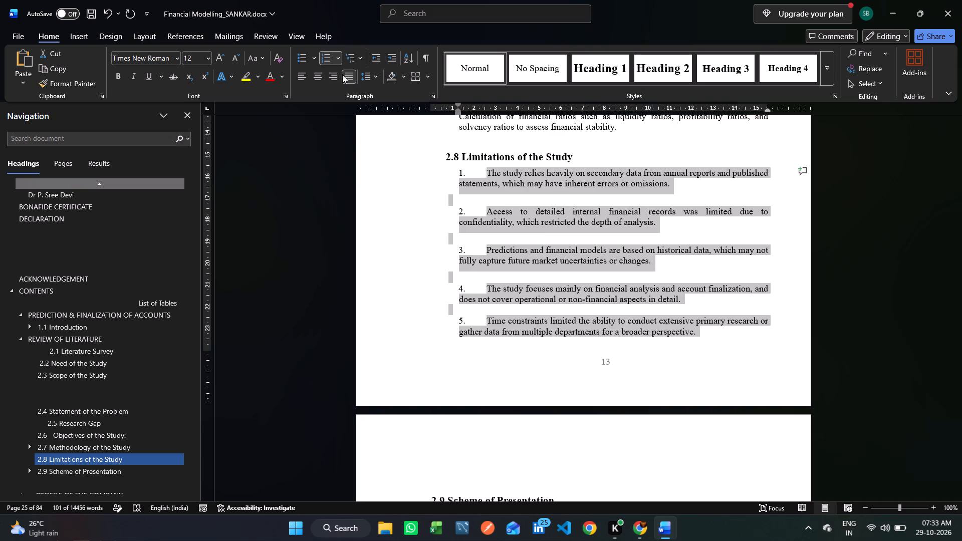
{"action": "left_click", "coordinate": [296, 79]}
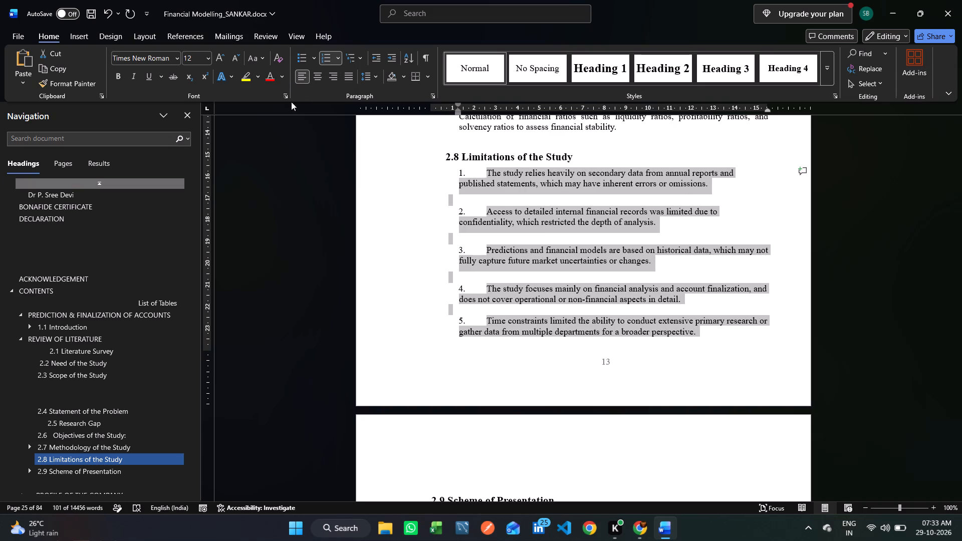
{"action": "left_click", "coordinate": [512, 350]}
Remove the list numbers from all five limitations in section 2.8, keeping each as a plain paragraph.
{"action": "left_click", "coordinate": [486, 174]}
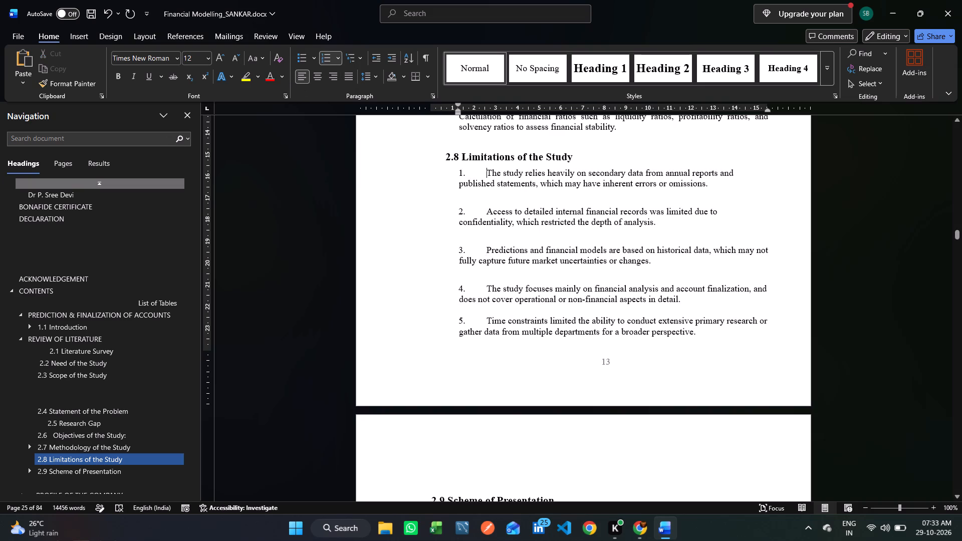
{"action": "key", "text": "BackSpace"}
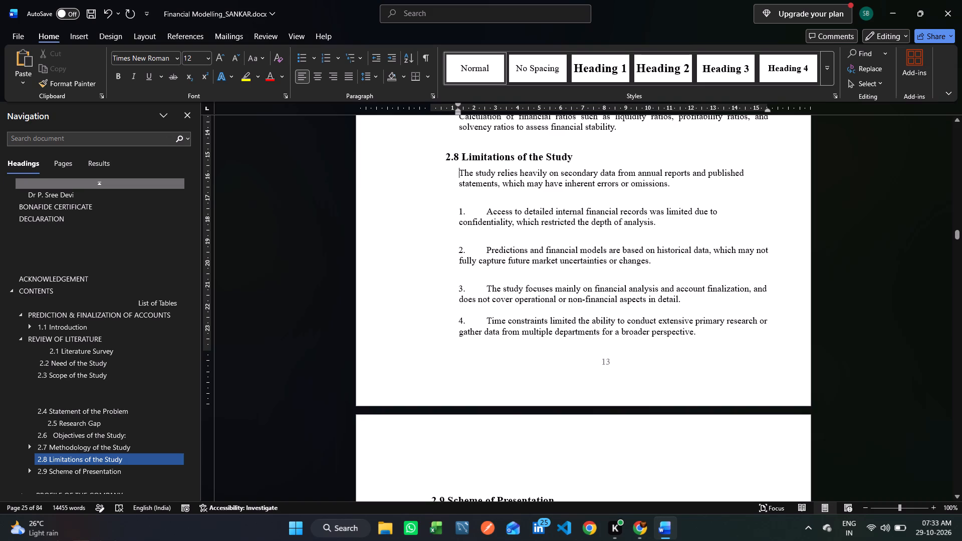
{"action": "left_click", "coordinate": [486, 213]}
{"action": "key", "text": "BackSpace"}
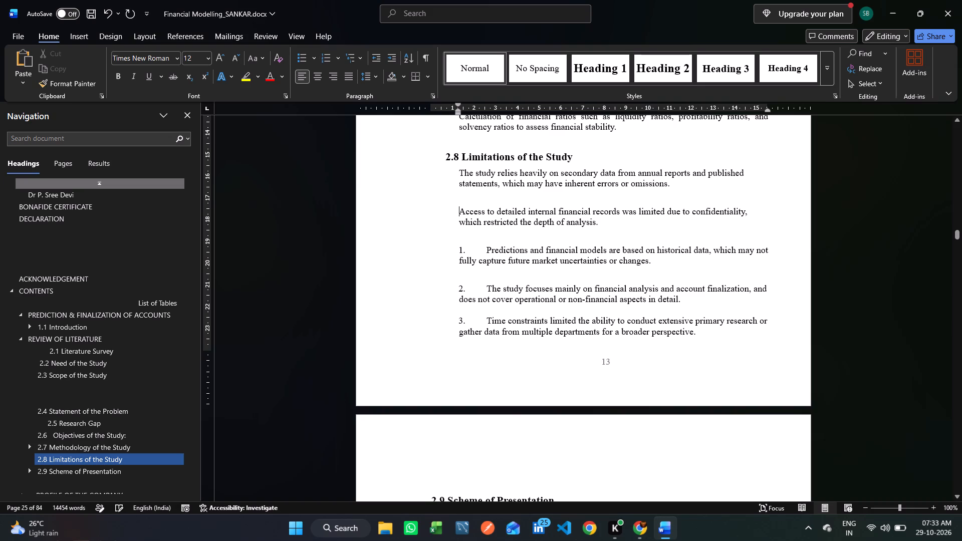
{"action": "left_click", "coordinate": [488, 249]}
{"action": "key", "text": "BackSpace"}
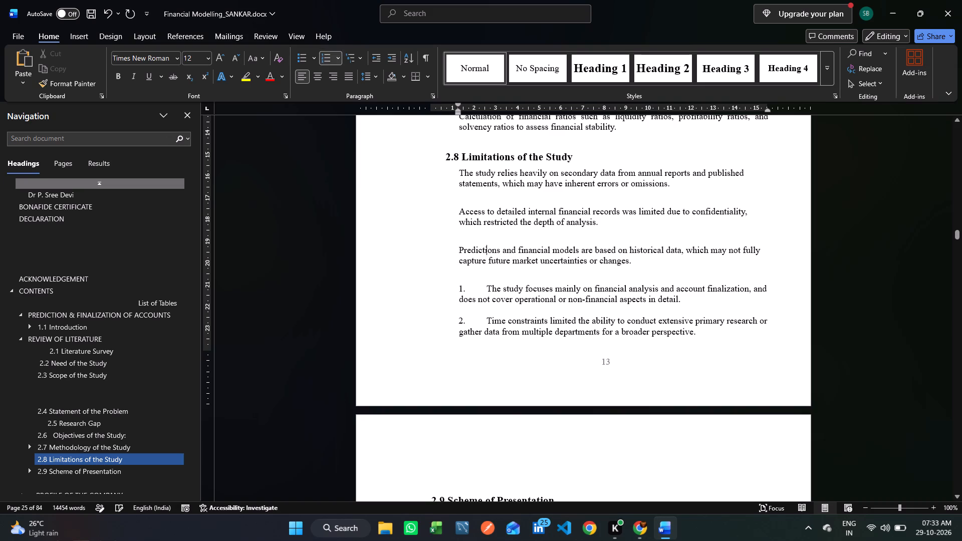
{"action": "left_click", "coordinate": [484, 286]}
{"action": "key", "text": "BackSpace"}
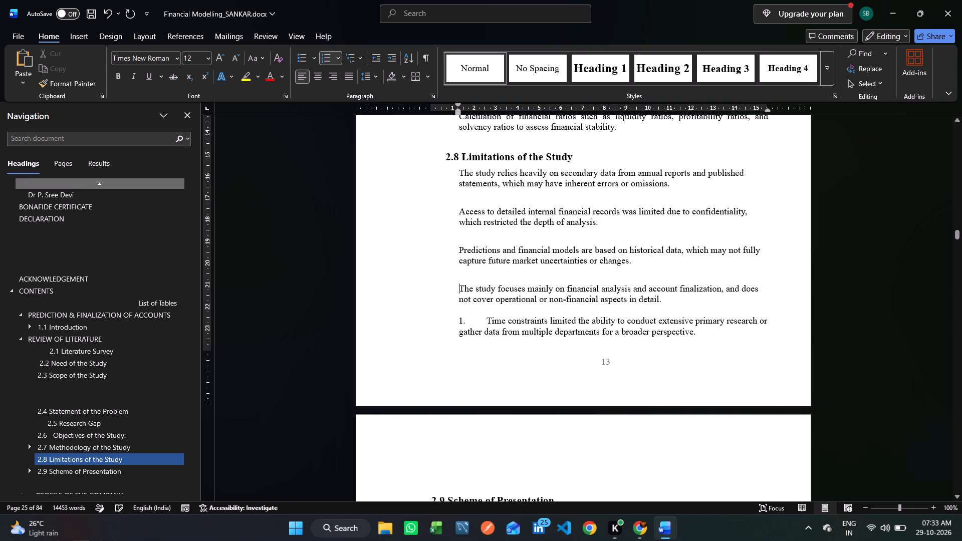
{"action": "left_click", "coordinate": [485, 323]}
{"action": "key", "text": "BackSpace"}
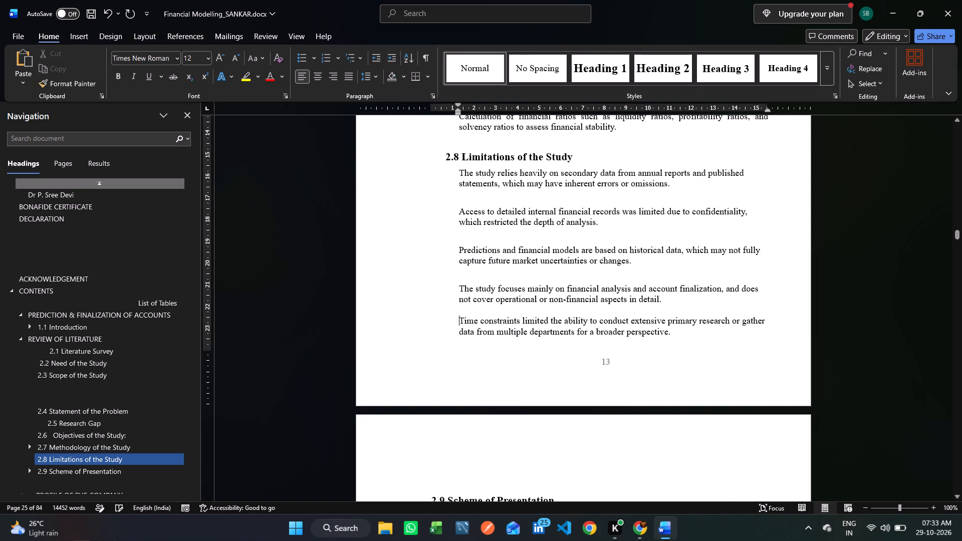
{"action": "scroll", "coordinate": [516, 293], "scroll_direction": "up", "scroll_amount": 4}
{"action": "scroll", "coordinate": [516, 293], "scroll_direction": "down", "scroll_amount": 5}
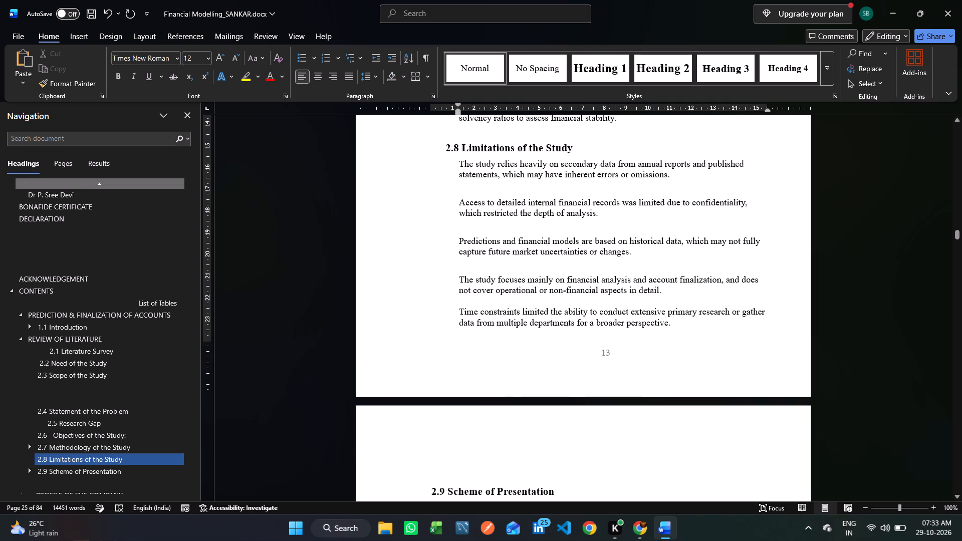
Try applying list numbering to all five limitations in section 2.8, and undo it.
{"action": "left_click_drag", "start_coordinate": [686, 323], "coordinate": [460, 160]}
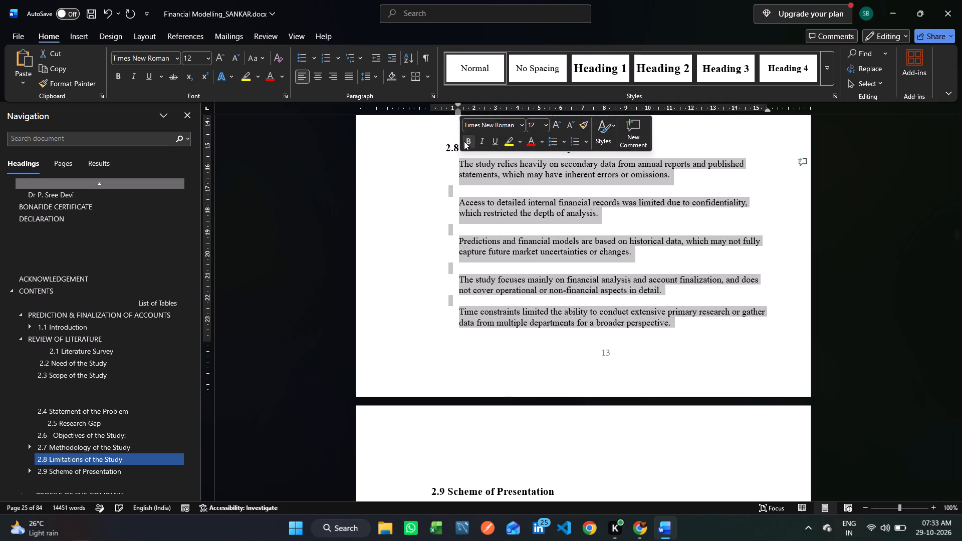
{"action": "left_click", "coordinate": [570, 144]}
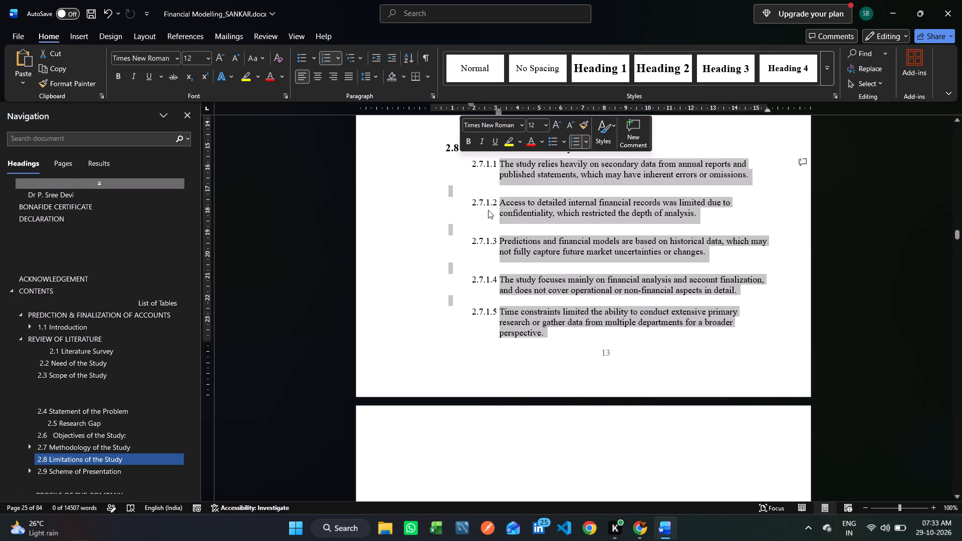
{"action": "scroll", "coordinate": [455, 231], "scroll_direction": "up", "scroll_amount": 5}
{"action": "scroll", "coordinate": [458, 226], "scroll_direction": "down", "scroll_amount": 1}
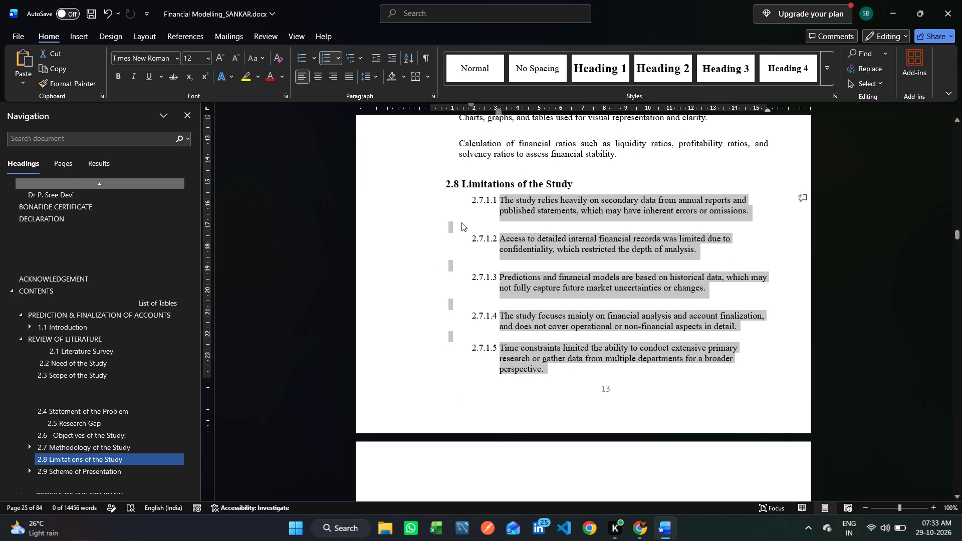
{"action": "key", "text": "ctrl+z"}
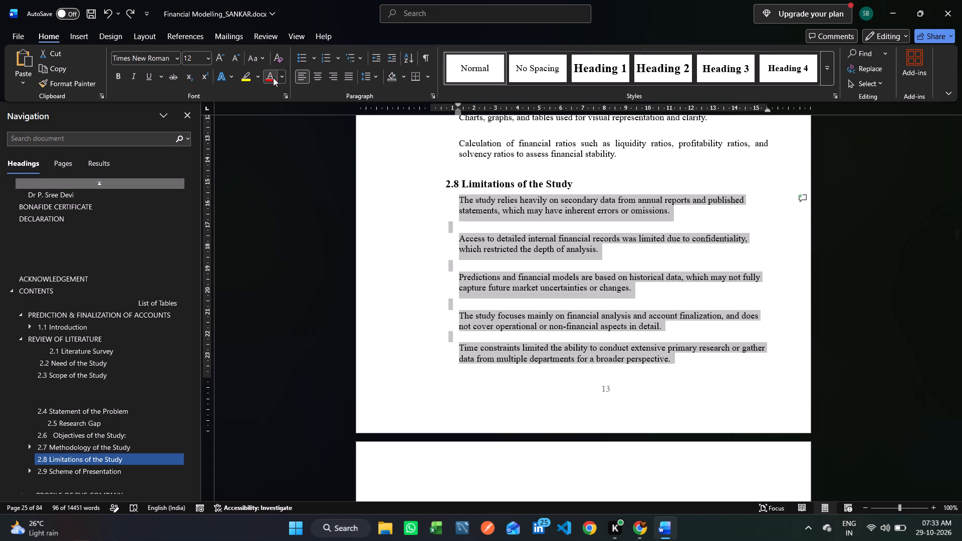
Format all five limitations in section 2.8 as a bulleted list.
{"action": "left_click", "coordinate": [303, 60]}
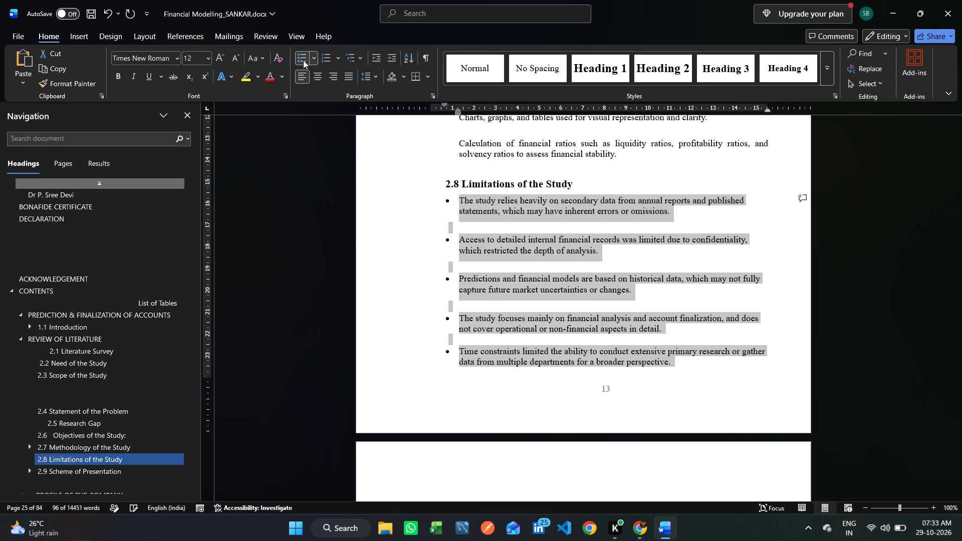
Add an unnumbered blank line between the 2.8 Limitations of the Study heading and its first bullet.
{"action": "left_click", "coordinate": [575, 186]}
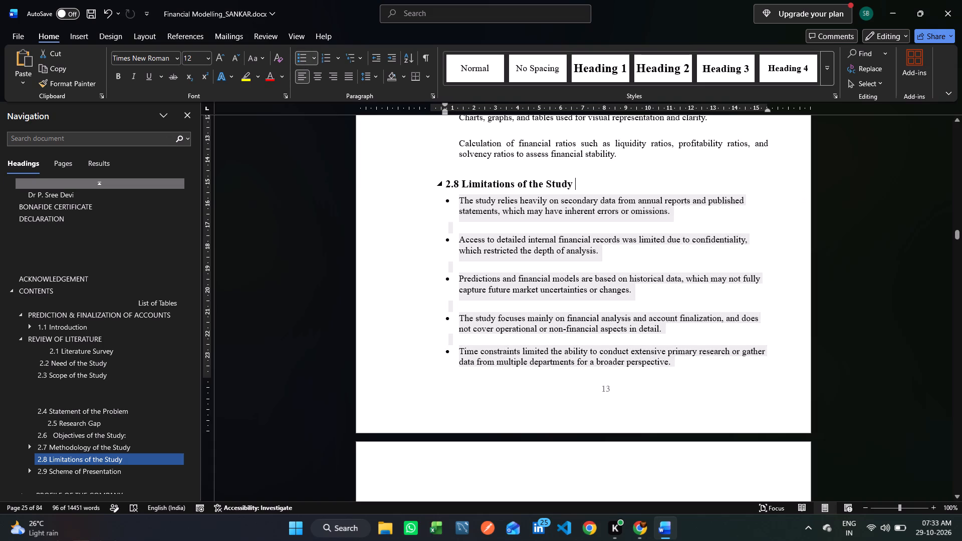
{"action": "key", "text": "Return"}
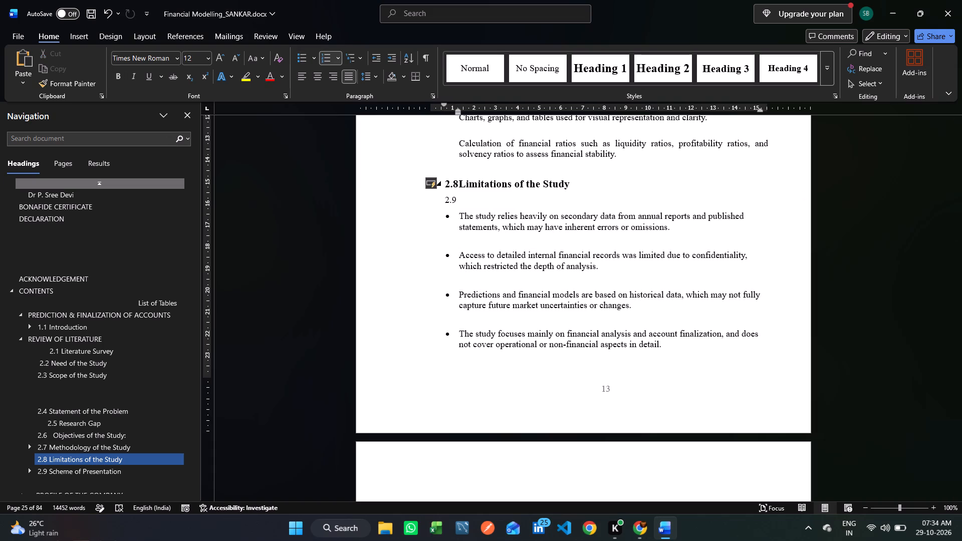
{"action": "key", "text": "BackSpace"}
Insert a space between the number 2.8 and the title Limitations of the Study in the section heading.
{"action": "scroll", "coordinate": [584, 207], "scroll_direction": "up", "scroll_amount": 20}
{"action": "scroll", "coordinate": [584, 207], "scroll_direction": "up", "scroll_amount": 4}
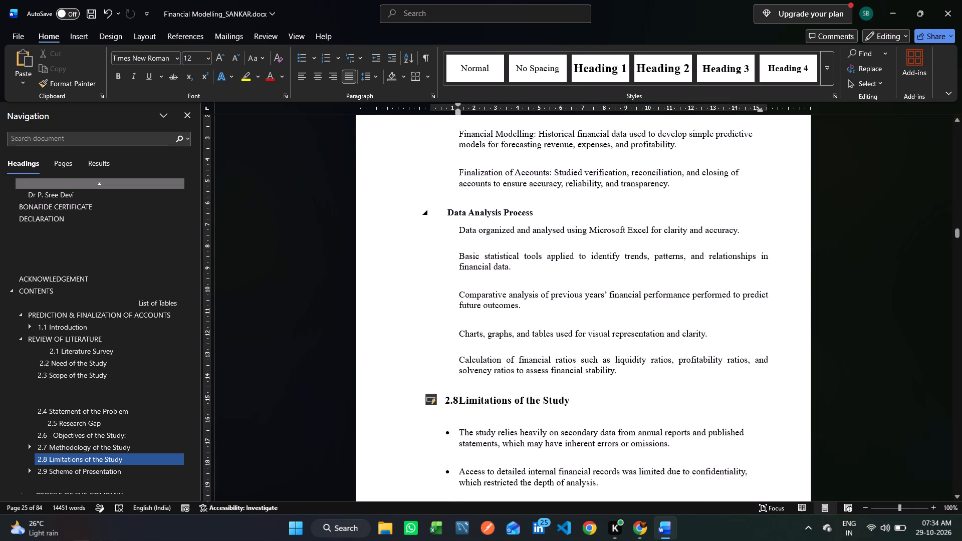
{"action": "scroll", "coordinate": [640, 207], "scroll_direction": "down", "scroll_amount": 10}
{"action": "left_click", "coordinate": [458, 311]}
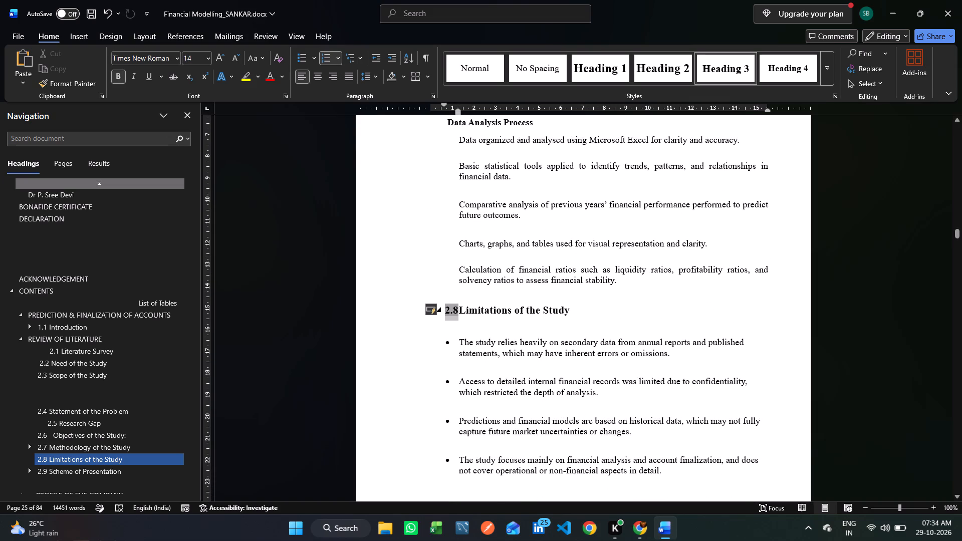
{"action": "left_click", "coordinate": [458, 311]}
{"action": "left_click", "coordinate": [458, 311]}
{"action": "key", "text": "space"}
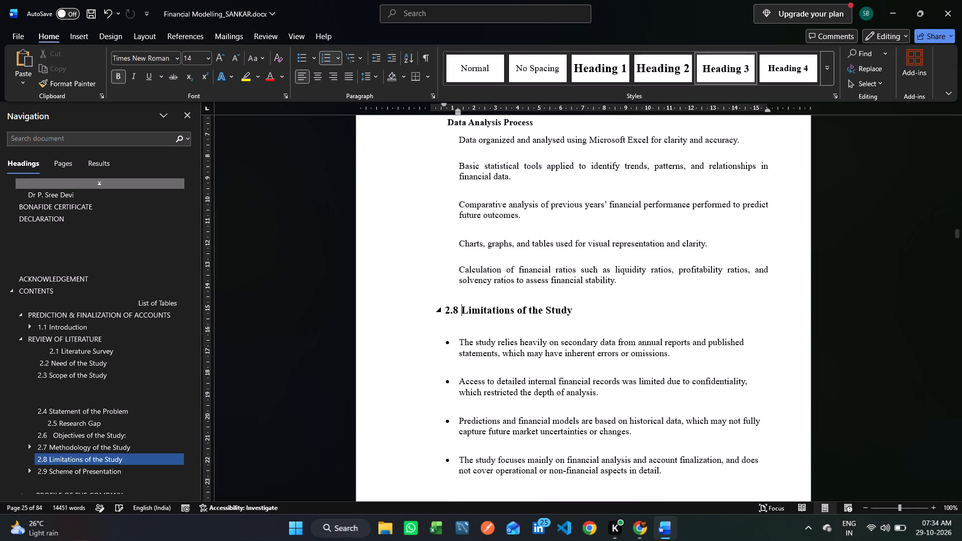
Save the report.
{"action": "key", "text": "ctrl+s"}
{"action": "key", "text": "ctrl+s"}
{"action": "key", "text": "ctrl+s"}
Examine the layout from Tools and Techniques Used to 2.9 Scheme of Presentation, checking how the 2.8 bullets fall across the page break.
{"action": "scroll", "coordinate": [591, 317], "scroll_direction": "down", "scroll_amount": 3, "text": "ctrl"}
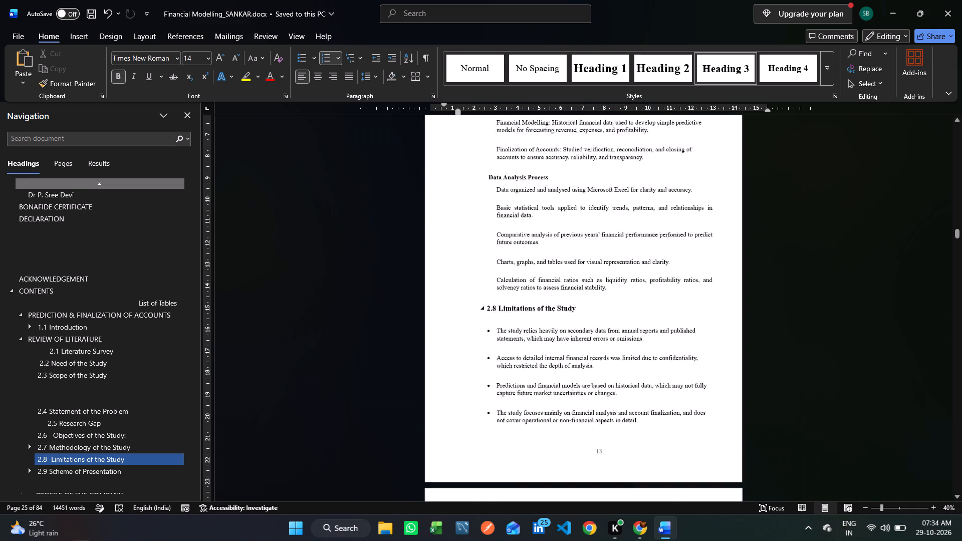
{"action": "scroll", "coordinate": [593, 319], "scroll_direction": "down", "scroll_amount": 5, "text": "ctrl"}
{"action": "scroll", "coordinate": [586, 307], "scroll_direction": "up", "scroll_amount": 6, "text": "ctrl"}
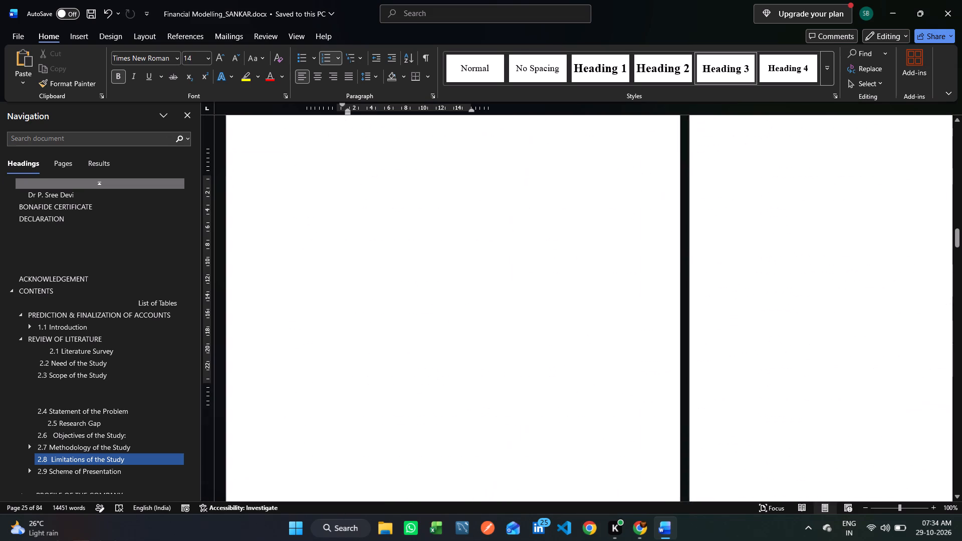
{"action": "scroll", "coordinate": [586, 306], "scroll_direction": "up", "scroll_amount": 2, "text": "ctrl"}
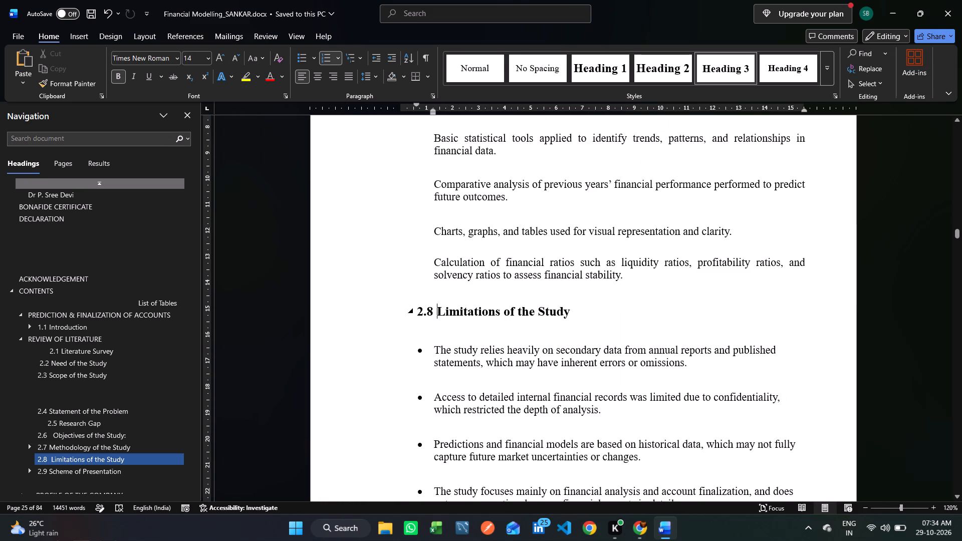
{"action": "scroll", "coordinate": [586, 306], "scroll_direction": "down", "scroll_amount": 3, "text": "ctrl"}
{"action": "scroll", "coordinate": [592, 299], "scroll_direction": "up", "scroll_amount": 1, "text": "ctrl"}
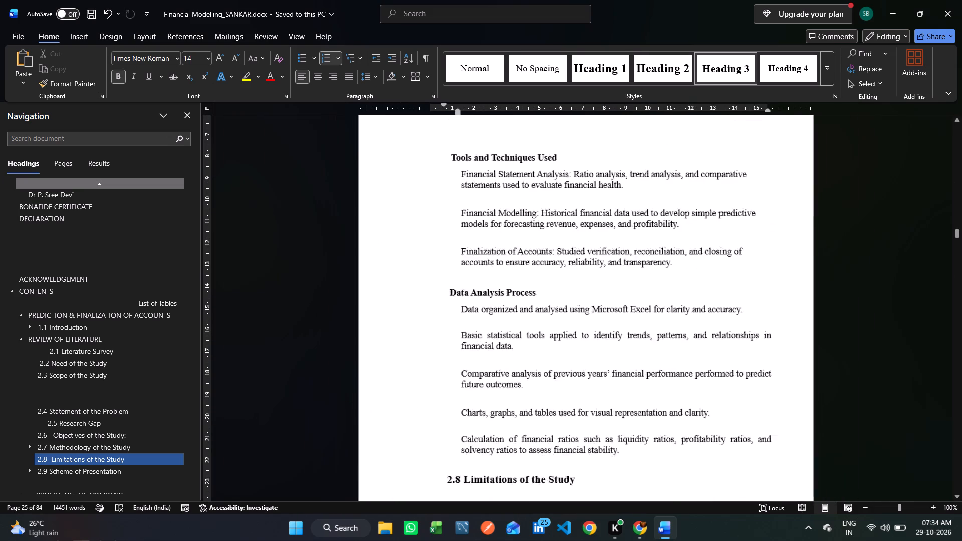
{"action": "scroll", "coordinate": [592, 299], "scroll_direction": "down", "scroll_amount": 11}
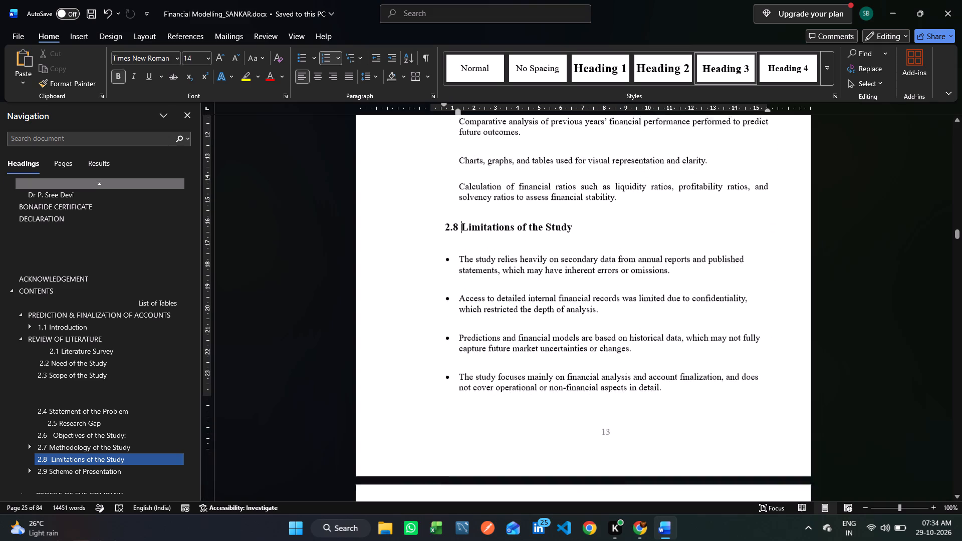
{"action": "scroll", "coordinate": [581, 305], "scroll_direction": "down", "scroll_amount": 20}
{"action": "scroll", "coordinate": [581, 305], "scroll_direction": "down", "scroll_amount": 4}
{"action": "scroll", "coordinate": [592, 308], "scroll_direction": "up", "scroll_amount": 4}
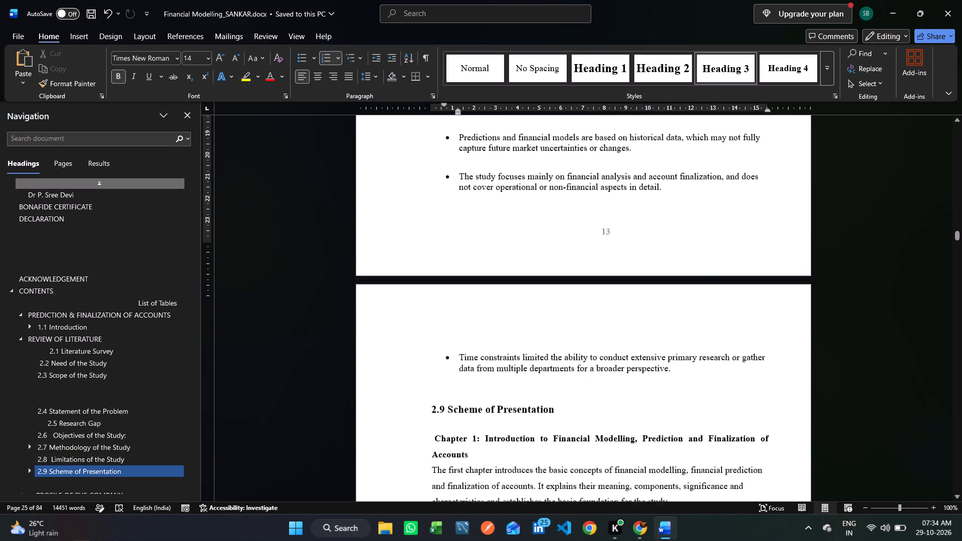
{"action": "scroll", "coordinate": [593, 305], "scroll_direction": "up", "scroll_amount": 20}
{"action": "scroll", "coordinate": [593, 305], "scroll_direction": "up", "scroll_amount": 1}
{"action": "scroll", "coordinate": [592, 290], "scroll_direction": "down", "scroll_amount": 3}
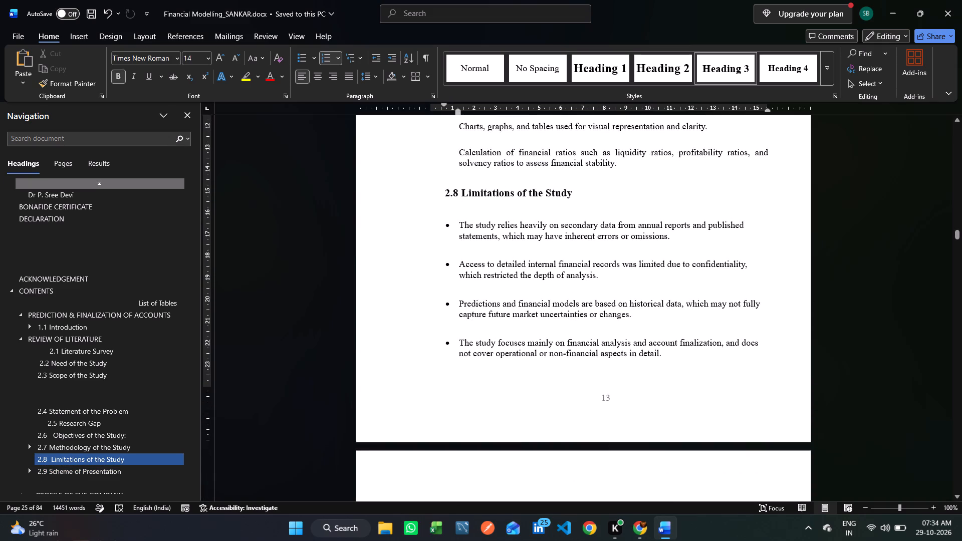
{"action": "scroll", "coordinate": [594, 287], "scroll_direction": "down", "scroll_amount": 9}
{"action": "scroll", "coordinate": [594, 289], "scroll_direction": "up", "scroll_amount": 3}
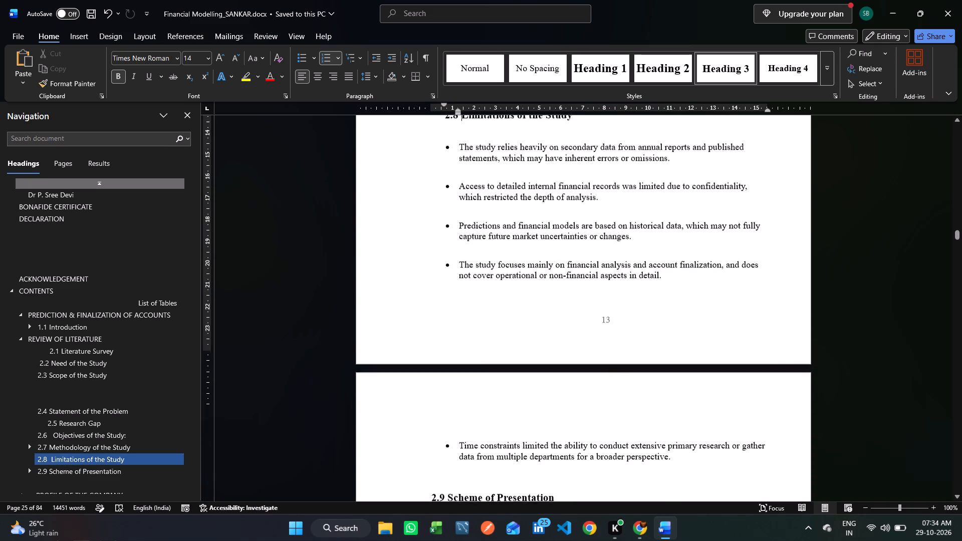
{"action": "scroll", "coordinate": [594, 289], "scroll_direction": "up", "scroll_amount": 15}
{"action": "scroll", "coordinate": [590, 290], "scroll_direction": "down", "scroll_amount": 8}
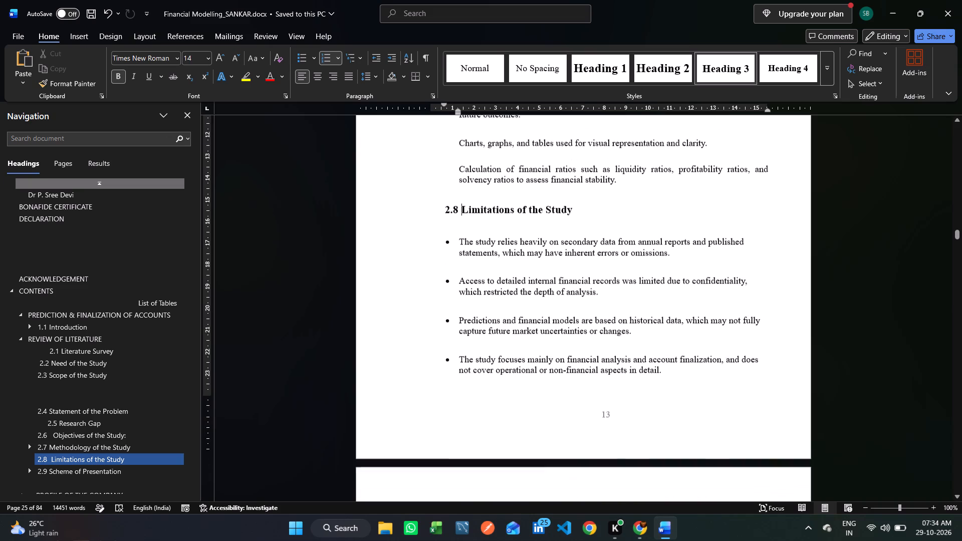
{"action": "scroll", "coordinate": [580, 314], "scroll_direction": "down", "scroll_amount": 9}
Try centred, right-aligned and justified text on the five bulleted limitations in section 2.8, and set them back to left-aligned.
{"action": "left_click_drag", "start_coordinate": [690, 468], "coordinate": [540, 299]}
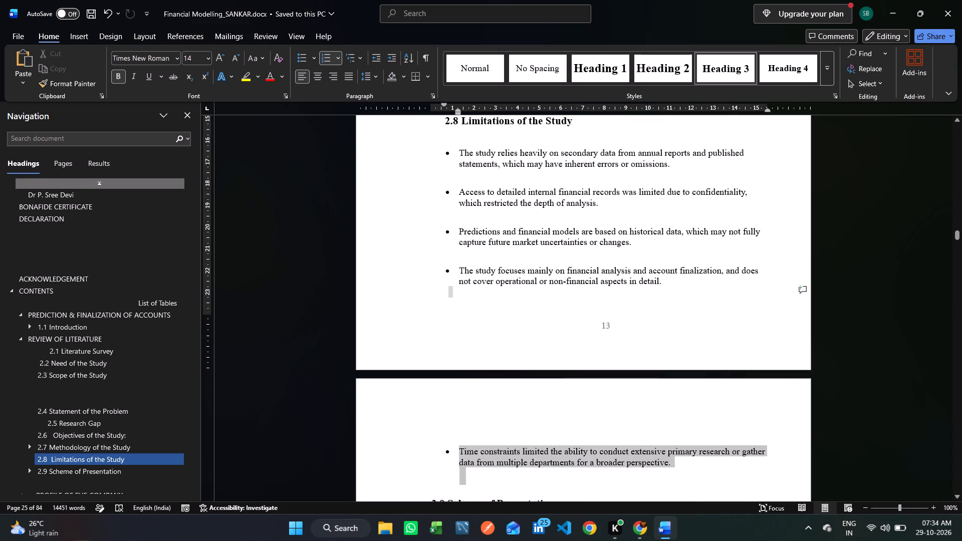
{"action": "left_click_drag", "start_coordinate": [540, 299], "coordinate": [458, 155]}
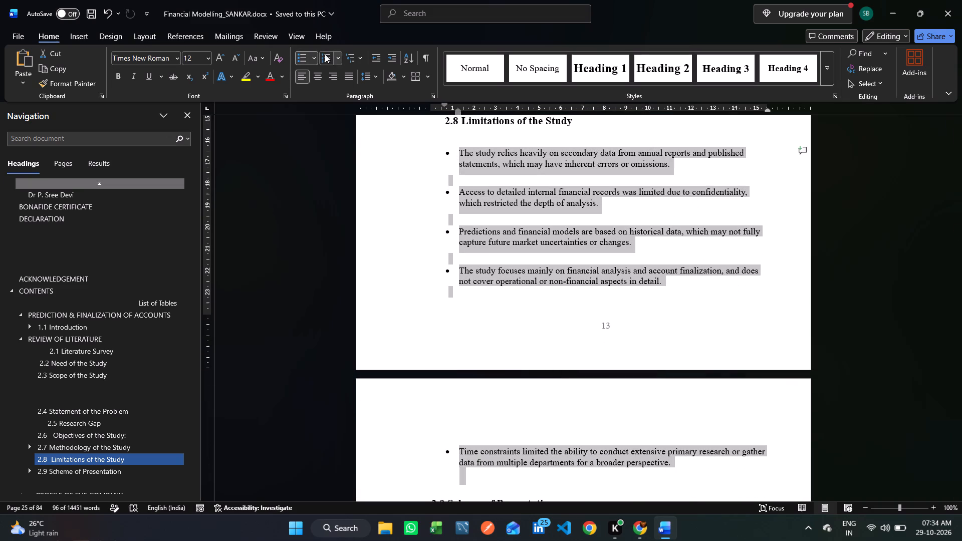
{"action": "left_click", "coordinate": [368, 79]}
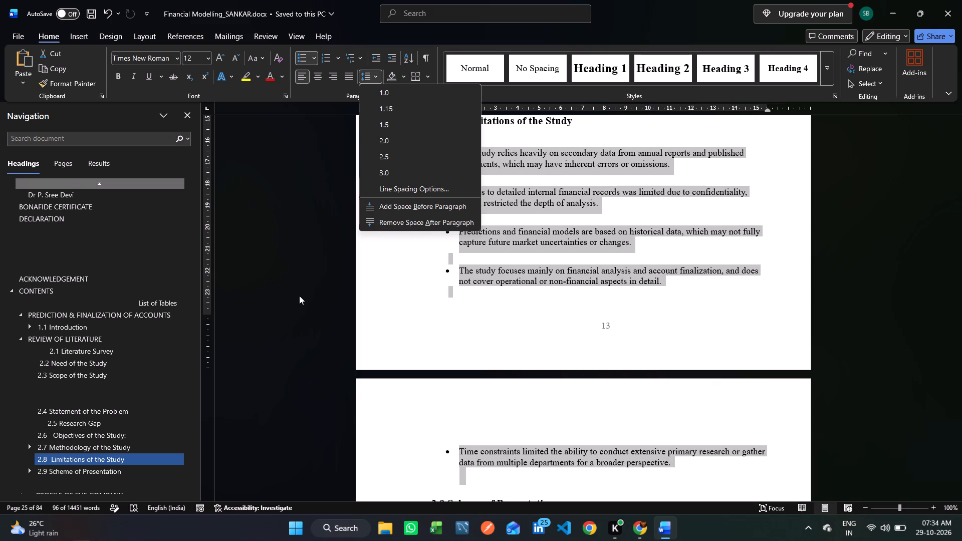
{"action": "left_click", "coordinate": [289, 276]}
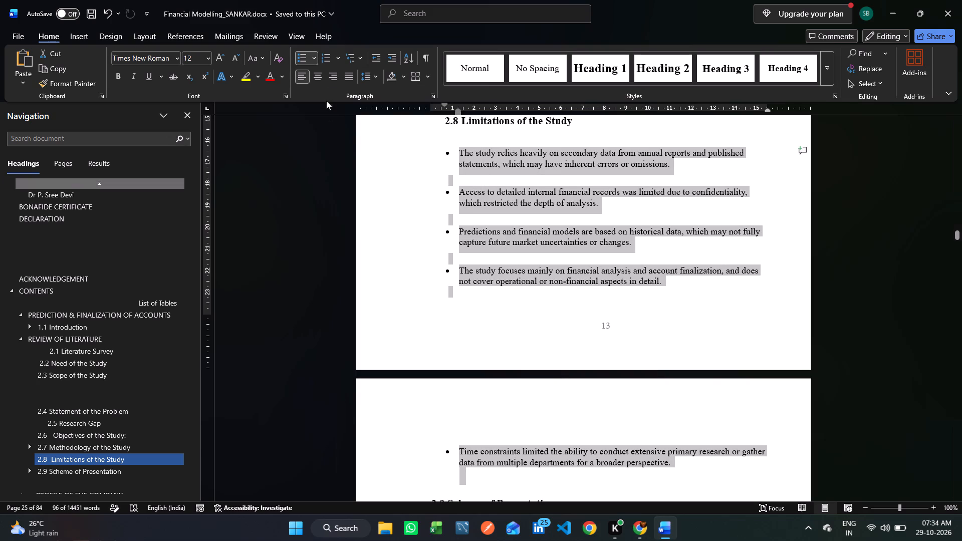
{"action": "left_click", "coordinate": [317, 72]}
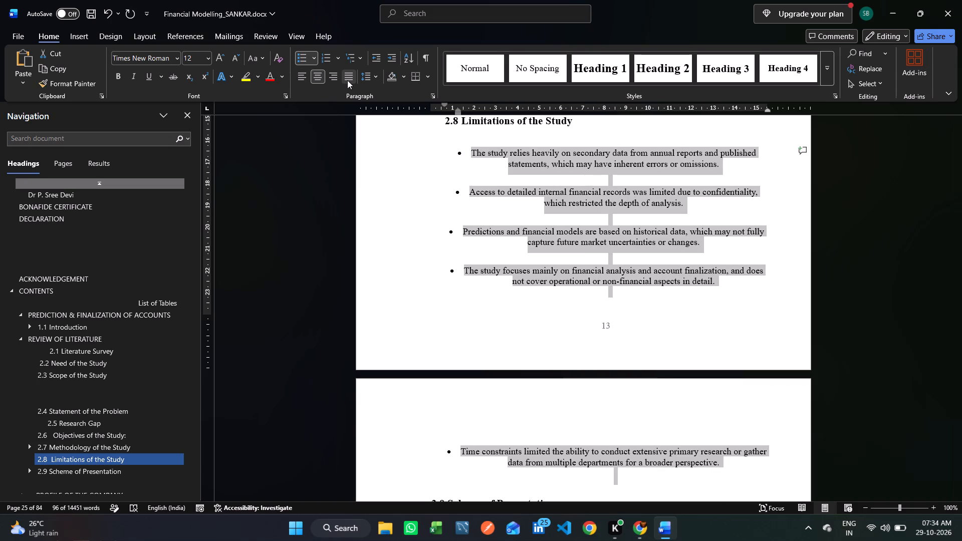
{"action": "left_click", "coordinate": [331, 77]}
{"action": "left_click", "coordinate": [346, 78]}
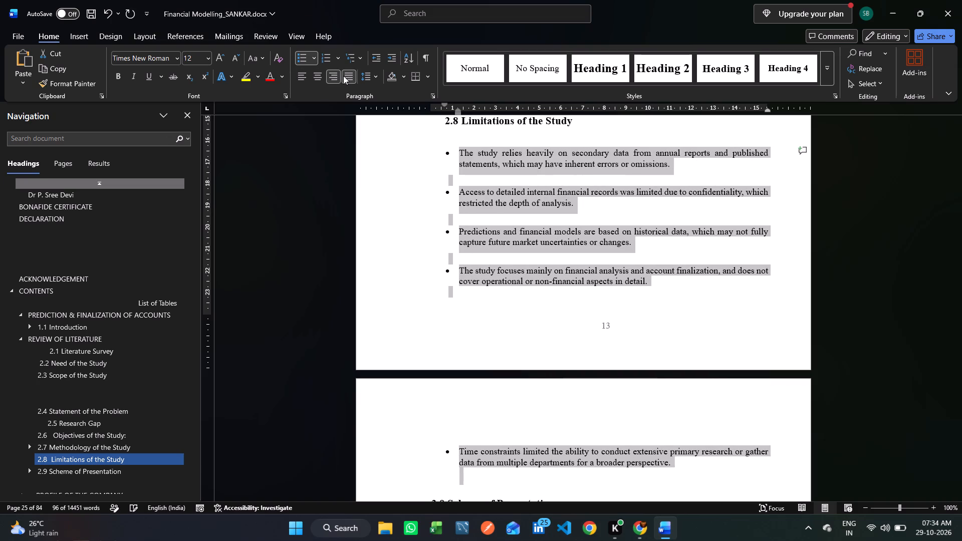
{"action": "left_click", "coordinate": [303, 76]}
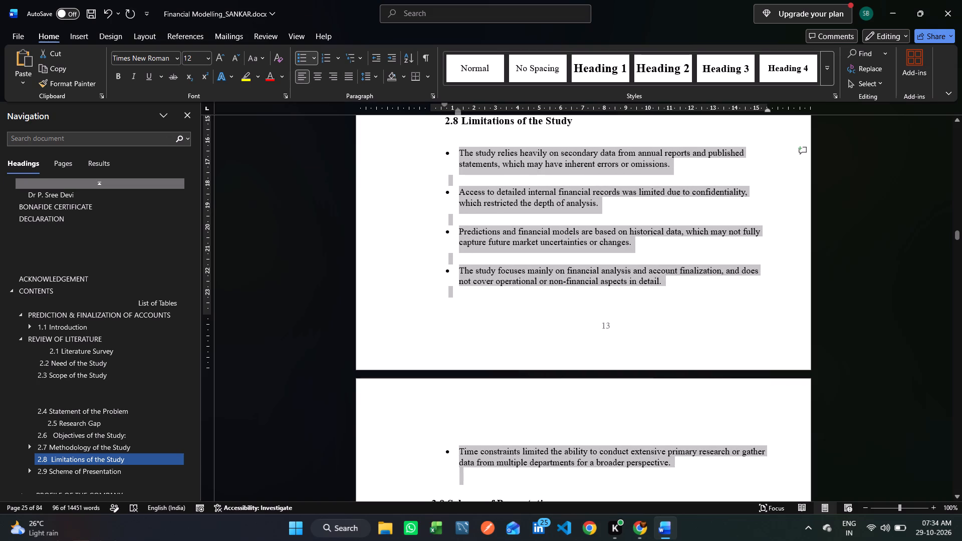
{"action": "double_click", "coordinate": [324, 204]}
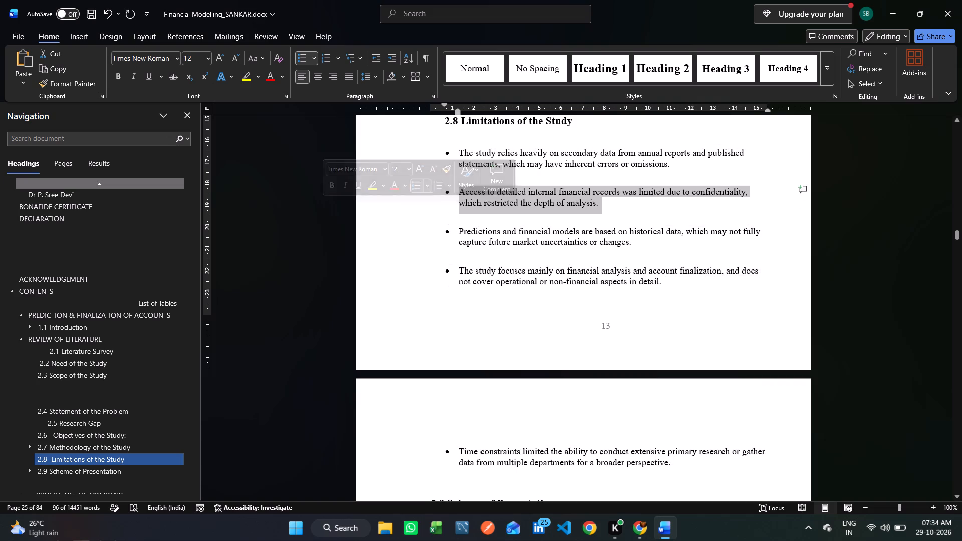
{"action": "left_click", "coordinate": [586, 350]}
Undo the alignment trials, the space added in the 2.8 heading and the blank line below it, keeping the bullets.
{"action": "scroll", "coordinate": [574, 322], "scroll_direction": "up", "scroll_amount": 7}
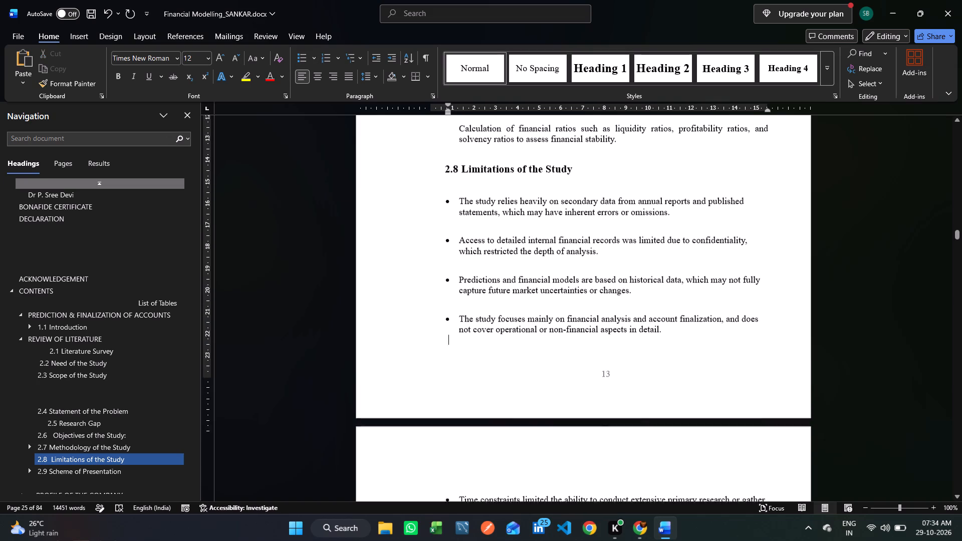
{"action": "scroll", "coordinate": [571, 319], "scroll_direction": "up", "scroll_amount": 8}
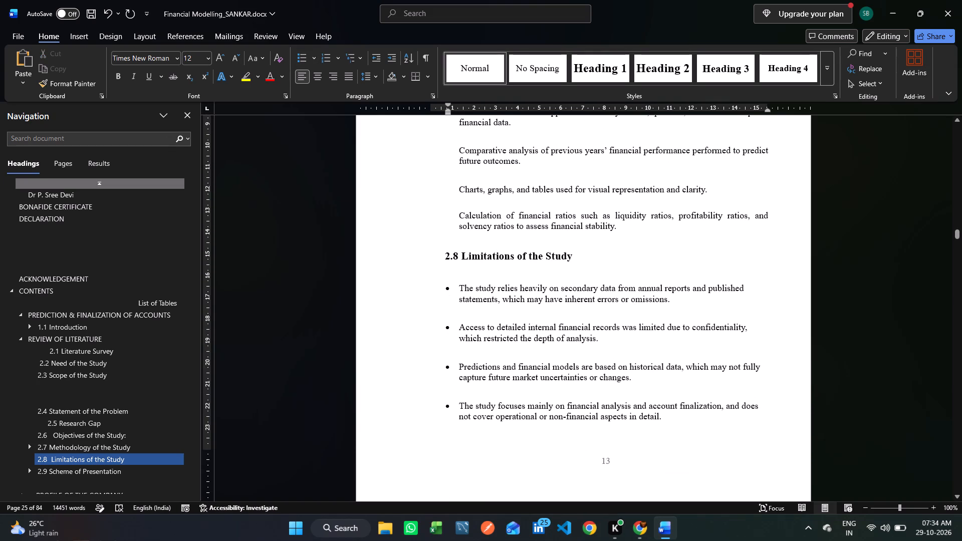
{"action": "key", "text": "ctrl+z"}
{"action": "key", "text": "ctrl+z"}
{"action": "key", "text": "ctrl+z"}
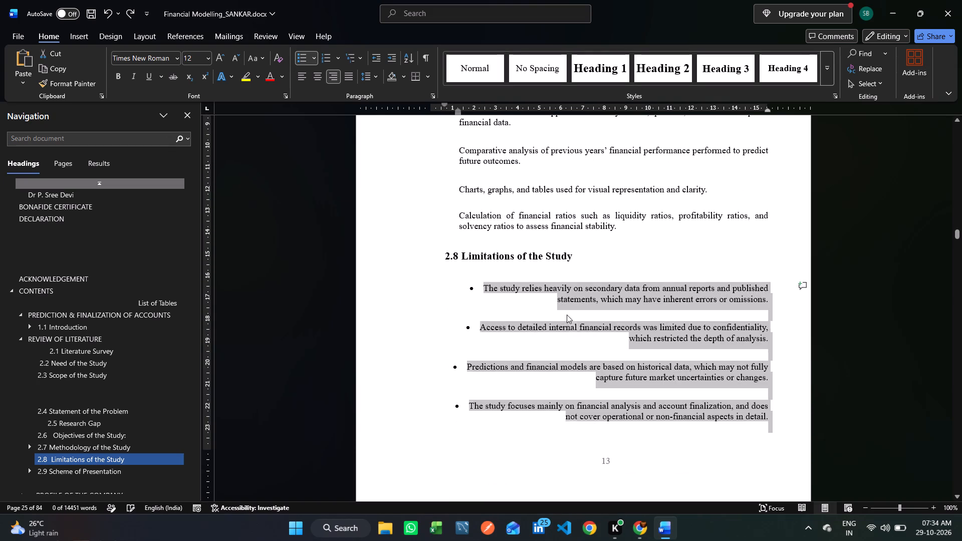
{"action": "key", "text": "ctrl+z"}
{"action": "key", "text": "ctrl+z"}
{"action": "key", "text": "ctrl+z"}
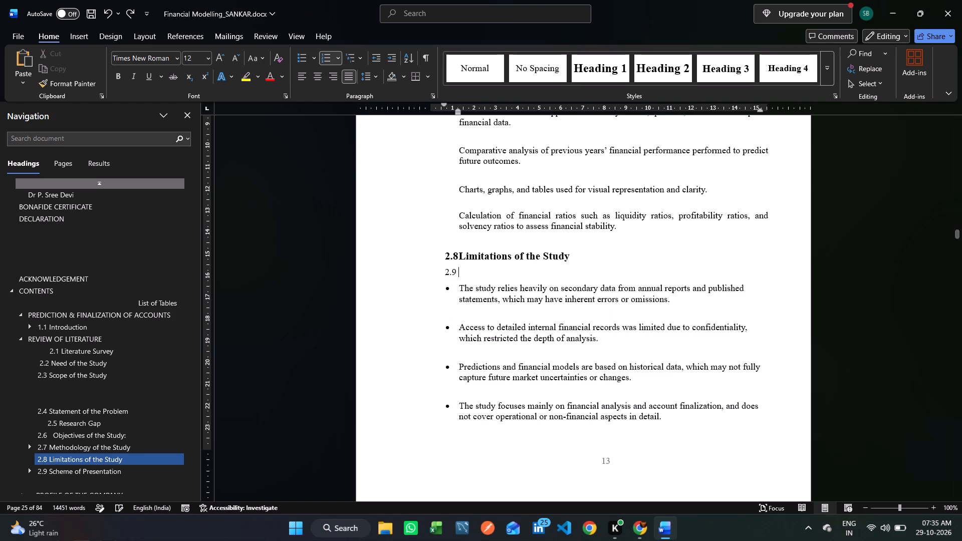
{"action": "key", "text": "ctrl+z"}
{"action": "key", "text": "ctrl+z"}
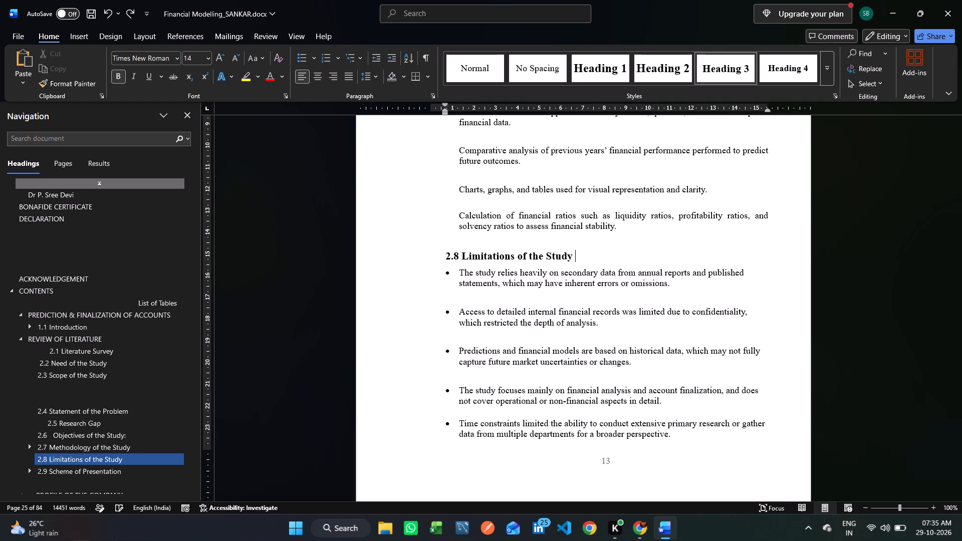
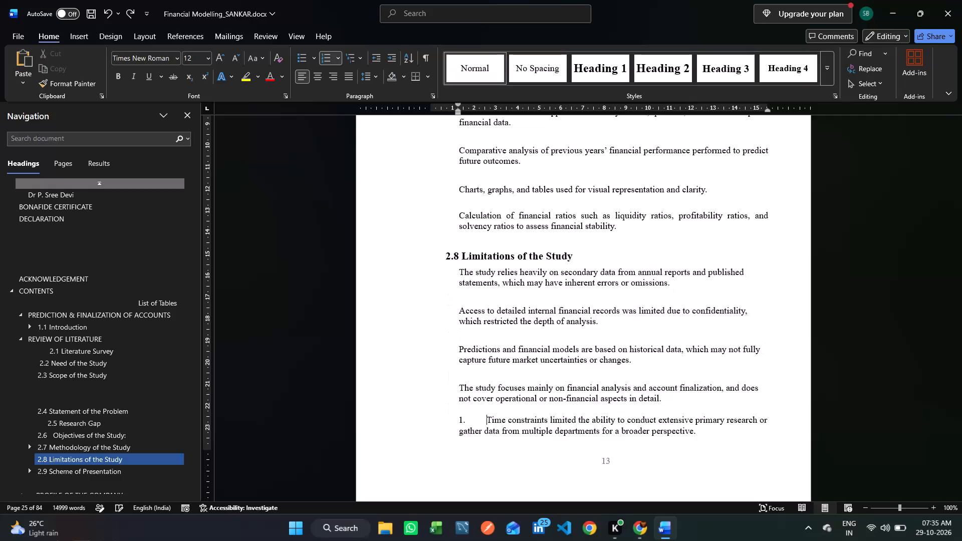
Undo the remaining numbering and alignment changes on the five limitations in section 2.8, back to the justified numbered list.
{"action": "key", "text": "ctrl+z"}
{"action": "key", "text": "ctrl+z"}
{"action": "key", "text": "ctrl+z"}
{"action": "key", "text": "ctrl+z"}
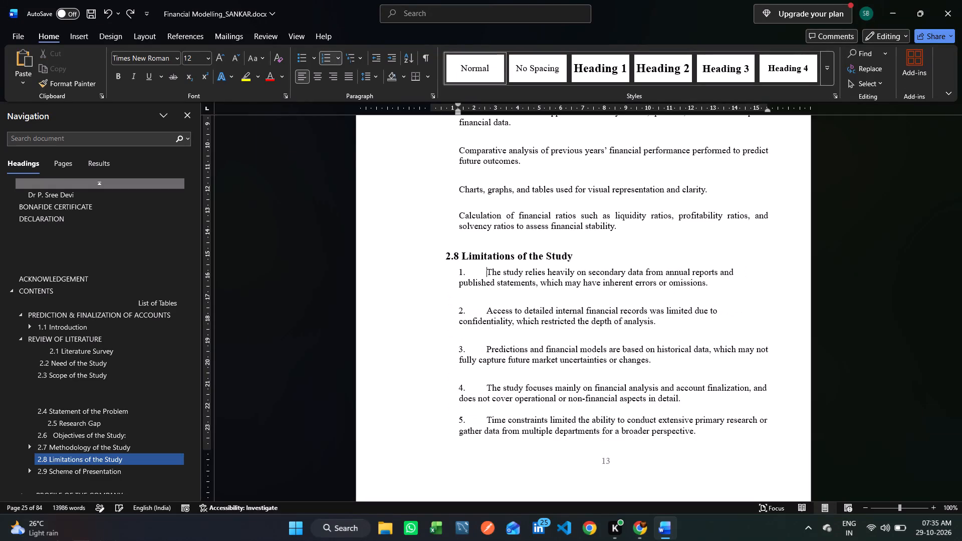
{"action": "key", "text": "ctrl+z"}
{"action": "scroll", "coordinate": [609, 422], "scroll_direction": "down", "scroll_amount": 9}
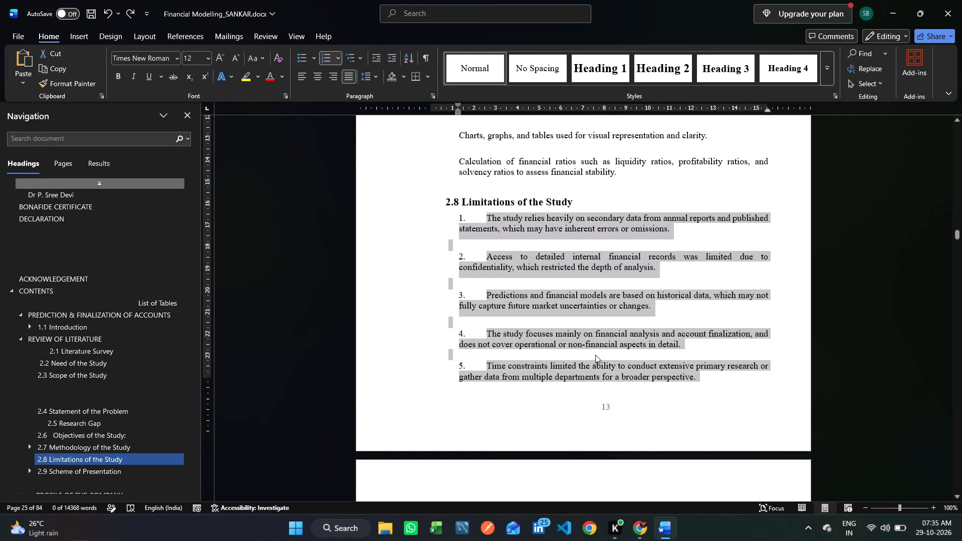
{"action": "scroll", "coordinate": [595, 355], "scroll_direction": "down", "scroll_amount": 8}
{"action": "scroll", "coordinate": [595, 351], "scroll_direction": "up", "scroll_amount": 3}
{"action": "left_click", "coordinate": [399, 278]}
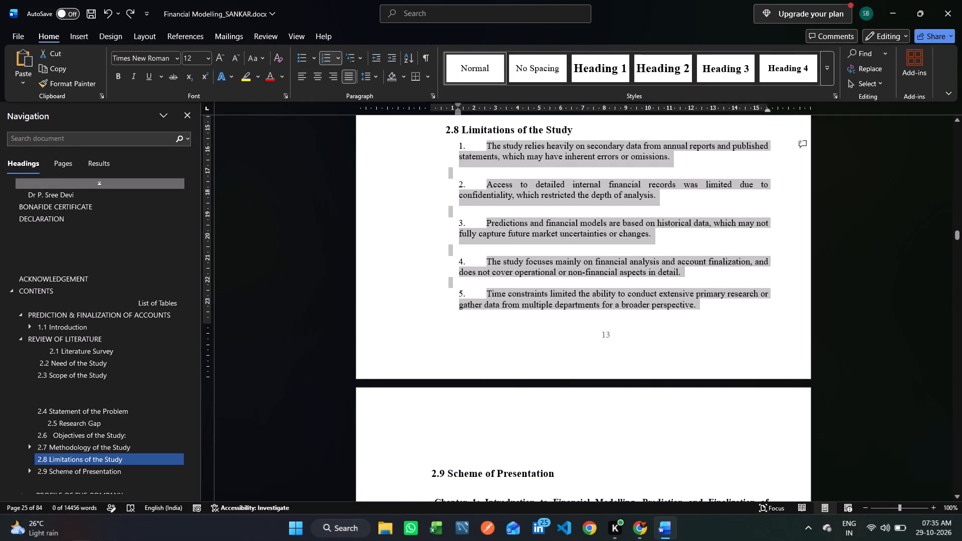
{"action": "left_click", "coordinate": [717, 321]}
{"action": "scroll", "coordinate": [664, 358], "scroll_direction": "down", "scroll_amount": 3}
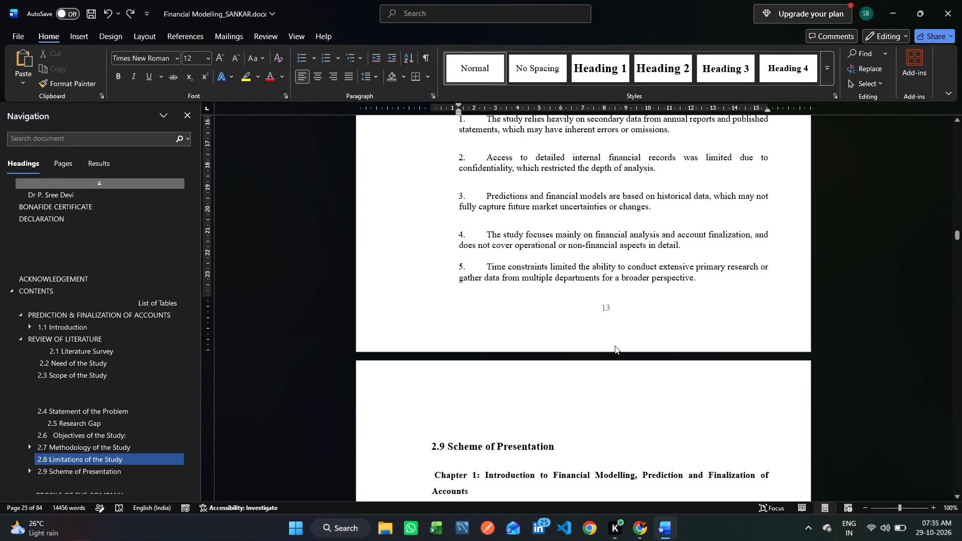
Decrease the indent of the numbered limitations list in section 2.8 by one level.
{"action": "scroll", "coordinate": [613, 346], "scroll_direction": "up", "scroll_amount": 7}
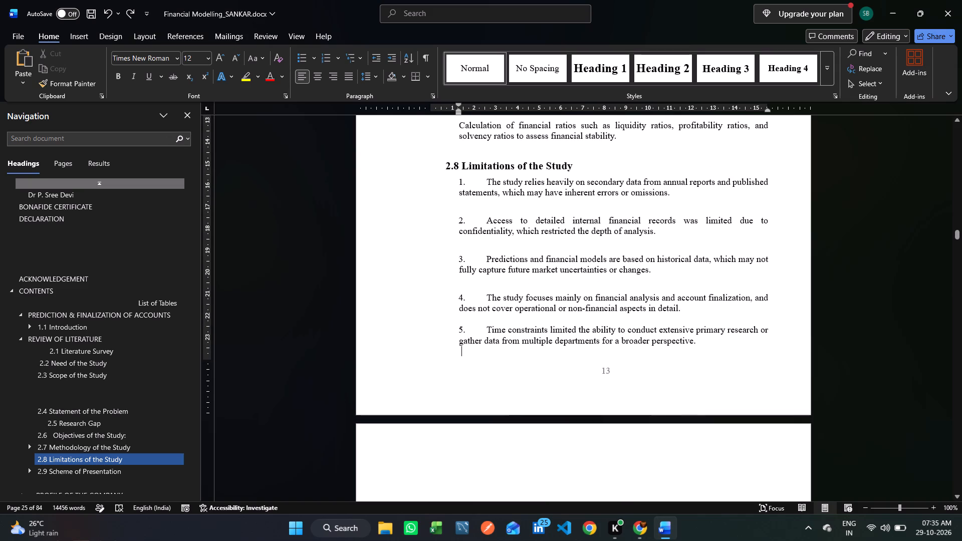
{"action": "left_click_drag", "start_coordinate": [486, 182], "coordinate": [684, 189]}
{"action": "key", "text": "shift+Tab"}
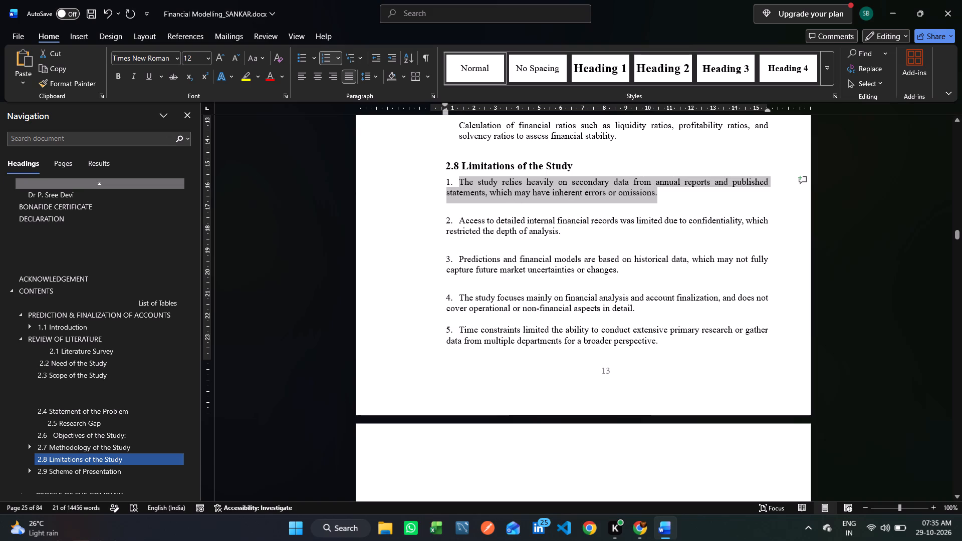
{"action": "scroll", "coordinate": [495, 276], "scroll_direction": "down", "scroll_amount": 2}
{"action": "scroll", "coordinate": [478, 313], "scroll_direction": "down", "scroll_amount": 2}
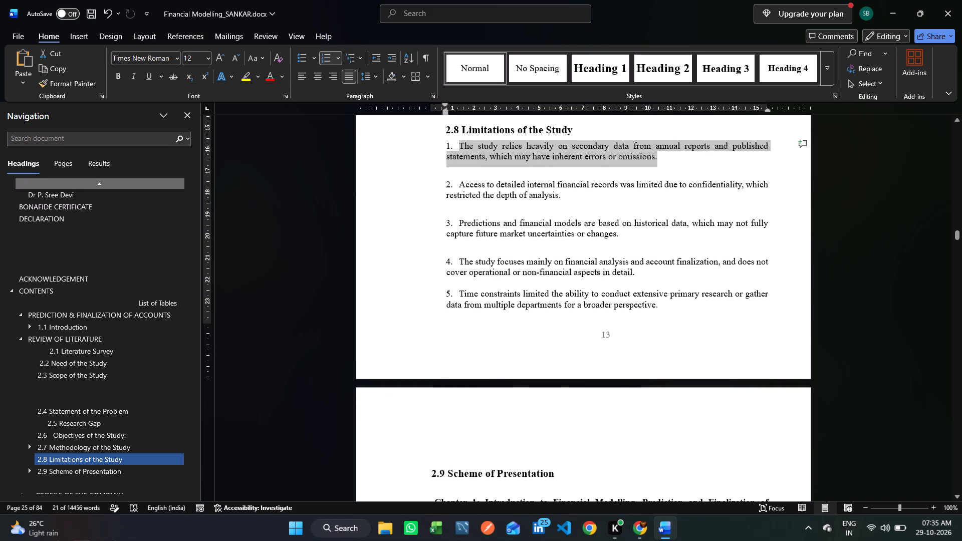
{"action": "left_click", "coordinate": [407, 309]}
{"action": "left_click", "coordinate": [594, 353]}
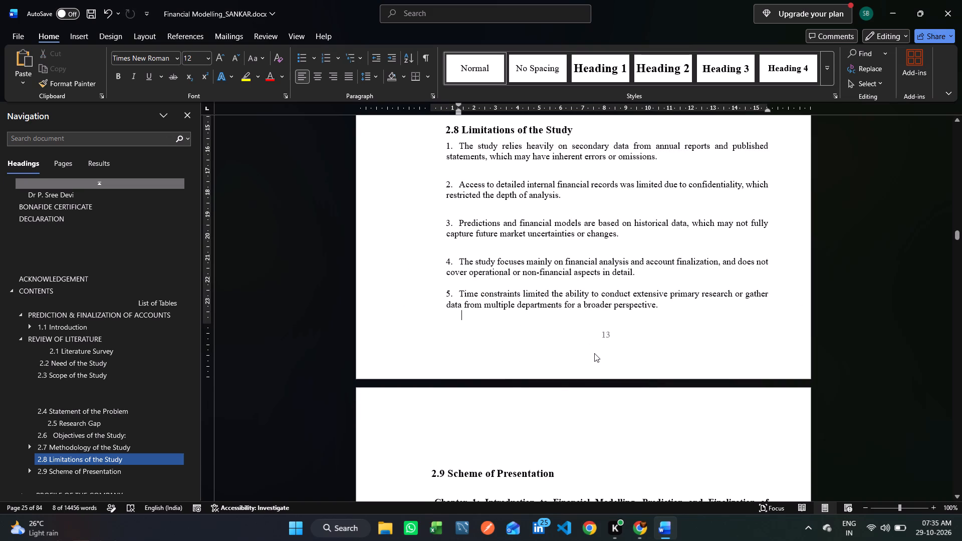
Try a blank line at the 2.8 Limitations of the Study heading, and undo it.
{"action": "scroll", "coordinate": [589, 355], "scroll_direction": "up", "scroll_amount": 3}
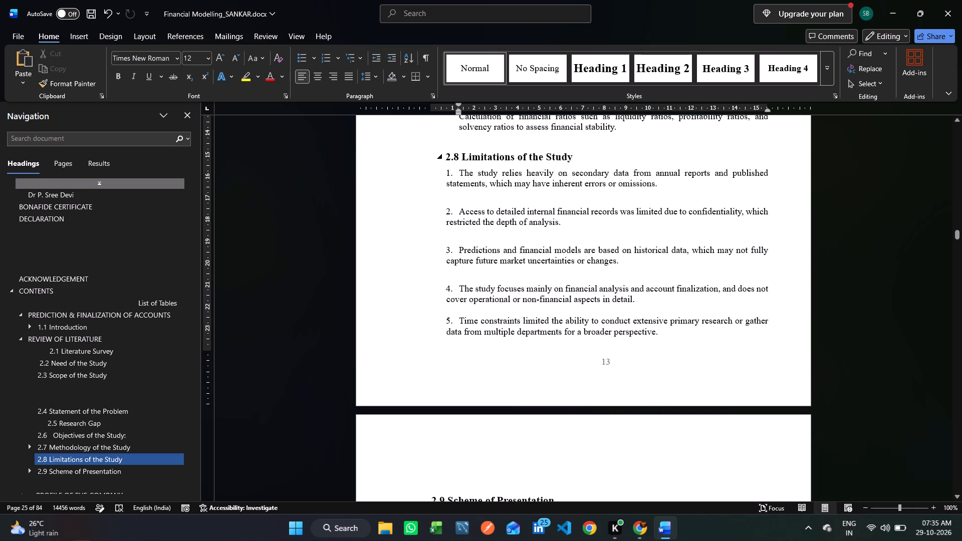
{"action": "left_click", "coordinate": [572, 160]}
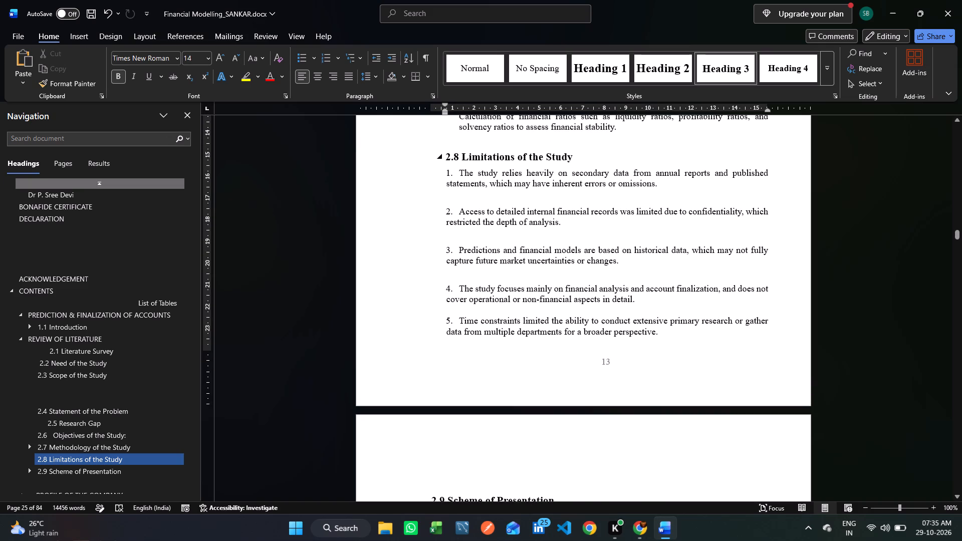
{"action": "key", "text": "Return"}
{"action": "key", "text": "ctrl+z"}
Examine the layout from the Data Analysis Process through 2.9 Scheme of Presentation and the References to the start of Chapter 3.
{"action": "scroll", "coordinate": [517, 322], "scroll_direction": "down", "scroll_amount": 3}
{"action": "scroll", "coordinate": [514, 318], "scroll_direction": "up", "scroll_amount": 11}
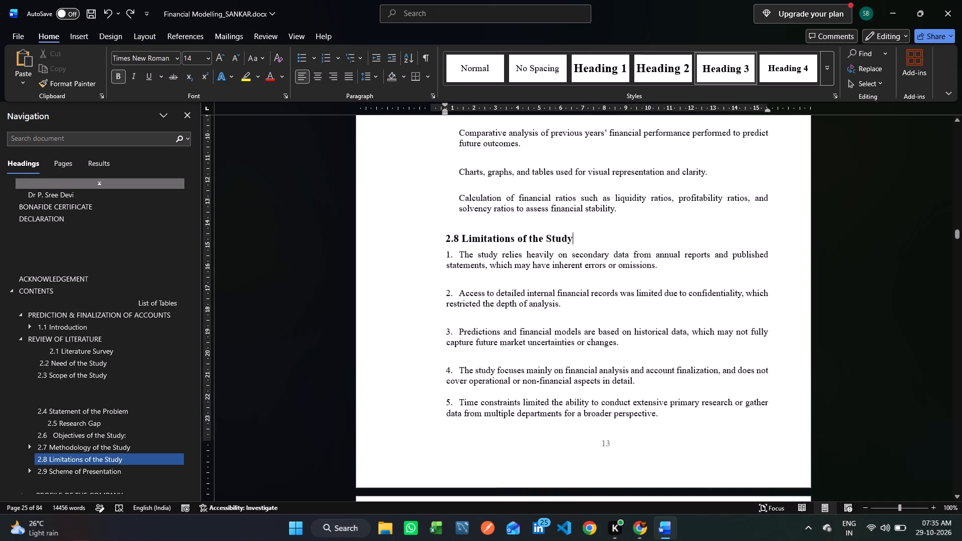
{"action": "scroll", "coordinate": [510, 265], "scroll_direction": "up", "scroll_amount": 20}
{"action": "scroll", "coordinate": [510, 265], "scroll_direction": "up", "scroll_amount": 4}
{"action": "scroll", "coordinate": [501, 233], "scroll_direction": "down", "scroll_amount": 9}
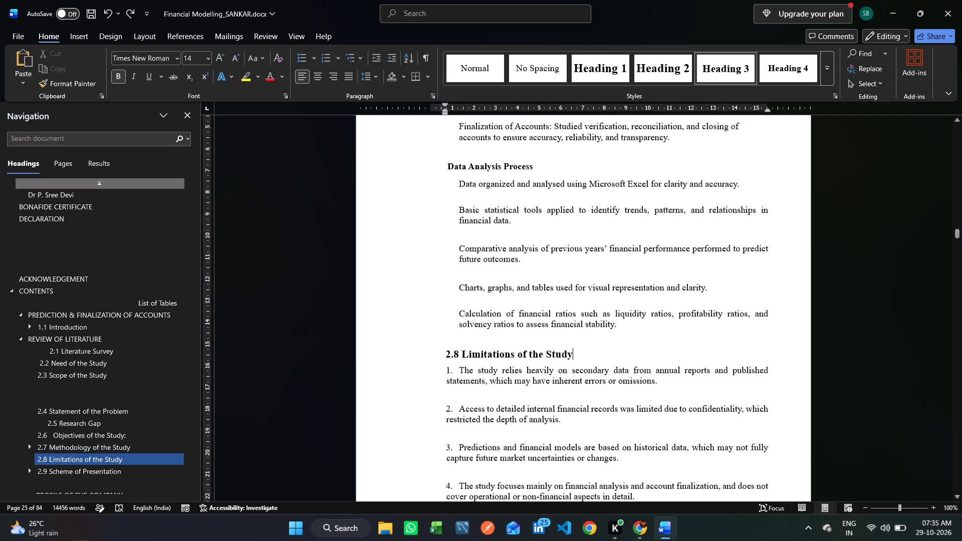
{"action": "scroll", "coordinate": [504, 238], "scroll_direction": "down", "scroll_amount": 20}
{"action": "scroll", "coordinate": [504, 238], "scroll_direction": "down", "scroll_amount": 11}
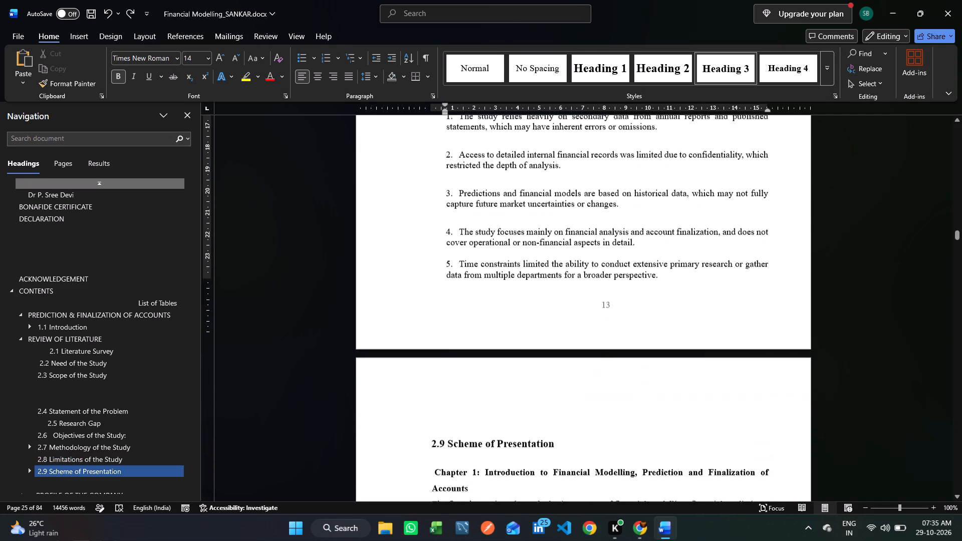
{"action": "scroll", "coordinate": [507, 240], "scroll_direction": "down", "scroll_amount": 4}
{"action": "scroll", "coordinate": [511, 245], "scroll_direction": "down", "scroll_amount": 20}
{"action": "scroll", "coordinate": [511, 245], "scroll_direction": "down", "scroll_amount": 3}
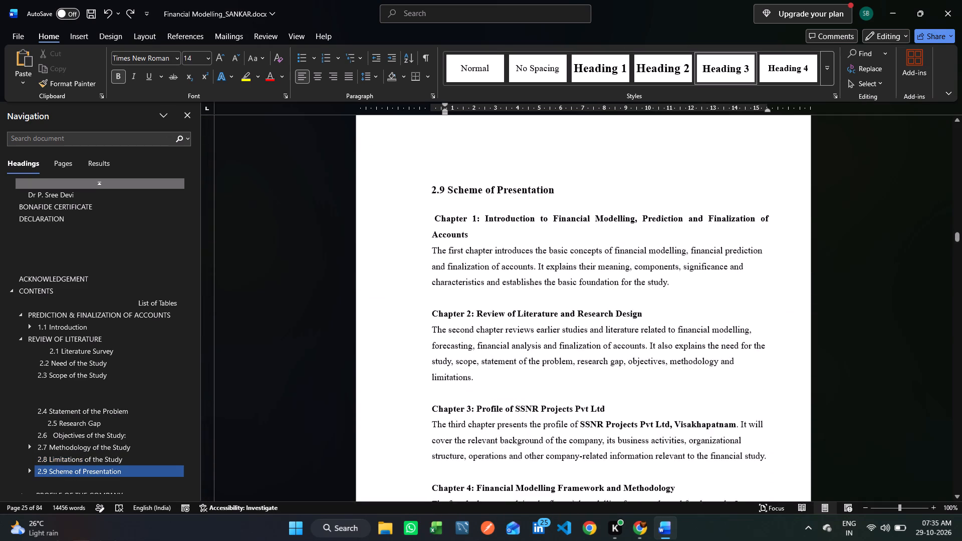
{"action": "scroll", "coordinate": [503, 252], "scroll_direction": "down", "scroll_amount": 19}
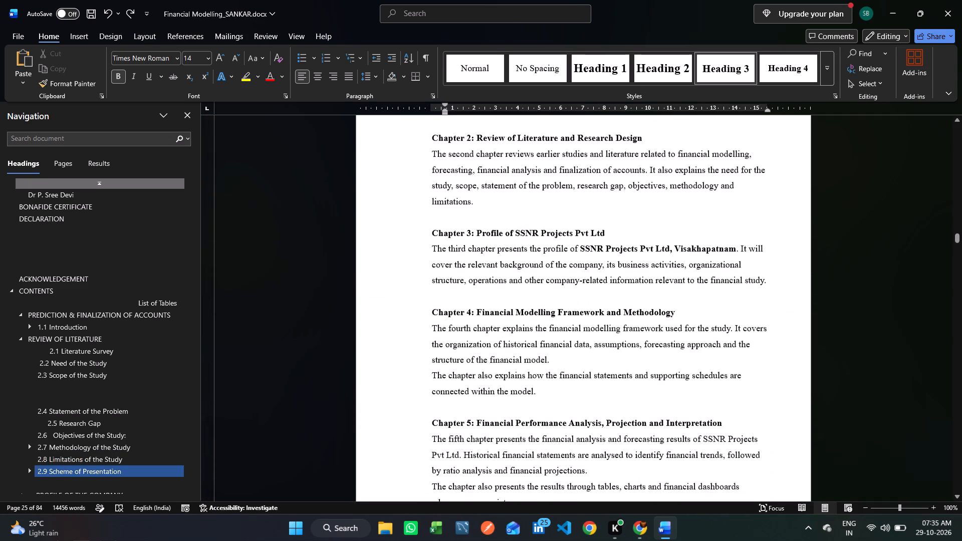
{"action": "scroll", "coordinate": [506, 250], "scroll_direction": "down", "scroll_amount": 11}
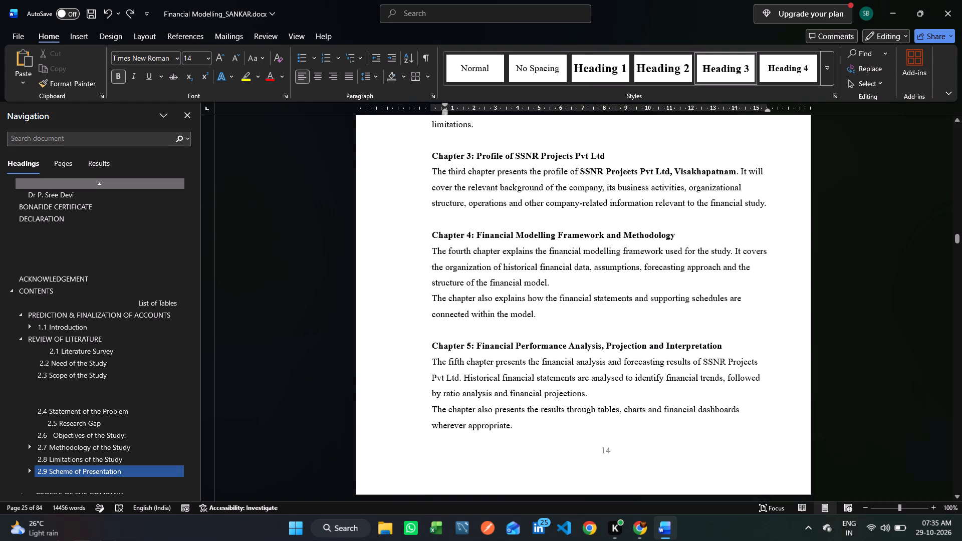
{"action": "scroll", "coordinate": [514, 248], "scroll_direction": "down", "scroll_amount": 6}
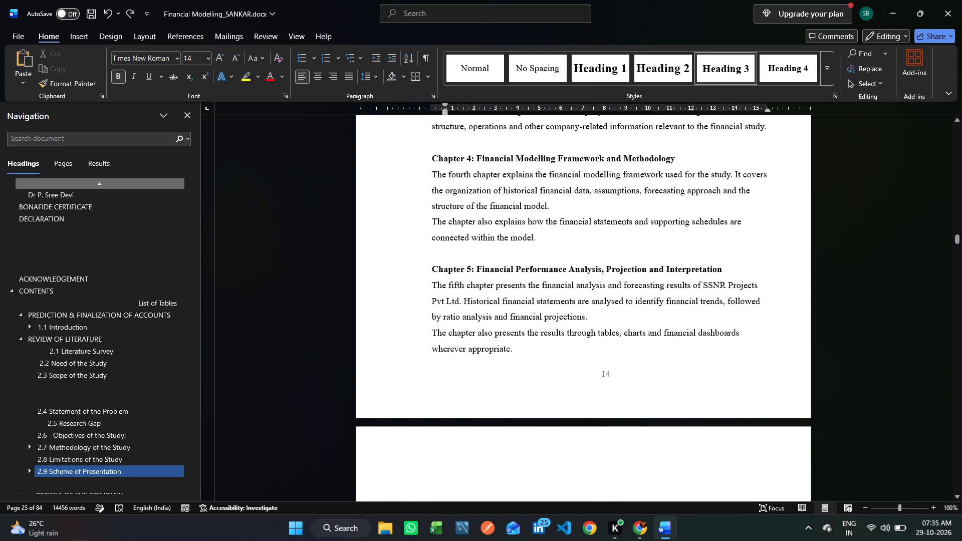
{"action": "scroll", "coordinate": [618, 191], "scroll_direction": "down", "scroll_amount": 2}
{"action": "scroll", "coordinate": [632, 245], "scroll_direction": "down", "scroll_amount": 1}
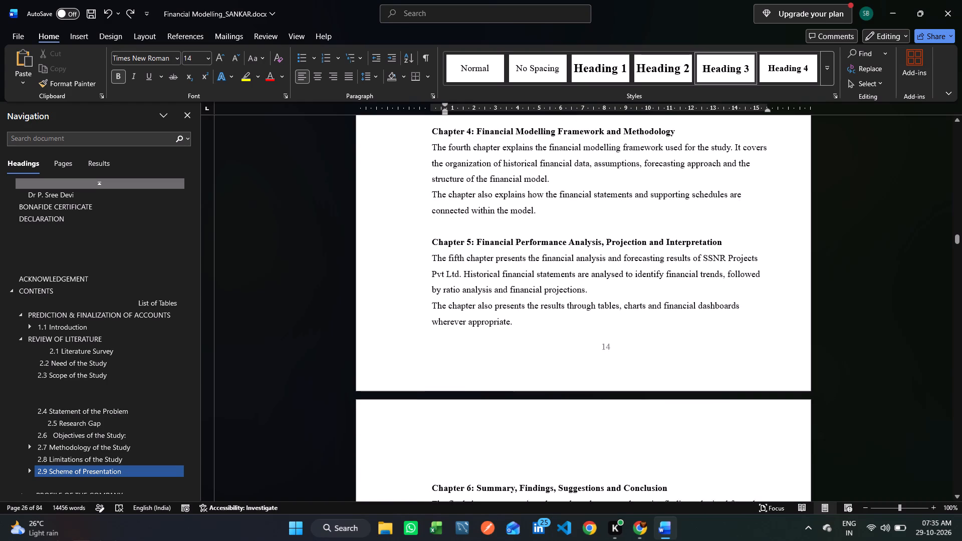
{"action": "scroll", "coordinate": [605, 240], "scroll_direction": "down", "scroll_amount": 7}
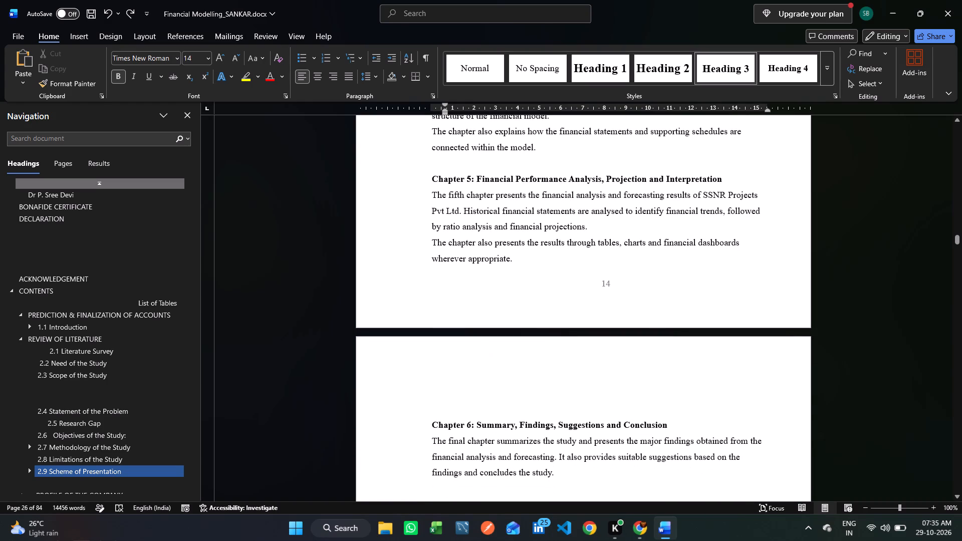
{"action": "scroll", "coordinate": [613, 235], "scroll_direction": "down", "scroll_amount": 10}
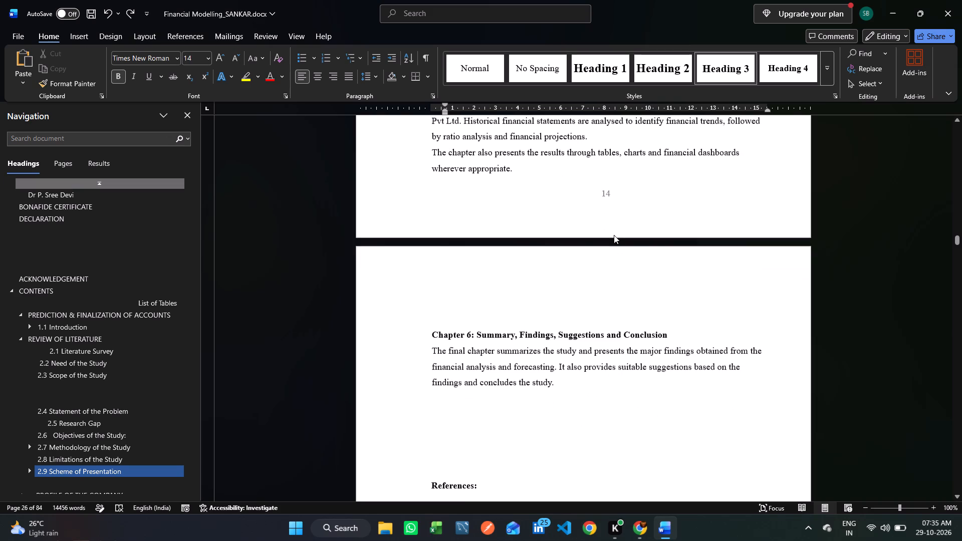
{"action": "scroll", "coordinate": [614, 235], "scroll_direction": "down", "scroll_amount": 17}
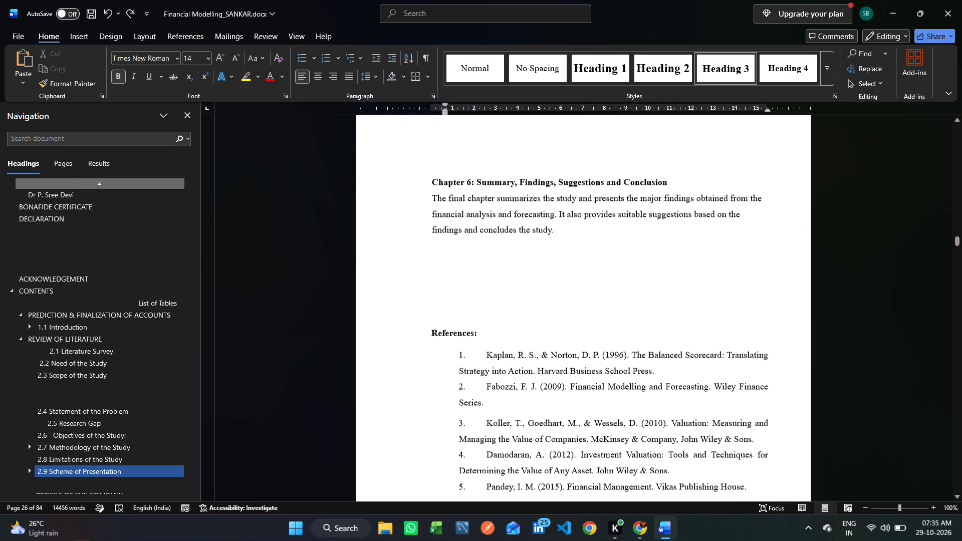
{"action": "scroll", "coordinate": [621, 237], "scroll_direction": "down", "scroll_amount": 2}
{"action": "scroll", "coordinate": [621, 237], "scroll_direction": "down", "scroll_amount": 20}
{"action": "scroll", "coordinate": [621, 237], "scroll_direction": "down", "scroll_amount": 4}
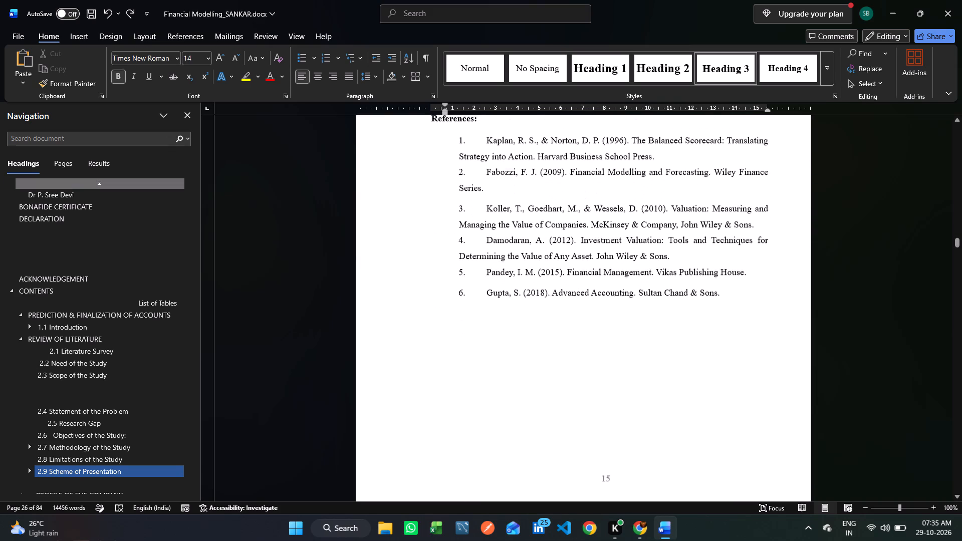
{"action": "scroll", "coordinate": [620, 245], "scroll_direction": "down", "scroll_amount": 20}
{"action": "scroll", "coordinate": [620, 245], "scroll_direction": "down", "scroll_amount": 14}
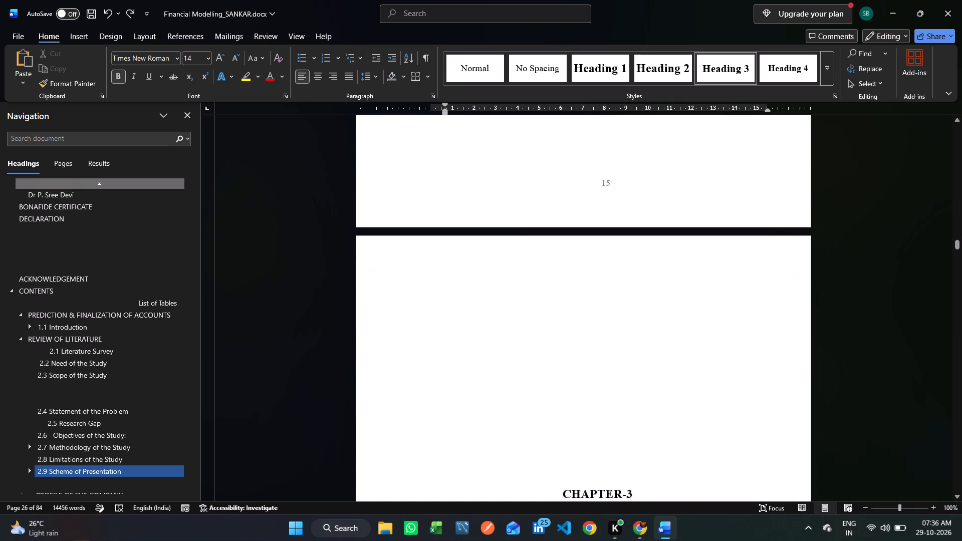
{"action": "scroll", "coordinate": [618, 231], "scroll_direction": "down", "scroll_amount": 20}
{"action": "scroll", "coordinate": [618, 231], "scroll_direction": "down", "scroll_amount": 13}
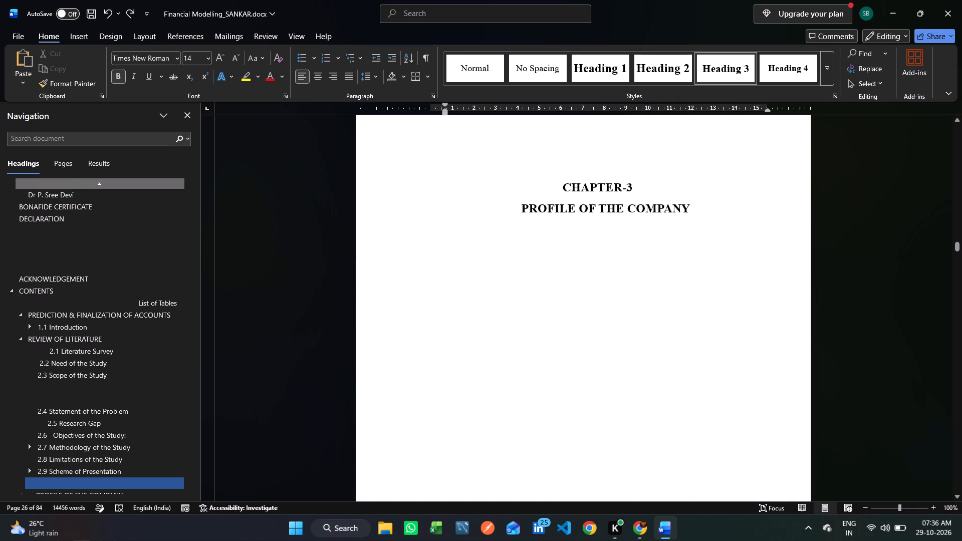
{"action": "scroll", "coordinate": [624, 238], "scroll_direction": "down", "scroll_amount": 20}
{"action": "scroll", "coordinate": [624, 238], "scroll_direction": "down", "scroll_amount": 13}
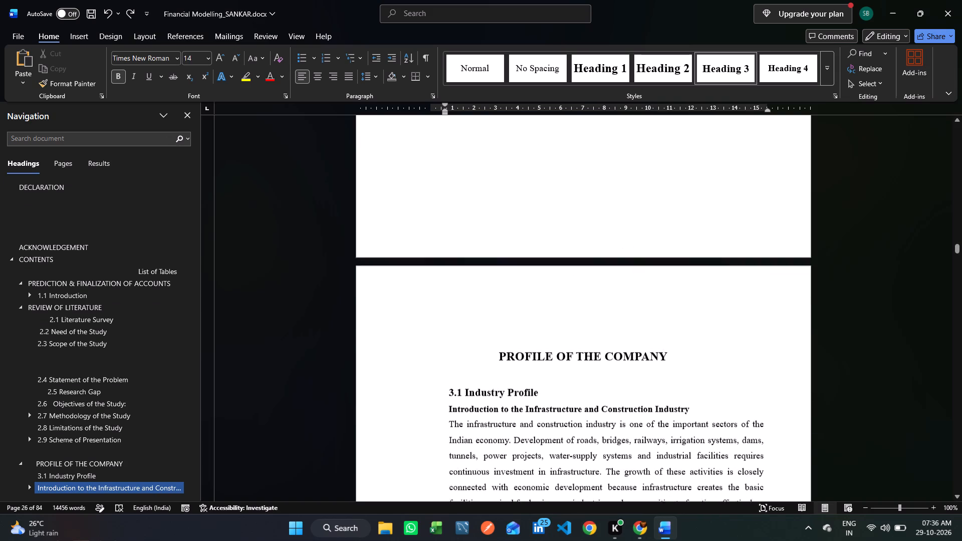
{"action": "scroll", "coordinate": [628, 250], "scroll_direction": "down", "scroll_amount": 20}
{"action": "scroll", "coordinate": [628, 250], "scroll_direction": "down", "scroll_amount": 3}
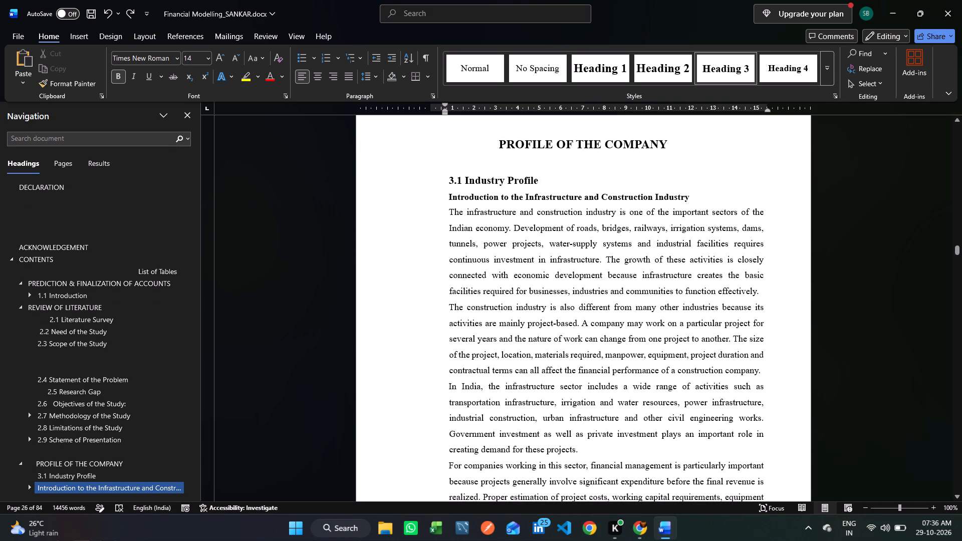
Save the report.
{"action": "key", "text": "ctrl+s"}
{"action": "key", "text": "ctrl+s"}
Examine the heading and paragraph layout of section 3.1 Industry Profile, from its introduction through the Major Segments of the Industry.
{"action": "scroll", "coordinate": [633, 250], "scroll_direction": "down", "scroll_amount": 10}
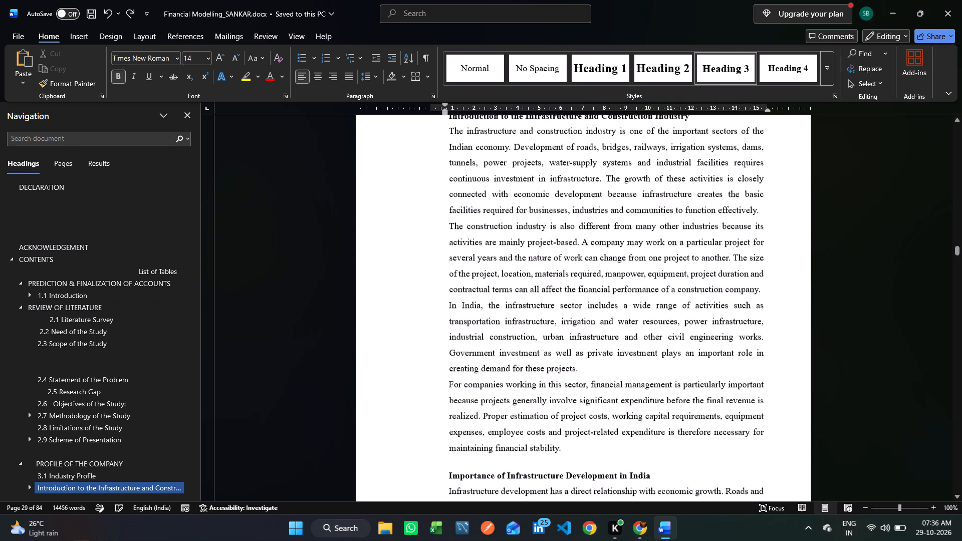
{"action": "scroll", "coordinate": [631, 242], "scroll_direction": "down", "scroll_amount": 6}
{"action": "scroll", "coordinate": [631, 244], "scroll_direction": "up", "scroll_amount": 7}
{"action": "scroll", "coordinate": [631, 244], "scroll_direction": "down", "scroll_amount": 9}
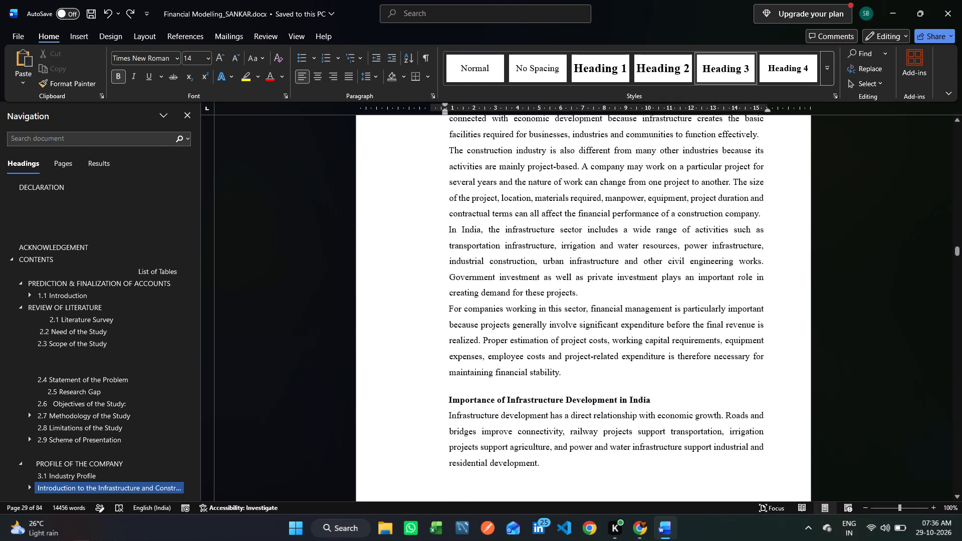
{"action": "scroll", "coordinate": [629, 247], "scroll_direction": "down", "scroll_amount": 14}
{"action": "scroll", "coordinate": [634, 244], "scroll_direction": "up", "scroll_amount": 17}
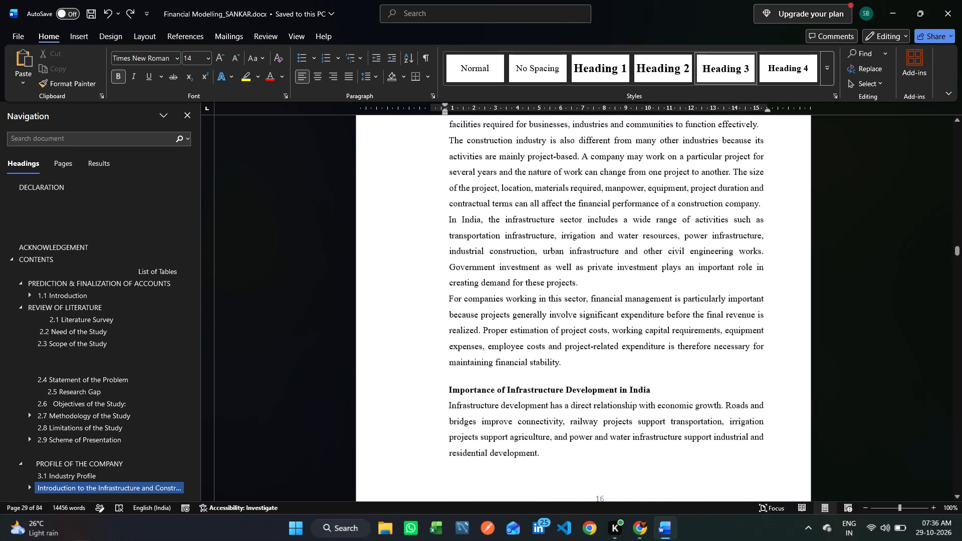
{"action": "scroll", "coordinate": [627, 189], "scroll_direction": "up", "scroll_amount": 20}
{"action": "scroll", "coordinate": [627, 189], "scroll_direction": "up", "scroll_amount": 20}
{"action": "scroll", "coordinate": [627, 189], "scroll_direction": "up", "scroll_amount": 1}
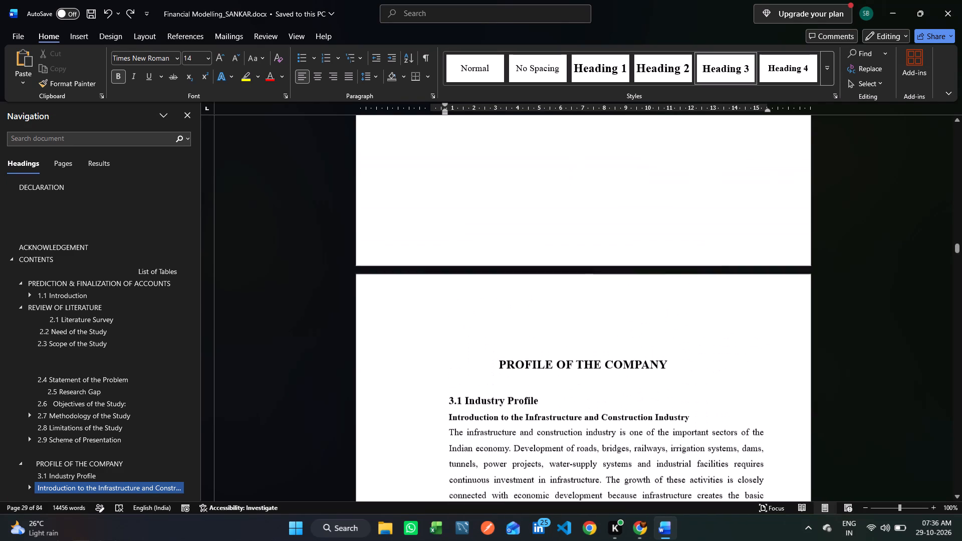
{"action": "scroll", "coordinate": [620, 166], "scroll_direction": "down", "scroll_amount": 5}
{"action": "scroll", "coordinate": [618, 169], "scroll_direction": "down", "scroll_amount": 20}
{"action": "scroll", "coordinate": [618, 169], "scroll_direction": "down", "scroll_amount": 2}
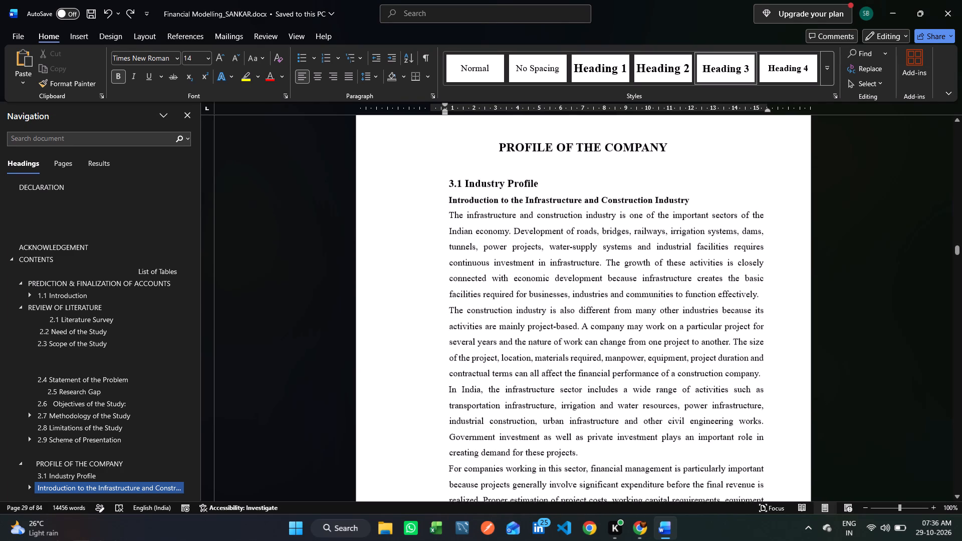
{"action": "scroll", "coordinate": [598, 283], "scroll_direction": "down", "scroll_amount": 17}
{"action": "scroll", "coordinate": [608, 290], "scroll_direction": "down", "scroll_amount": 5}
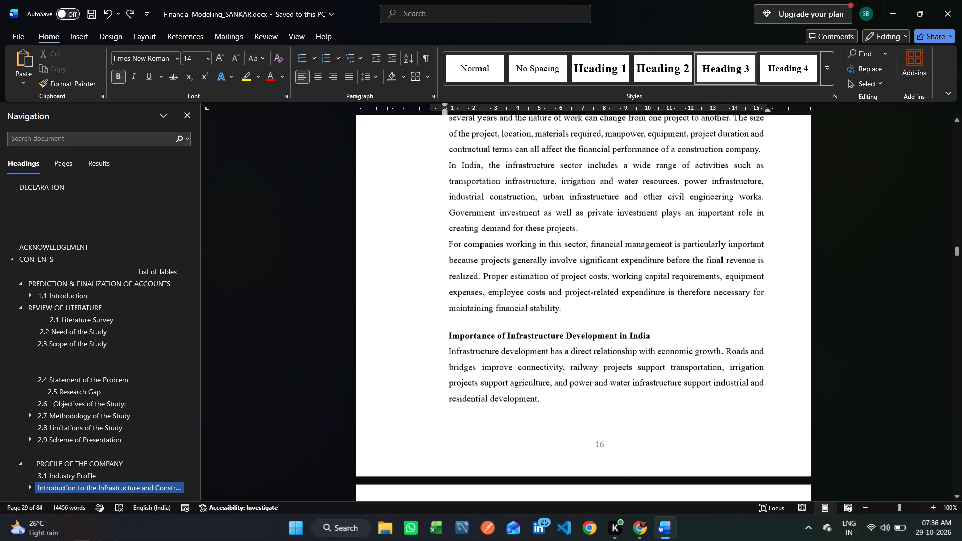
{"action": "scroll", "coordinate": [603, 288], "scroll_direction": "down", "scroll_amount": 12}
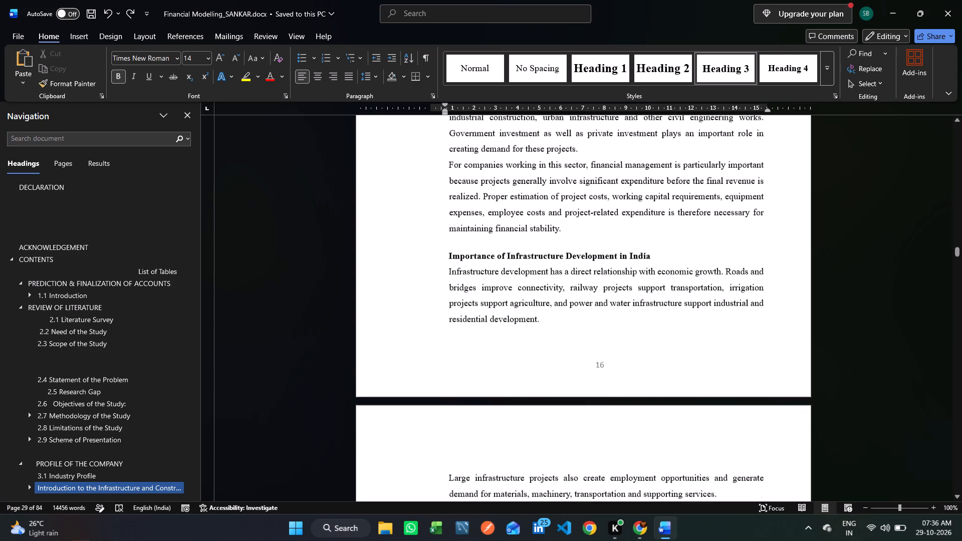
{"action": "scroll", "coordinate": [597, 292], "scroll_direction": "down", "scroll_amount": 18}
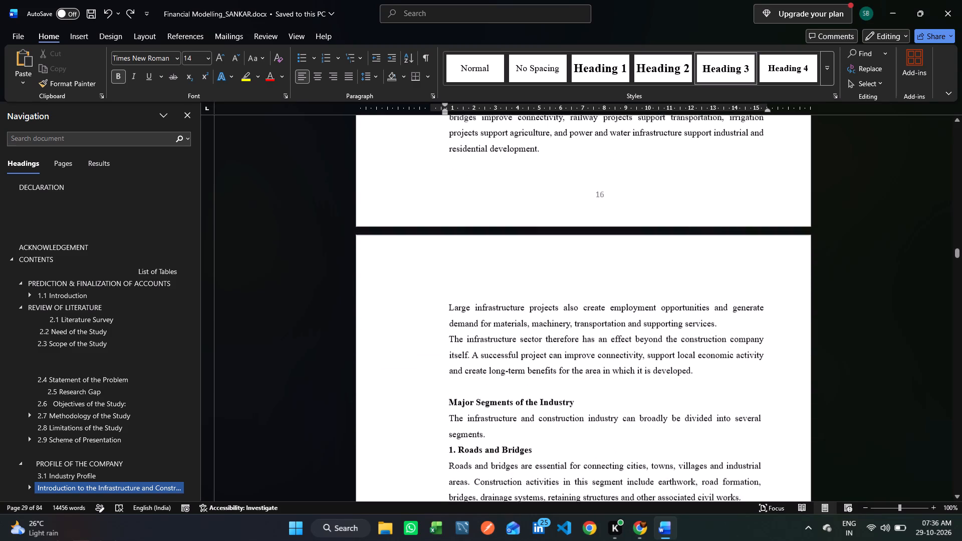
{"action": "scroll", "coordinate": [596, 300], "scroll_direction": "down", "scroll_amount": 10}
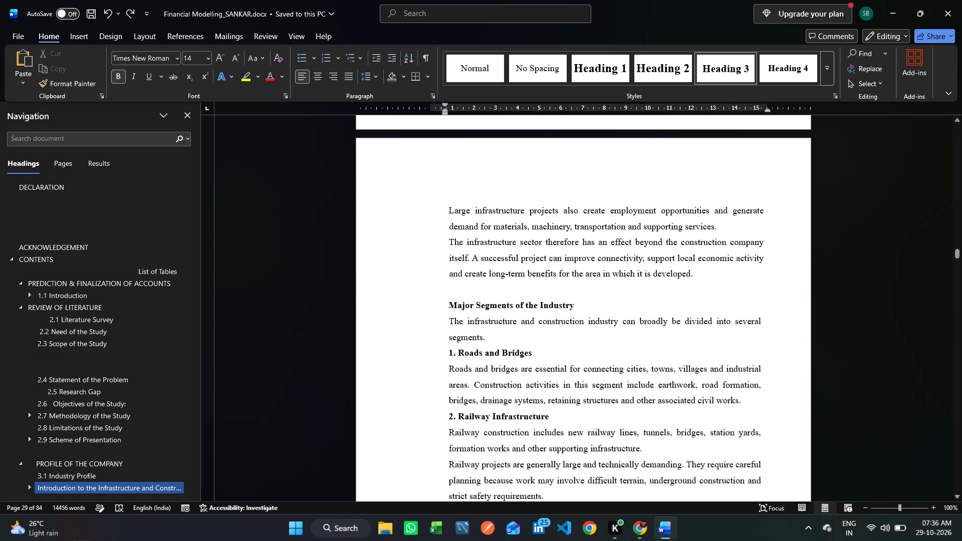
{"action": "scroll", "coordinate": [599, 301], "scroll_direction": "down", "scroll_amount": 12}
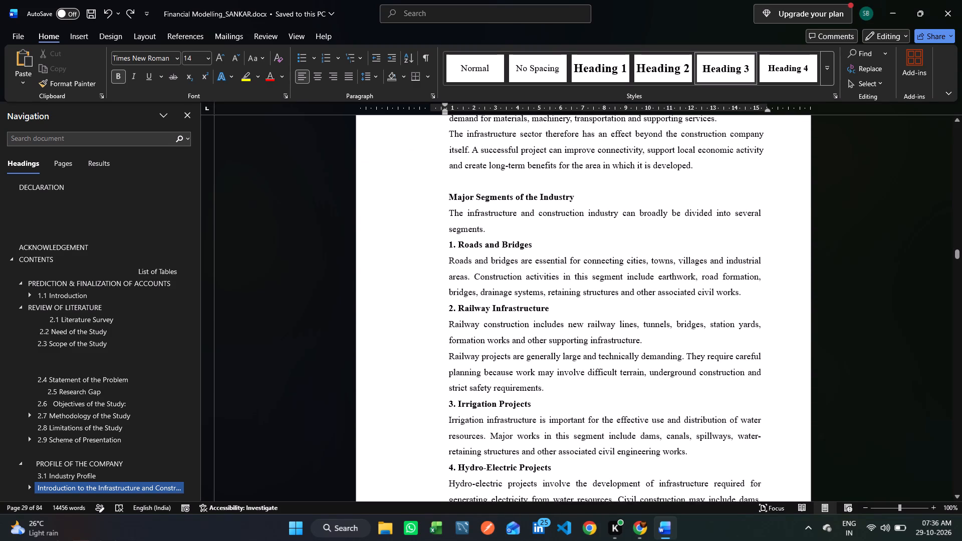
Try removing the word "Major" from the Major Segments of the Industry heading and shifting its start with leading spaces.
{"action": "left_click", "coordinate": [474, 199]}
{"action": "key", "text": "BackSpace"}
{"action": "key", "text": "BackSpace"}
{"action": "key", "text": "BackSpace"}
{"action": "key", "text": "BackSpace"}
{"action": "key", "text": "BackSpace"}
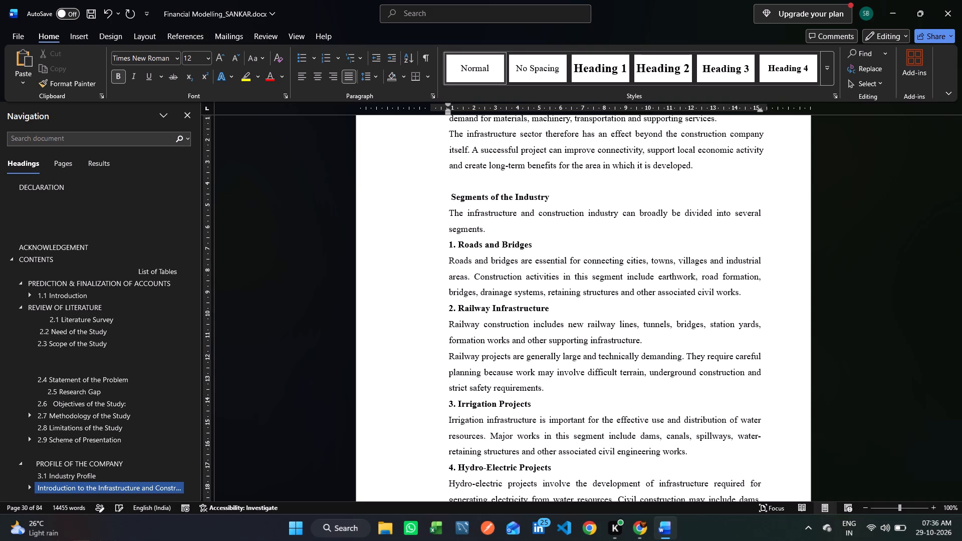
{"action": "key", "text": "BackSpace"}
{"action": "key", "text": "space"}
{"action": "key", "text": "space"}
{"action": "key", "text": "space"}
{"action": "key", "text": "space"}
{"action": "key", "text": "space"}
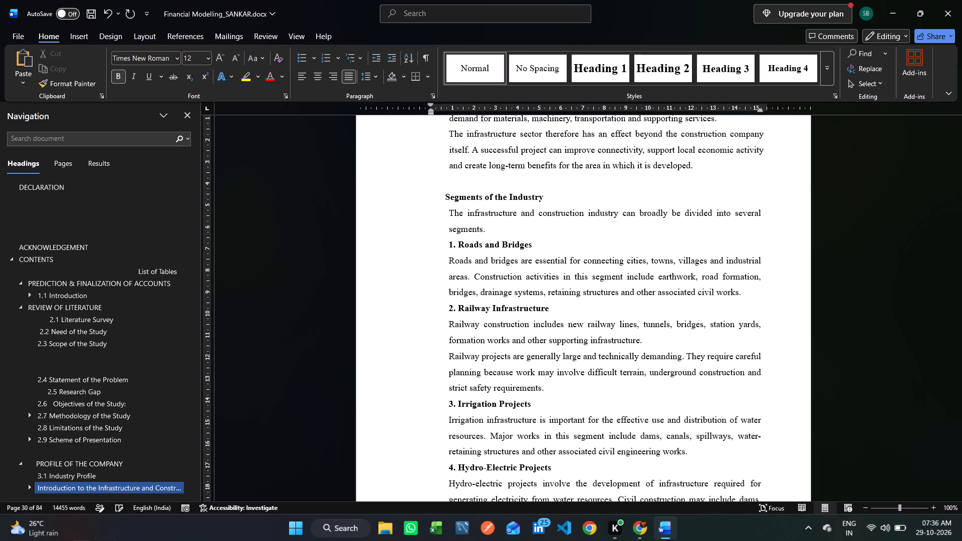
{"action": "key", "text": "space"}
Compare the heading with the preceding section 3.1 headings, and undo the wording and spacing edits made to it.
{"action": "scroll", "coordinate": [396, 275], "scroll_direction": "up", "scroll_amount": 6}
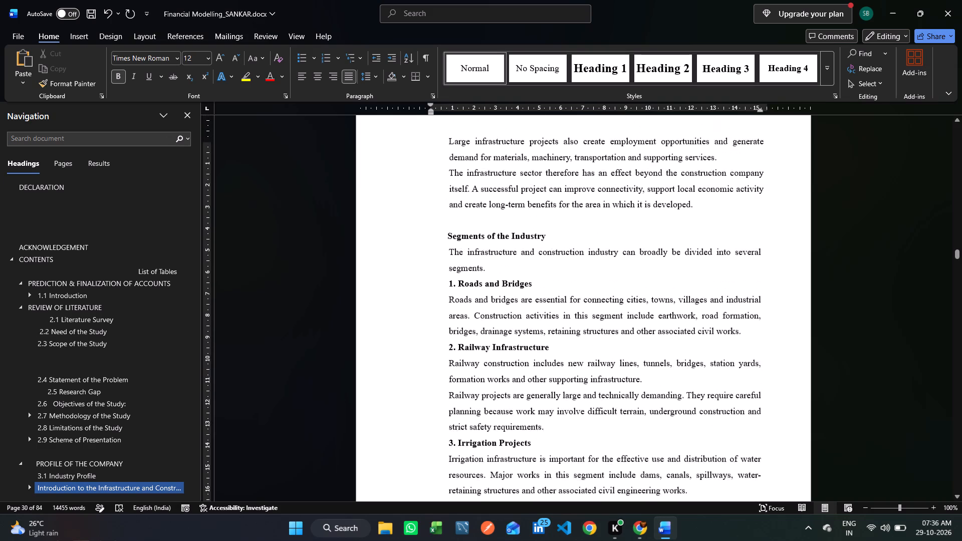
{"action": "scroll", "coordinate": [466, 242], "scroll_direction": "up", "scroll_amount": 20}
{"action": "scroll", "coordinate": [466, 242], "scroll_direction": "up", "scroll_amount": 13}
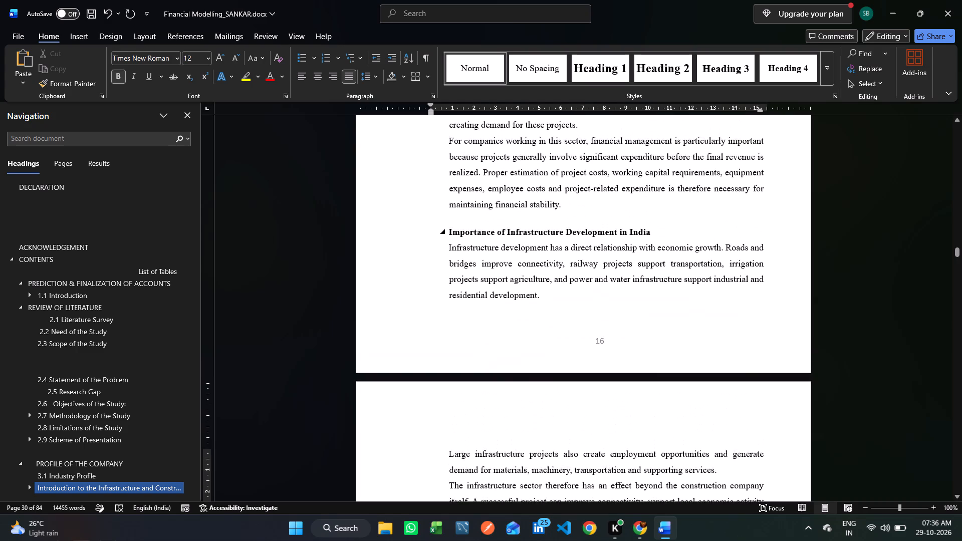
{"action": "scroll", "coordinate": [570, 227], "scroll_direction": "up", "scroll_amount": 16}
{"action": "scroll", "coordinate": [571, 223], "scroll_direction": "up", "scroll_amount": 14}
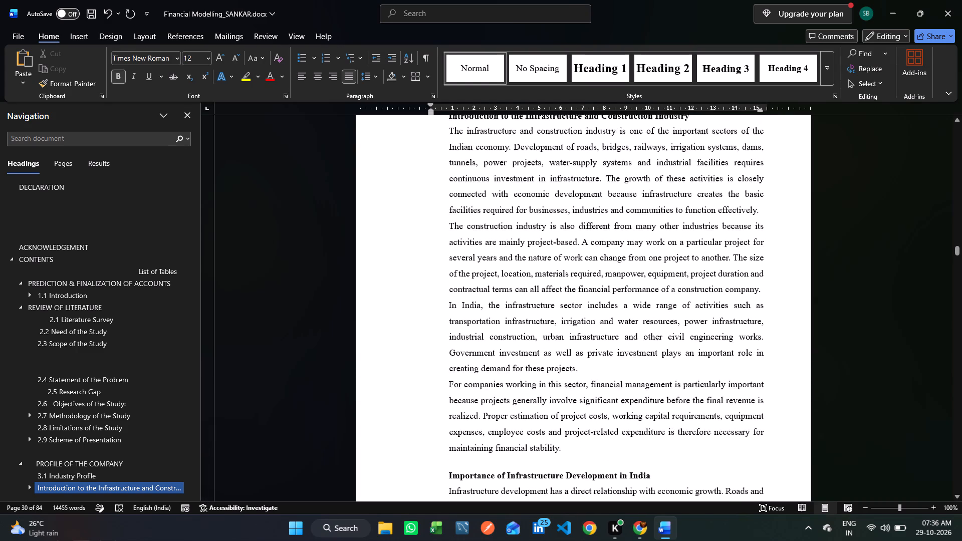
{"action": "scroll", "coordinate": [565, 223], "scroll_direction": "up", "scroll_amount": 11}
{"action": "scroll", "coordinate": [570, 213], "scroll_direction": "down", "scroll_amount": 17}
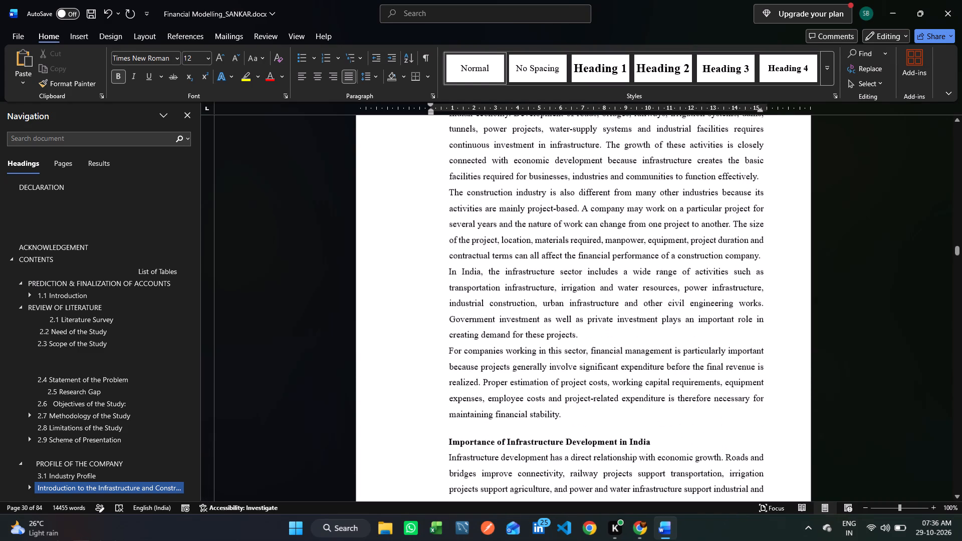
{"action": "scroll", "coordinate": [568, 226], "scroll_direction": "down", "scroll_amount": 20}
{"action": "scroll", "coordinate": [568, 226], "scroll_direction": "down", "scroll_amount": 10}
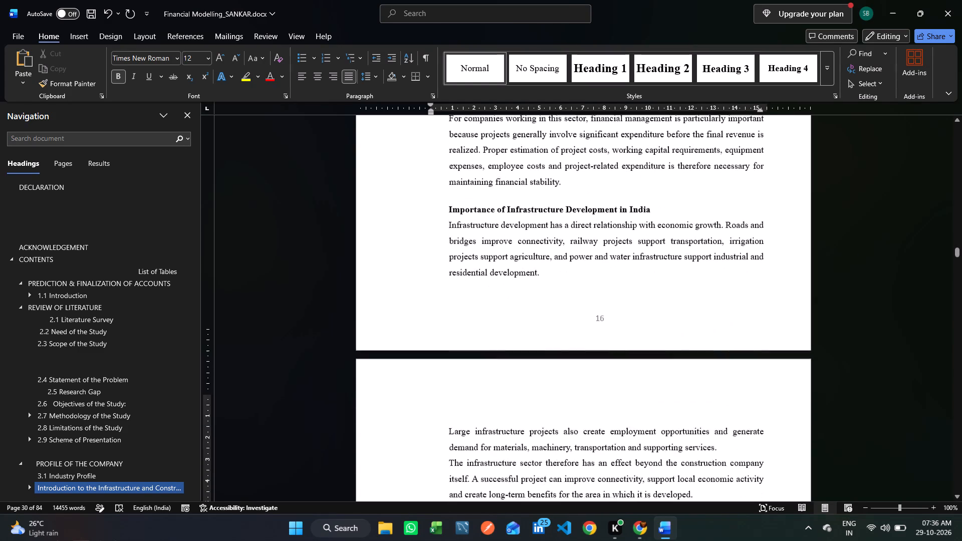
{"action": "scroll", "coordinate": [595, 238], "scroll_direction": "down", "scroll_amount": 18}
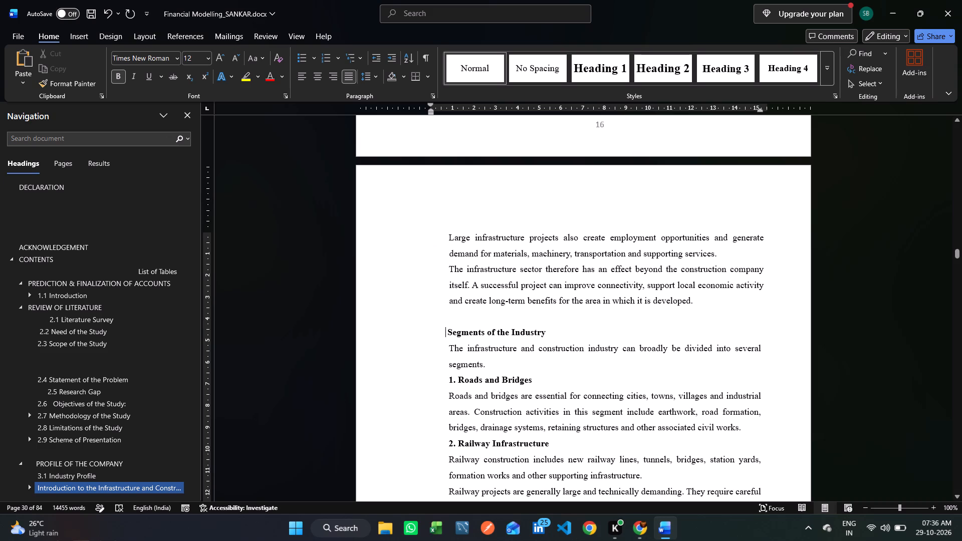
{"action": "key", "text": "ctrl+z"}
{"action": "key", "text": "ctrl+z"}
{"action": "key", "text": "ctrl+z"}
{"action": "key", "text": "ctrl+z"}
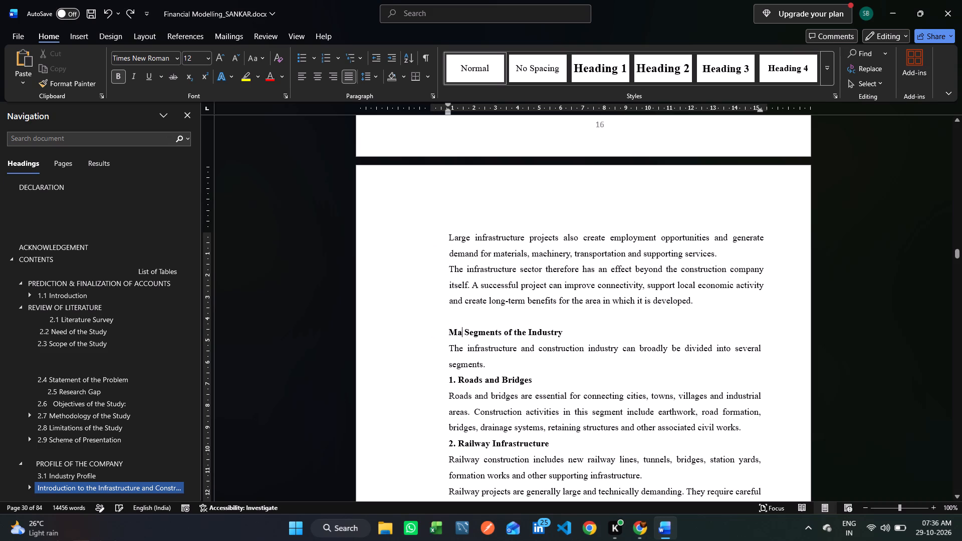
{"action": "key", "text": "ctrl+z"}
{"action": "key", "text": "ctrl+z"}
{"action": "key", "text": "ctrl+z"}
Examine the rest of section 3.1, from the numbered industry segments through the Future Outlook, for heading and paragraph formatting.
{"action": "scroll", "coordinate": [618, 239], "scroll_direction": "down", "scroll_amount": 8}
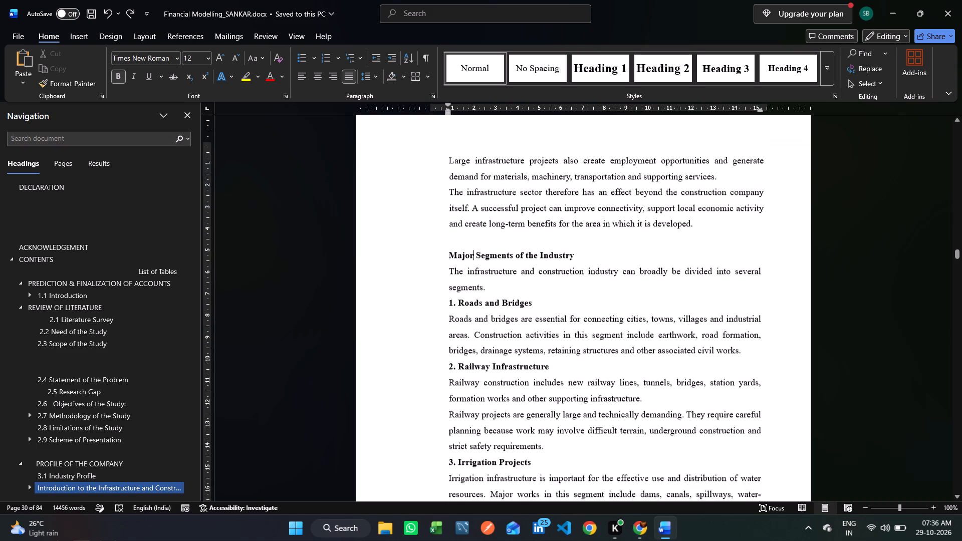
{"action": "scroll", "coordinate": [624, 238], "scroll_direction": "down", "scroll_amount": 20}
{"action": "scroll", "coordinate": [624, 238], "scroll_direction": "down", "scroll_amount": 8}
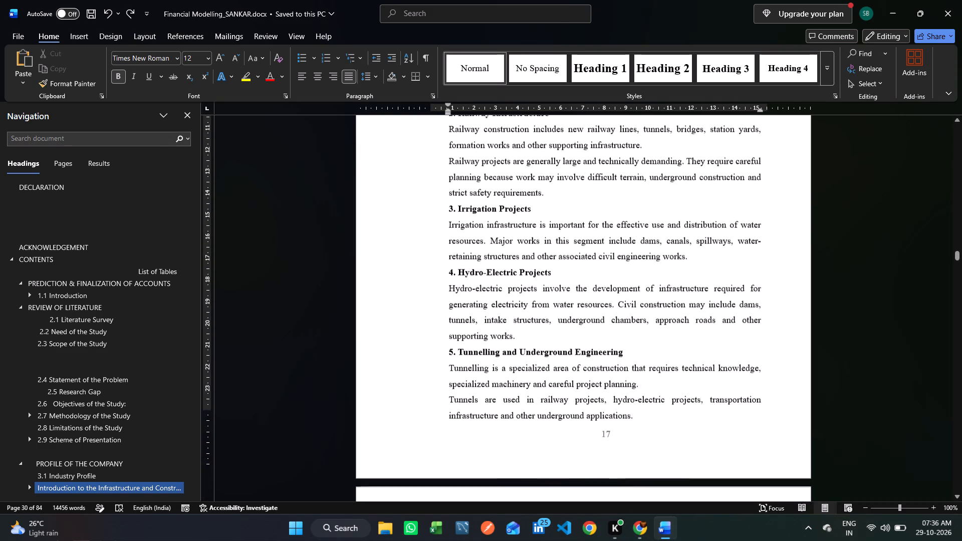
{"action": "scroll", "coordinate": [604, 255], "scroll_direction": "down", "scroll_amount": 20}
{"action": "scroll", "coordinate": [604, 255], "scroll_direction": "down", "scroll_amount": 8}
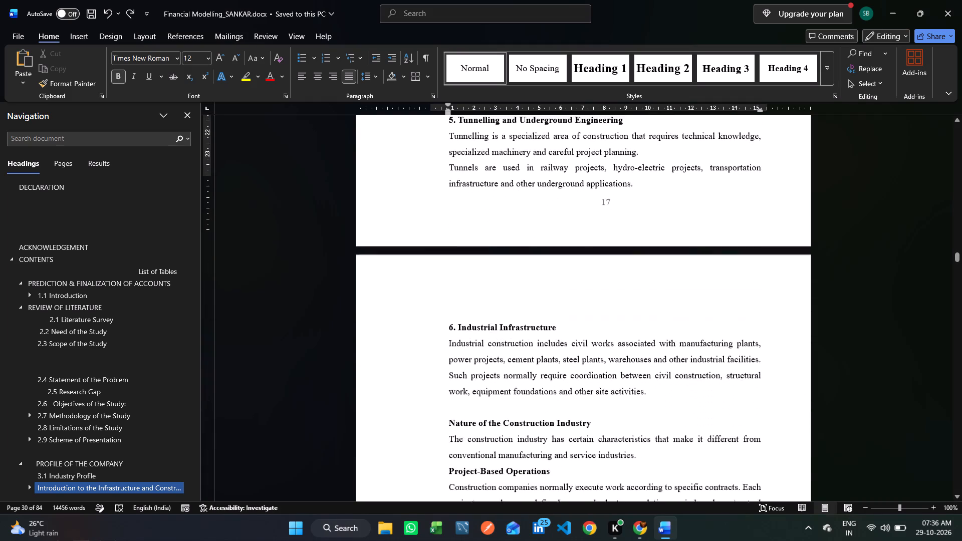
{"action": "scroll", "coordinate": [604, 267], "scroll_direction": "down", "scroll_amount": 18}
{"action": "scroll", "coordinate": [608, 264], "scroll_direction": "down", "scroll_amount": 3}
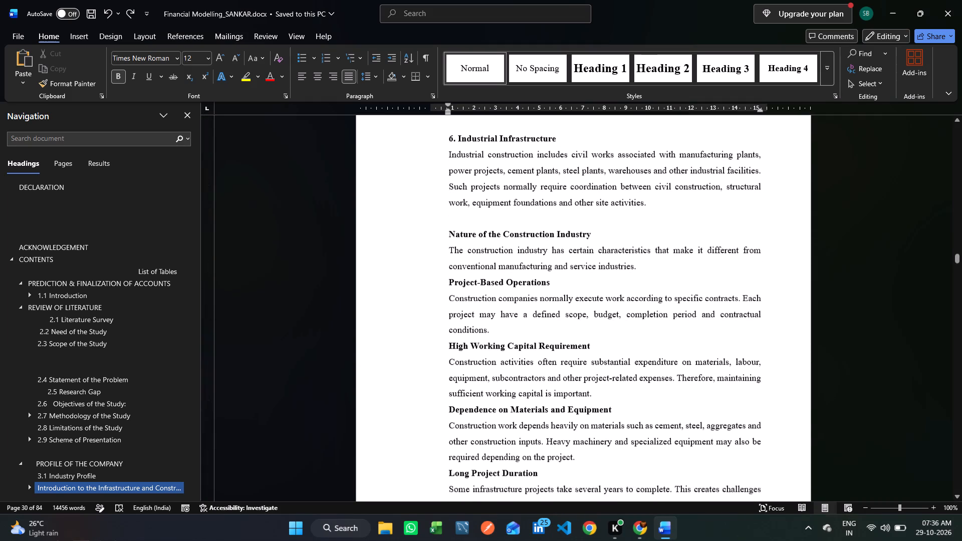
{"action": "scroll", "coordinate": [608, 264], "scroll_direction": "down", "scroll_amount": 17}
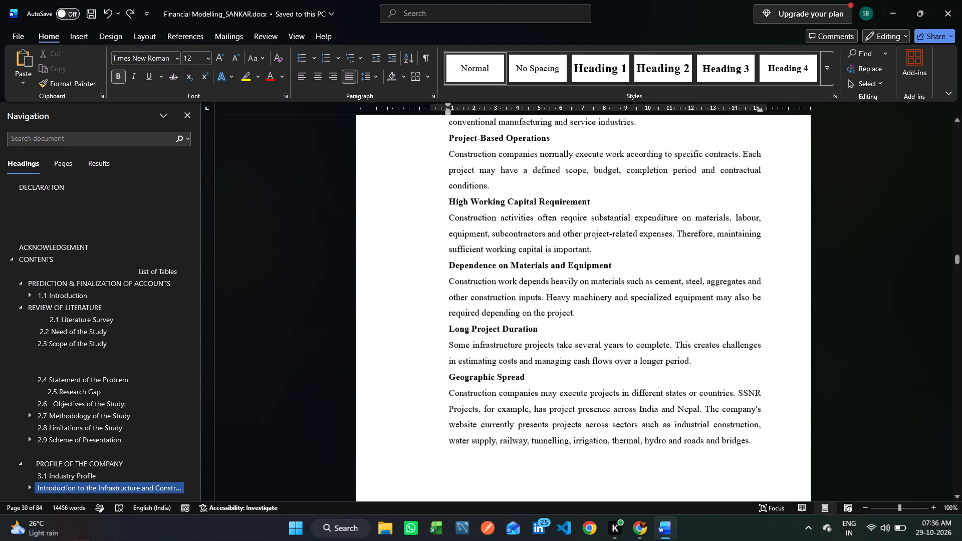
{"action": "scroll", "coordinate": [609, 265], "scroll_direction": "down", "scroll_amount": 20}
{"action": "scroll", "coordinate": [609, 265], "scroll_direction": "down", "scroll_amount": 4}
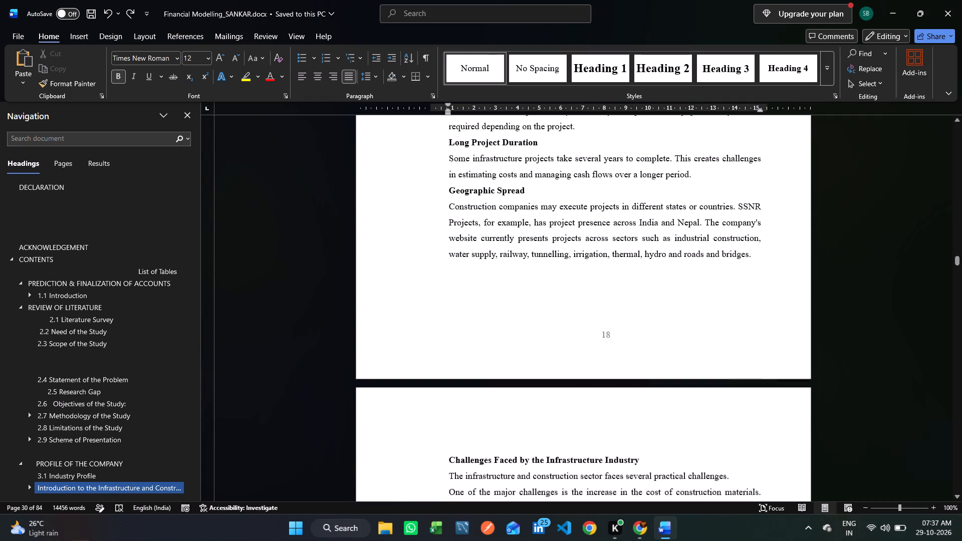
{"action": "scroll", "coordinate": [614, 270], "scroll_direction": "down", "scroll_amount": 11}
{"action": "scroll", "coordinate": [607, 267], "scroll_direction": "down", "scroll_amount": 11}
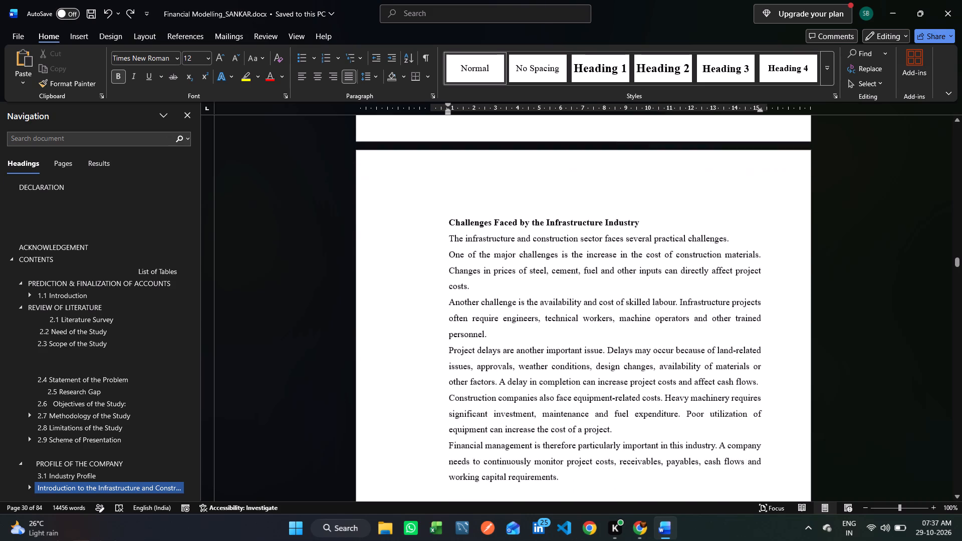
{"action": "scroll", "coordinate": [608, 267], "scroll_direction": "down", "scroll_amount": 20}
{"action": "scroll", "coordinate": [608, 267], "scroll_direction": "down", "scroll_amount": 7}
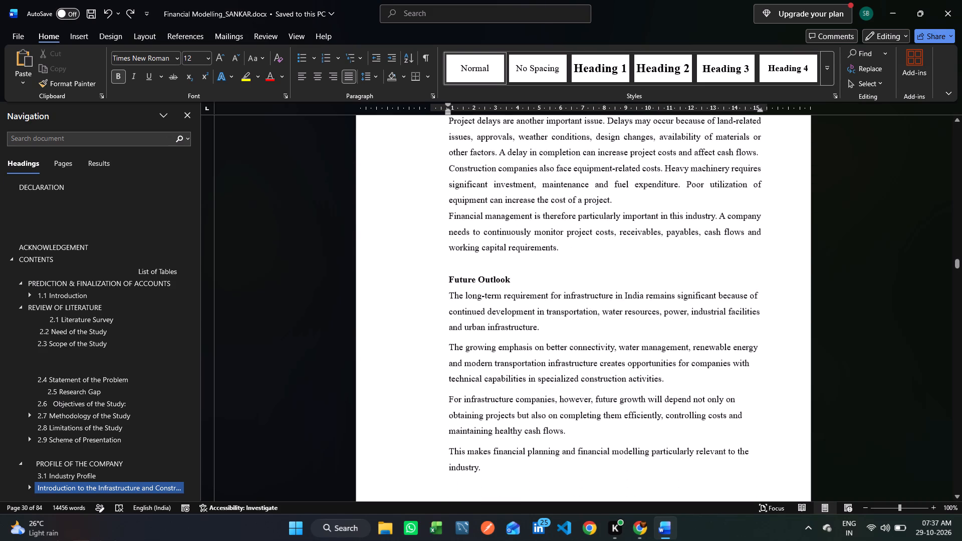
{"action": "scroll", "coordinate": [610, 260], "scroll_direction": "down", "scroll_amount": 20}
{"action": "scroll", "coordinate": [610, 260], "scroll_direction": "down", "scroll_amount": 6}
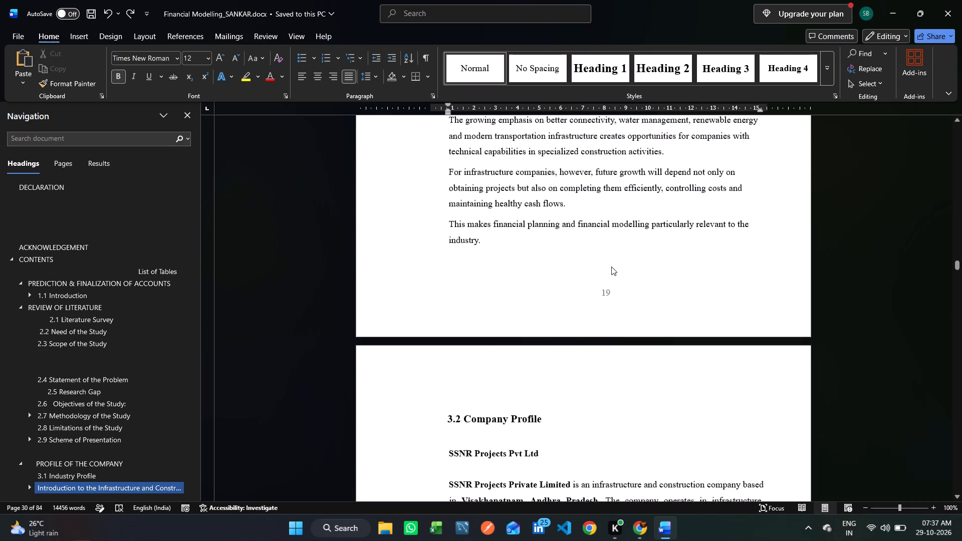
Examine section 3.2 Company Profile, from its opening paragraphs through the Organization Chart figure, for heading, paragraph and list formatting.
{"action": "scroll", "coordinate": [611, 266], "scroll_direction": "down", "scroll_amount": 12}
{"action": "scroll", "coordinate": [613, 272], "scroll_direction": "down", "scroll_amount": 11}
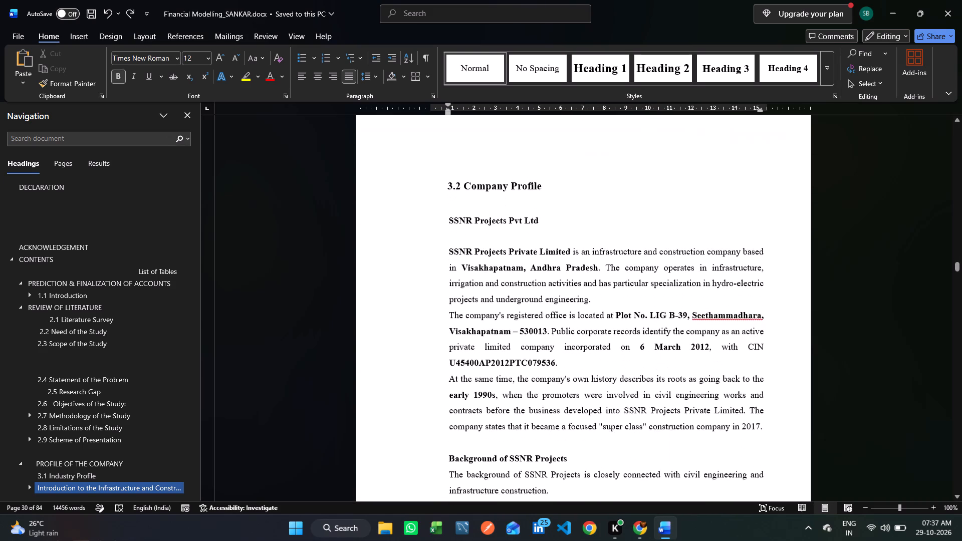
{"action": "scroll", "coordinate": [619, 257], "scroll_direction": "down", "scroll_amount": 16}
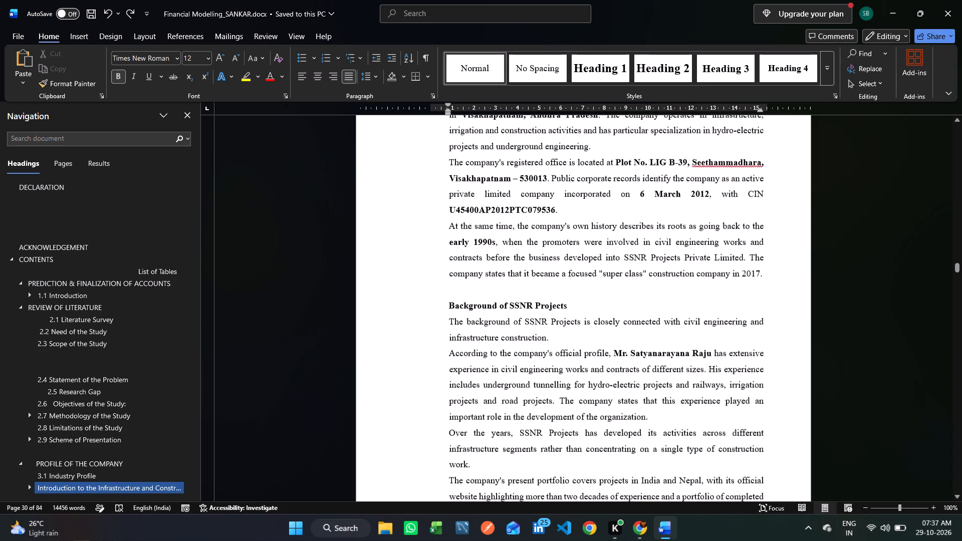
{"action": "scroll", "coordinate": [621, 255], "scroll_direction": "down", "scroll_amount": 18}
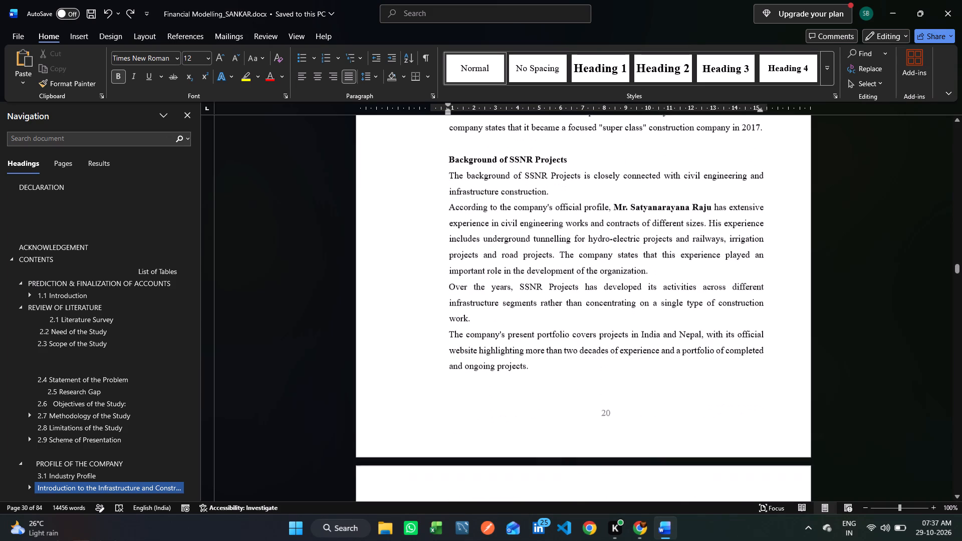
{"action": "scroll", "coordinate": [623, 257], "scroll_direction": "down", "scroll_amount": 10}
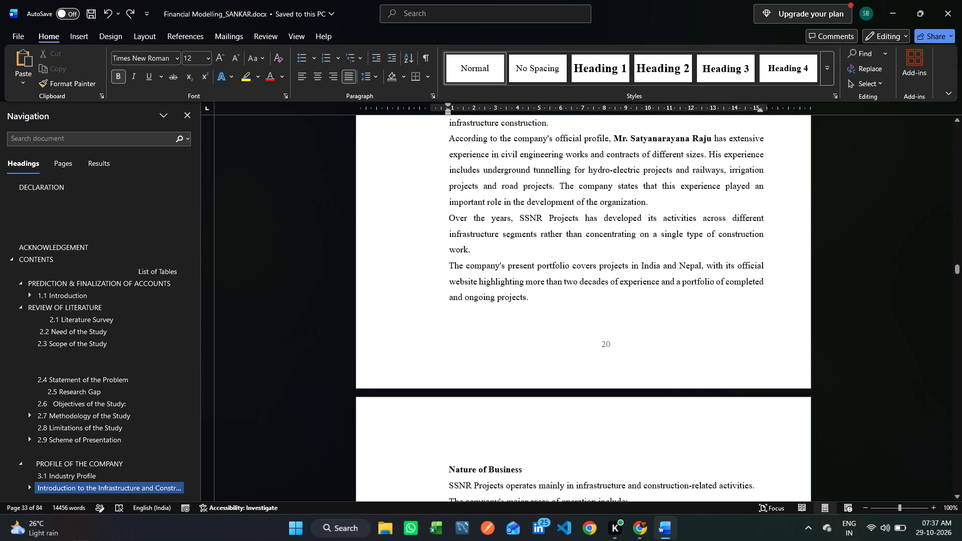
{"action": "scroll", "coordinate": [644, 251], "scroll_direction": "down", "scroll_amount": 20}
{"action": "scroll", "coordinate": [644, 251], "scroll_direction": "down", "scroll_amount": 7}
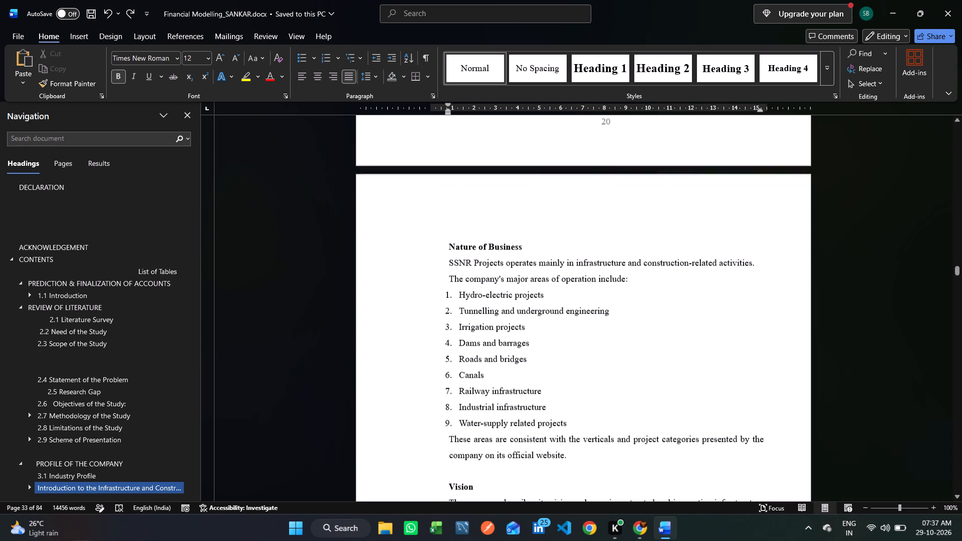
{"action": "scroll", "coordinate": [657, 246], "scroll_direction": "down", "scroll_amount": 20}
{"action": "scroll", "coordinate": [657, 246], "scroll_direction": "down", "scroll_amount": 7}
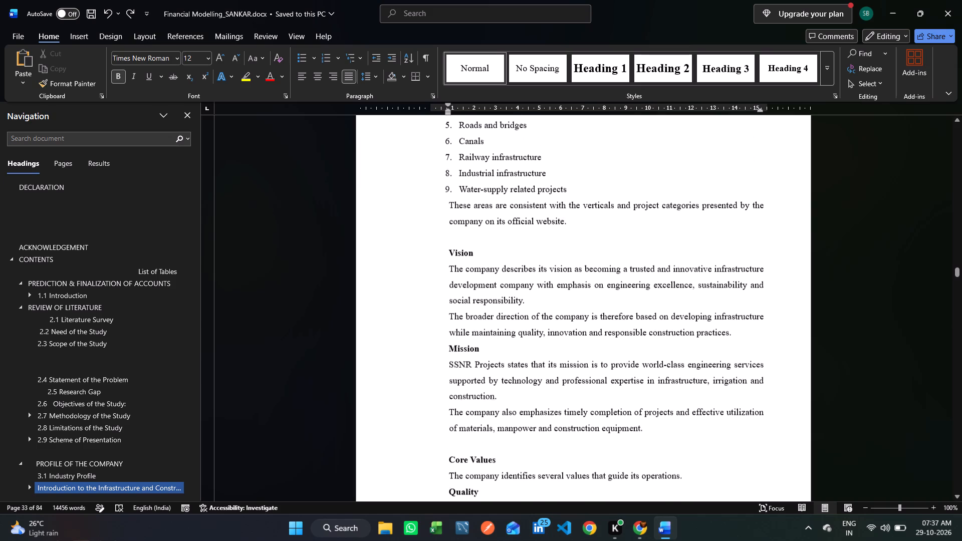
{"action": "scroll", "coordinate": [658, 246], "scroll_direction": "down", "scroll_amount": 20}
{"action": "scroll", "coordinate": [658, 246], "scroll_direction": "down", "scroll_amount": 7}
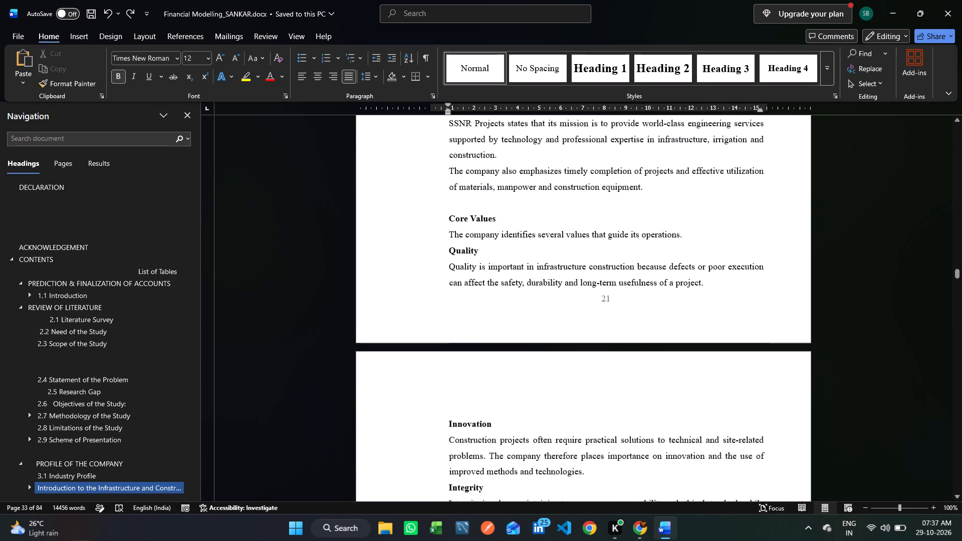
{"action": "scroll", "coordinate": [658, 246], "scroll_direction": "down", "scroll_amount": 20}
{"action": "scroll", "coordinate": [658, 246], "scroll_direction": "down", "scroll_amount": 7}
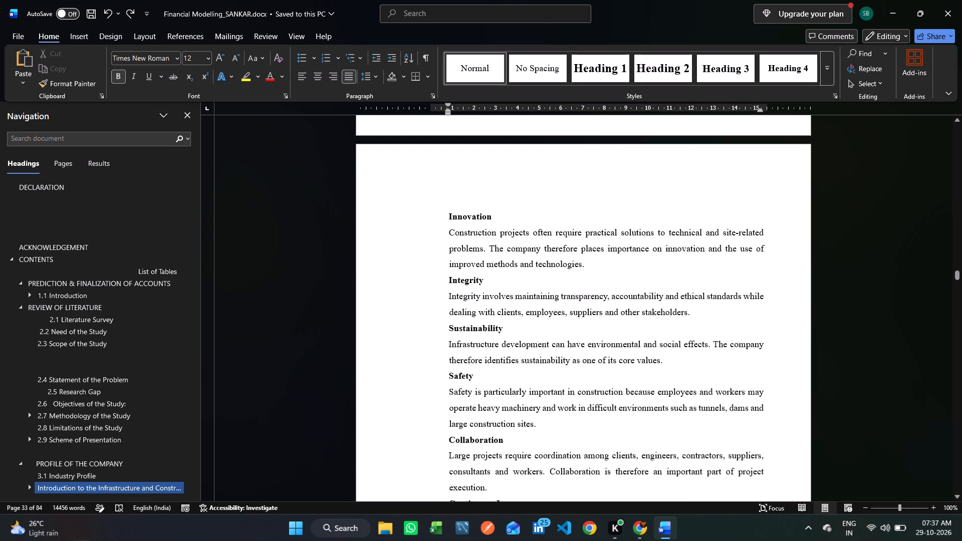
{"action": "scroll", "coordinate": [658, 246], "scroll_direction": "down", "scroll_amount": 20}
{"action": "scroll", "coordinate": [658, 246], "scroll_direction": "down", "scroll_amount": 7}
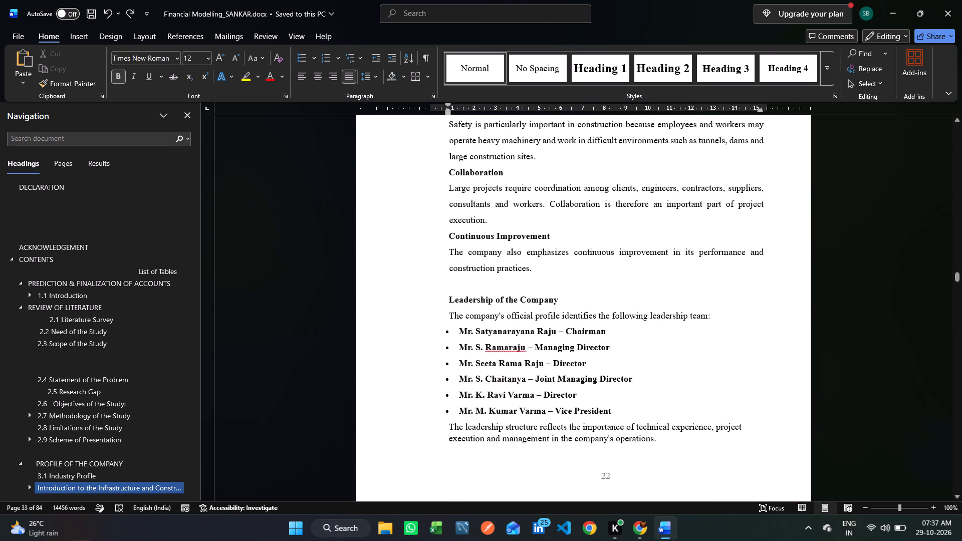
{"action": "scroll", "coordinate": [656, 248], "scroll_direction": "down", "scroll_amount": 20}
{"action": "scroll", "coordinate": [656, 248], "scroll_direction": "down", "scroll_amount": 7}
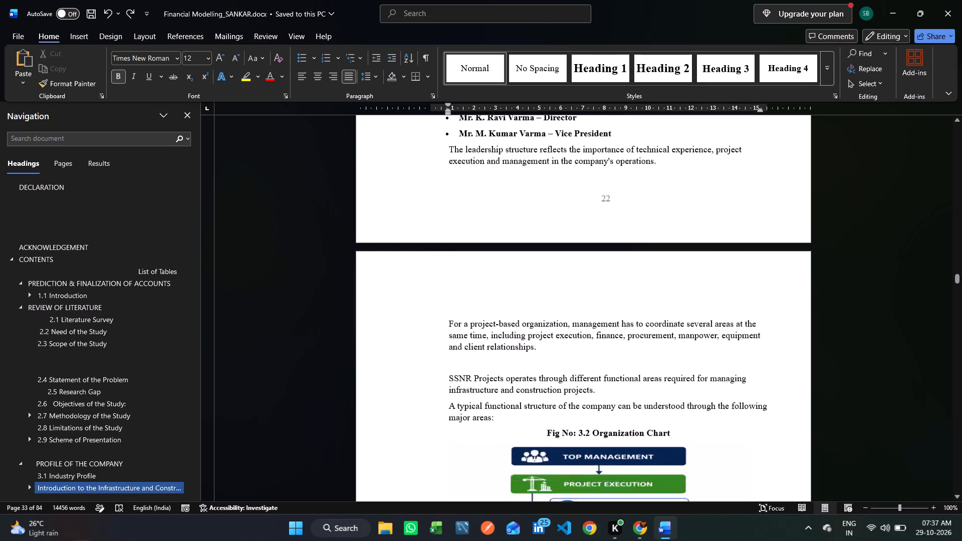
{"action": "scroll", "coordinate": [643, 260], "scroll_direction": "down", "scroll_amount": 20}
{"action": "scroll", "coordinate": [643, 260], "scroll_direction": "down", "scroll_amount": 5}
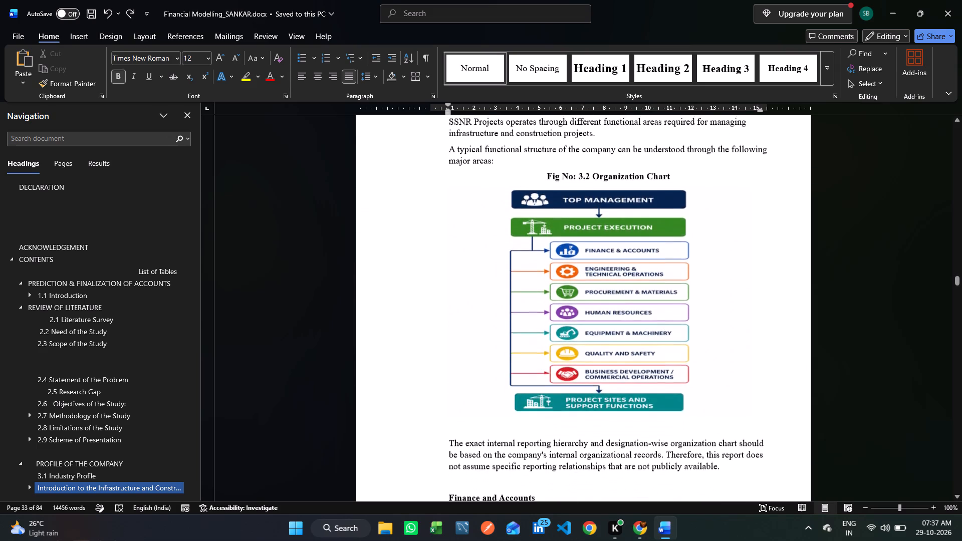
{"action": "scroll", "coordinate": [637, 260], "scroll_direction": "up", "scroll_amount": 3}
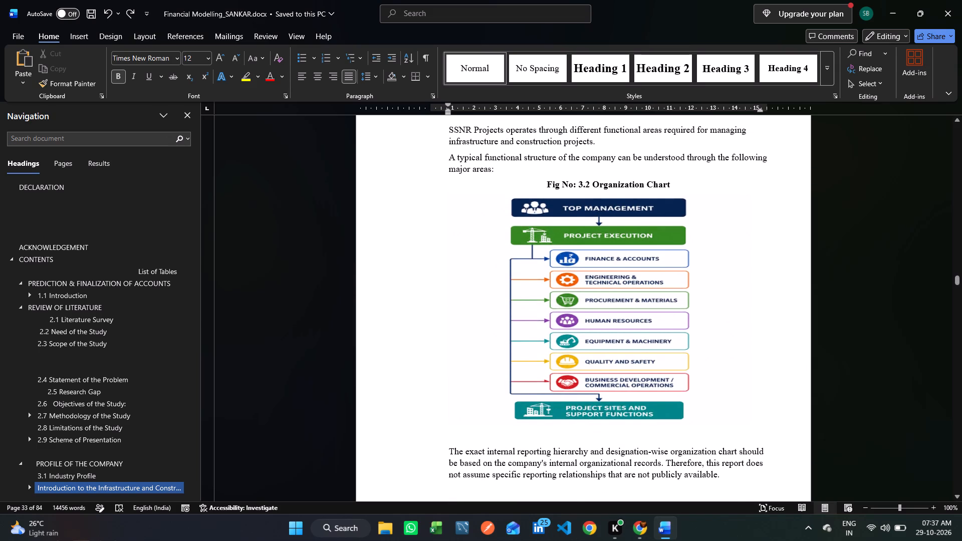
Delete the word "major" from the sentence introducing the company's functional areas above the Organization Chart.
{"action": "scroll", "coordinate": [566, 223], "scroll_direction": "down", "scroll_amount": 2}
{"action": "left_click", "coordinate": [468, 149]}
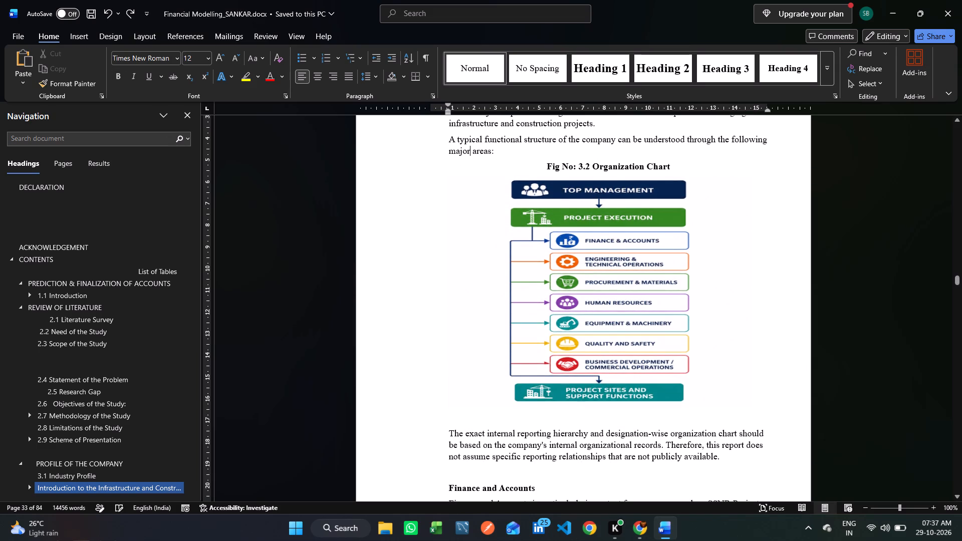
{"action": "key", "text": "BackSpace"}
{"action": "key", "text": "BackSpace"}
{"action": "key", "text": "BackSpace"}
{"action": "key", "text": "BackSpace"}
{"action": "key", "text": "BackSpace"}
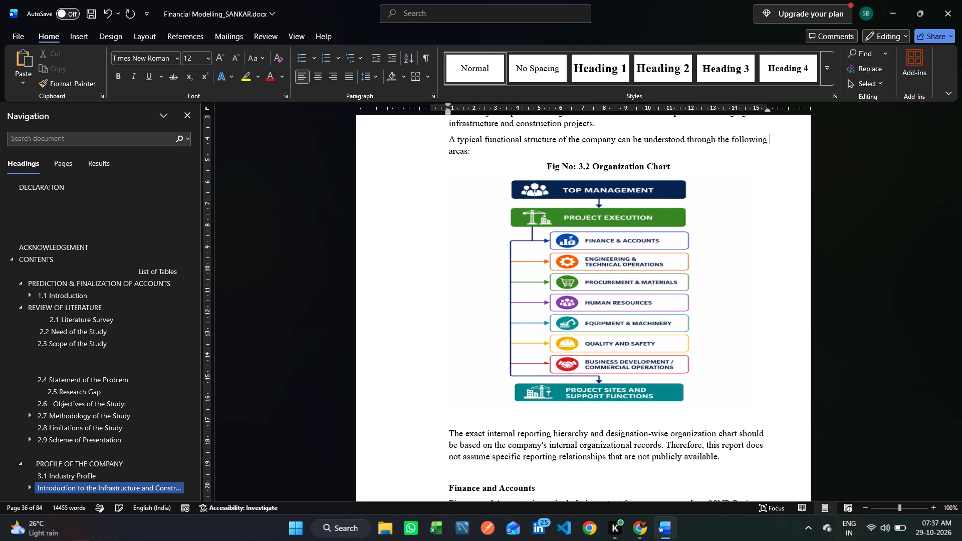
Add a source line reading "Source:" in the blank paragraph directly below the Organization Chart.
{"action": "scroll", "coordinate": [455, 309], "scroll_direction": "down", "scroll_amount": 3}
{"action": "scroll", "coordinate": [617, 339], "scroll_direction": "down", "scroll_amount": 3}
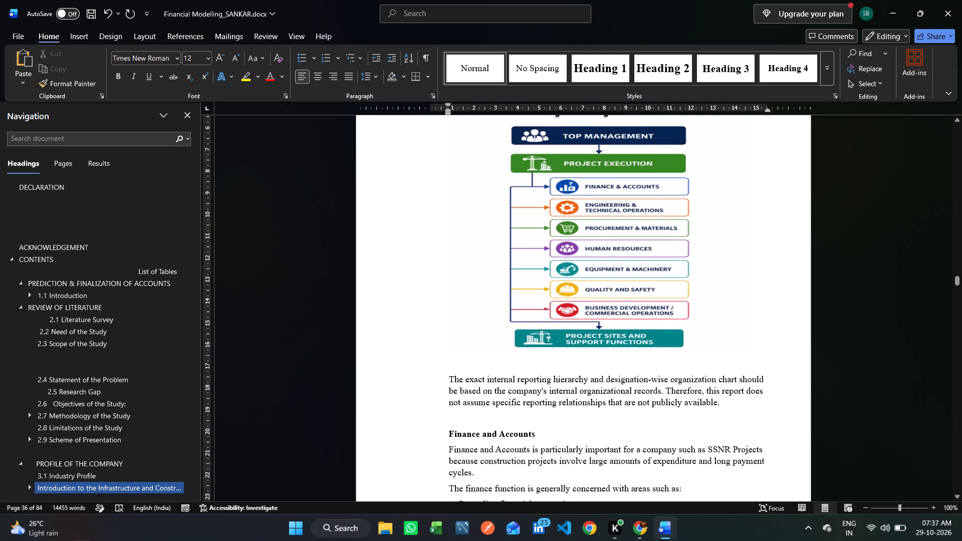
{"action": "left_click", "coordinate": [565, 361]}
{"action": "type", "text": "Sc"}
{"action": "key", "text": "BackSpace"}
{"action": "type", "text": "ource"}
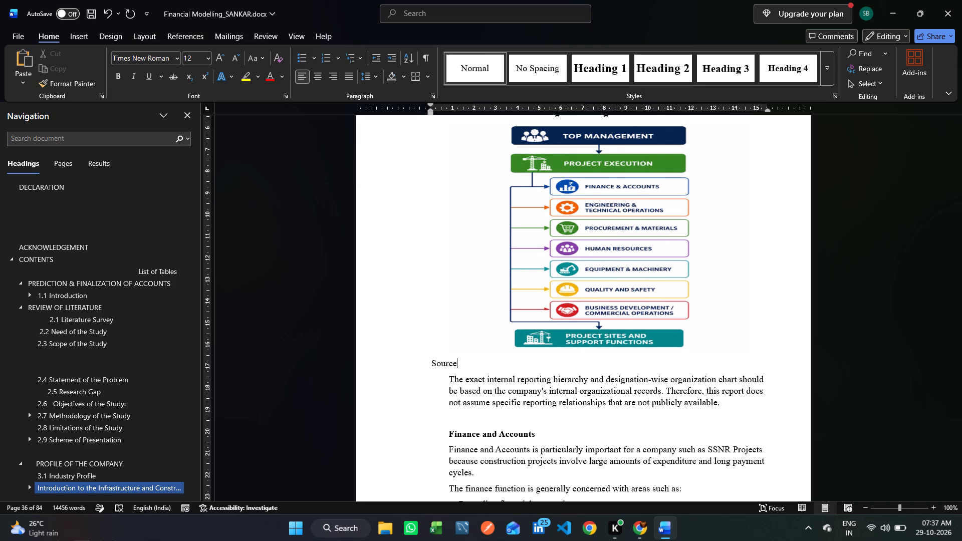
{"action": "key", "text": "shift+colon"}
{"action": "key", "text": "space"}
Set the font size of the "Source:" line below the Organization Chart to 11.
{"action": "left_click_drag", "start_coordinate": [464, 363], "coordinate": [430, 358]}
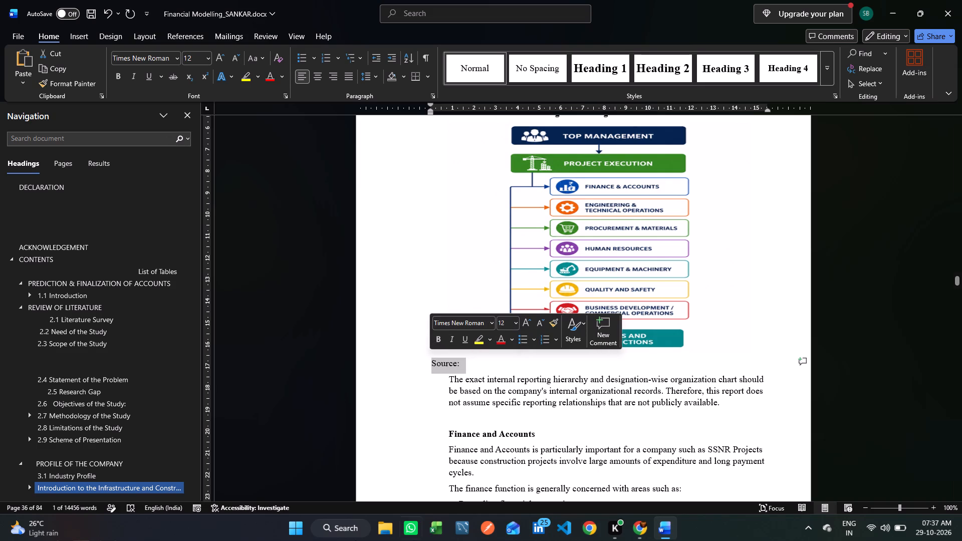
{"action": "left_click", "coordinate": [515, 324]}
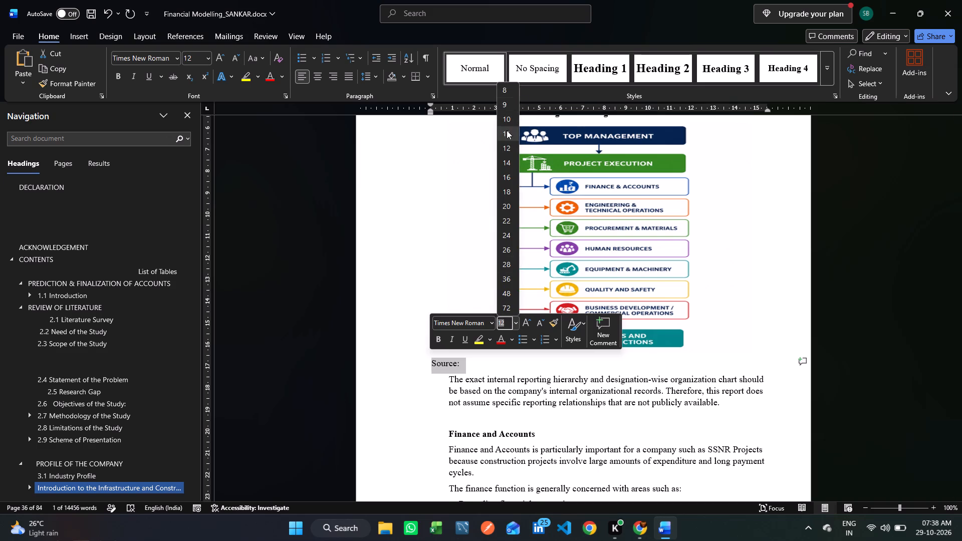
{"action": "left_click", "coordinate": [507, 130]}
{"action": "left_click", "coordinate": [474, 362]}
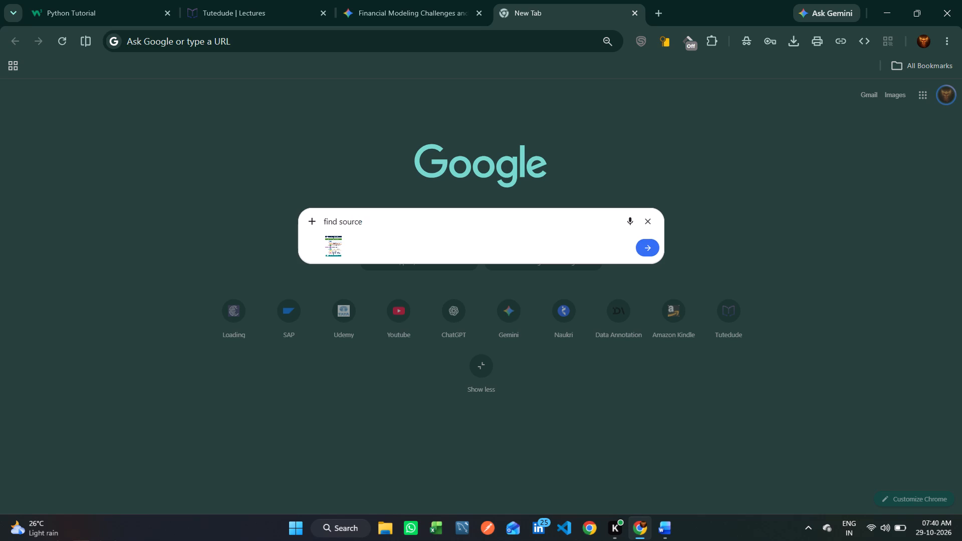
Run the "find source" picture search and read the AI Mode answer on the chart's origin through the Summary of Source Data.
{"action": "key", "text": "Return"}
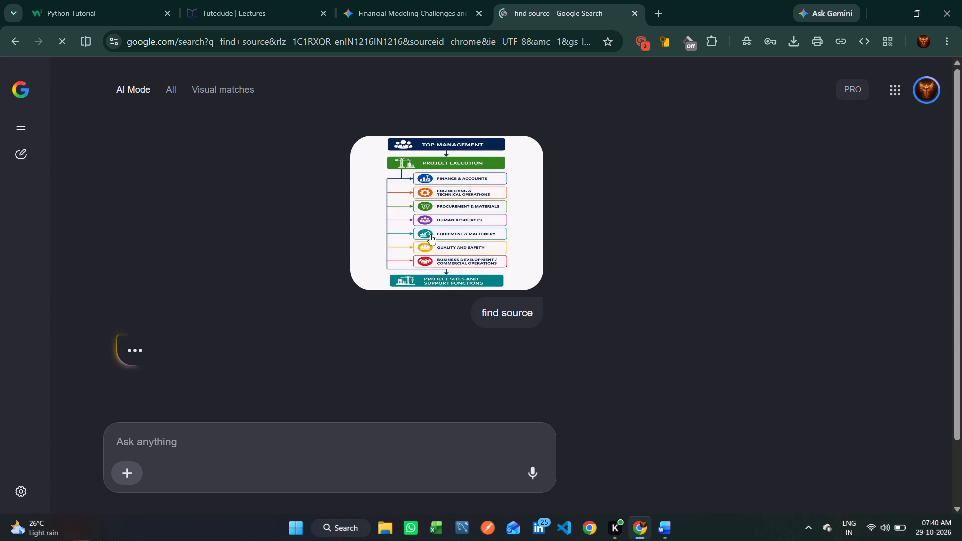
{"action": "scroll", "coordinate": [431, 234], "scroll_direction": "up", "scroll_amount": 1}
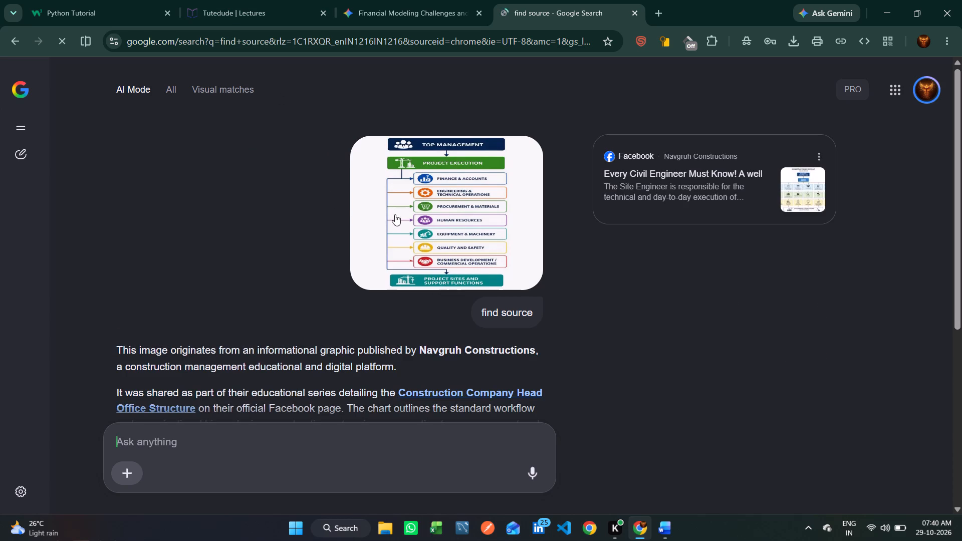
{"action": "scroll", "coordinate": [447, 343], "scroll_direction": "down", "scroll_amount": 1}
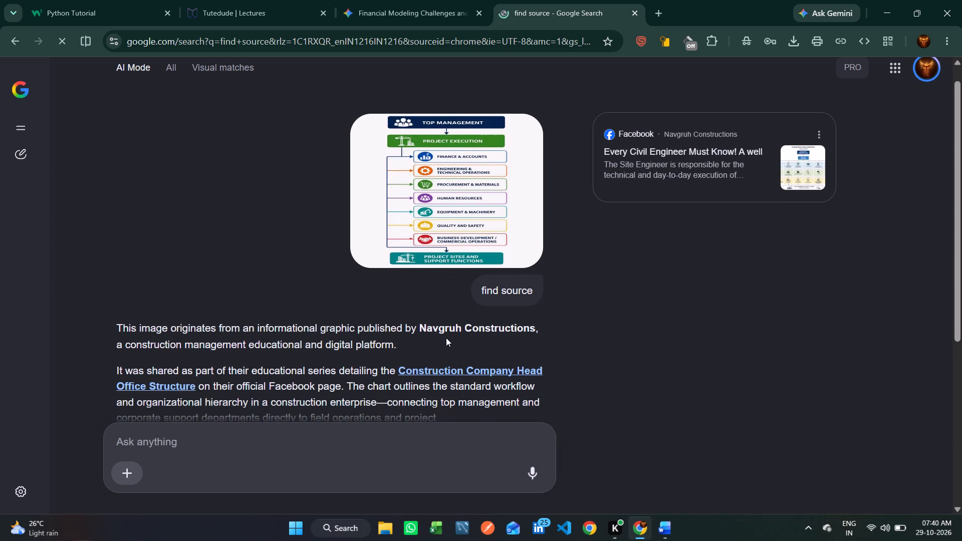
{"action": "scroll", "coordinate": [446, 338], "scroll_direction": "down", "scroll_amount": 1}
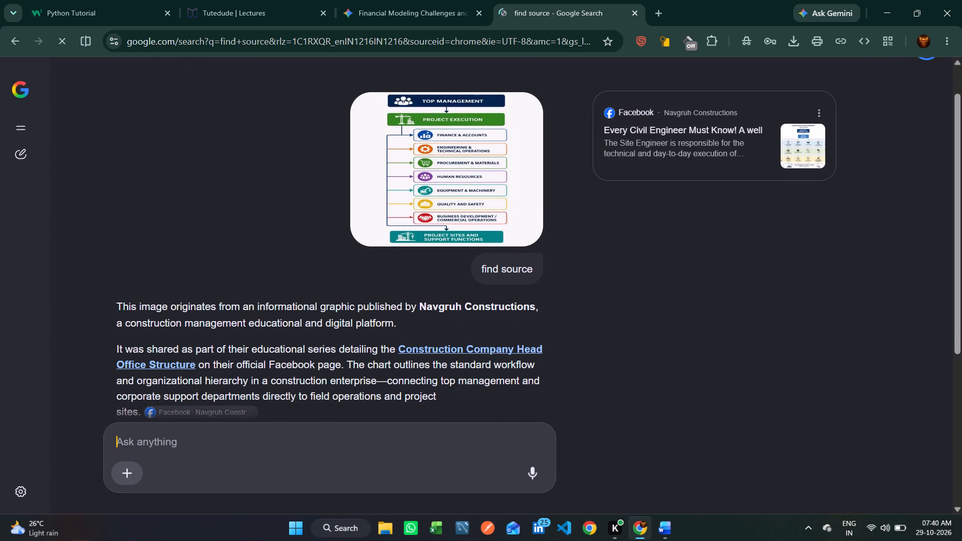
{"action": "scroll", "coordinate": [373, 343], "scroll_direction": "down", "scroll_amount": 2}
{"action": "scroll", "coordinate": [434, 330], "scroll_direction": "down", "scroll_amount": 1}
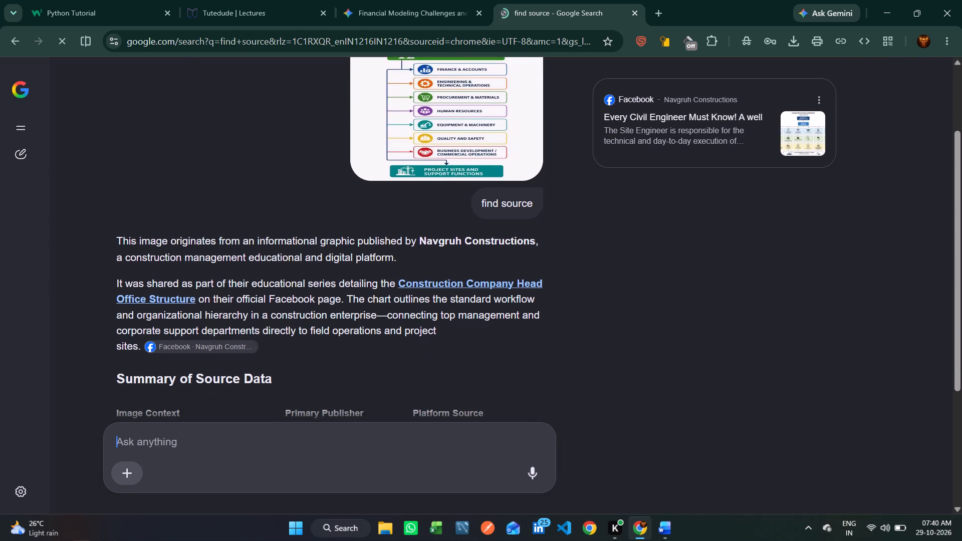
{"action": "scroll", "coordinate": [385, 317], "scroll_direction": "down", "scroll_amount": 8}
{"action": "scroll", "coordinate": [450, 284], "scroll_direction": "down", "scroll_amount": 2}
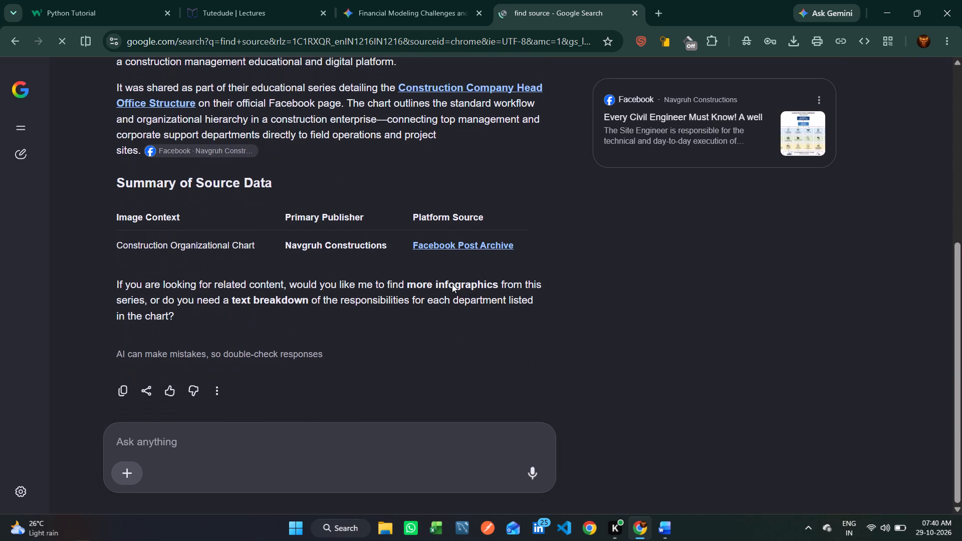
{"action": "scroll", "coordinate": [449, 286], "scroll_direction": "down", "scroll_amount": 3}
{"action": "scroll", "coordinate": [400, 297], "scroll_direction": "up", "scroll_amount": 20}
{"action": "scroll", "coordinate": [400, 297], "scroll_direction": "up", "scroll_amount": 3}
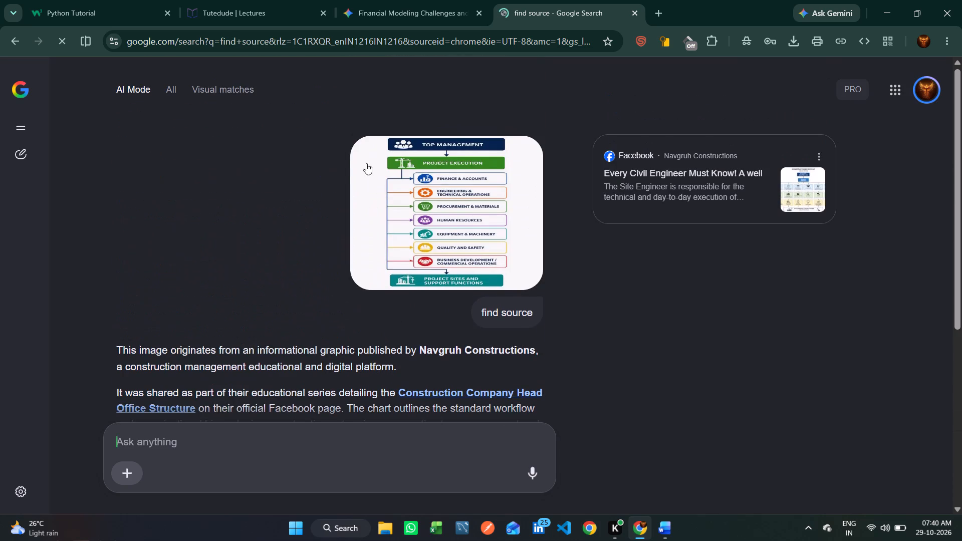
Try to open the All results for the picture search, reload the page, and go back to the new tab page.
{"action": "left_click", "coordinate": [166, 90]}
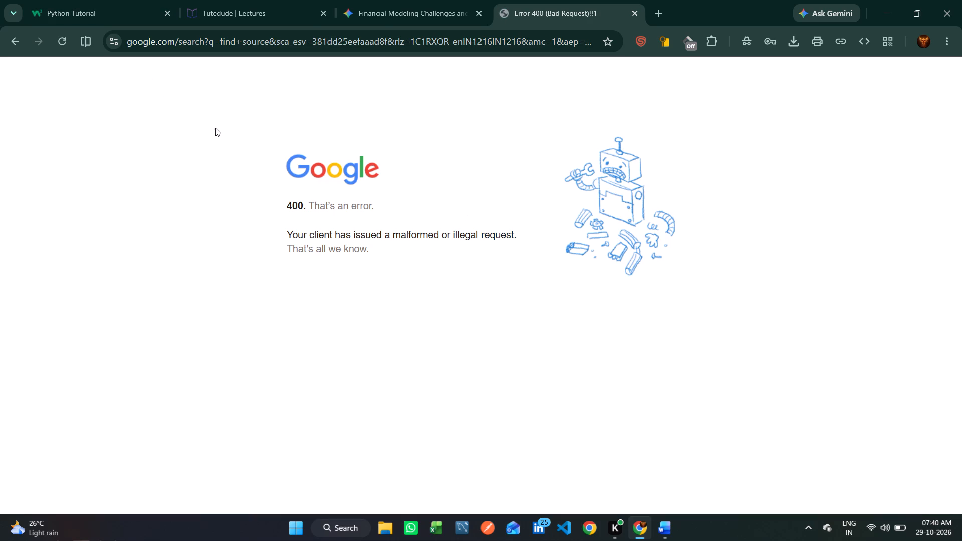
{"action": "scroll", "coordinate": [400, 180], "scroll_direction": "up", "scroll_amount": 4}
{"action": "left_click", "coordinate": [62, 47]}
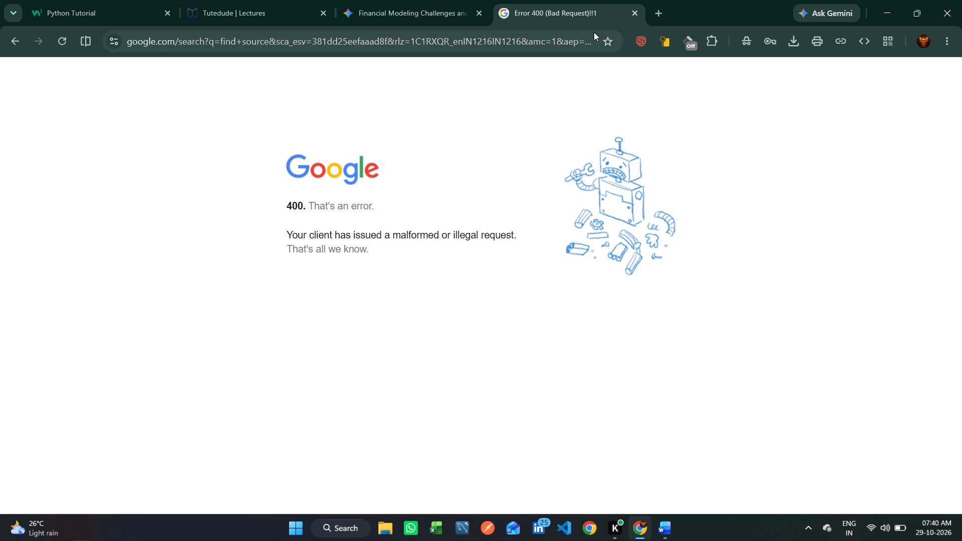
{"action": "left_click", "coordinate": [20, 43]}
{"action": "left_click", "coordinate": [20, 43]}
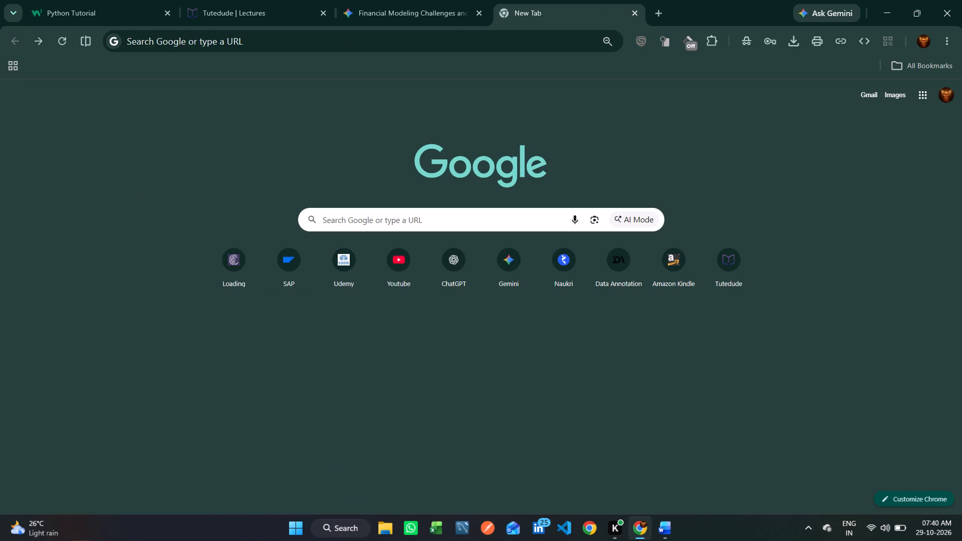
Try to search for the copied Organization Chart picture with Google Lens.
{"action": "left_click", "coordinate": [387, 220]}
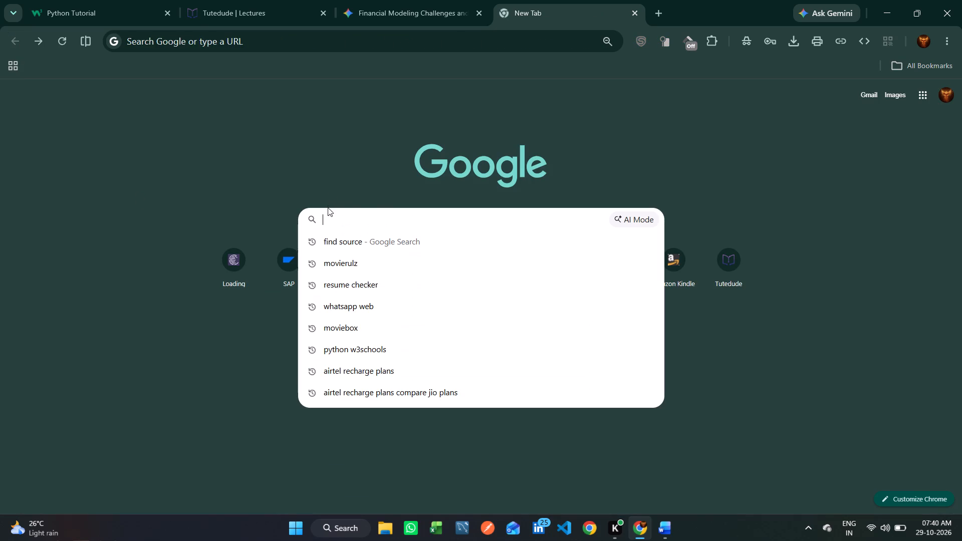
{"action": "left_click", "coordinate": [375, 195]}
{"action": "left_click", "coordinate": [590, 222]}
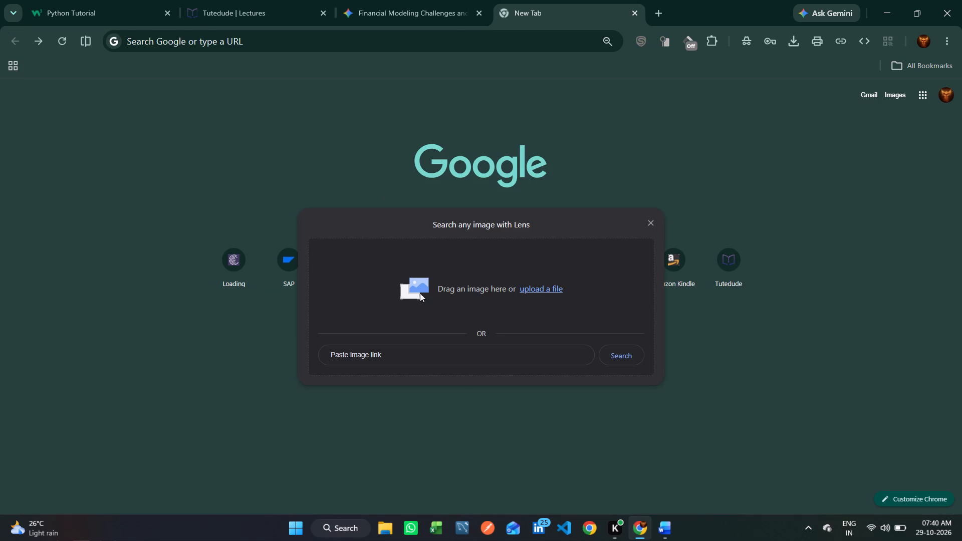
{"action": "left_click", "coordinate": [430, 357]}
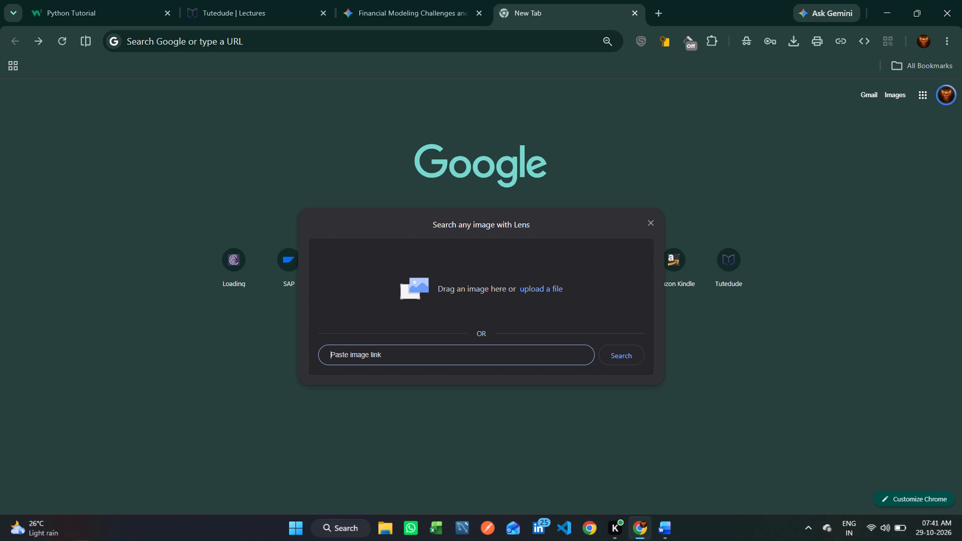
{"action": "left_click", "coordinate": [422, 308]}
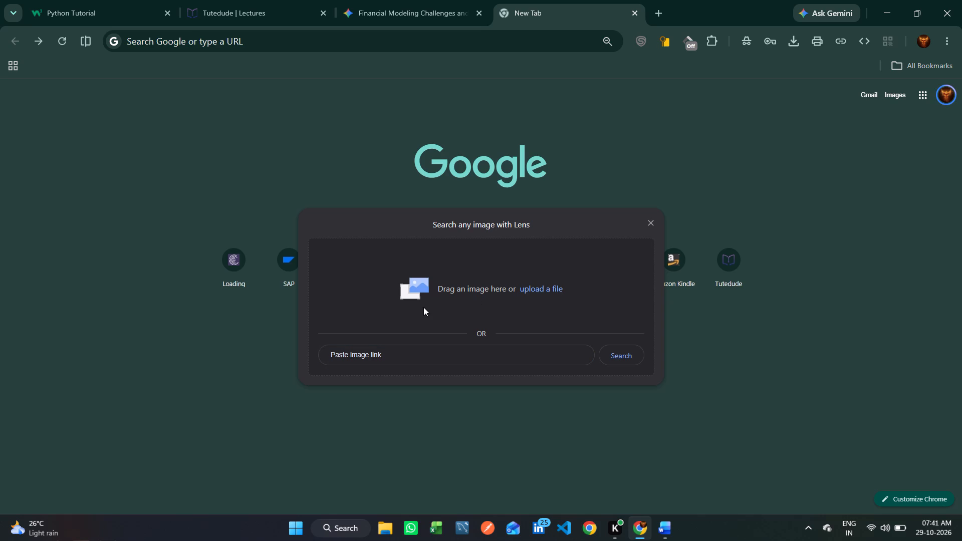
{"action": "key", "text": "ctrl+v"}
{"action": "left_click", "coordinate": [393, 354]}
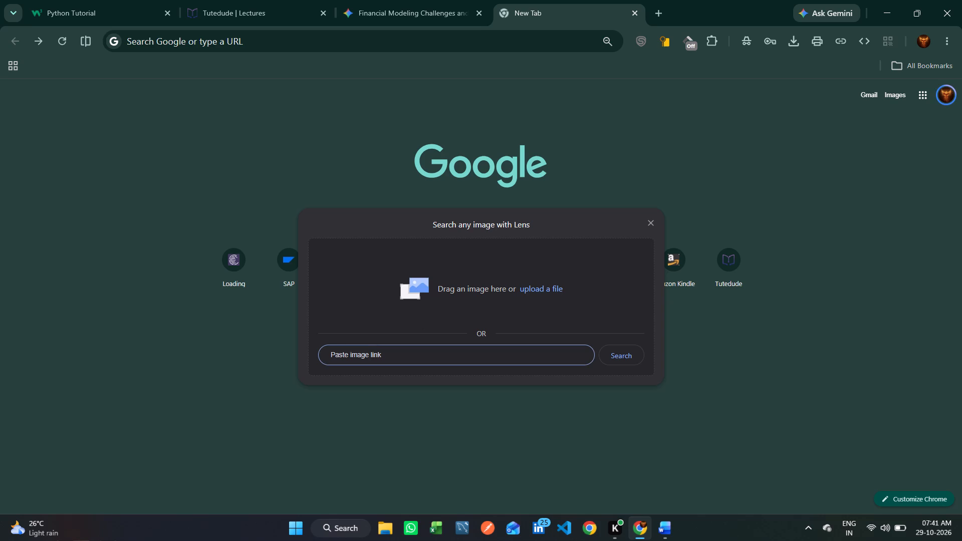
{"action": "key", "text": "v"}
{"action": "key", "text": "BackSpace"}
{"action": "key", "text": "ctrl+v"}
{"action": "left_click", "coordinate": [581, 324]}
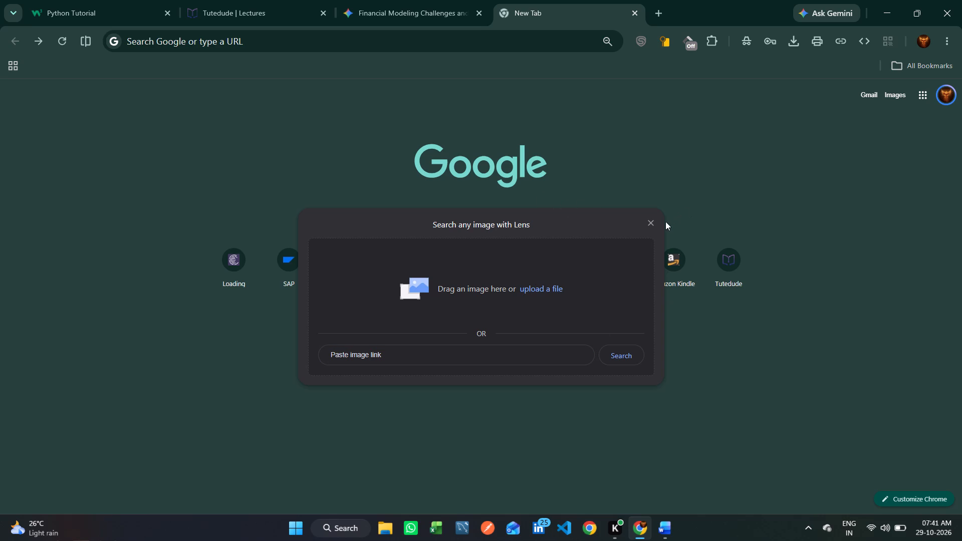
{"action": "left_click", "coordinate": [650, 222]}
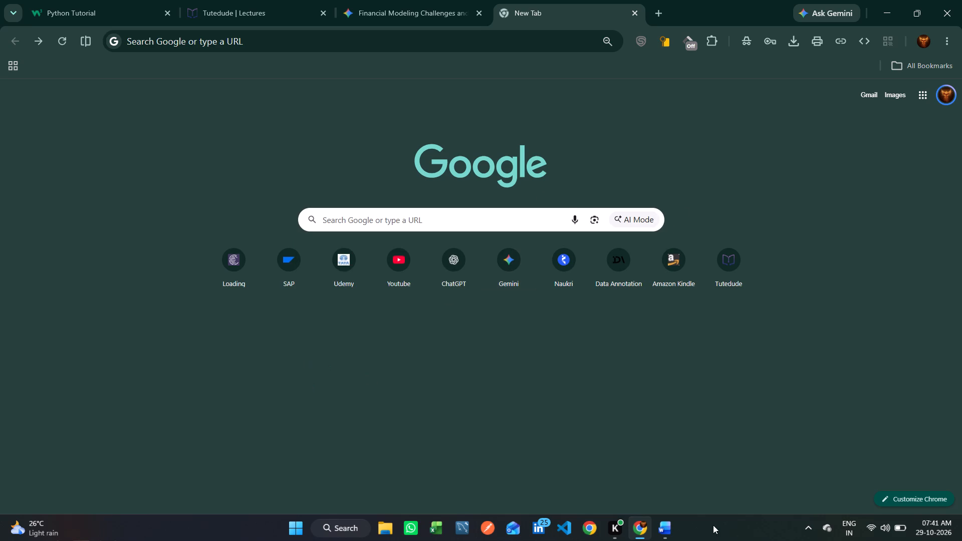
Switch to Word and examine the Fig No: 3.2 Organization Chart picture and the Source line beneath it.
{"action": "left_click", "coordinate": [665, 531]}
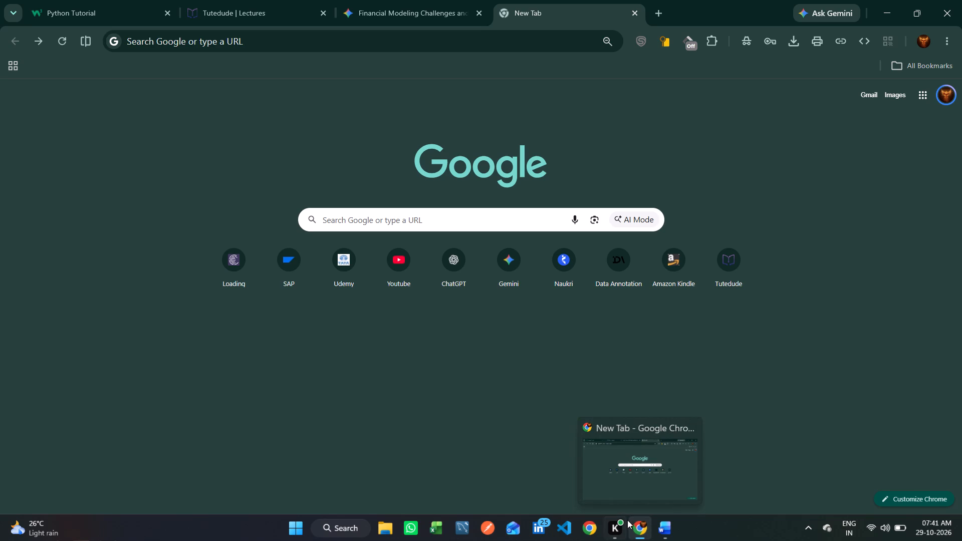
{"action": "left_click", "coordinate": [659, 526]}
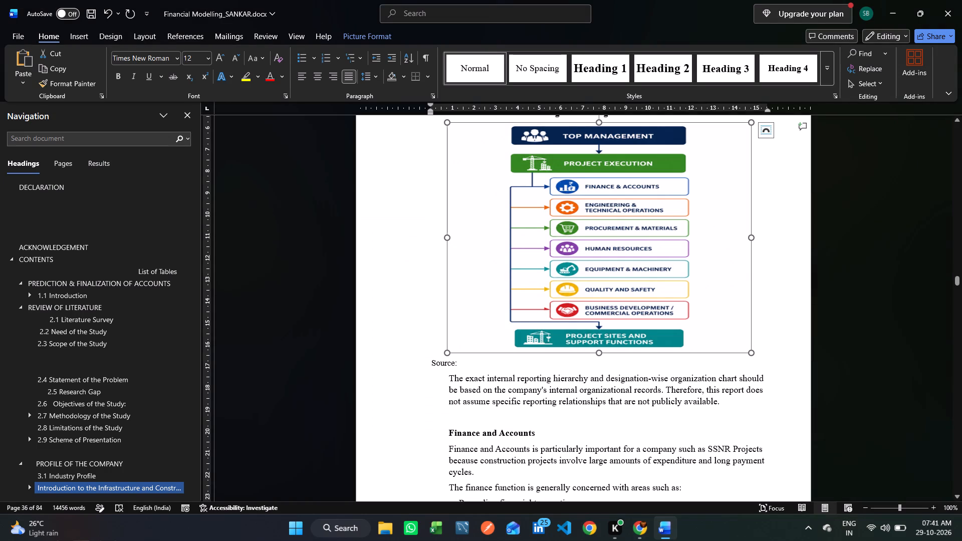
{"action": "left_click", "coordinate": [404, 367]}
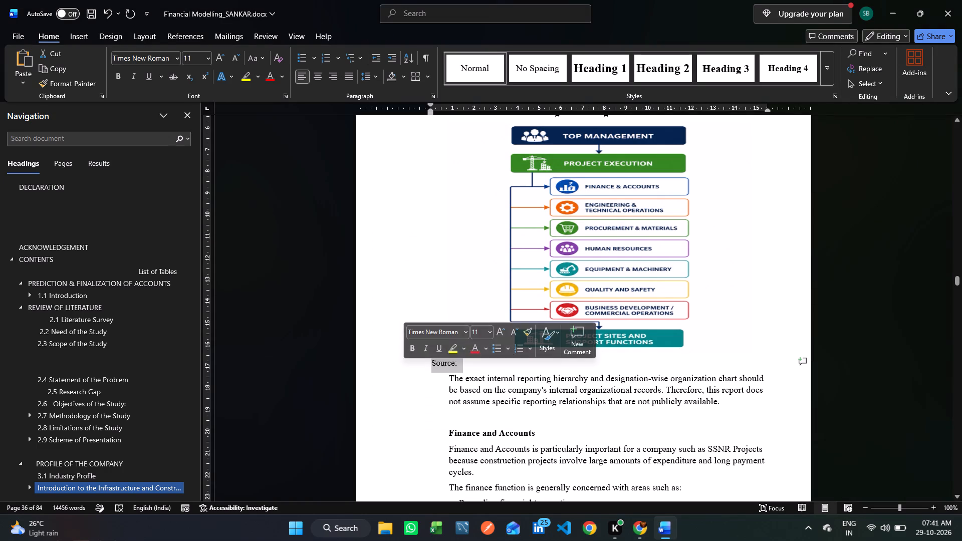
{"action": "left_click", "coordinate": [442, 391]}
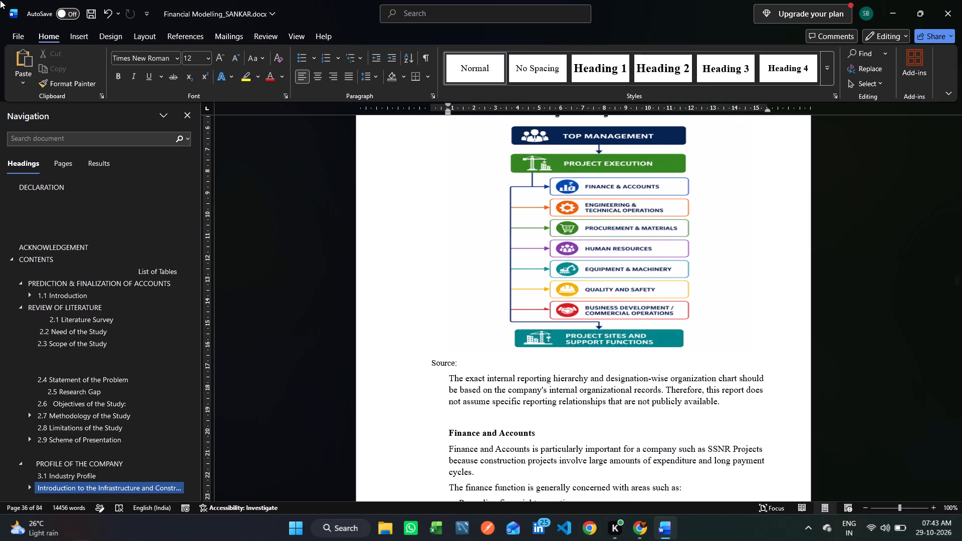
{"action": "left_click", "coordinate": [472, 362]}
{"action": "left_click", "coordinate": [573, 252]}
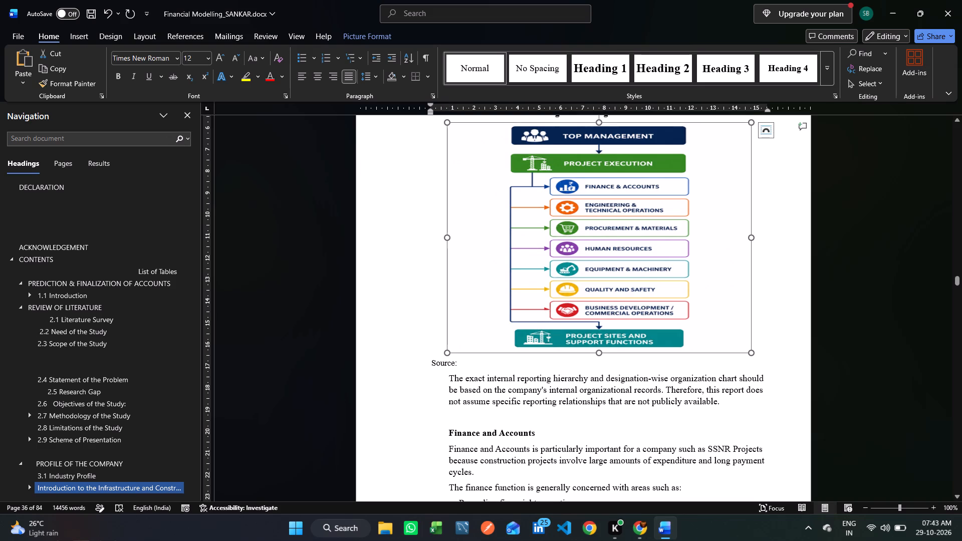
{"action": "scroll", "coordinate": [590, 253], "scroll_direction": "up", "scroll_amount": 7}
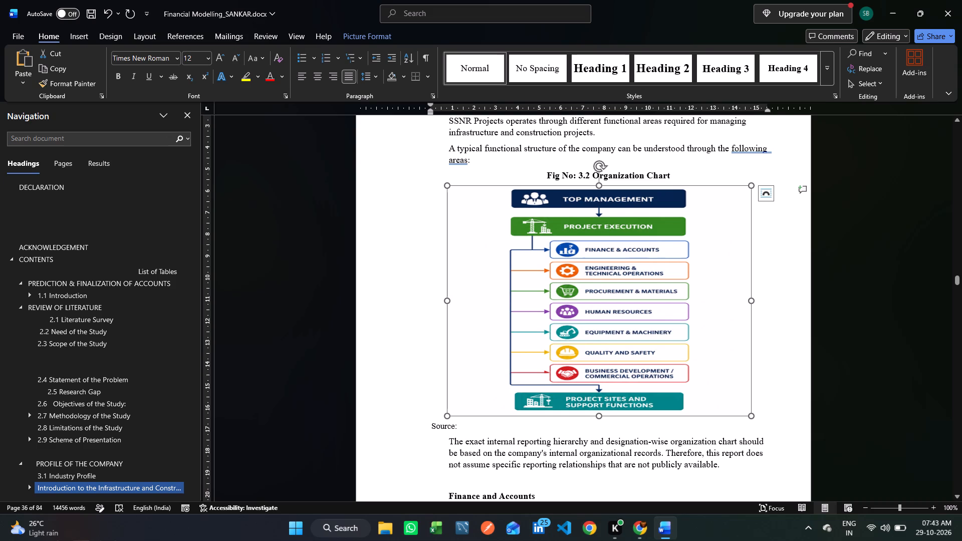
{"action": "left_click", "coordinate": [487, 430]}
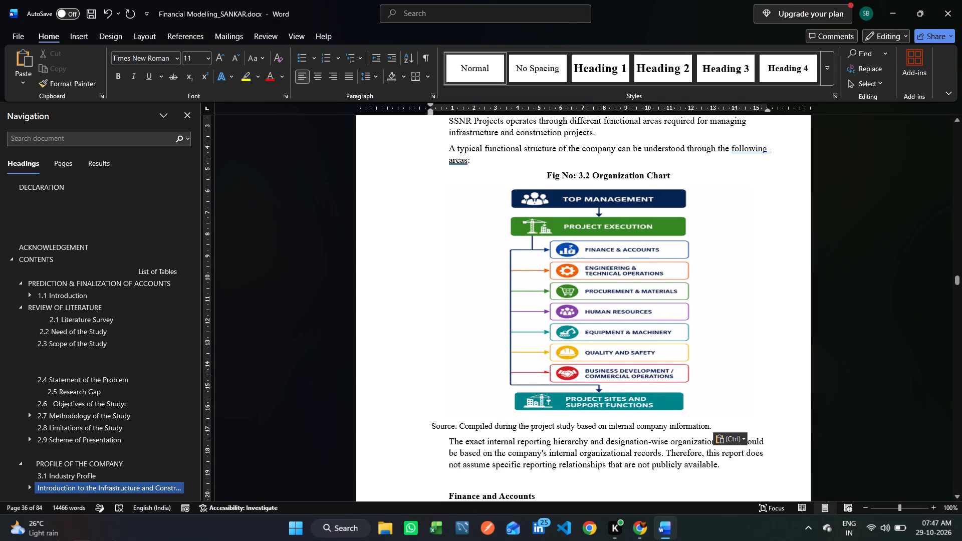
Indent the source line under the Organization Chart with leading spaces so it sits roughly centred beneath the figure.
{"action": "left_click", "coordinate": [430, 425]}
{"action": "key", "text": "space"}
{"action": "key", "text": "space"}
{"action": "key", "text": "space"}
{"action": "key", "text": "space"}
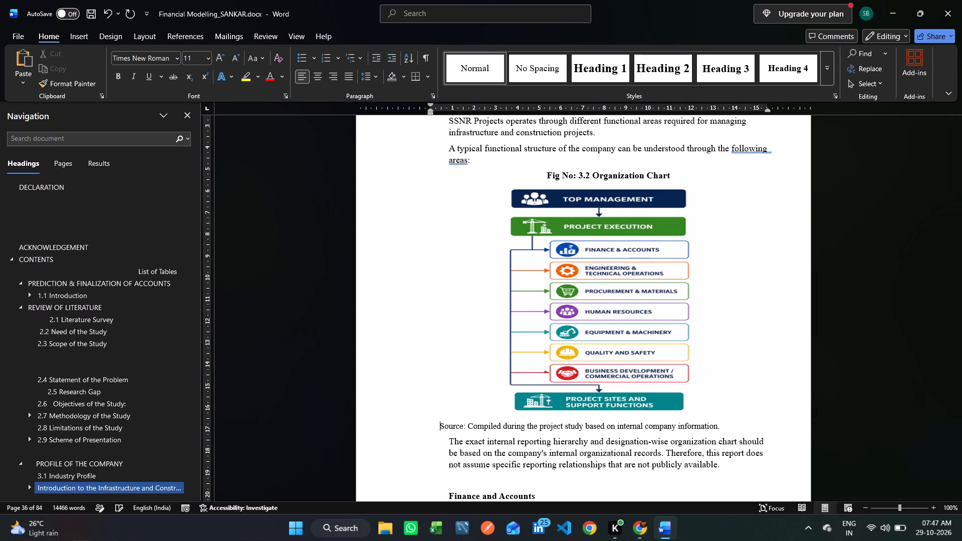
{"action": "key", "text": "space"}
{"action": "key", "text": "space"}
{"action": "key", "text": "space"}
{"action": "key", "text": "space"}
{"action": "key", "text": "space"}
{"action": "key", "text": "space"}
{"action": "key", "text": "space"}
{"action": "key", "text": "space"}
{"action": "key", "text": "space"}
{"action": "key", "text": "space"}
{"action": "key", "text": "space"}
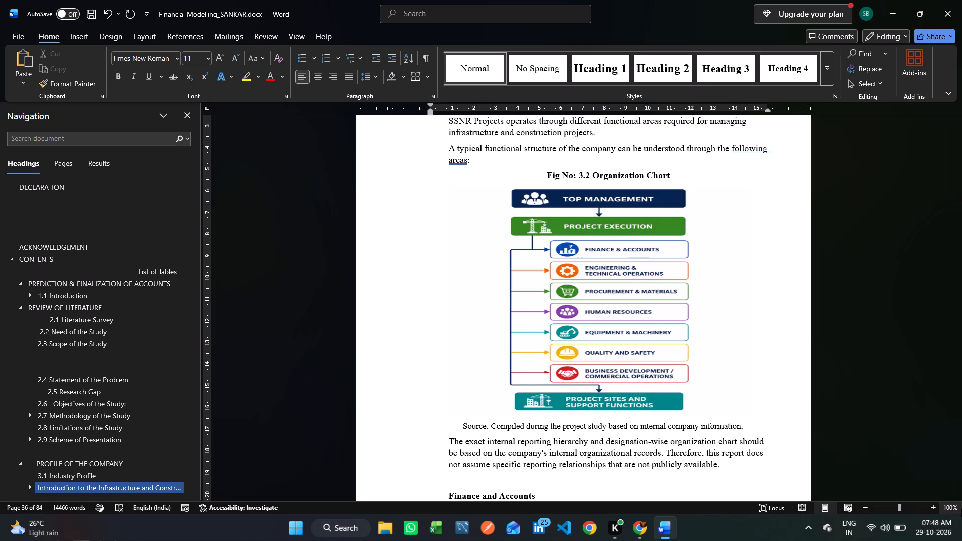
{"action": "key", "text": "BackSpace"}
{"action": "key", "text": "BackSpace"}
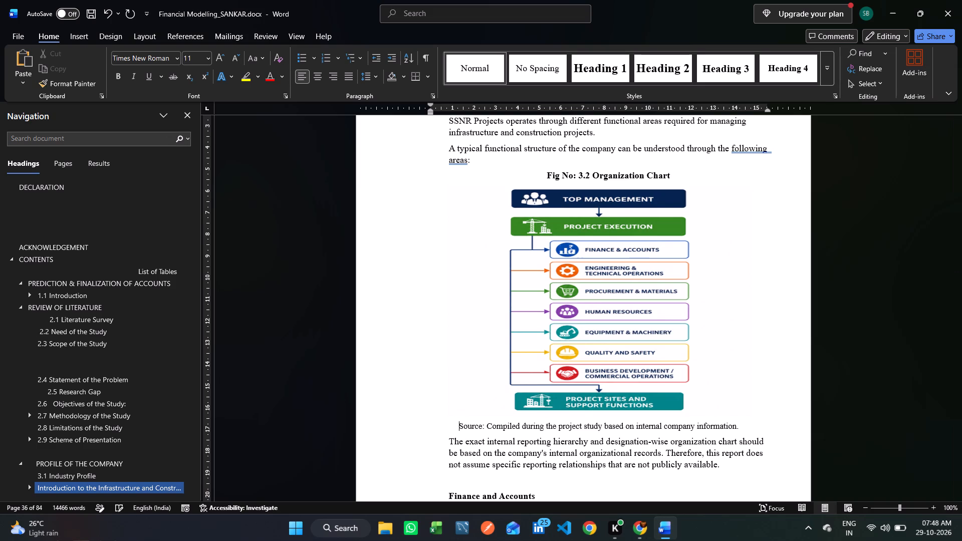
Insert "Primary data" after "Source:" in the Organization Chart's source line, keeping a space between the words.
{"action": "left_click", "coordinate": [484, 427]}
{"action": "type", "text": "Primary"}
{"action": "key", "text": "space"}
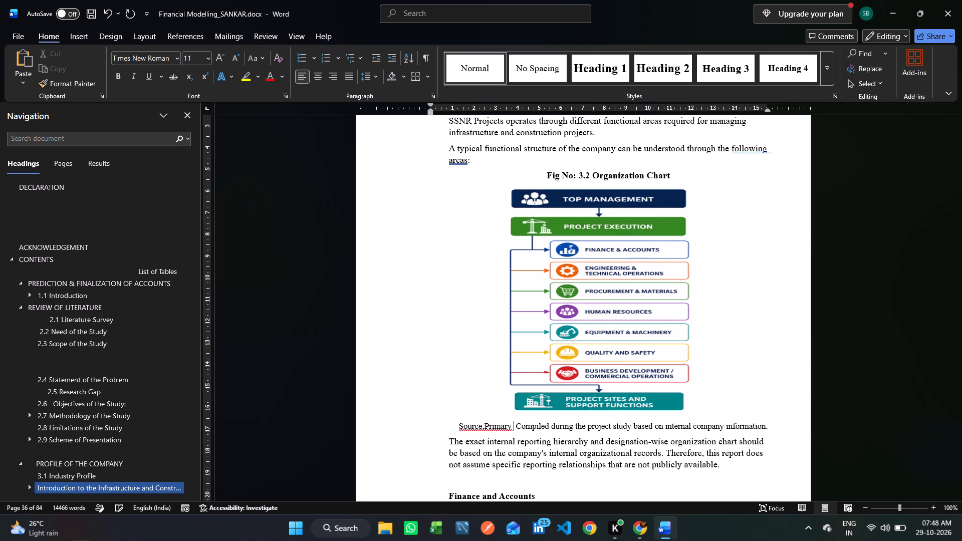
{"action": "key", "text": "Left"}
{"action": "key", "text": "Left"}
{"action": "key", "text": "Left"}
{"action": "key", "text": "Left"}
{"action": "key", "text": "Left"}
{"action": "key", "text": "Left"}
{"action": "key", "text": "Left"}
{"action": "key", "text": "Left"}
{"action": "key", "text": "space"}
{"action": "key", "text": "Right"}
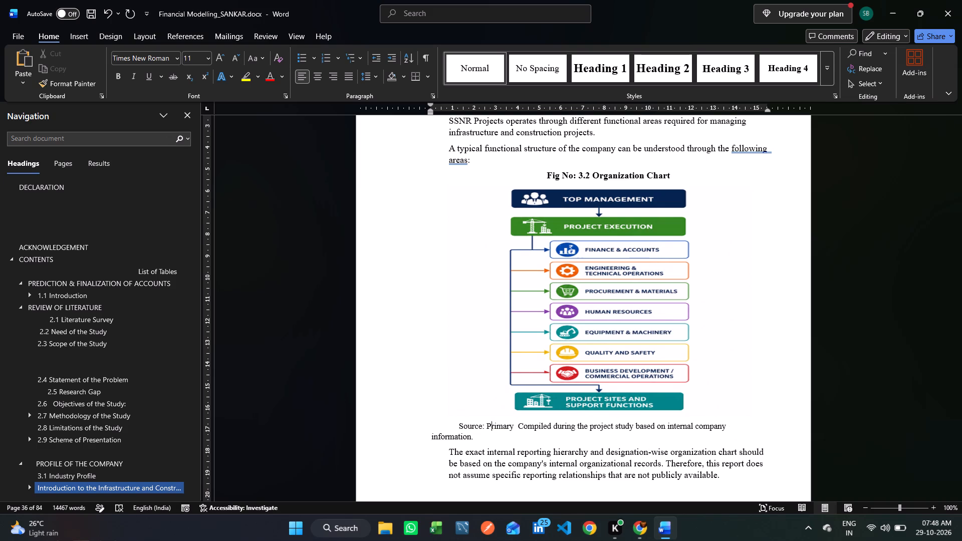
{"action": "key", "text": "Right"}
{"action": "key", "text": "Right"}
{"action": "key", "text": "Right"}
{"action": "key", "text": "Right"}
{"action": "key", "text": "Right"}
{"action": "key", "text": "Right"}
{"action": "key", "text": "Right"}
{"action": "type", "text": "data"}
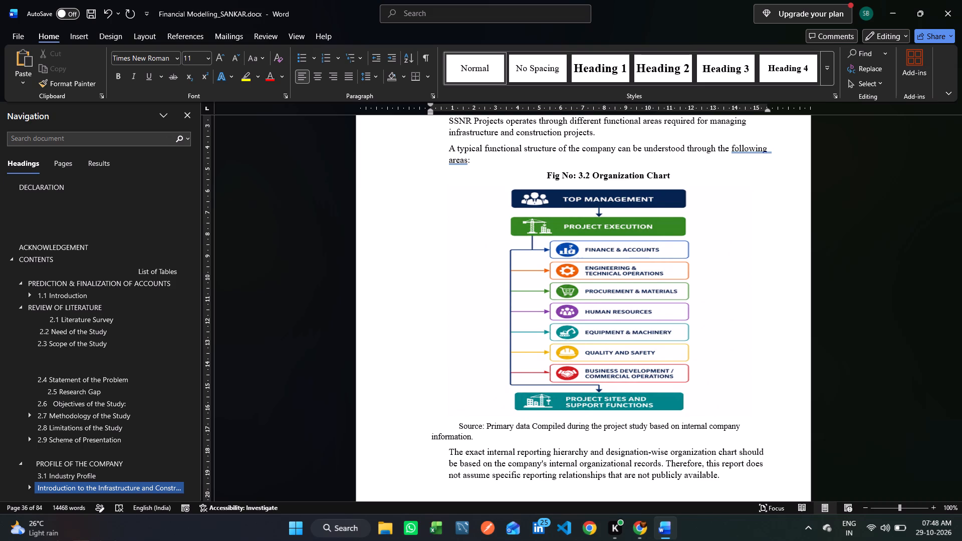
Remove surplus leading spaces before "Source:" so the extended Organization Chart source line fits on one line.
{"action": "left_click", "coordinate": [457, 424]}
{"action": "key", "text": "BackSpace"}
{"action": "key", "text": "BackSpace"}
{"action": "key", "text": "BackSpace"}
{"action": "key", "text": "BackSpace"}
{"action": "key", "text": "BackSpace"}
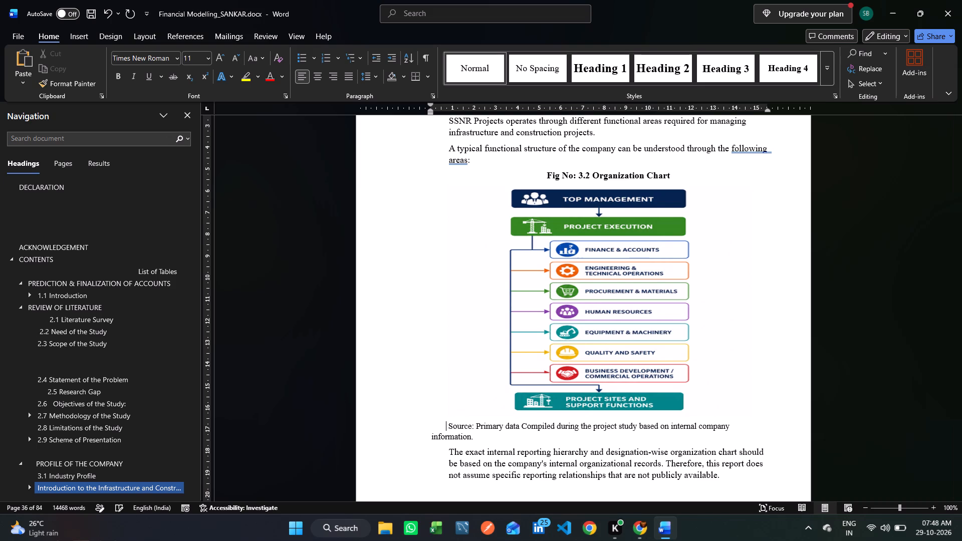
{"action": "key", "text": "BackSpace"}
{"action": "key", "text": "BackSpace"}
{"action": "key", "text": "BackSpace"}
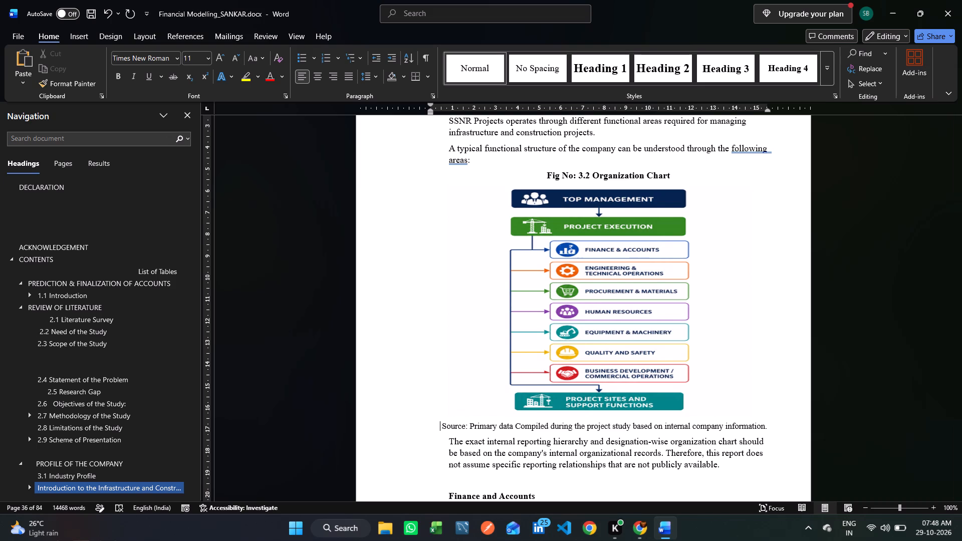
{"action": "key", "text": "BackSpace"}
Copy the complete source line under the Organization Chart, without including the figure.
{"action": "scroll", "coordinate": [538, 401], "scroll_direction": "down", "scroll_amount": 1}
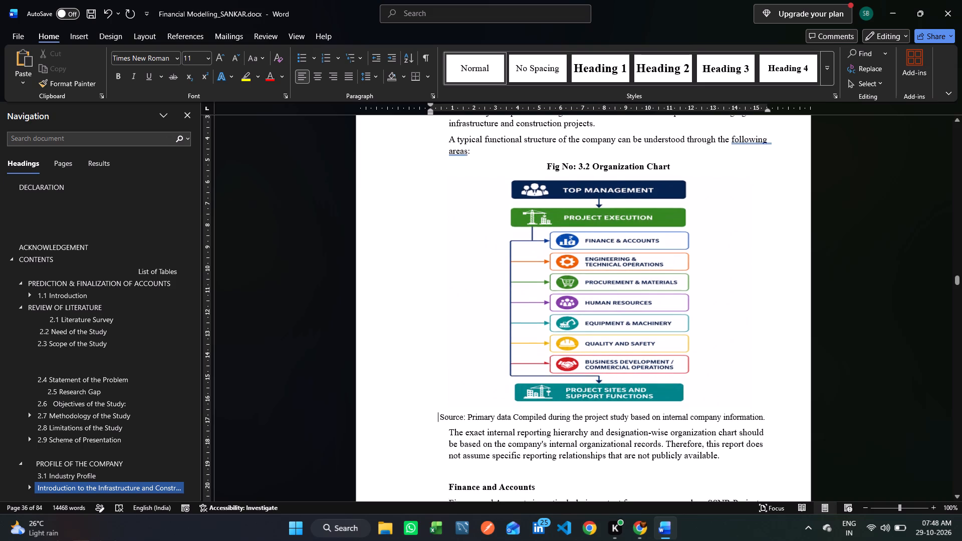
{"action": "left_click_drag", "start_coordinate": [765, 420], "coordinate": [455, 412]}
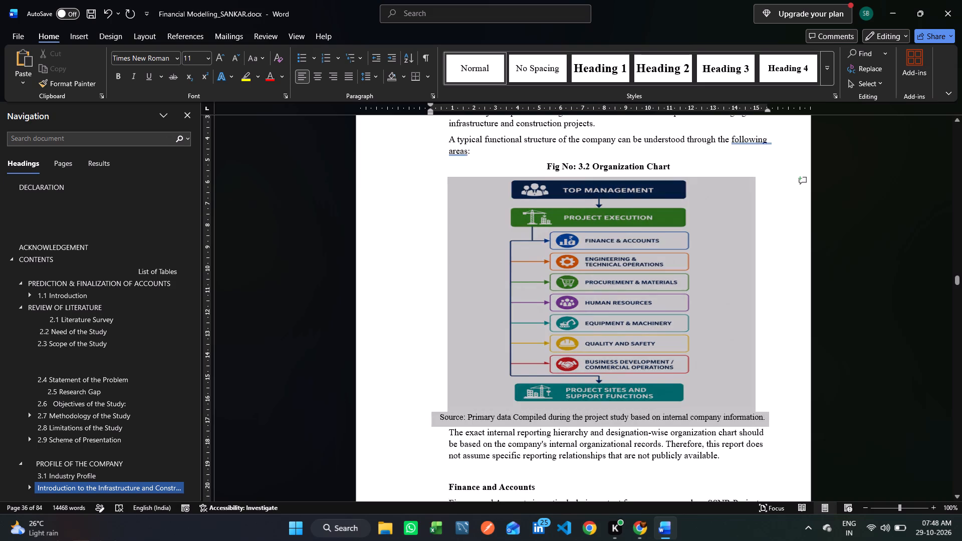
{"action": "left_click_drag", "start_coordinate": [455, 412], "coordinate": [444, 416]}
{"action": "key", "text": "ctrl+c"}
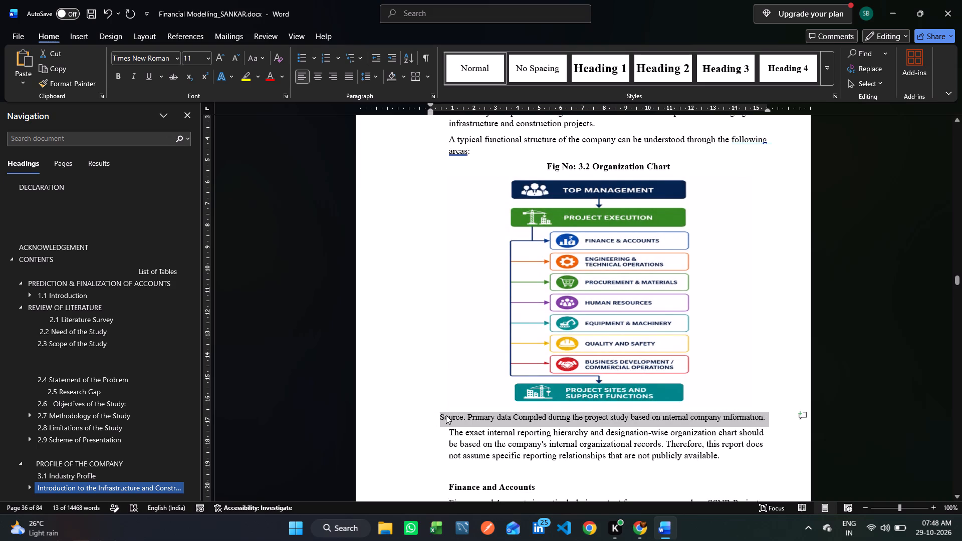
Review the company profile from Finance and Accounts through section 3.3.7 Industrial Construction, and recheck the start of section 3.3.
{"action": "scroll", "coordinate": [539, 386], "scroll_direction": "down", "scroll_amount": 20}
{"action": "scroll", "coordinate": [539, 386], "scroll_direction": "down", "scroll_amount": 6}
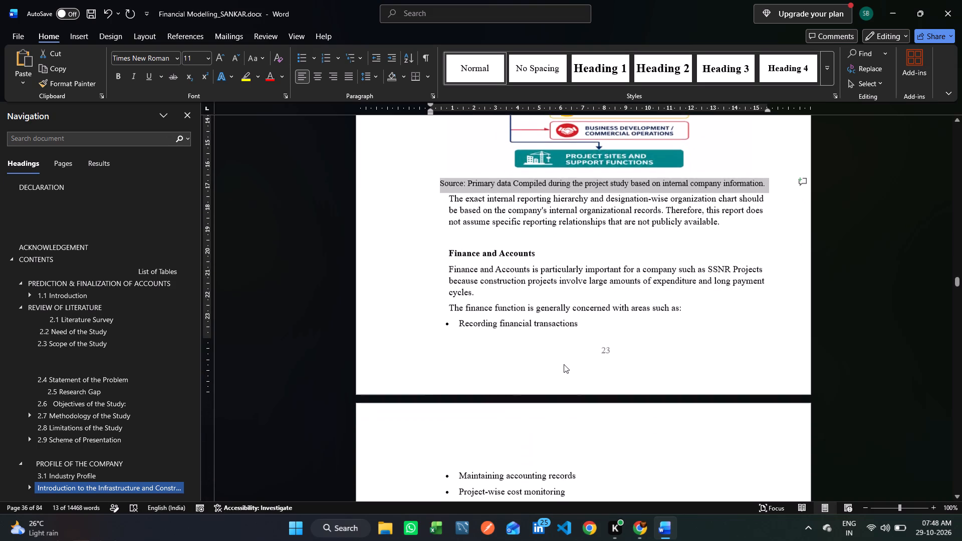
{"action": "scroll", "coordinate": [568, 361], "scroll_direction": "down", "scroll_amount": 20}
{"action": "scroll", "coordinate": [568, 361], "scroll_direction": "down", "scroll_amount": 4}
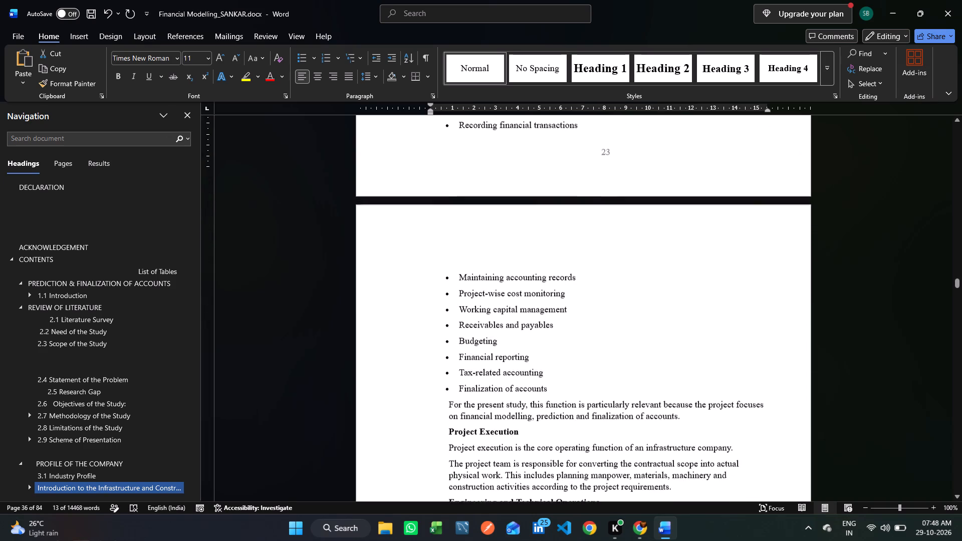
{"action": "scroll", "coordinate": [573, 317], "scroll_direction": "down", "scroll_amount": 20}
{"action": "scroll", "coordinate": [573, 317], "scroll_direction": "down", "scroll_amount": 12}
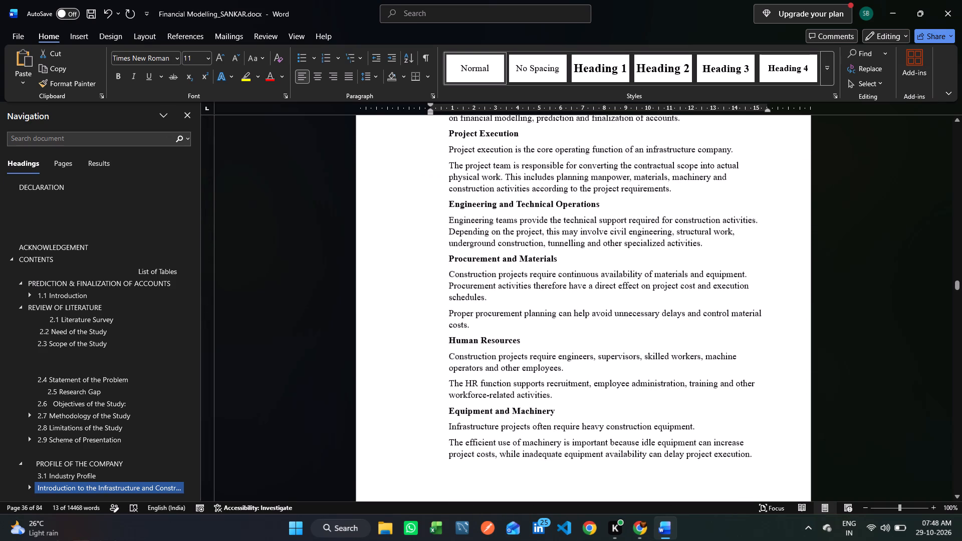
{"action": "scroll", "coordinate": [565, 322], "scroll_direction": "down", "scroll_amount": 20}
{"action": "scroll", "coordinate": [565, 322], "scroll_direction": "down", "scroll_amount": 11}
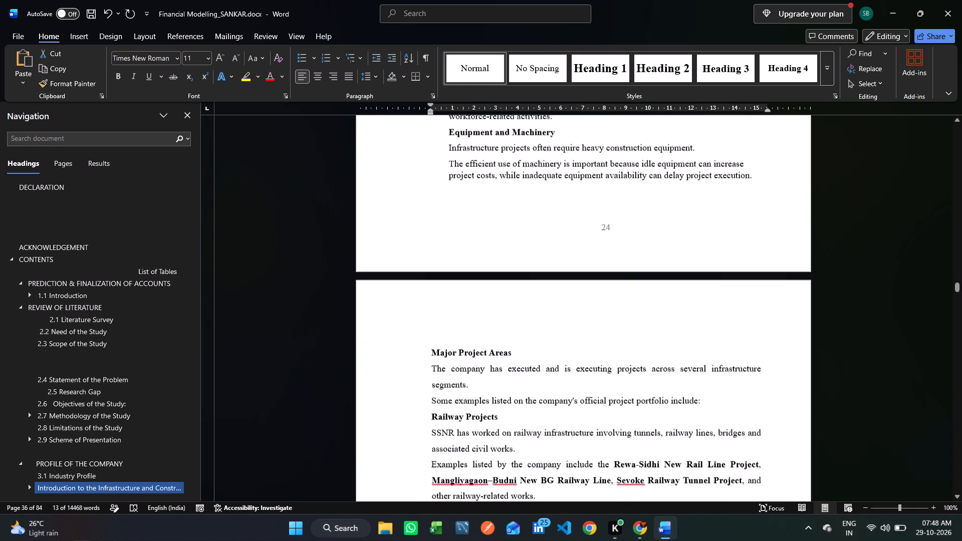
{"action": "scroll", "coordinate": [563, 323], "scroll_direction": "down", "scroll_amount": 20}
{"action": "scroll", "coordinate": [563, 323], "scroll_direction": "down", "scroll_amount": 11}
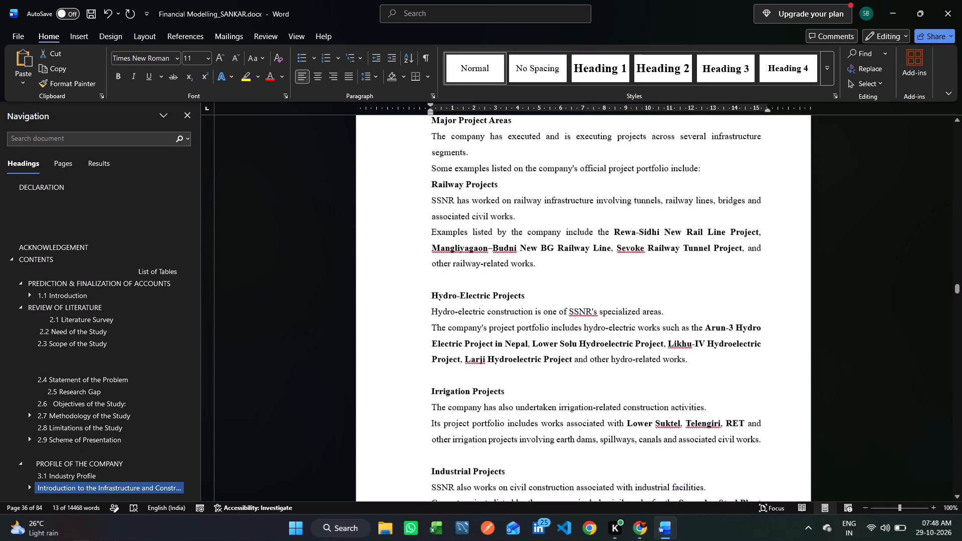
{"action": "scroll", "coordinate": [568, 318], "scroll_direction": "down", "scroll_amount": 20}
{"action": "scroll", "coordinate": [568, 318], "scroll_direction": "down", "scroll_amount": 11}
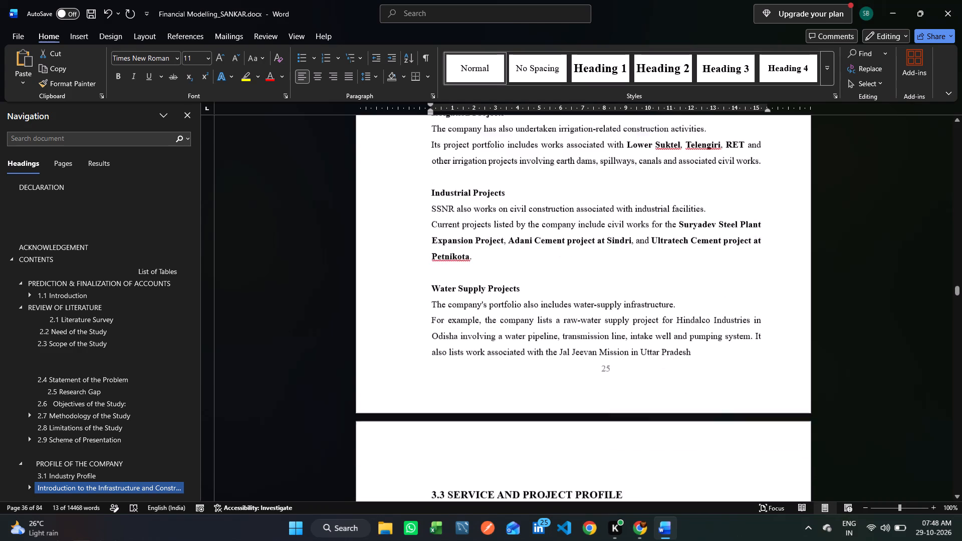
{"action": "scroll", "coordinate": [557, 331], "scroll_direction": "down", "scroll_amount": 20}
{"action": "scroll", "coordinate": [557, 331], "scroll_direction": "down", "scroll_amount": 11}
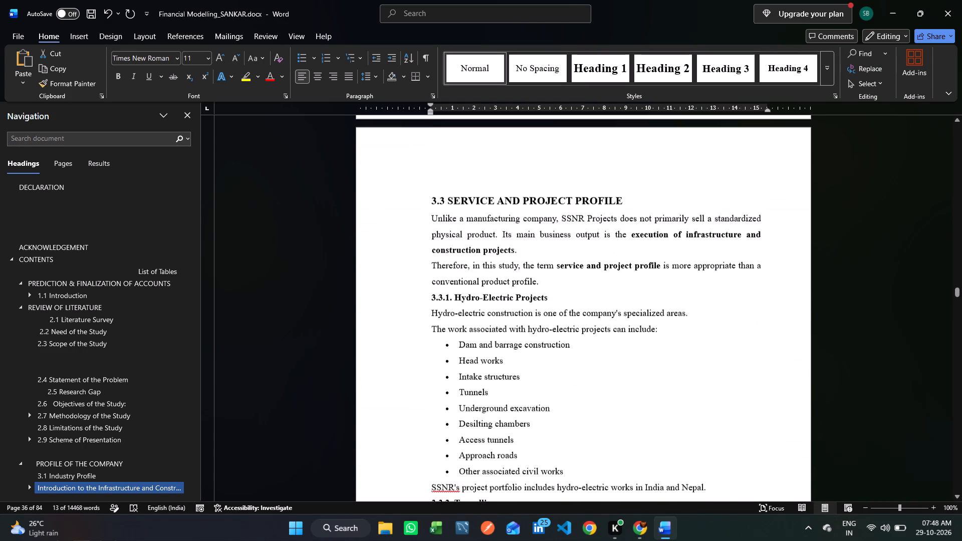
{"action": "scroll", "coordinate": [555, 333], "scroll_direction": "down", "scroll_amount": 20}
{"action": "scroll", "coordinate": [555, 333], "scroll_direction": "down", "scroll_amount": 11}
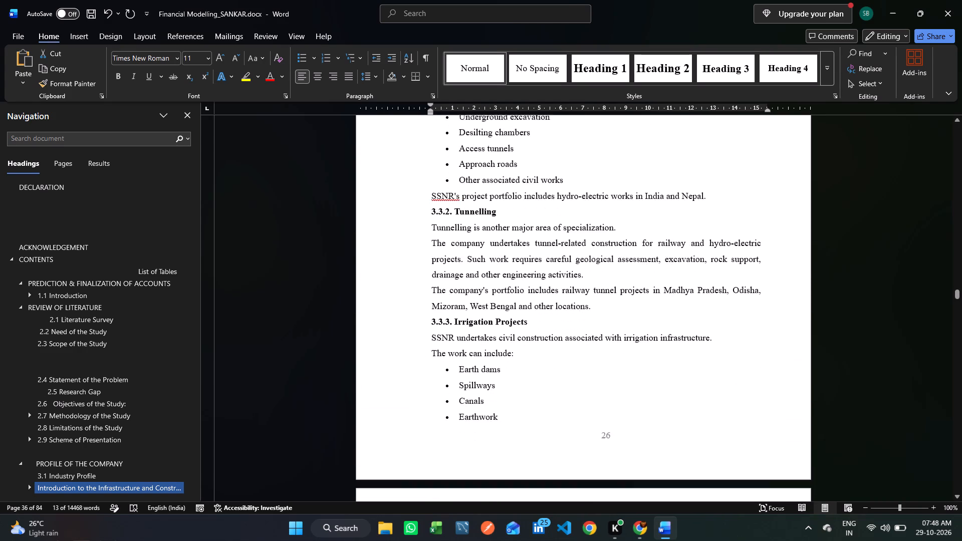
{"action": "scroll", "coordinate": [562, 334], "scroll_direction": "down", "scroll_amount": 20}
{"action": "scroll", "coordinate": [553, 343], "scroll_direction": "up", "scroll_amount": 1}
{"action": "scroll", "coordinate": [553, 340], "scroll_direction": "down", "scroll_amount": 10}
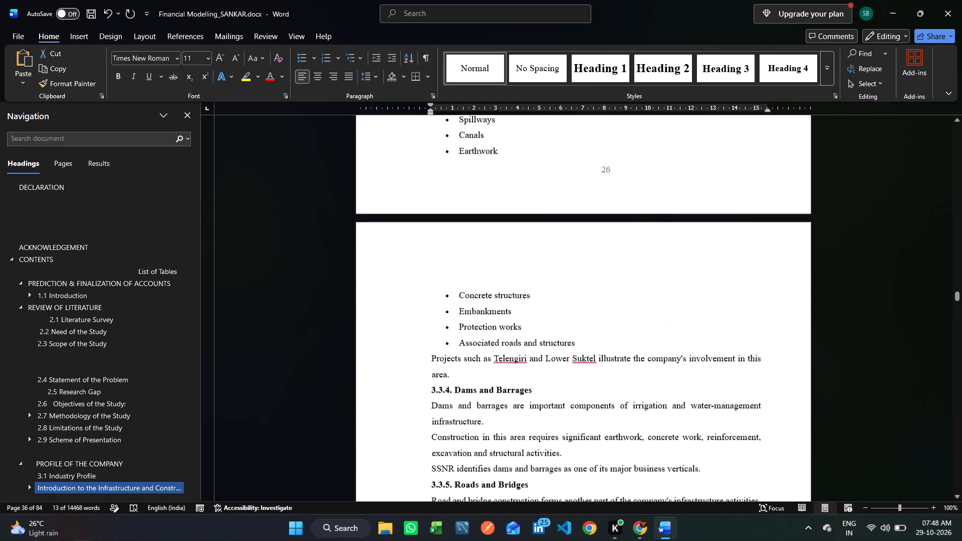
{"action": "scroll", "coordinate": [556, 338], "scroll_direction": "down", "scroll_amount": 20}
{"action": "scroll", "coordinate": [556, 338], "scroll_direction": "down", "scroll_amount": 13}
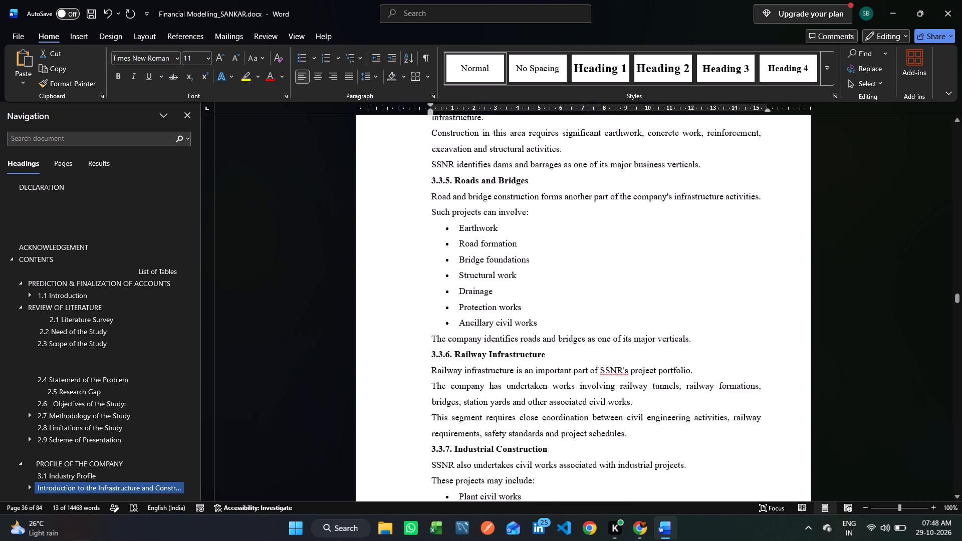
{"action": "scroll", "coordinate": [553, 341], "scroll_direction": "down", "scroll_amount": 20}
{"action": "scroll", "coordinate": [553, 341], "scroll_direction": "down", "scroll_amount": 1}
{"action": "scroll", "coordinate": [557, 338], "scroll_direction": "up", "scroll_amount": 7}
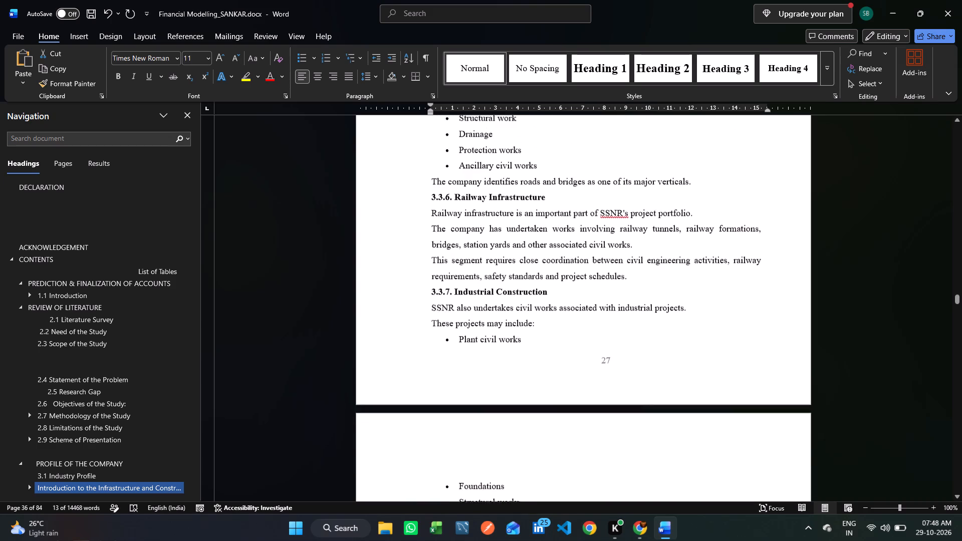
{"action": "scroll", "coordinate": [583, 314], "scroll_direction": "up", "scroll_amount": 20}
{"action": "scroll", "coordinate": [583, 314], "scroll_direction": "up", "scroll_amount": 19}
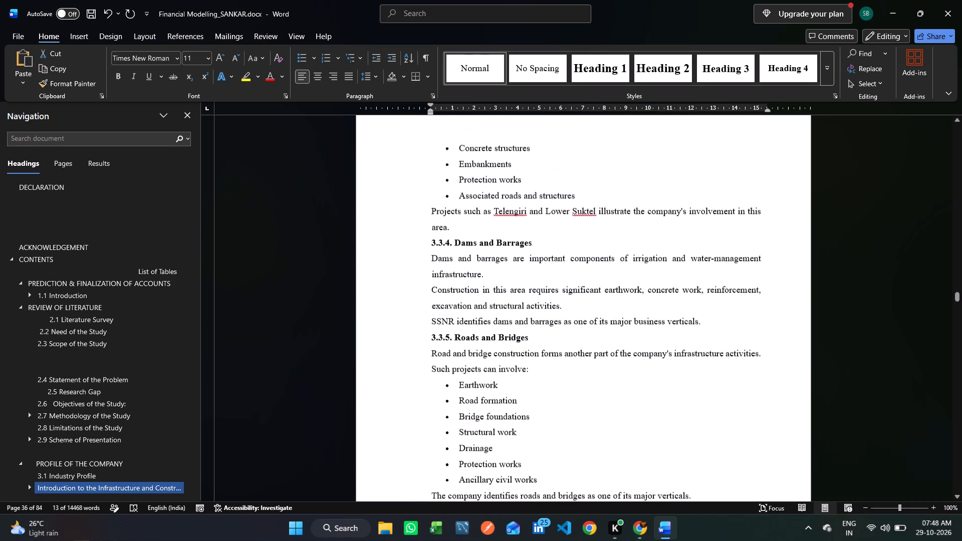
{"action": "scroll", "coordinate": [612, 252], "scroll_direction": "up", "scroll_amount": 20}
{"action": "scroll", "coordinate": [612, 252], "scroll_direction": "up", "scroll_amount": 19}
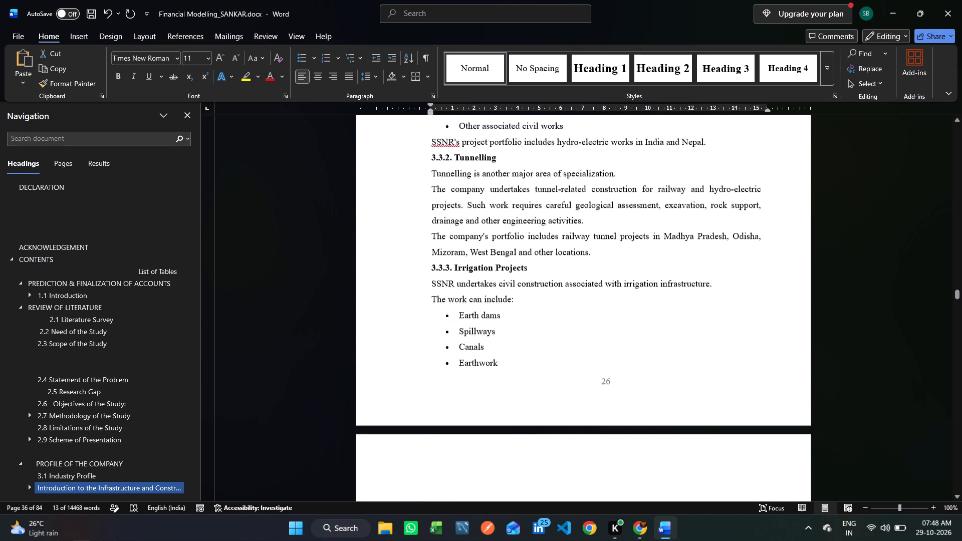
{"action": "scroll", "coordinate": [608, 247], "scroll_direction": "up", "scroll_amount": 20}
{"action": "scroll", "coordinate": [608, 247], "scroll_direction": "up", "scroll_amount": 17}
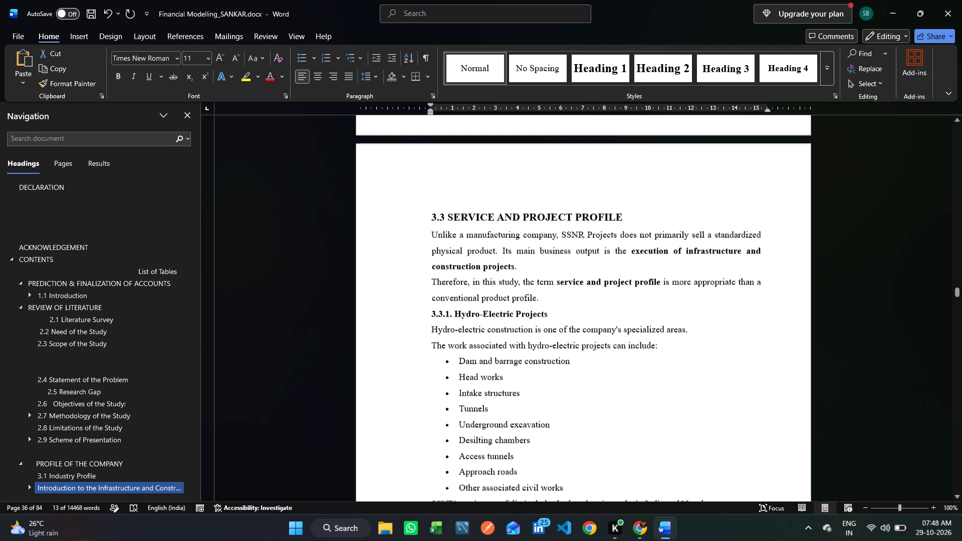
{"action": "scroll", "coordinate": [516, 359], "scroll_direction": "down", "scroll_amount": 3}
{"action": "scroll", "coordinate": [531, 340], "scroll_direction": "up", "scroll_amount": 15}
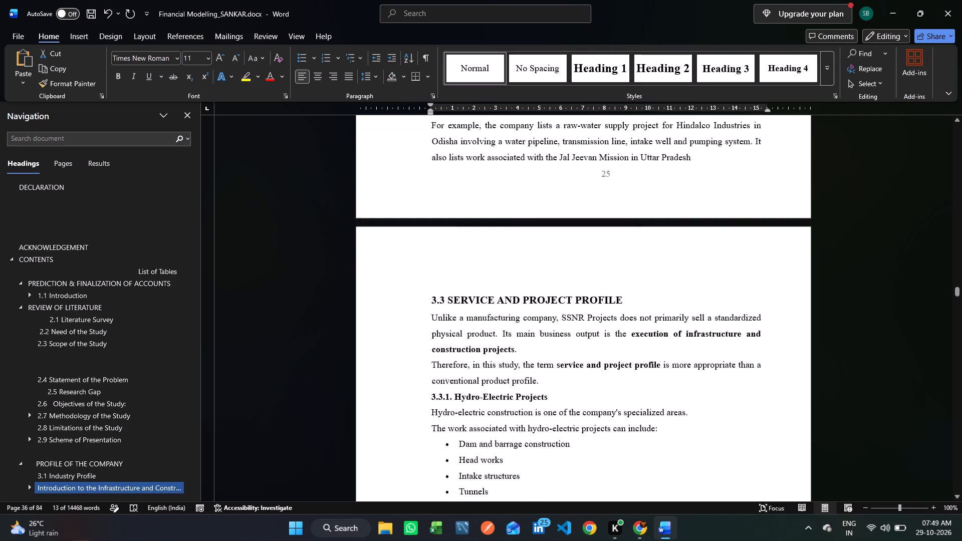
{"action": "scroll", "coordinate": [558, 272], "scroll_direction": "up", "scroll_amount": 10}
{"action": "scroll", "coordinate": [558, 264], "scroll_direction": "down", "scroll_amount": 20}
{"action": "scroll", "coordinate": [558, 264], "scroll_direction": "down", "scroll_amount": 7}
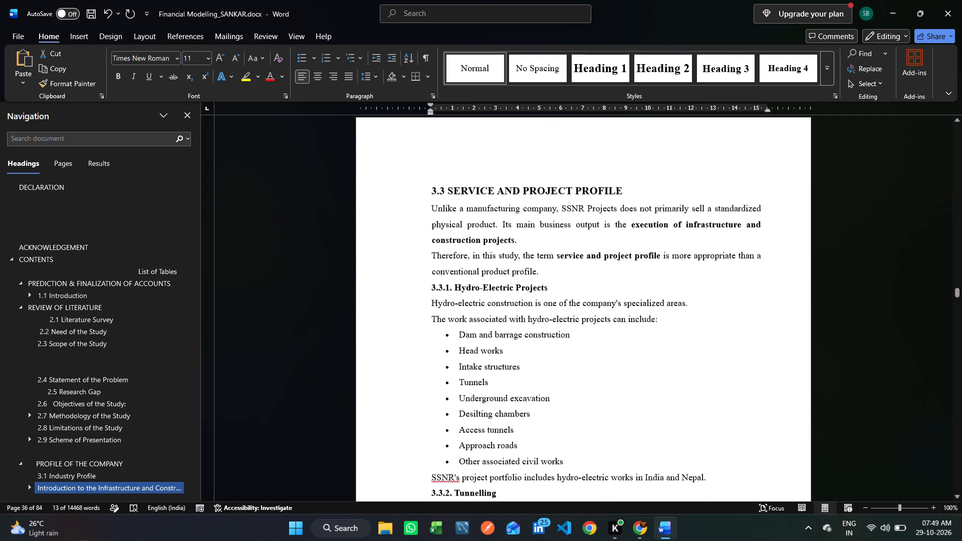
Replace the bullets on the work items under 3.3.1 Hydro-Electric Projects with 1., 2., 3. numbering.
{"action": "scroll", "coordinate": [551, 282], "scroll_direction": "down", "scroll_amount": 10}
{"action": "left_click_drag", "start_coordinate": [574, 368], "coordinate": [456, 233]}
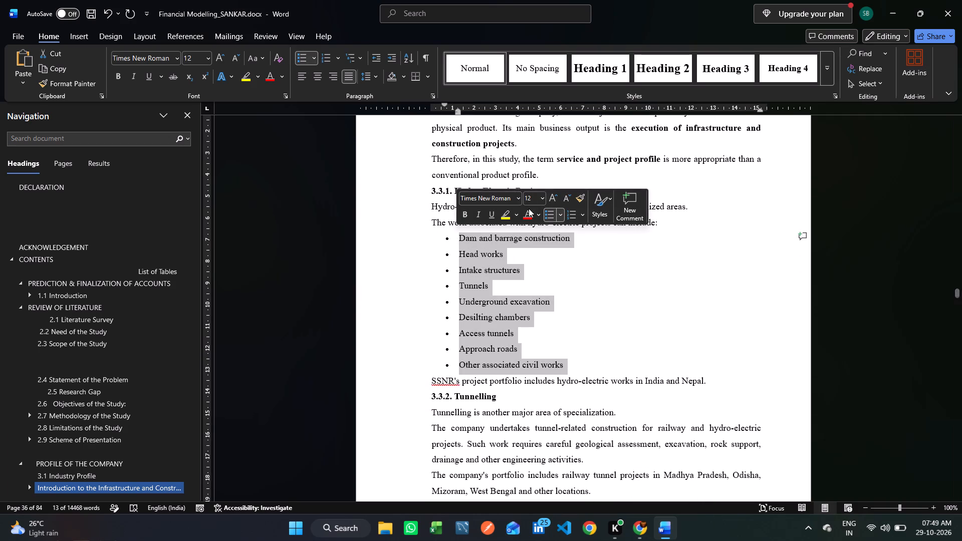
{"action": "left_click", "coordinate": [547, 216]}
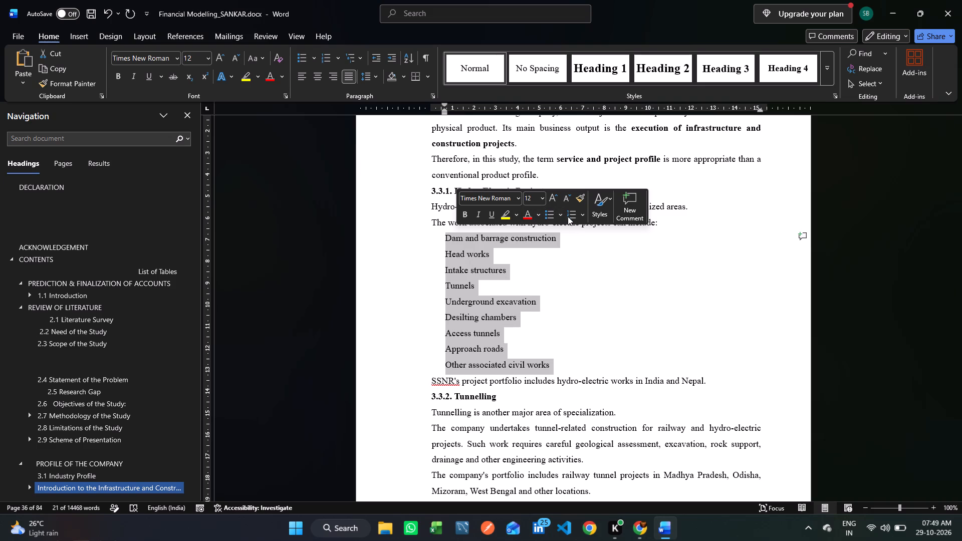
{"action": "left_click", "coordinate": [569, 216]}
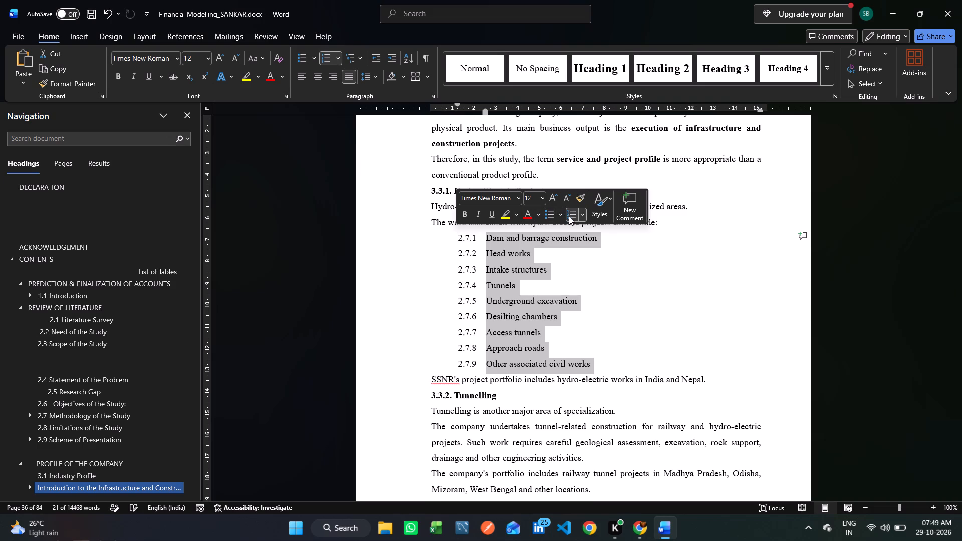
{"action": "left_click", "coordinate": [568, 219]}
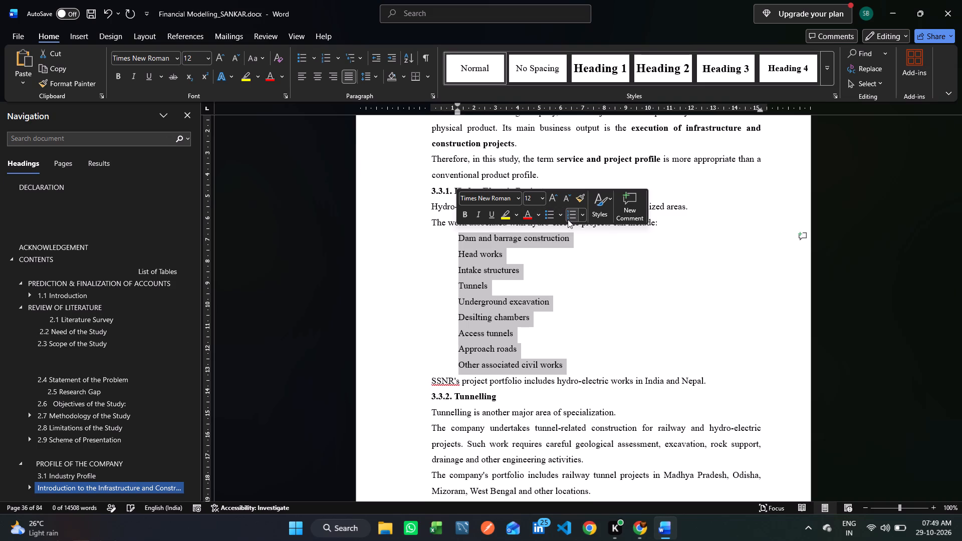
{"action": "left_click", "coordinate": [584, 216]}
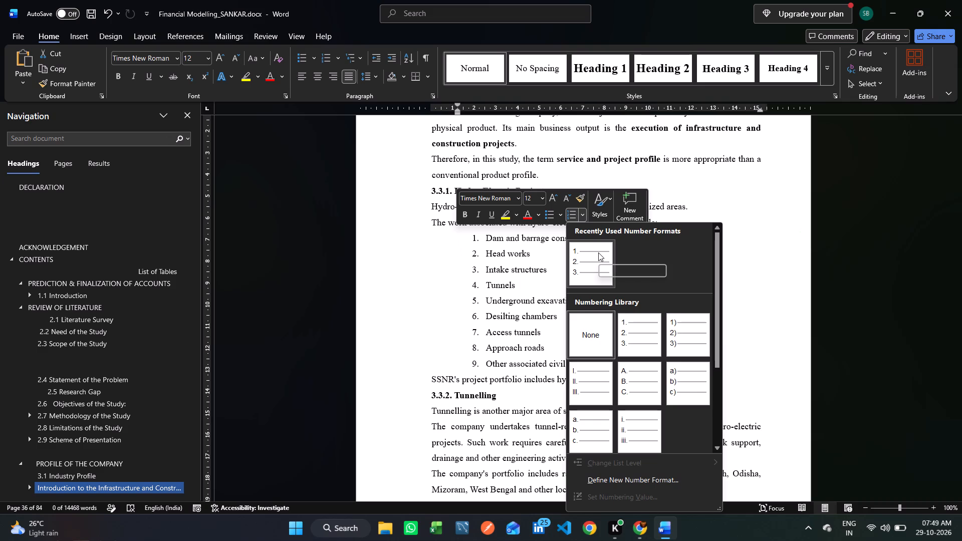
{"action": "left_click", "coordinate": [598, 252]}
{"action": "scroll", "coordinate": [606, 298], "scroll_direction": "down", "scroll_amount": 9}
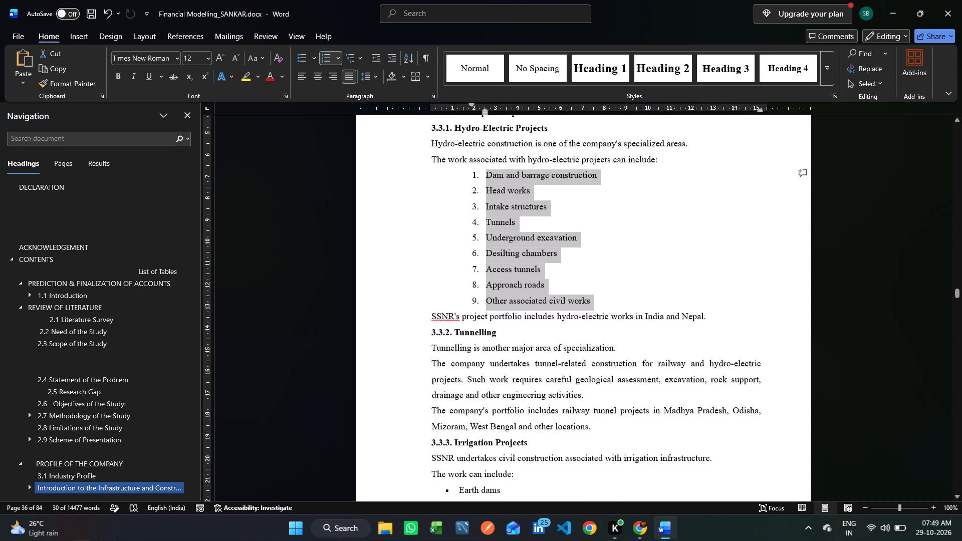
Replace the bullets on the work items under 3.3.3 Irrigation Projects with 1., 2., 3. numbering.
{"action": "scroll", "coordinate": [631, 320], "scroll_direction": "down", "scroll_amount": 13}
{"action": "left_click", "coordinate": [519, 404]}
{"action": "scroll", "coordinate": [532, 394], "scroll_direction": "down", "scroll_amount": 2}
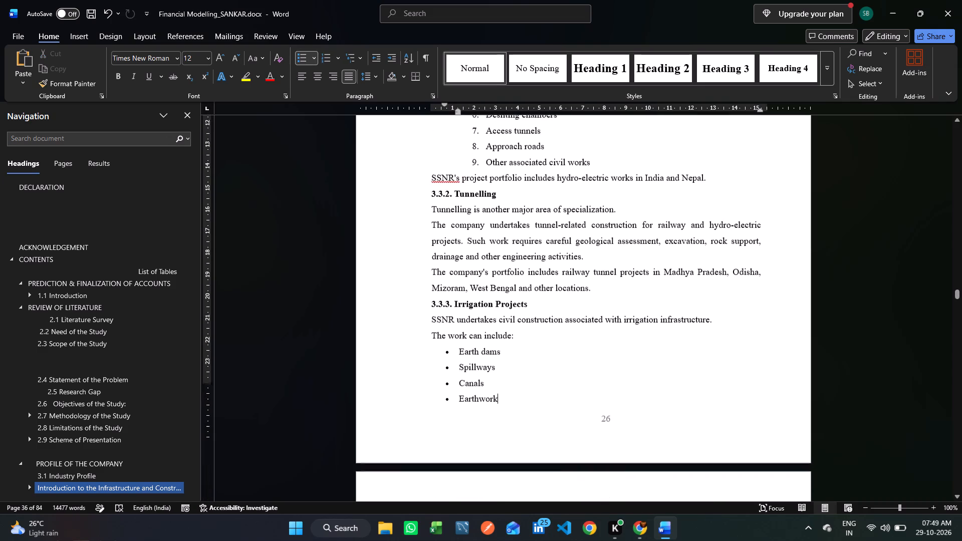
{"action": "scroll", "coordinate": [543, 386], "scroll_direction": "down", "scroll_amount": 20}
{"action": "left_click_drag", "start_coordinate": [581, 399], "coordinate": [580, 400]}
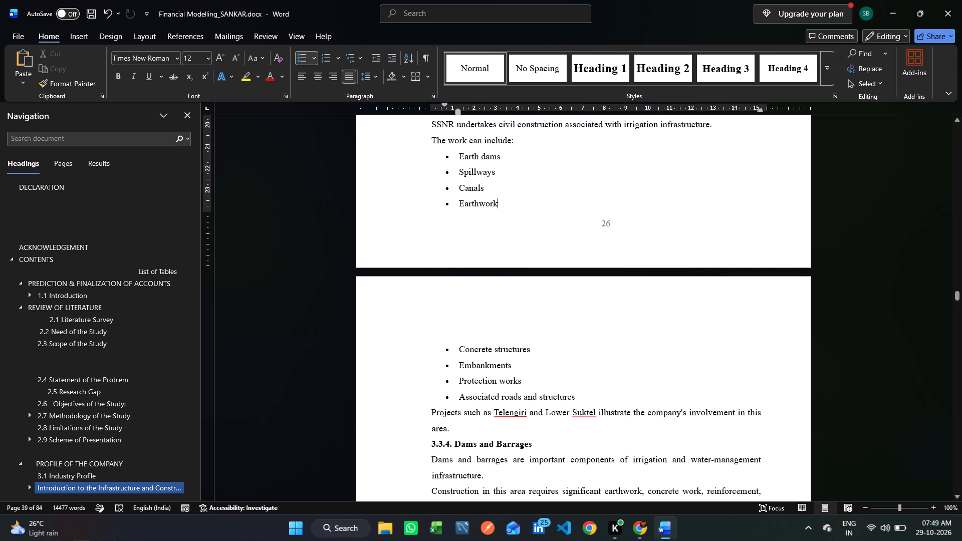
{"action": "left_click_drag", "start_coordinate": [580, 400], "coordinate": [442, 157]}
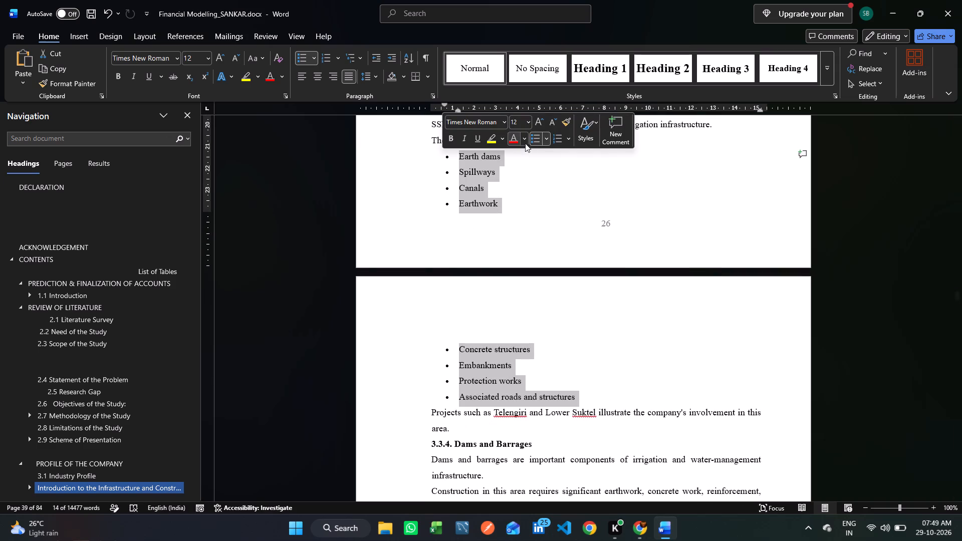
{"action": "left_click", "coordinate": [541, 141]}
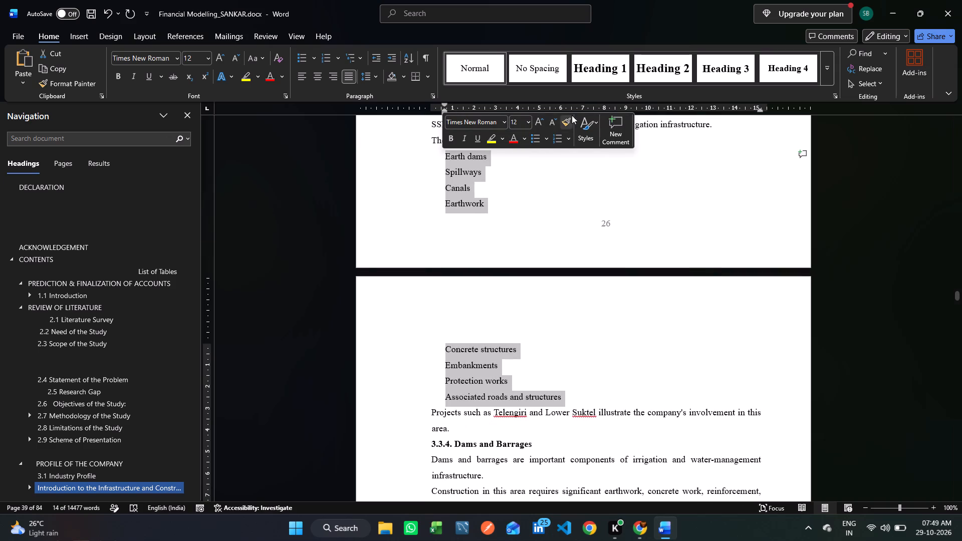
{"action": "left_click", "coordinate": [569, 134]}
{"action": "left_click", "coordinate": [565, 170]}
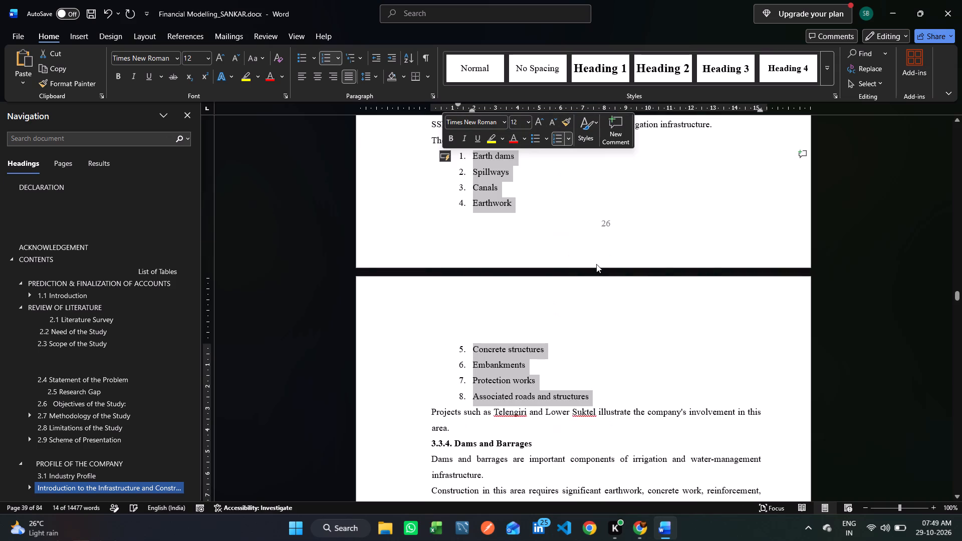
{"action": "left_click", "coordinate": [618, 338]}
Replace the bullets on the project items under 3.3.5 Roads and Bridges with 1., 2., 3. numbering.
{"action": "scroll", "coordinate": [618, 338], "scroll_direction": "down", "scroll_amount": 18}
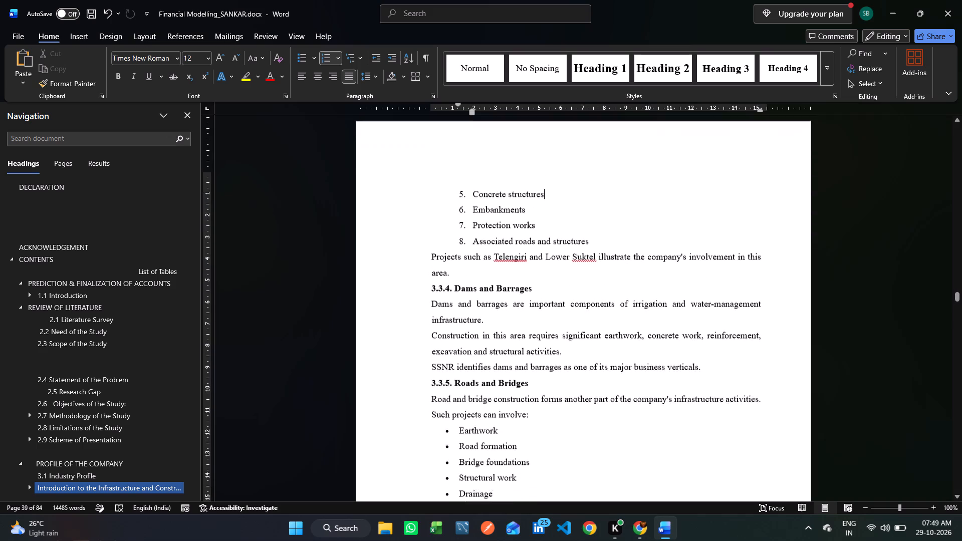
{"action": "scroll", "coordinate": [616, 338], "scroll_direction": "down", "scroll_amount": 20}
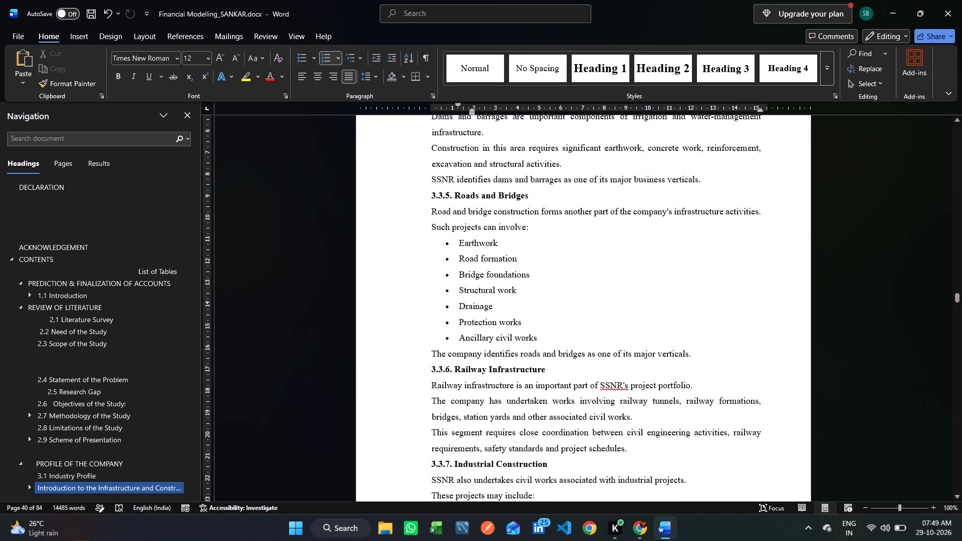
{"action": "left_click_drag", "start_coordinate": [559, 337], "coordinate": [446, 238]}
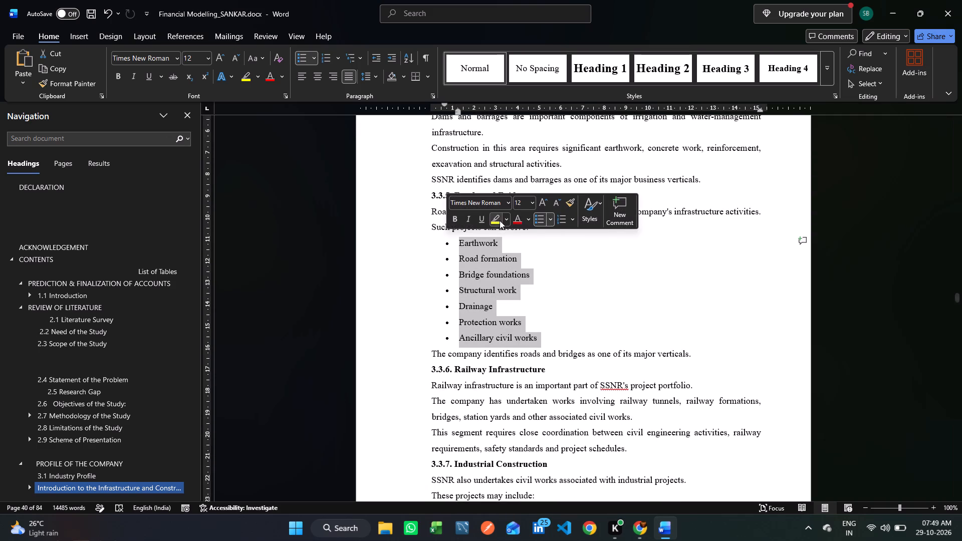
{"action": "left_click", "coordinate": [535, 224]}
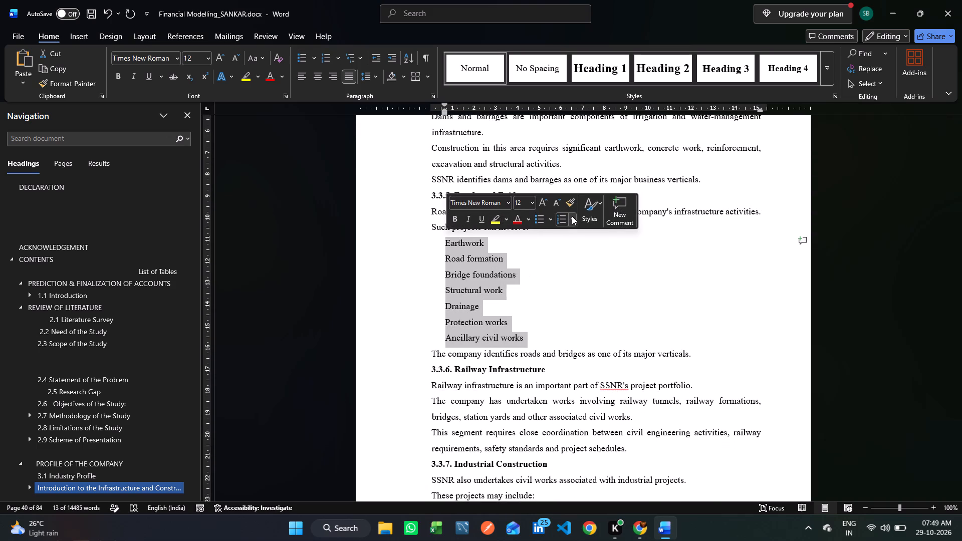
{"action": "left_click", "coordinate": [572, 216]}
{"action": "left_click", "coordinate": [571, 256]}
{"action": "left_click", "coordinate": [583, 284]}
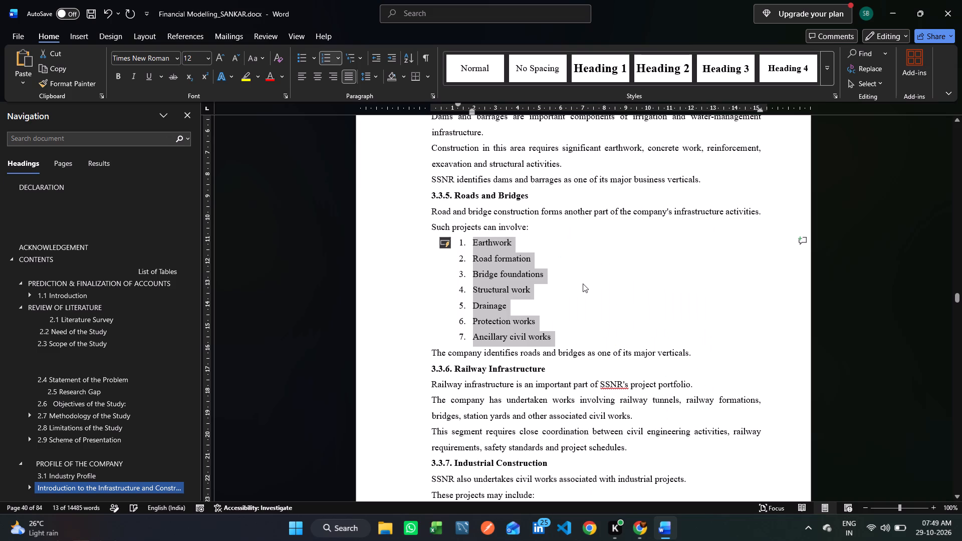
Replace the bullets on the items from Plant civil works to Finishing work under 3.3.7 Industrial Construction with 1., 2., 3. numbering.
{"action": "scroll", "coordinate": [583, 284], "scroll_direction": "down", "scroll_amount": 20}
{"action": "scroll", "coordinate": [583, 284], "scroll_direction": "down", "scroll_amount": 6}
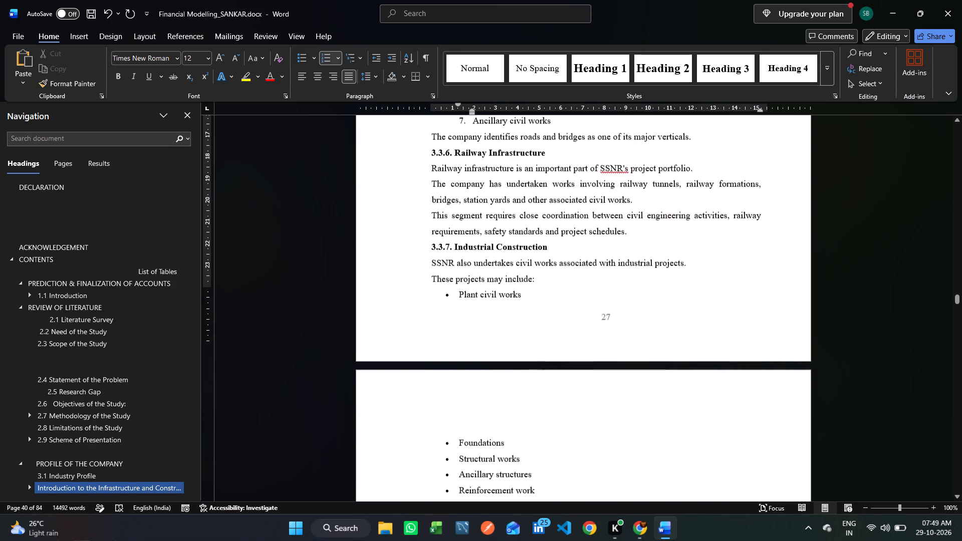
{"action": "scroll", "coordinate": [615, 266], "scroll_direction": "down", "scroll_amount": 18}
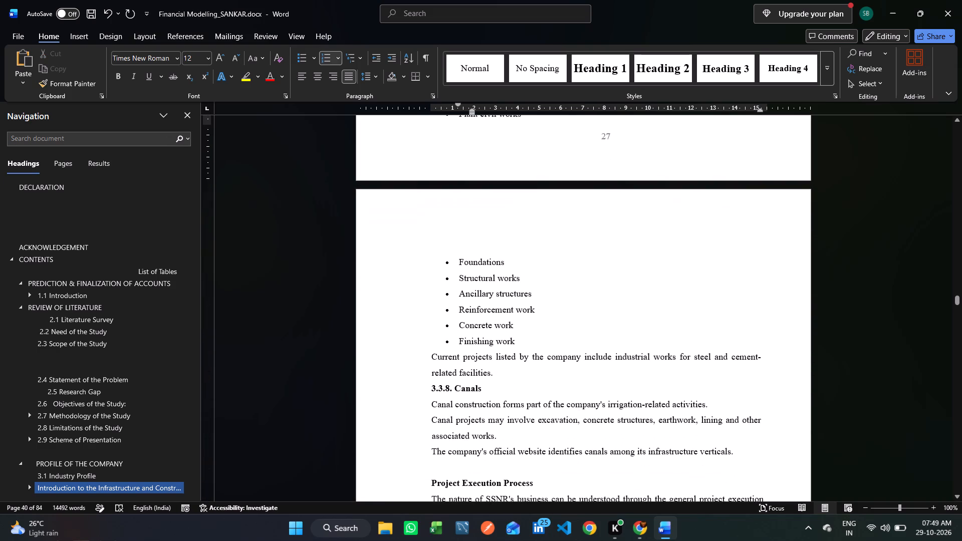
{"action": "left_click_drag", "start_coordinate": [531, 344], "coordinate": [443, 106]}
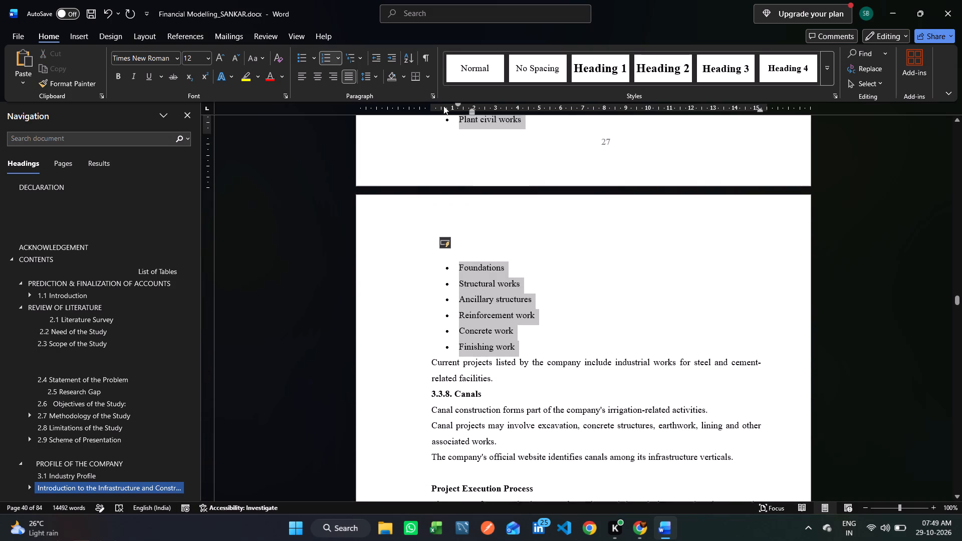
{"action": "left_click_drag", "start_coordinate": [443, 106], "coordinate": [450, 208]}
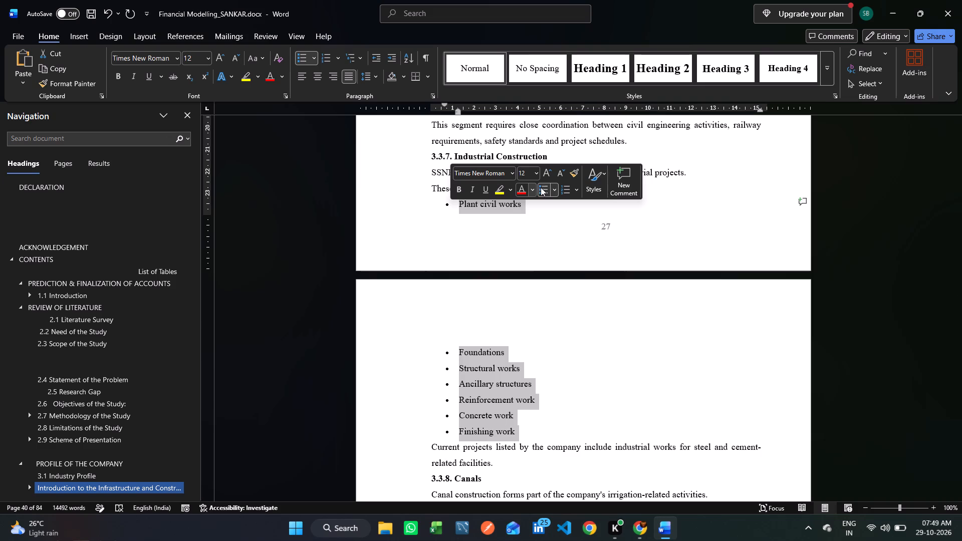
{"action": "left_click", "coordinate": [542, 188]}
{"action": "left_click", "coordinate": [579, 193]}
{"action": "left_click", "coordinate": [579, 216]}
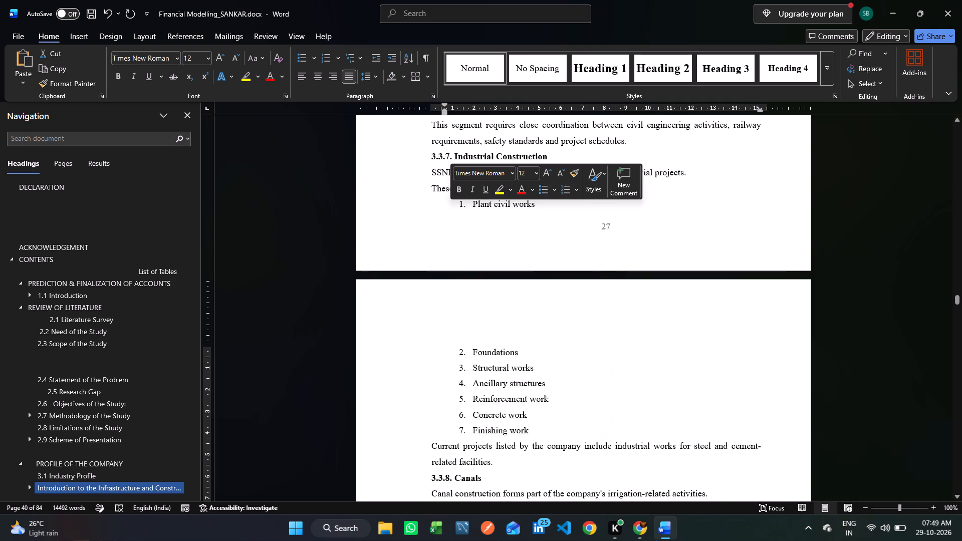
Review the company profile from 3.3.8 Canals through Project Execution Process, Financial Relevance and Competitive Strengths to the Conclusion.
{"action": "scroll", "coordinate": [625, 286], "scroll_direction": "down", "scroll_amount": 20}
{"action": "scroll", "coordinate": [625, 286], "scroll_direction": "down", "scroll_amount": 10}
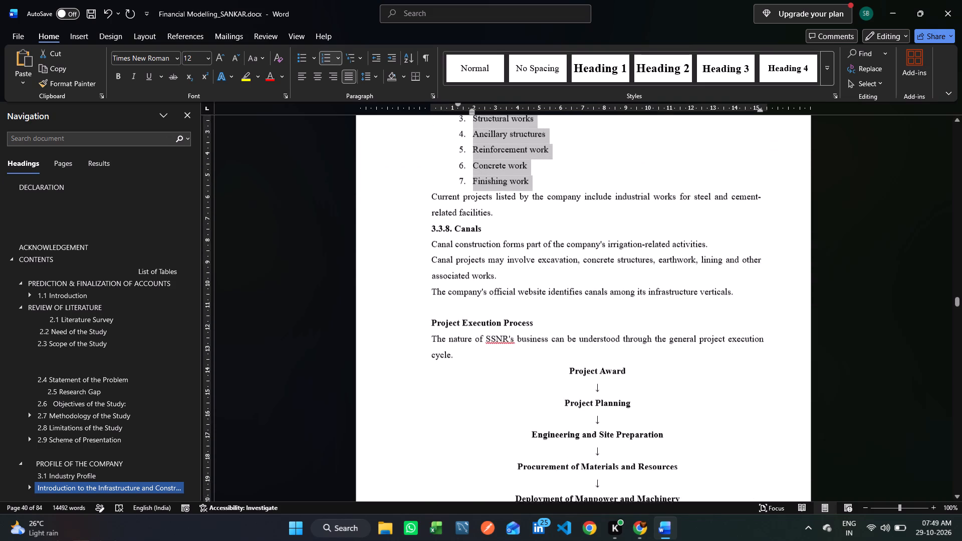
{"action": "scroll", "coordinate": [646, 299], "scroll_direction": "down", "scroll_amount": 20}
{"action": "scroll", "coordinate": [646, 299], "scroll_direction": "down", "scroll_amount": 9}
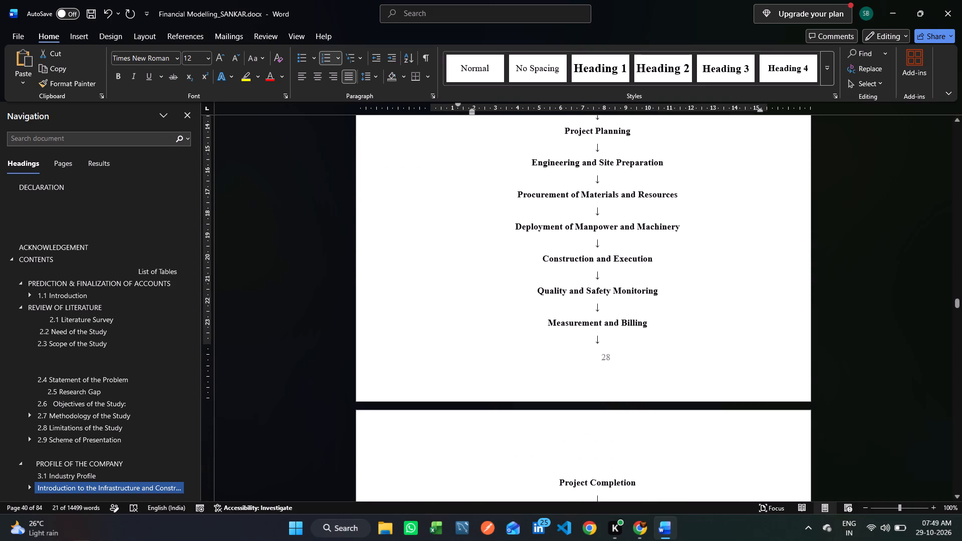
{"action": "scroll", "coordinate": [663, 282], "scroll_direction": "down", "scroll_amount": 13}
{"action": "scroll", "coordinate": [643, 314], "scroll_direction": "up", "scroll_amount": 4}
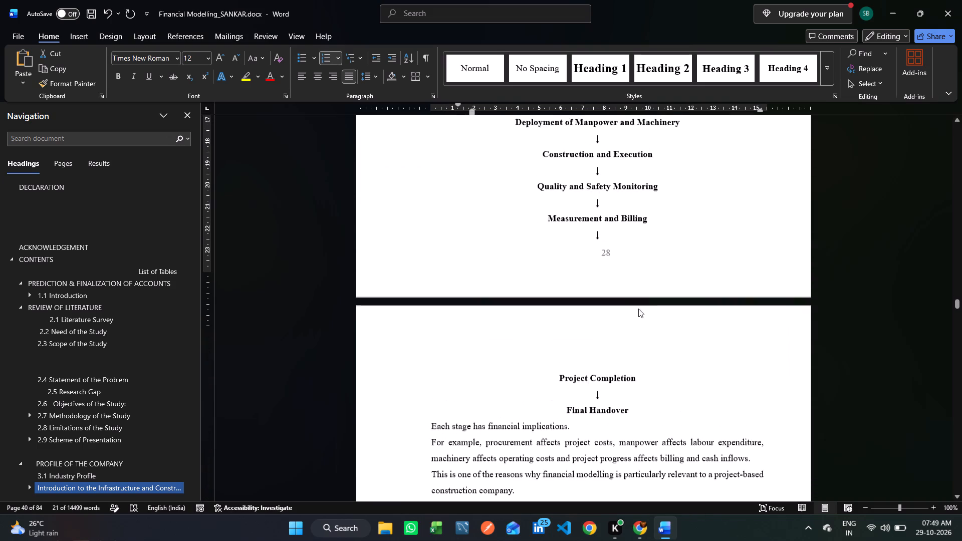
{"action": "scroll", "coordinate": [638, 309], "scroll_direction": "up", "scroll_amount": 19}
{"action": "scroll", "coordinate": [657, 279], "scroll_direction": "down", "scroll_amount": 1}
{"action": "scroll", "coordinate": [655, 281], "scroll_direction": "up", "scroll_amount": 4}
{"action": "scroll", "coordinate": [655, 277], "scroll_direction": "down", "scroll_amount": 3}
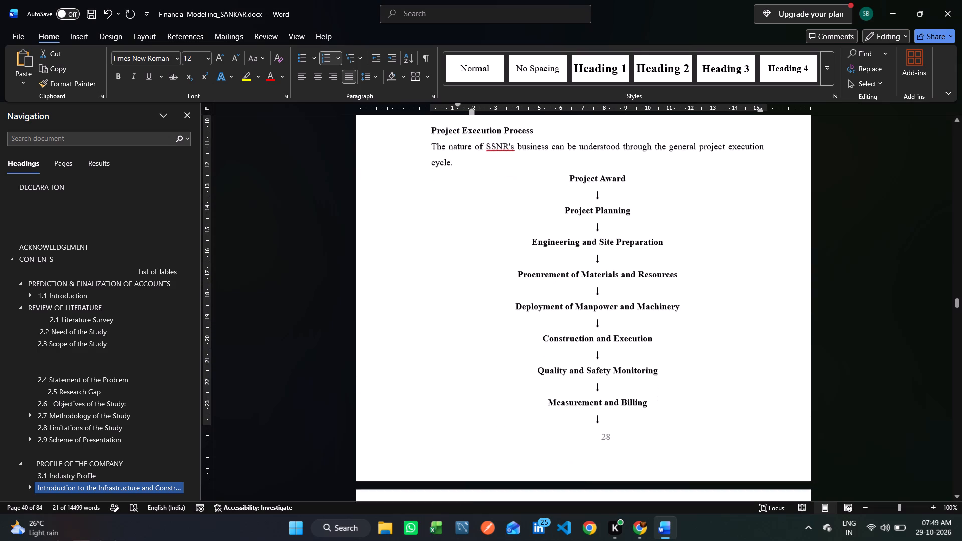
{"action": "scroll", "coordinate": [655, 277], "scroll_direction": "down", "scroll_amount": 5}
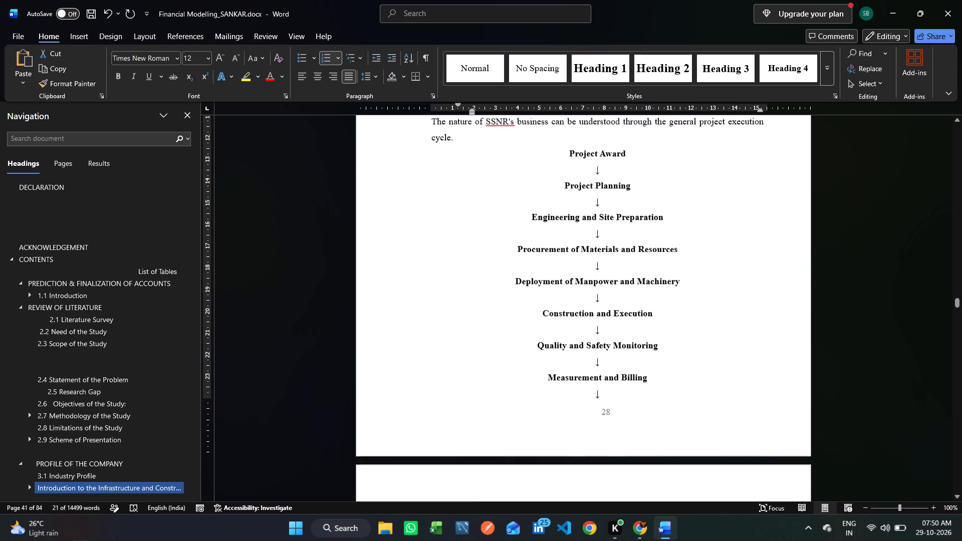
{"action": "scroll", "coordinate": [655, 277], "scroll_direction": "down", "scroll_amount": 20}
{"action": "scroll", "coordinate": [655, 277], "scroll_direction": "down", "scroll_amount": 14}
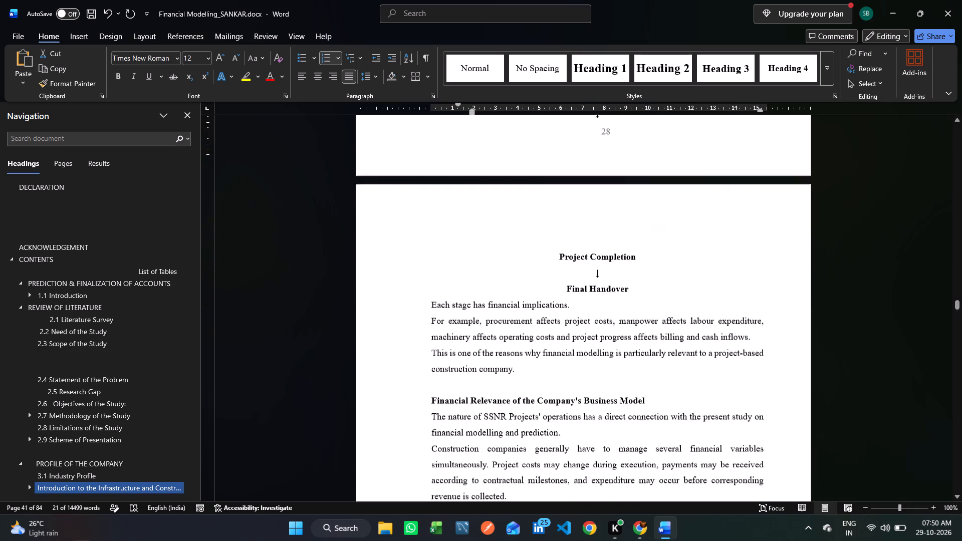
{"action": "scroll", "coordinate": [658, 267], "scroll_direction": "down", "scroll_amount": 20}
{"action": "scroll", "coordinate": [658, 267], "scroll_direction": "down", "scroll_amount": 14}
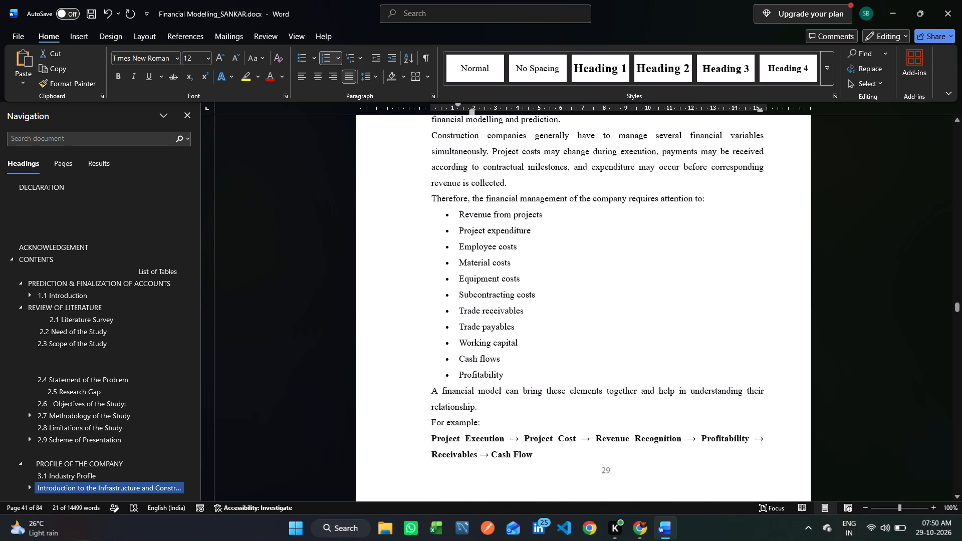
{"action": "scroll", "coordinate": [656, 271], "scroll_direction": "down", "scroll_amount": 20}
{"action": "scroll", "coordinate": [656, 271], "scroll_direction": "down", "scroll_amount": 14}
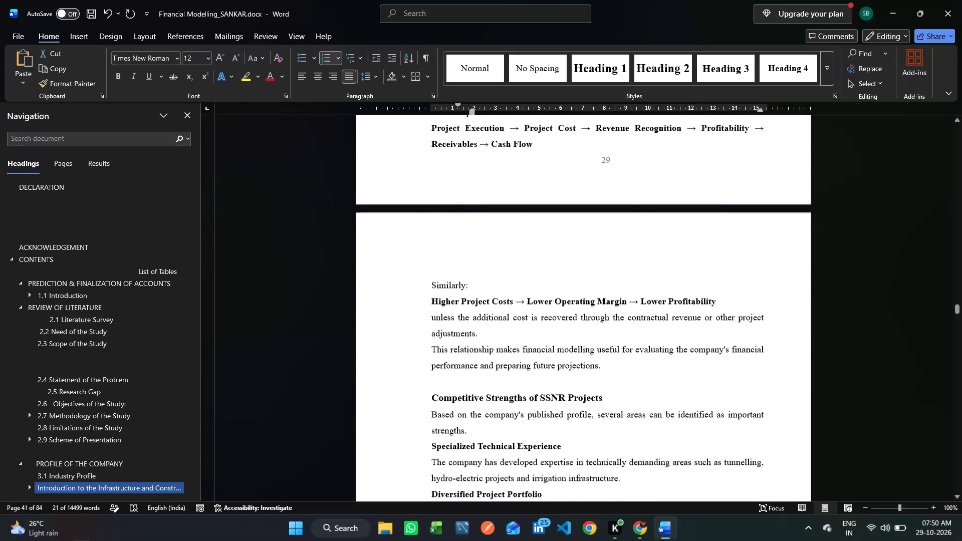
{"action": "scroll", "coordinate": [641, 276], "scroll_direction": "down", "scroll_amount": 20}
{"action": "scroll", "coordinate": [641, 276], "scroll_direction": "down", "scroll_amount": 14}
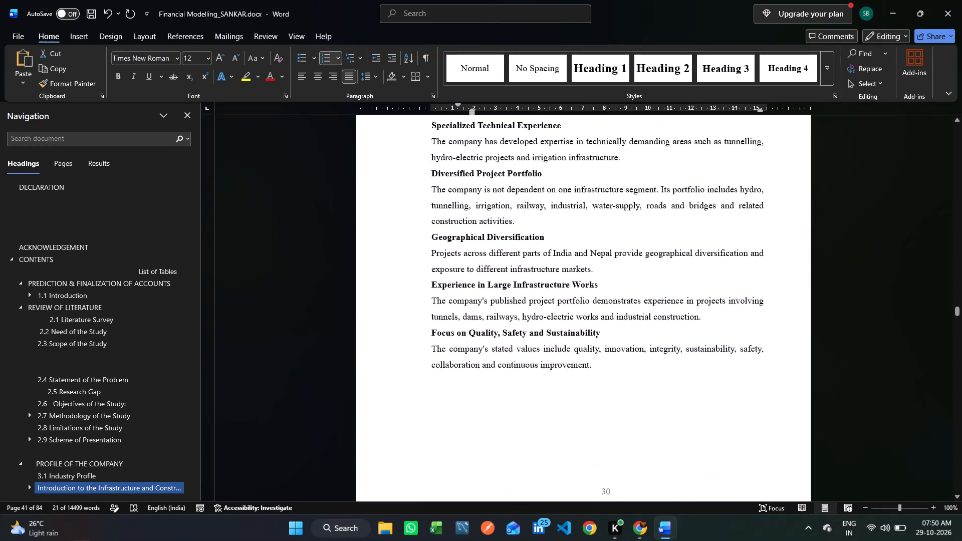
{"action": "scroll", "coordinate": [614, 285], "scroll_direction": "down", "scroll_amount": 20}
{"action": "scroll", "coordinate": [614, 285], "scroll_direction": "down", "scroll_amount": 14}
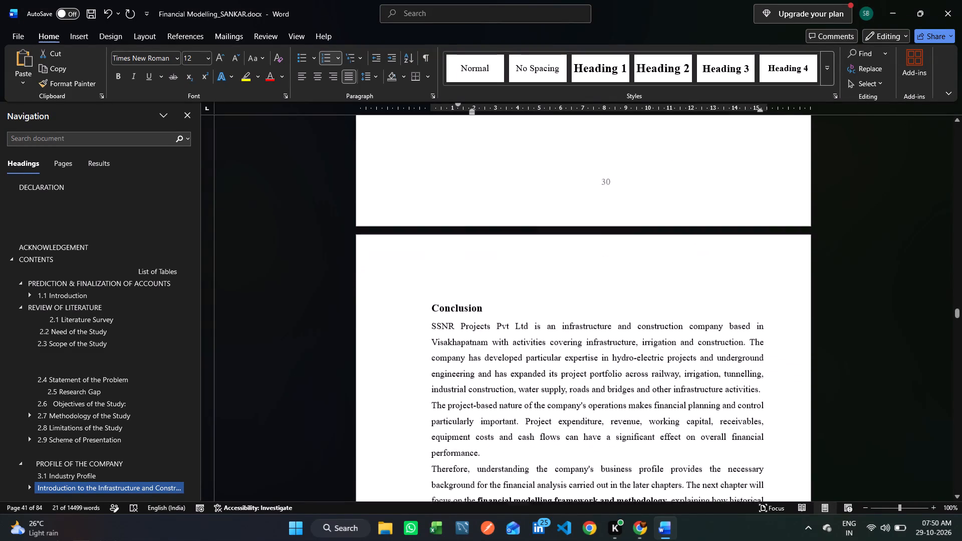
{"action": "scroll", "coordinate": [602, 291], "scroll_direction": "down", "scroll_amount": 2}
{"action": "scroll", "coordinate": [602, 287], "scroll_direction": "up", "scroll_amount": 20}
{"action": "scroll", "coordinate": [602, 287], "scroll_direction": "up", "scroll_amount": 4}
{"action": "scroll", "coordinate": [659, 241], "scroll_direction": "down", "scroll_amount": 6}
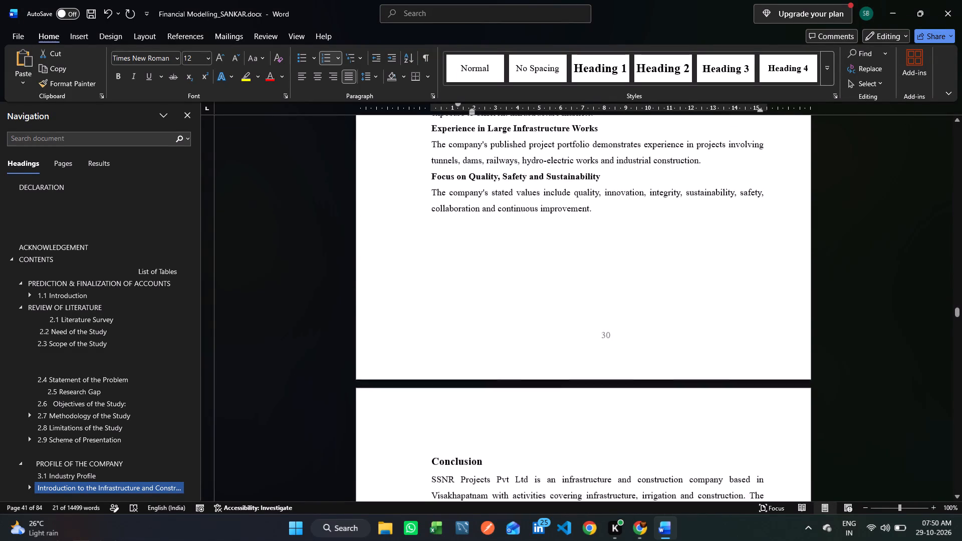
{"action": "scroll", "coordinate": [649, 251], "scroll_direction": "down", "scroll_amount": 20}
{"action": "scroll", "coordinate": [649, 251], "scroll_direction": "down", "scroll_amount": 9}
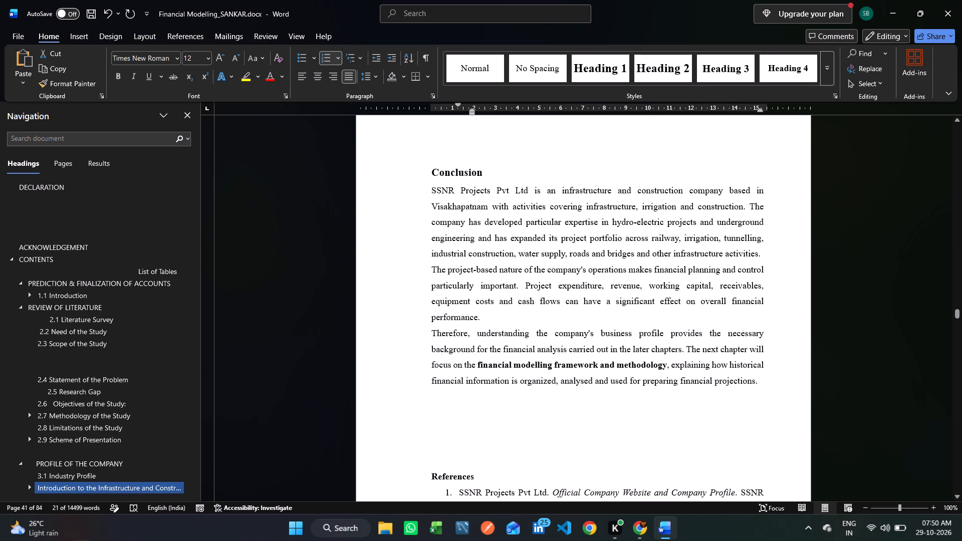
Delete the "Conclusion" heading and its line above the closing paragraphs of the company profile chapter.
{"action": "left_click", "coordinate": [490, 168]}
{"action": "key", "text": "BackSpace"}
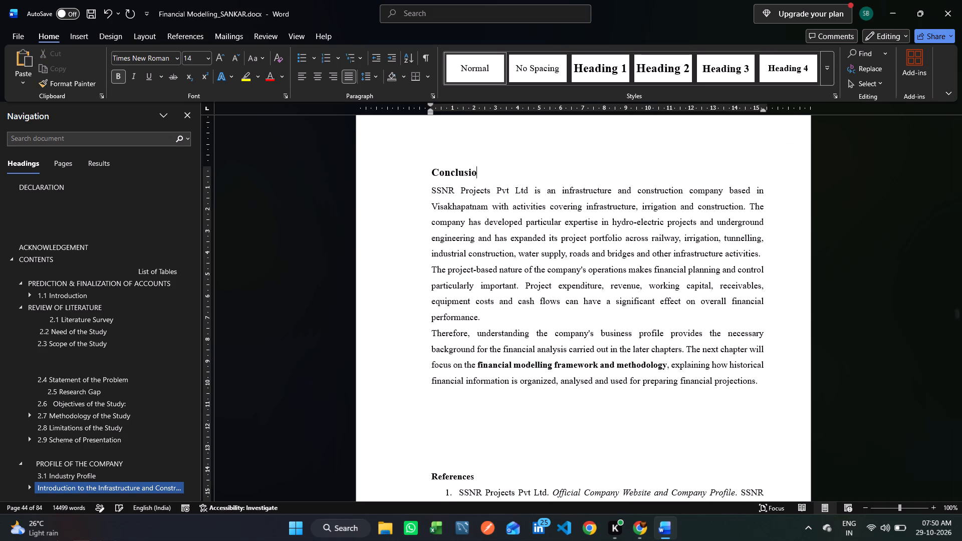
{"action": "key", "text": "BackSpace"}
{"action": "key", "text": "BackSpace"}
{"action": "key", "text": "BackSpace"}
{"action": "key", "text": "BackSpace"}
{"action": "key", "text": "BackSpace"}
{"action": "key", "text": "BackSpace"}
{"action": "key", "text": "BackSpace"}
{"action": "key", "text": "BackSpace"}
{"action": "key", "text": "BackSpace"}
{"action": "key", "text": "BackSpace"}
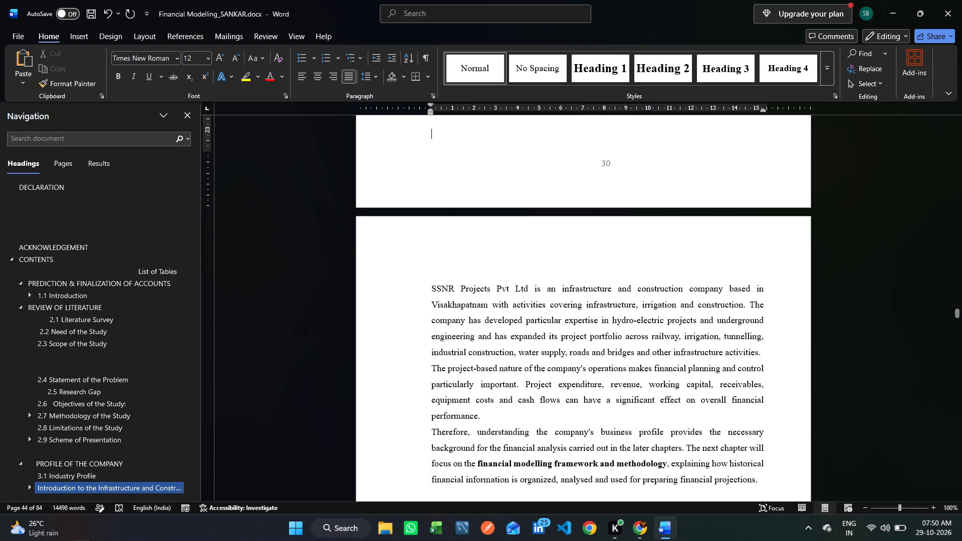
Insert an empty line above the closing paragraph that begins "SSNR Projects Pvt Ltd is an infrastructure and construction company".
{"action": "scroll", "coordinate": [543, 160], "scroll_direction": "up", "scroll_amount": 16}
{"action": "scroll", "coordinate": [566, 281], "scroll_direction": "down", "scroll_amount": 13}
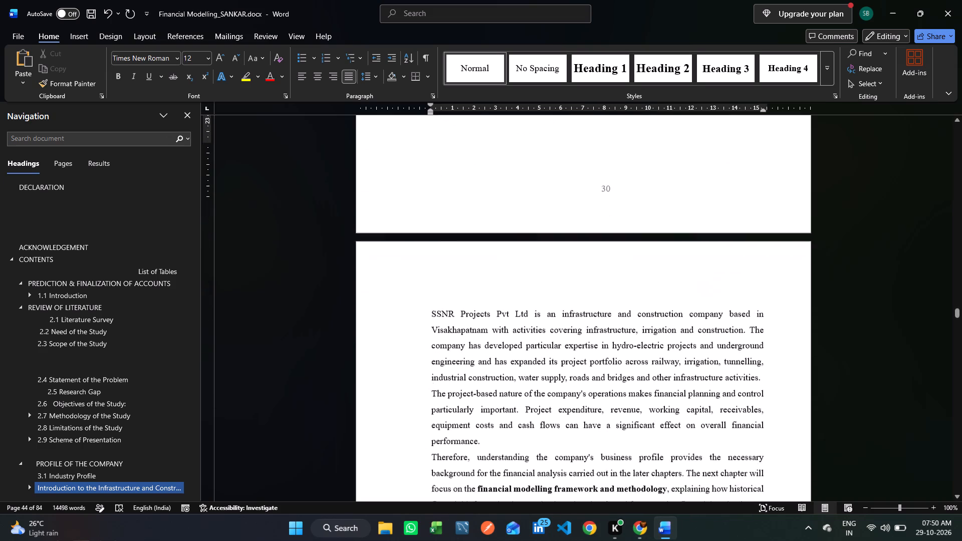
{"action": "scroll", "coordinate": [560, 292], "scroll_direction": "down", "scroll_amount": 20}
{"action": "scroll", "coordinate": [560, 292], "scroll_direction": "down", "scroll_amount": 19}
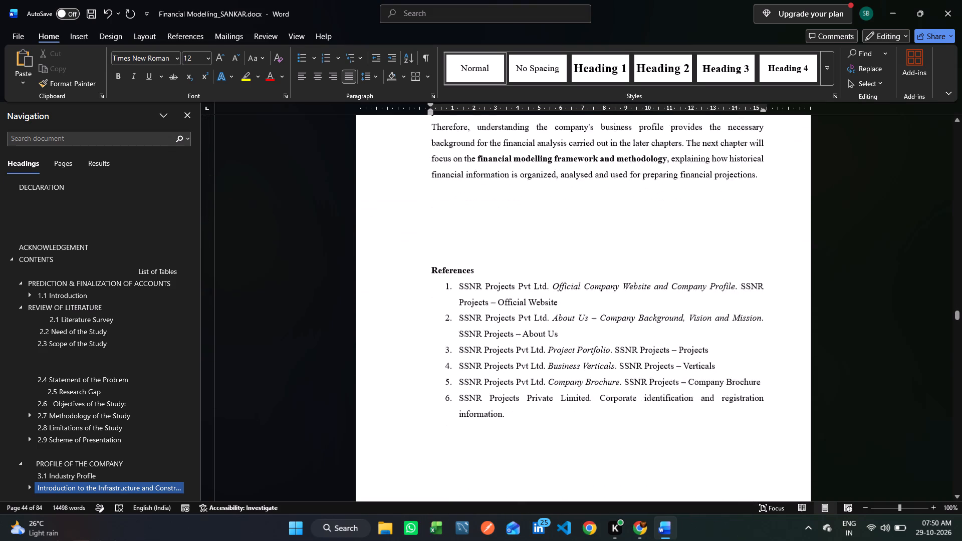
{"action": "scroll", "coordinate": [600, 287], "scroll_direction": "down", "scroll_amount": 9}
{"action": "scroll", "coordinate": [605, 280], "scroll_direction": "up", "scroll_amount": 20}
{"action": "scroll", "coordinate": [605, 280], "scroll_direction": "up", "scroll_amount": 11}
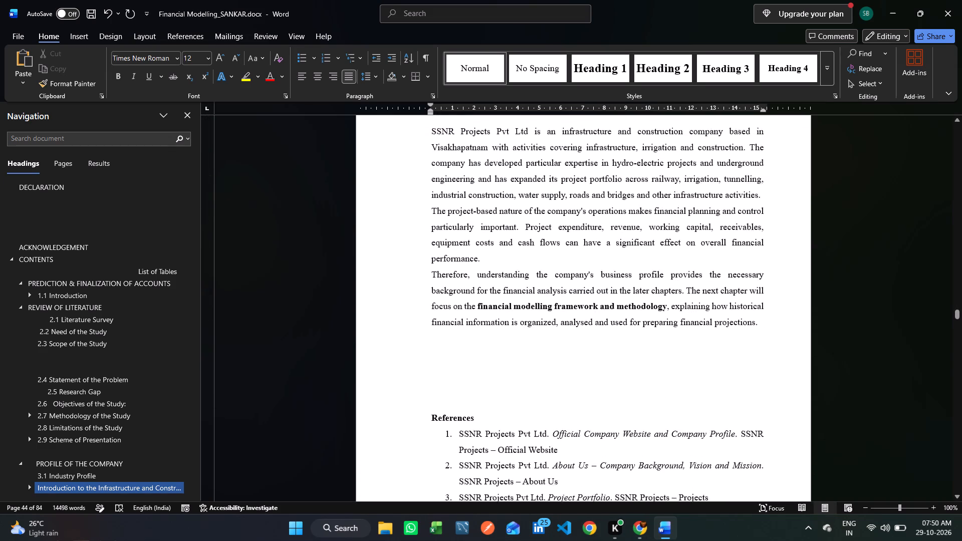
{"action": "scroll", "coordinate": [607, 223], "scroll_direction": "up", "scroll_amount": 3}
{"action": "left_click", "coordinate": [500, 164]}
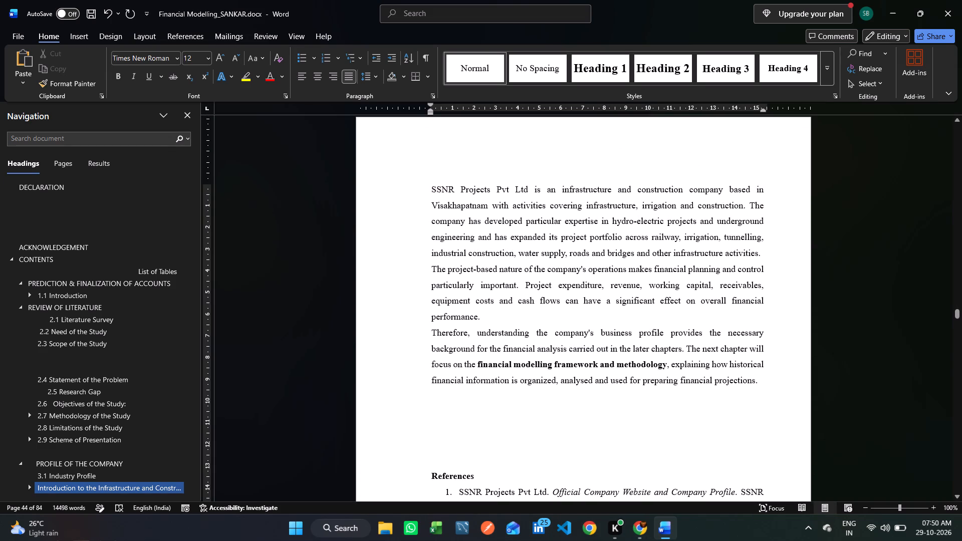
{"action": "left_click", "coordinate": [429, 185]}
{"action": "key", "text": "Return"}
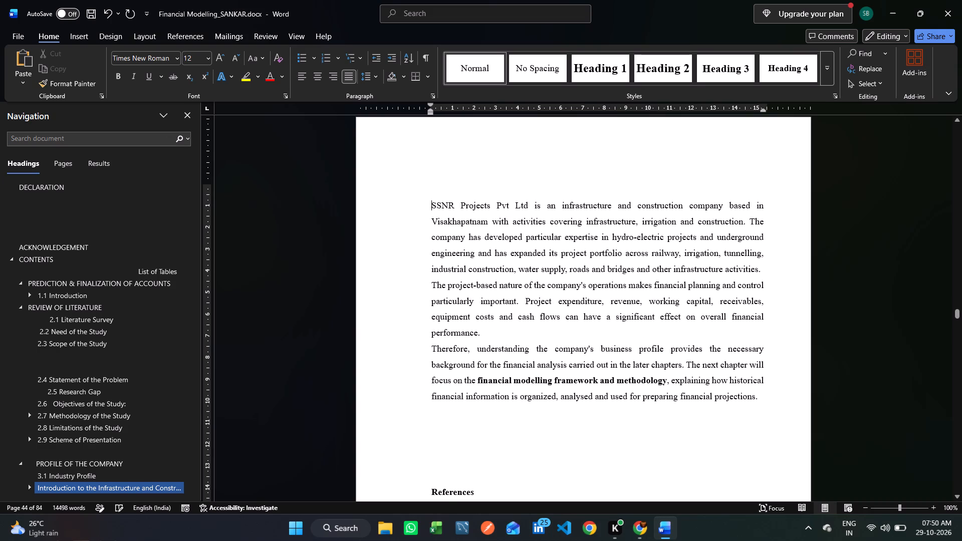
Review the Chapter 3 references and the opening of Chapter 4, through section 4.1 to the Fig No: 4.1 Financial Modelling Approach diagram.
{"action": "scroll", "coordinate": [550, 208], "scroll_direction": "down", "scroll_amount": 20}
{"action": "scroll", "coordinate": [550, 208], "scroll_direction": "down", "scroll_amount": 19}
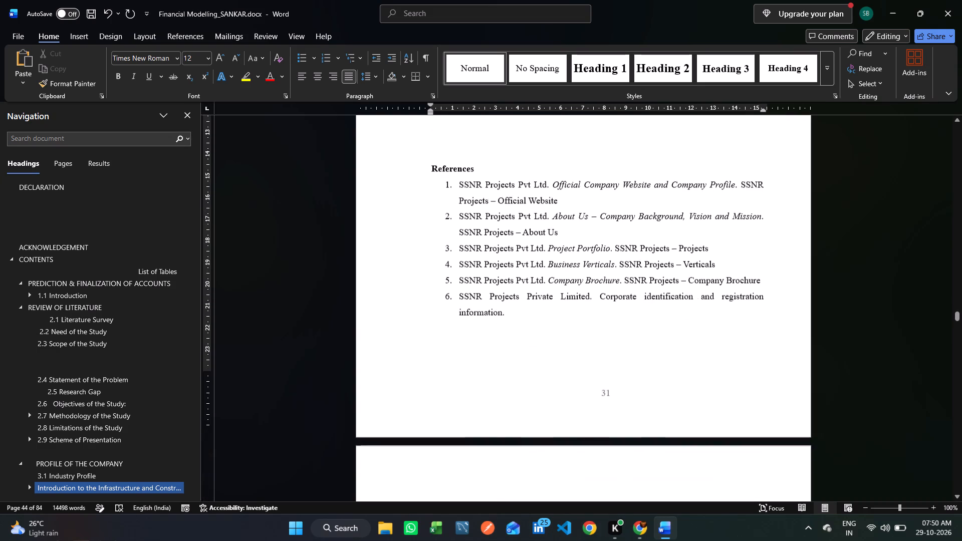
{"action": "scroll", "coordinate": [590, 198], "scroll_direction": "down", "scroll_amount": 18}
{"action": "scroll", "coordinate": [595, 205], "scroll_direction": "down", "scroll_amount": 8}
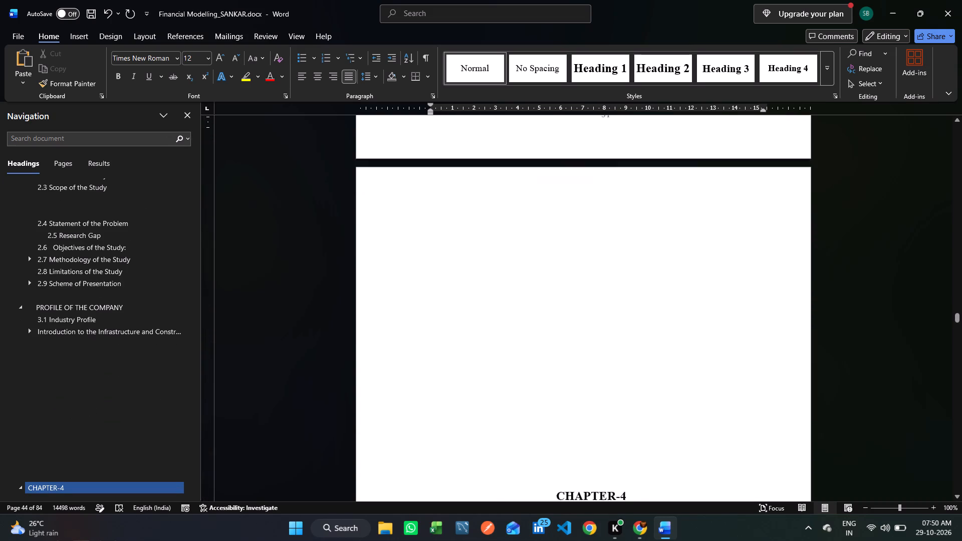
{"action": "scroll", "coordinate": [595, 201], "scroll_direction": "down", "scroll_amount": 20}
{"action": "scroll", "coordinate": [595, 201], "scroll_direction": "down", "scroll_amount": 14}
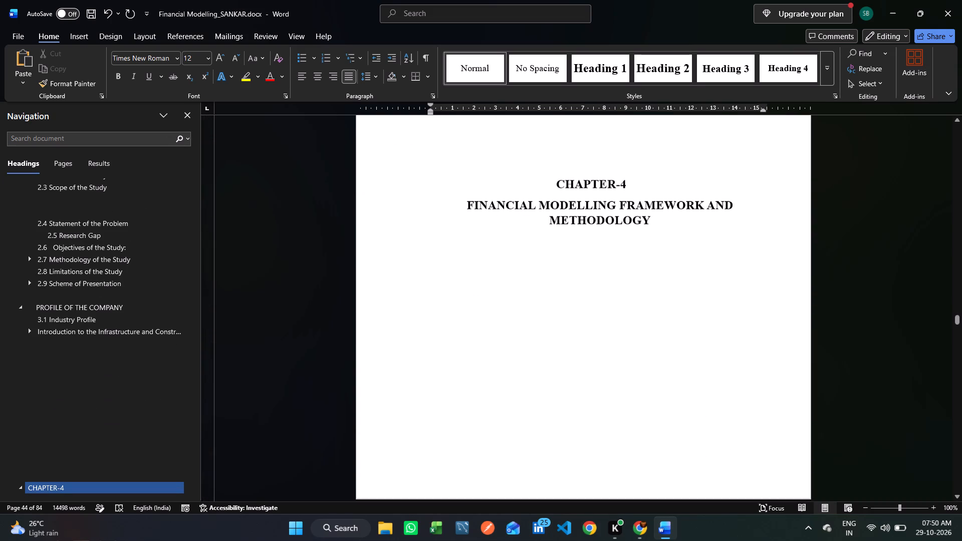
{"action": "scroll", "coordinate": [597, 199], "scroll_direction": "down", "scroll_amount": 20}
{"action": "scroll", "coordinate": [597, 199], "scroll_direction": "down", "scroll_amount": 14}
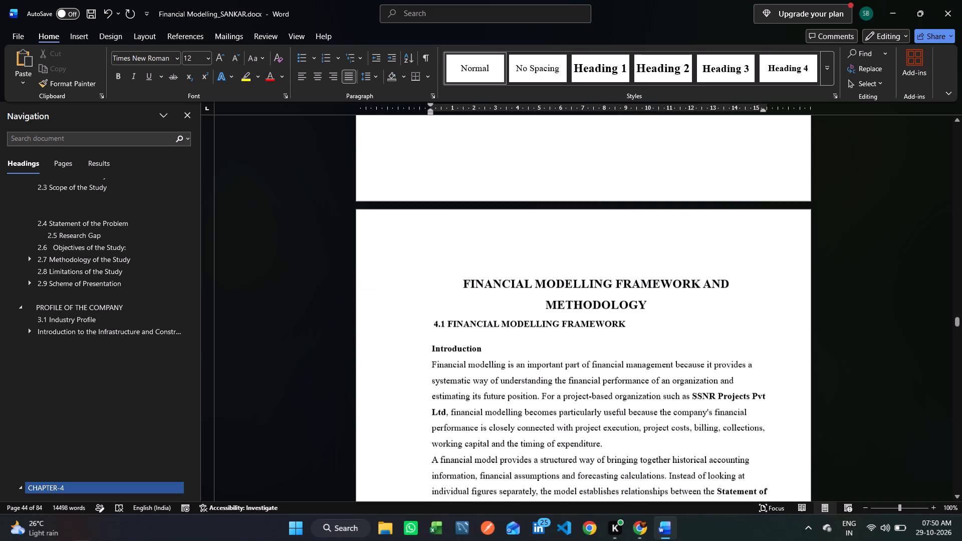
{"action": "scroll", "coordinate": [602, 201], "scroll_direction": "down", "scroll_amount": 20}
{"action": "scroll", "coordinate": [602, 201], "scroll_direction": "down", "scroll_amount": 13}
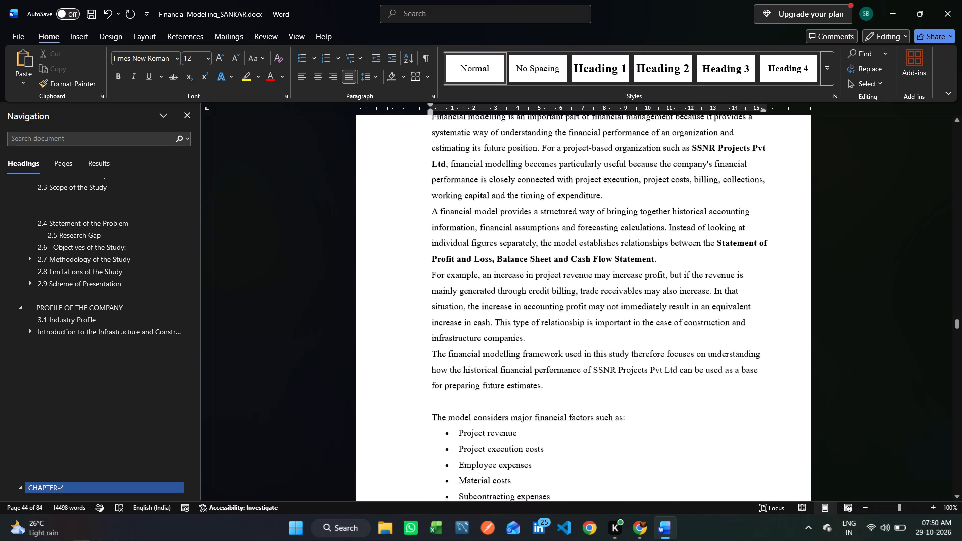
{"action": "scroll", "coordinate": [603, 199], "scroll_direction": "down", "scroll_amount": 11}
{"action": "scroll", "coordinate": [603, 199], "scroll_direction": "down", "scroll_amount": 18}
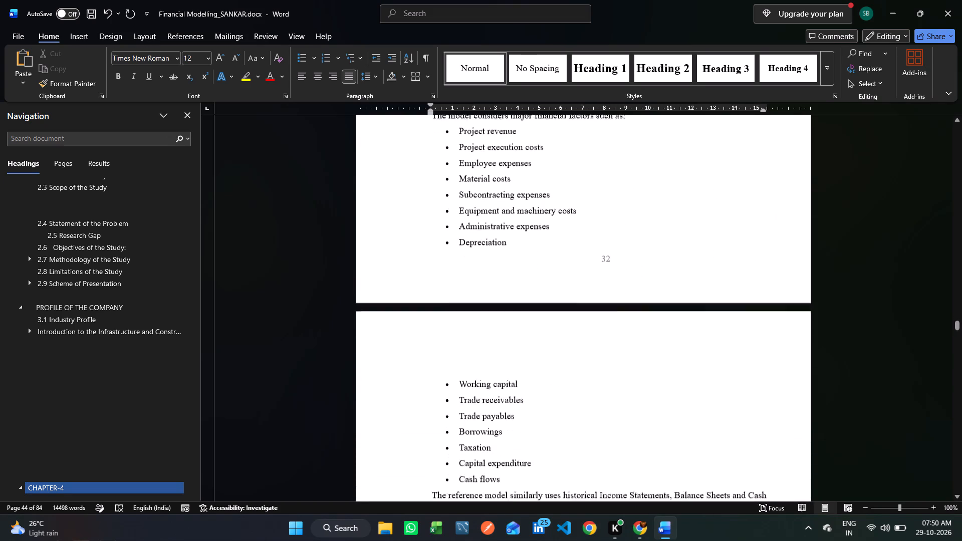
{"action": "scroll", "coordinate": [604, 199], "scroll_direction": "down", "scroll_amount": 20}
{"action": "scroll", "coordinate": [604, 199], "scroll_direction": "down", "scroll_amount": 16}
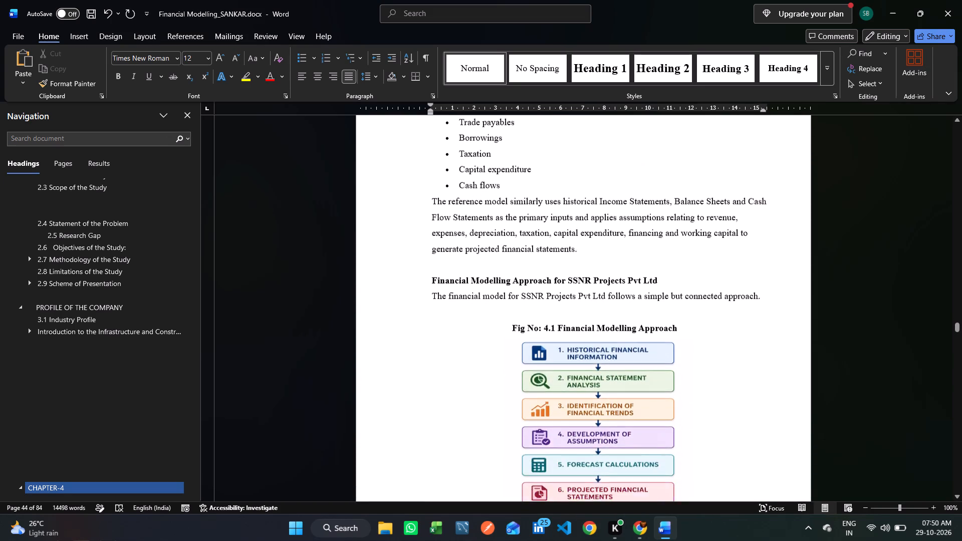
{"action": "scroll", "coordinate": [603, 204], "scroll_direction": "down", "scroll_amount": 20}
{"action": "scroll", "coordinate": [603, 204], "scroll_direction": "down", "scroll_amount": 3}
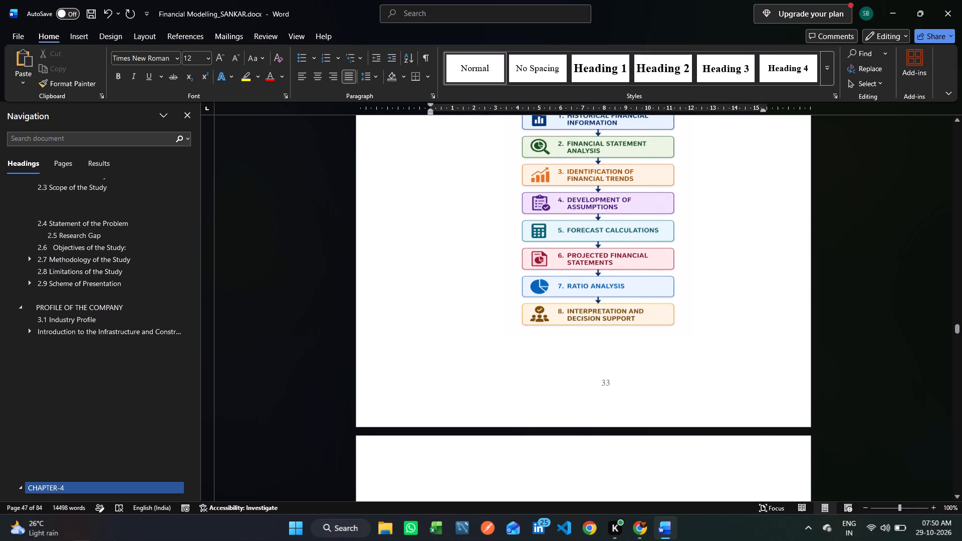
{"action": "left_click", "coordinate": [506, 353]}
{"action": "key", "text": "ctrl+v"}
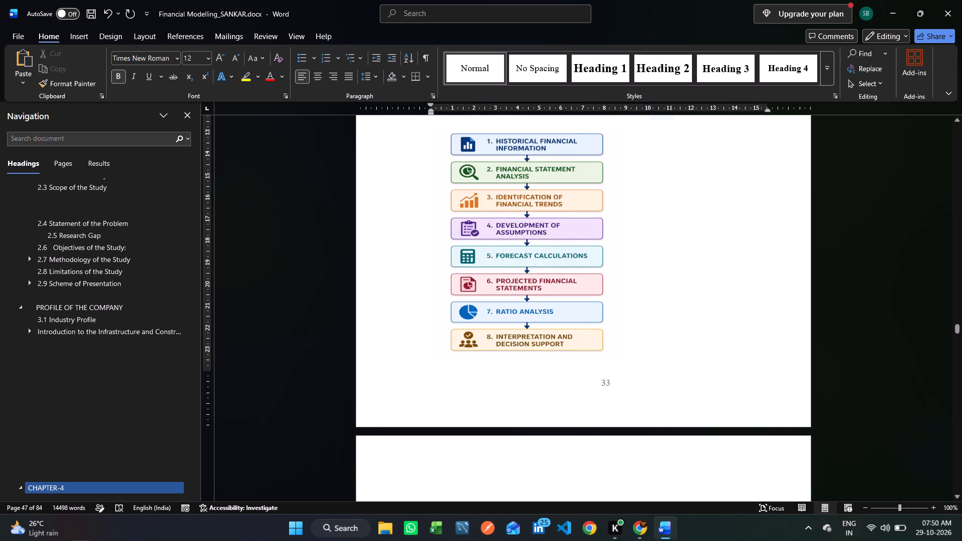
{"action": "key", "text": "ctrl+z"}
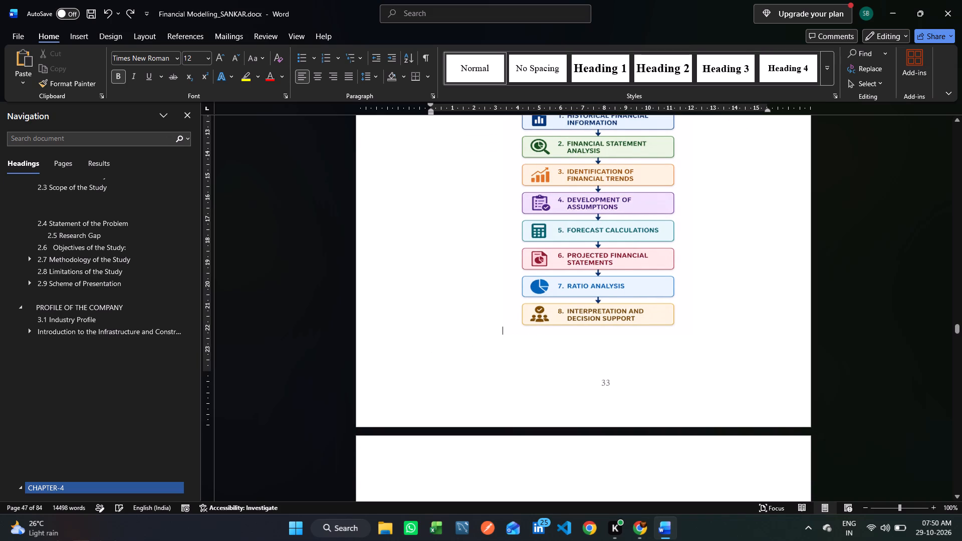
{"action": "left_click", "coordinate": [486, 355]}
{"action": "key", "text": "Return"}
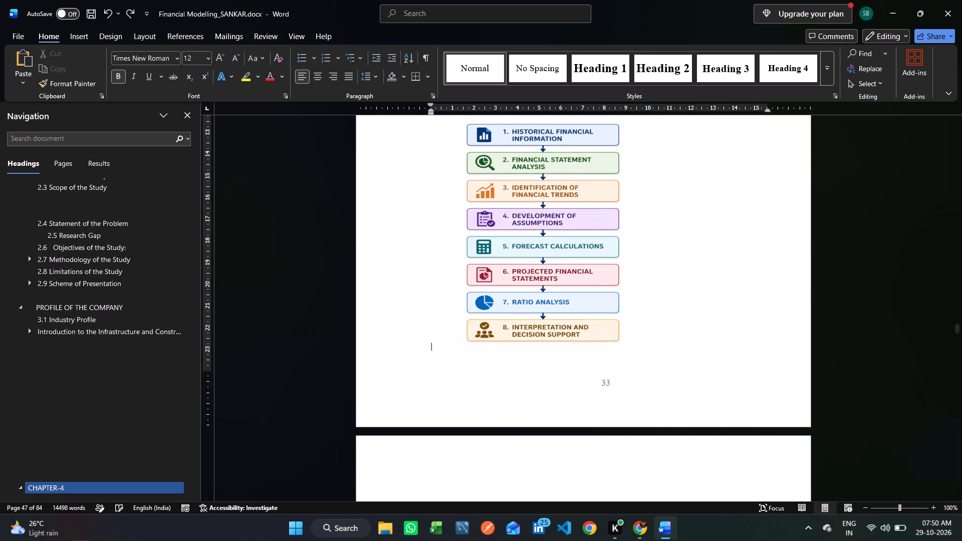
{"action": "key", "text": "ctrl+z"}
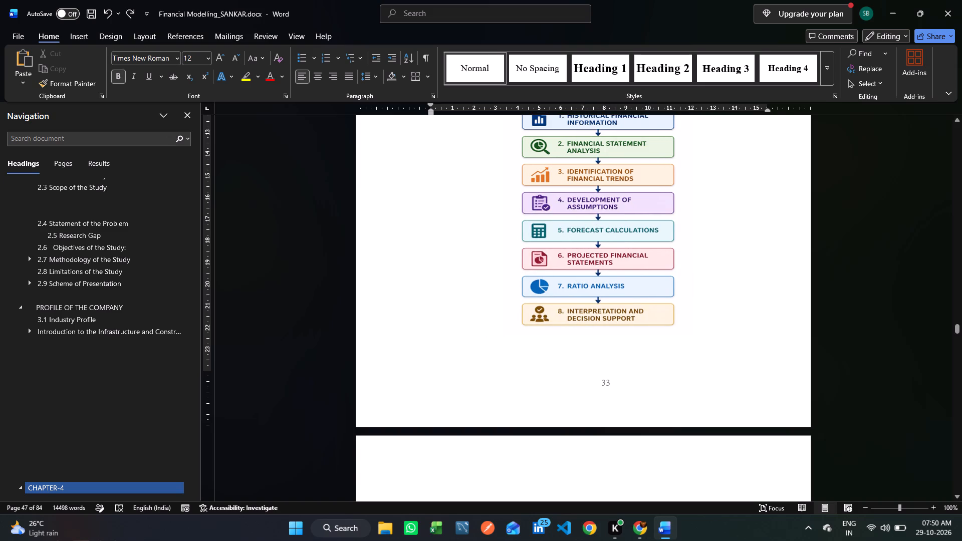
Paste the copied line "Source: Primary data Compiled during the project study based on internal company information." on a new line beneath the Fig No: 4.1 diagram.
{"action": "left_click", "coordinate": [664, 366]}
{"action": "left_click", "coordinate": [665, 366]}
{"action": "key", "text": "Return"}
{"action": "key", "text": "ctrl+v"}
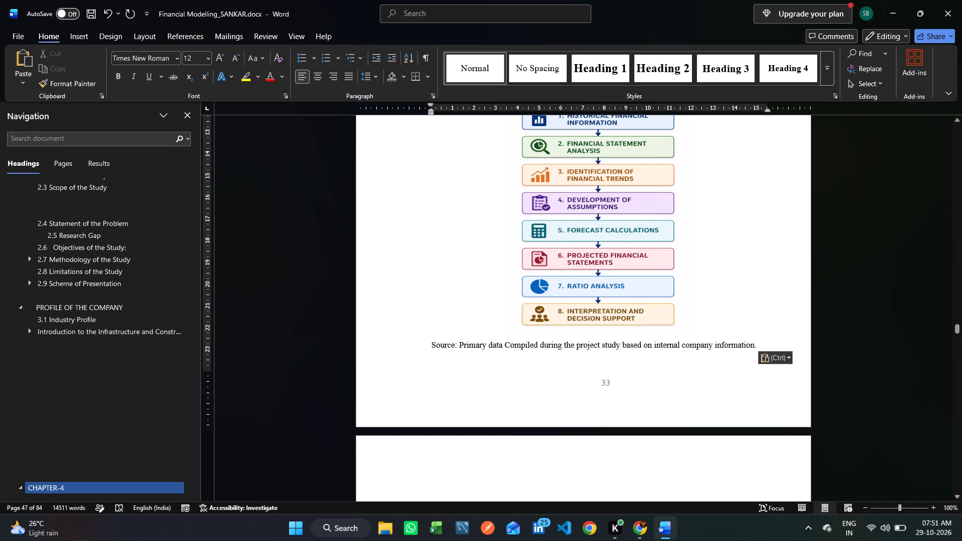
{"action": "scroll", "coordinate": [663, 307], "scroll_direction": "down", "scroll_amount": 2}
{"action": "left_click", "coordinate": [656, 355]}
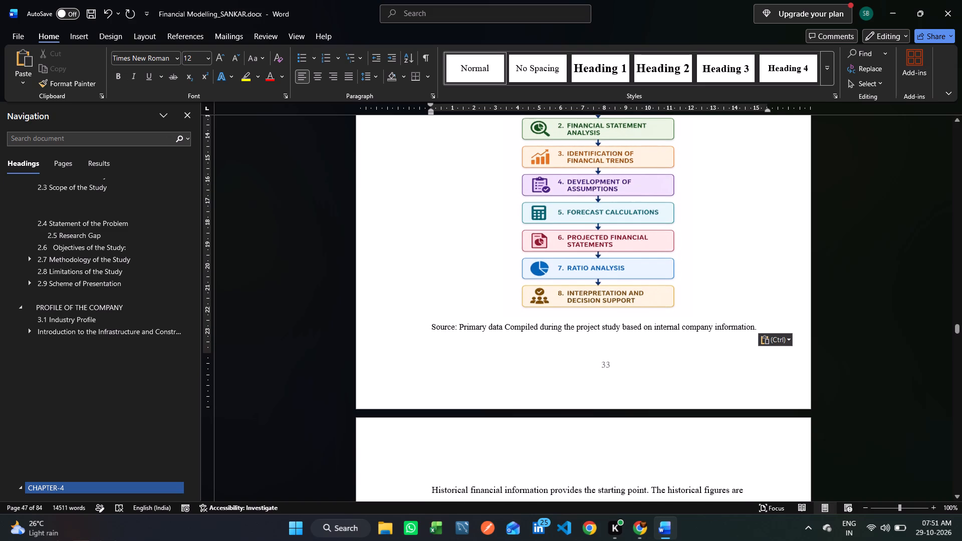
Check the source line's placement under Fig No: 4.1 and review the rest of section 4.1, from the framework components to its application in the study.
{"action": "scroll", "coordinate": [686, 366], "scroll_direction": "up", "scroll_amount": 1}
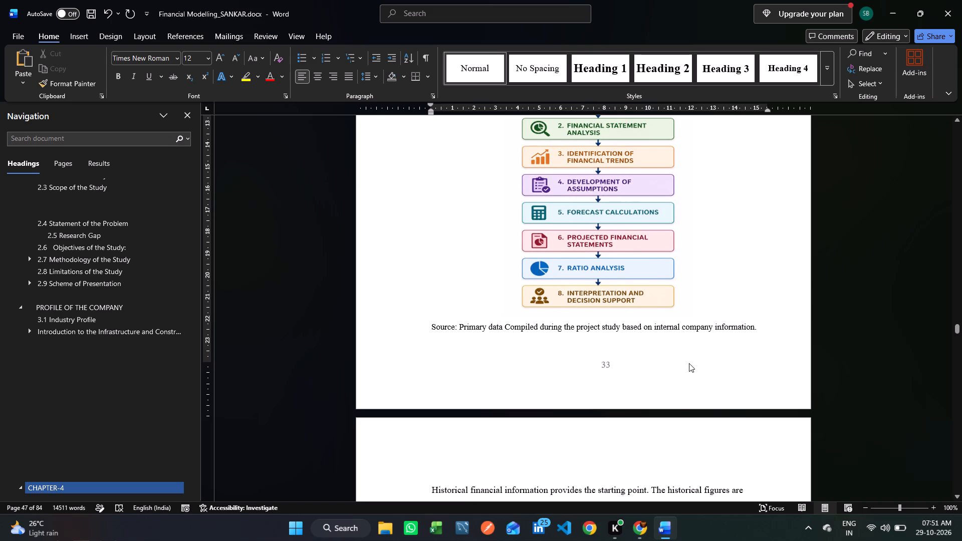
{"action": "scroll", "coordinate": [681, 332], "scroll_direction": "up", "scroll_amount": 5}
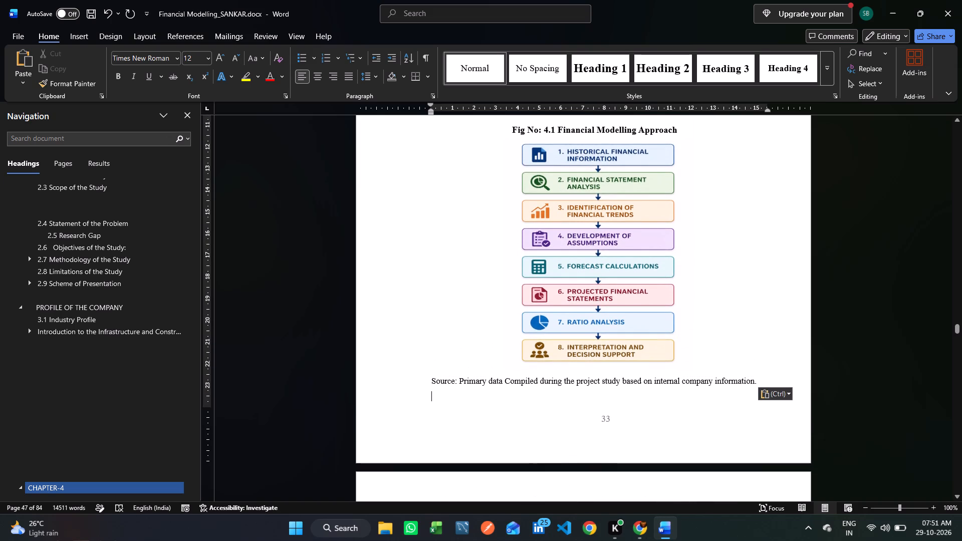
{"action": "scroll", "coordinate": [674, 338], "scroll_direction": "up", "scroll_amount": 3}
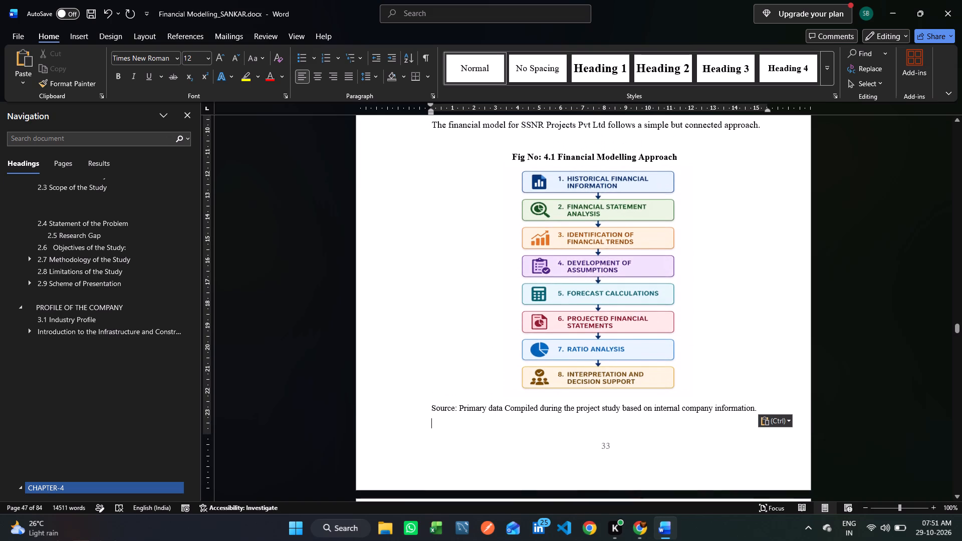
{"action": "scroll", "coordinate": [666, 344], "scroll_direction": "up", "scroll_amount": 3}
{"action": "scroll", "coordinate": [666, 344], "scroll_direction": "down", "scroll_amount": 8}
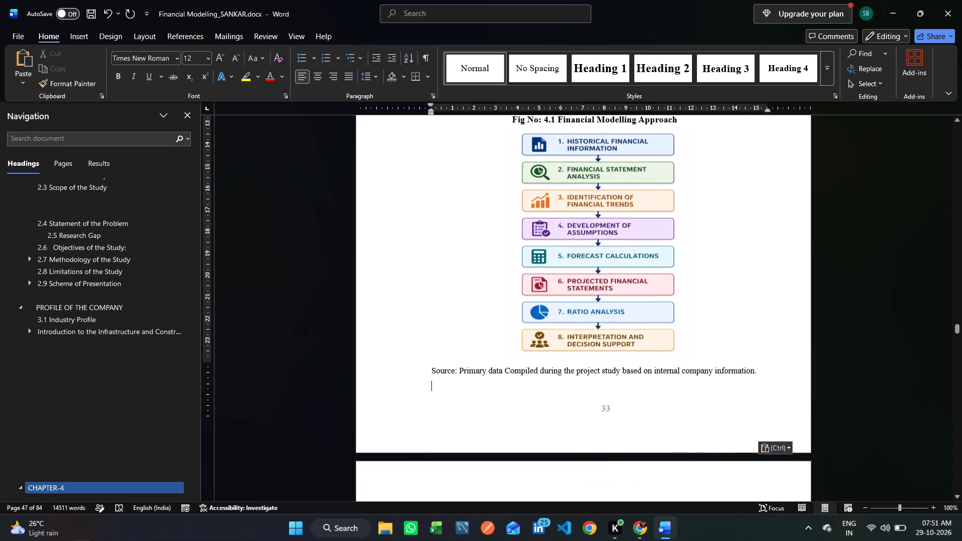
{"action": "scroll", "coordinate": [685, 339], "scroll_direction": "down", "scroll_amount": 18}
{"action": "scroll", "coordinate": [687, 332], "scroll_direction": "down", "scroll_amount": 3}
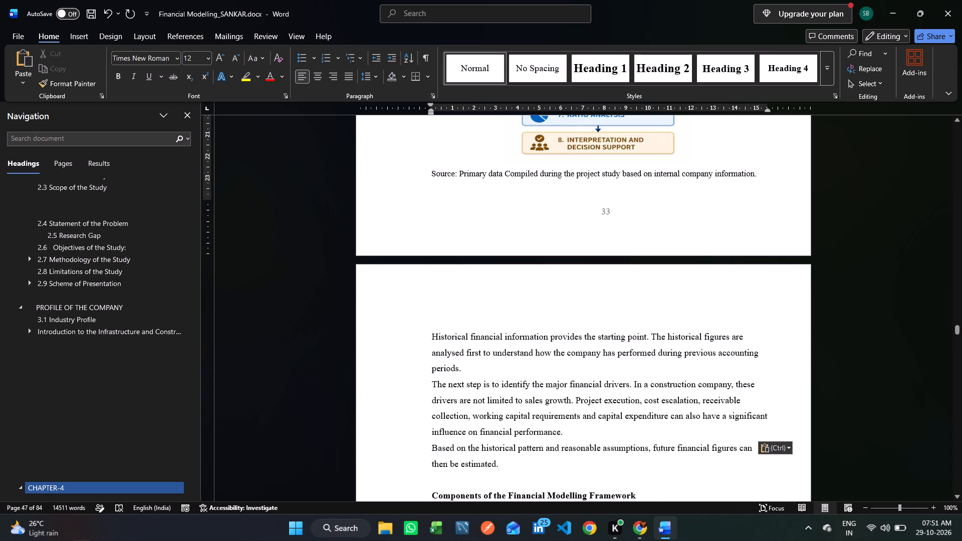
{"action": "scroll", "coordinate": [696, 319], "scroll_direction": "down", "scroll_amount": 2}
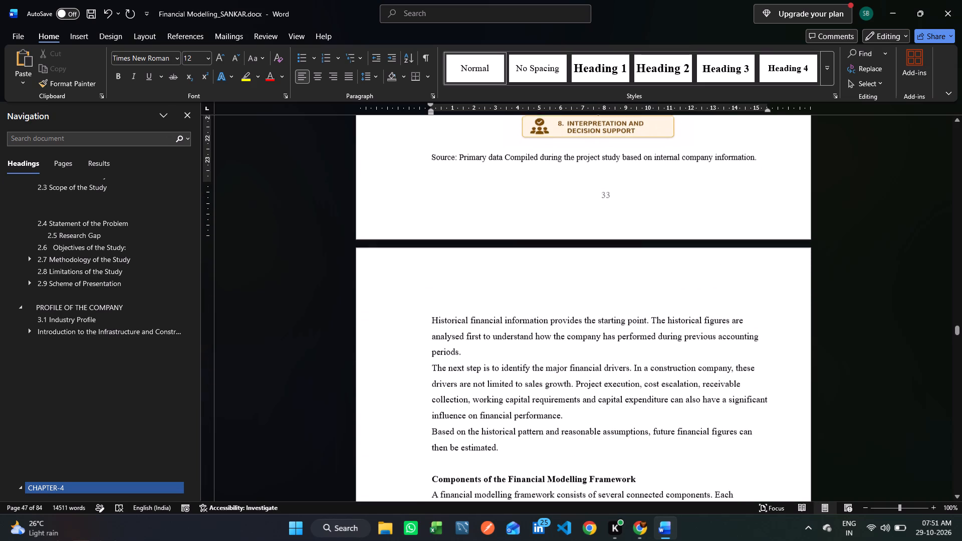
{"action": "scroll", "coordinate": [712, 310], "scroll_direction": "down", "scroll_amount": 16}
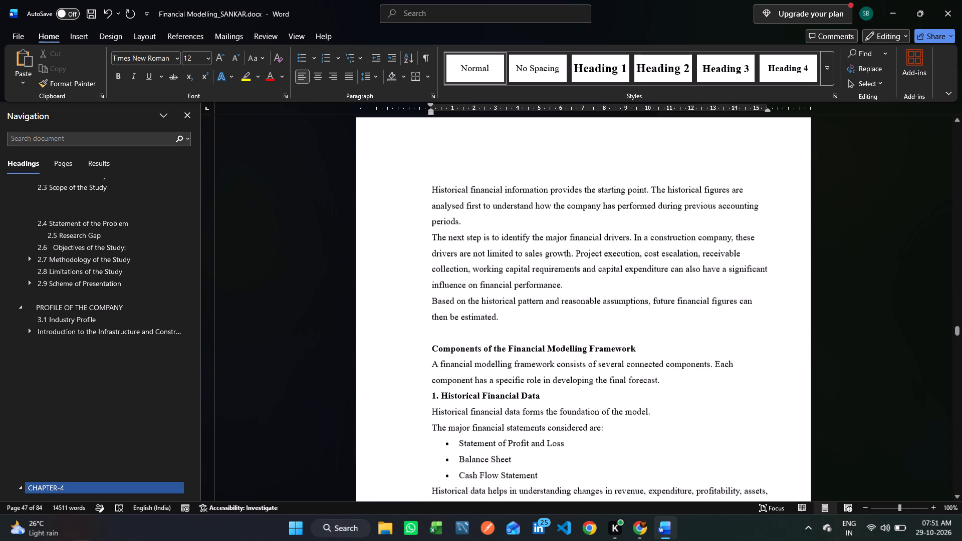
{"action": "scroll", "coordinate": [641, 380], "scroll_direction": "down", "scroll_amount": 20}
{"action": "scroll", "coordinate": [641, 380], "scroll_direction": "down", "scroll_amount": 7}
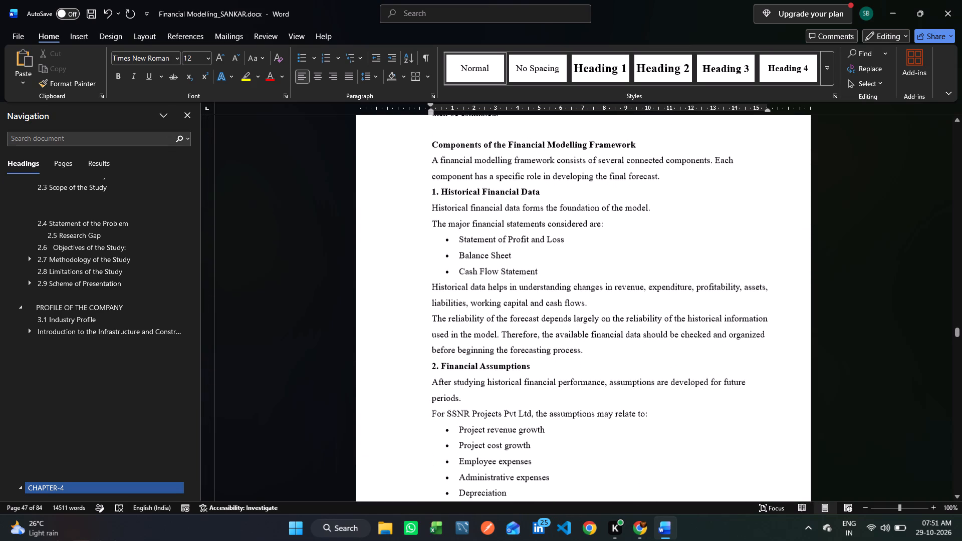
{"action": "scroll", "coordinate": [607, 345], "scroll_direction": "down", "scroll_amount": 20}
{"action": "scroll", "coordinate": [607, 345], "scroll_direction": "down", "scroll_amount": 5}
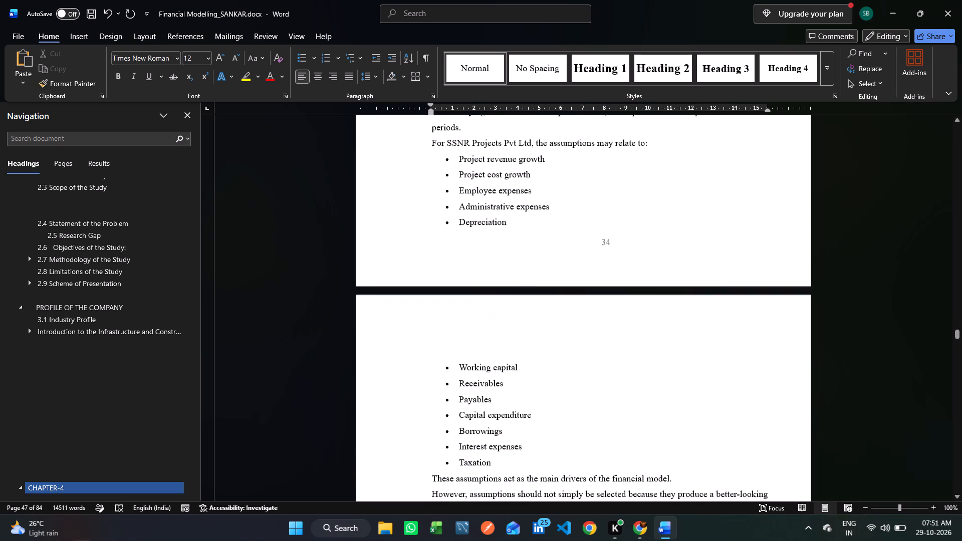
{"action": "scroll", "coordinate": [606, 344], "scroll_direction": "down", "scroll_amount": 1}
{"action": "scroll", "coordinate": [606, 344], "scroll_direction": "down", "scroll_amount": 20}
{"action": "scroll", "coordinate": [606, 344], "scroll_direction": "down", "scroll_amount": 5}
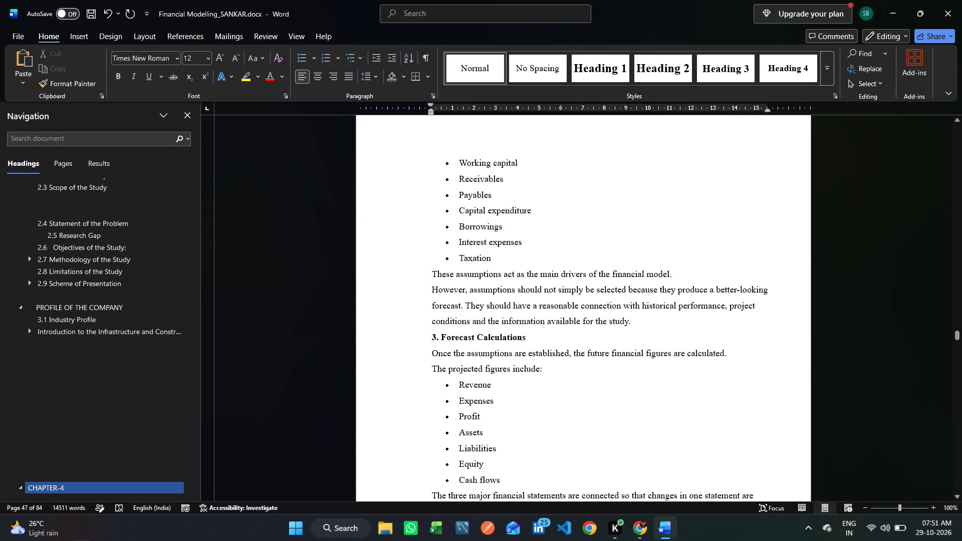
{"action": "scroll", "coordinate": [606, 347], "scroll_direction": "down", "scroll_amount": 20}
{"action": "scroll", "coordinate": [606, 347], "scroll_direction": "down", "scroll_amount": 13}
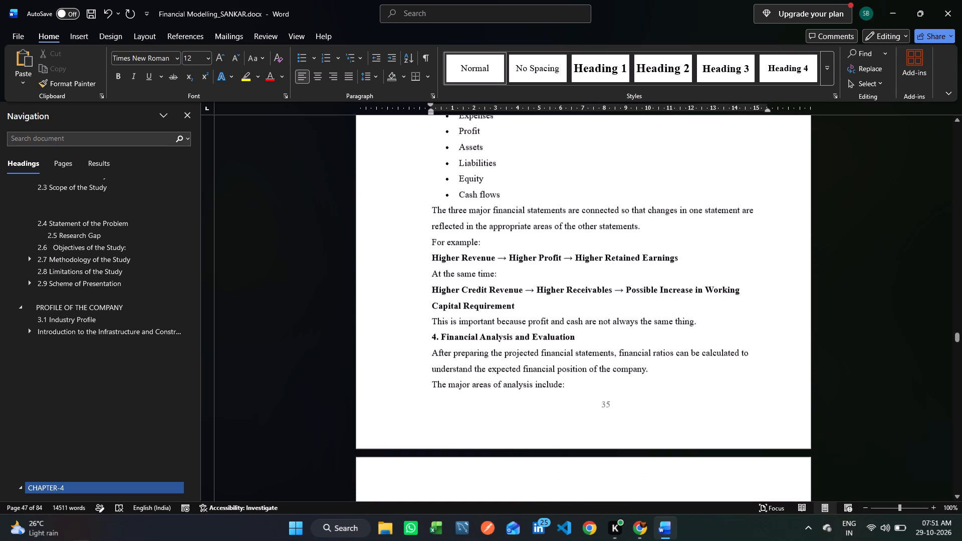
{"action": "scroll", "coordinate": [606, 348], "scroll_direction": "down", "scroll_amount": 20}
{"action": "scroll", "coordinate": [606, 348], "scroll_direction": "down", "scroll_amount": 13}
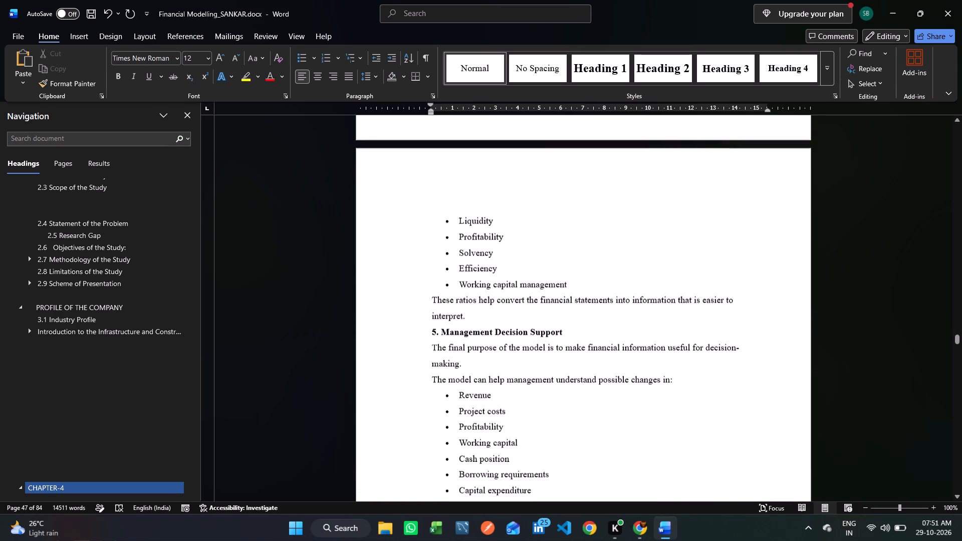
{"action": "scroll", "coordinate": [621, 334], "scroll_direction": "down", "scroll_amount": 20}
{"action": "scroll", "coordinate": [621, 334], "scroll_direction": "down", "scroll_amount": 13}
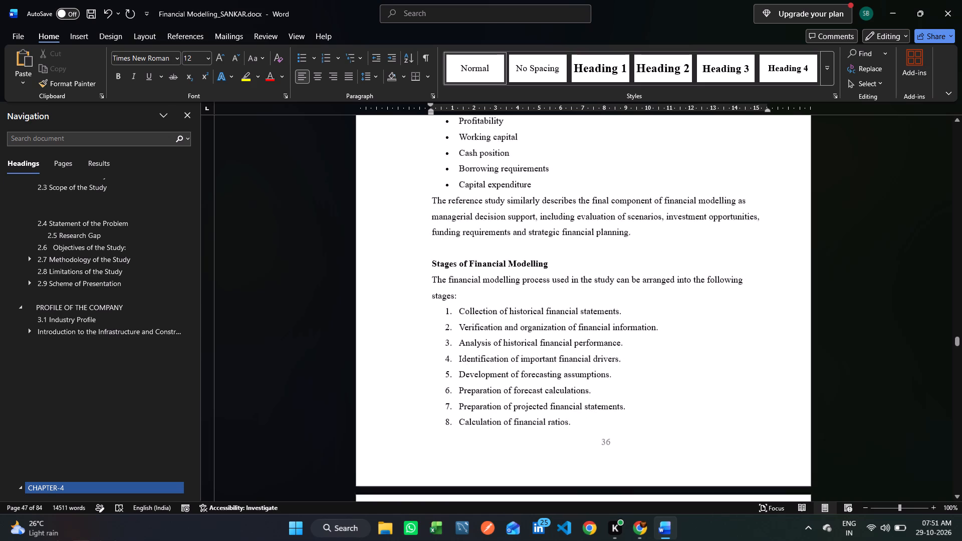
{"action": "scroll", "coordinate": [629, 336], "scroll_direction": "down", "scroll_amount": 14}
{"action": "scroll", "coordinate": [632, 329], "scroll_direction": "down", "scroll_amount": 10}
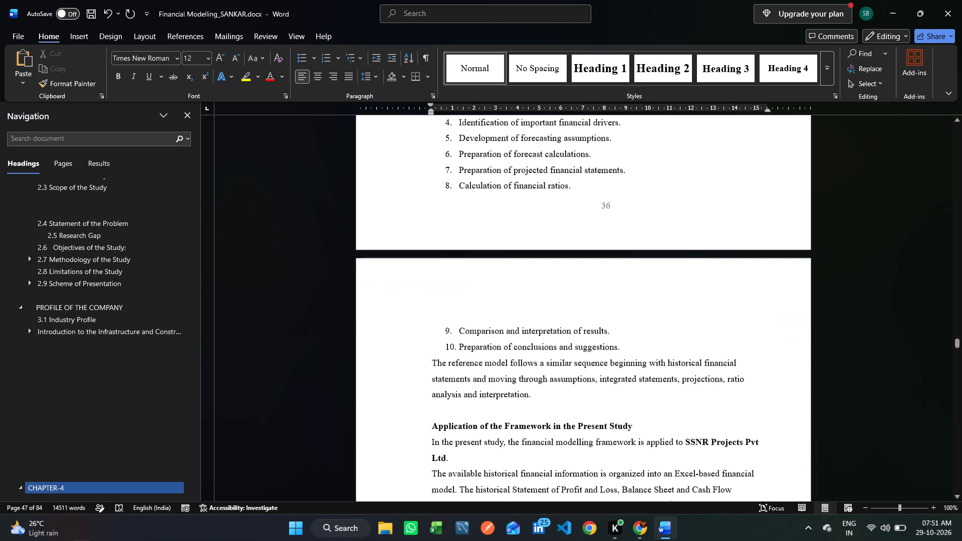
{"action": "scroll", "coordinate": [633, 331], "scroll_direction": "down", "scroll_amount": 20}
{"action": "scroll", "coordinate": [633, 331], "scroll_direction": "down", "scroll_amount": 12}
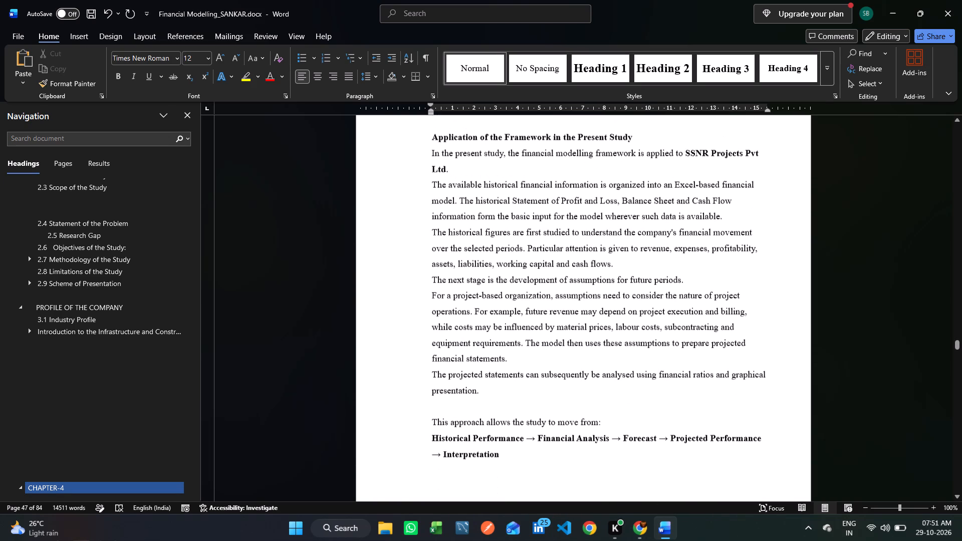
{"action": "scroll", "coordinate": [630, 333], "scroll_direction": "down", "scroll_amount": 3}
{"action": "scroll", "coordinate": [630, 331], "scroll_direction": "down", "scroll_amount": 20}
{"action": "scroll", "coordinate": [630, 331], "scroll_direction": "down", "scroll_amount": 7}
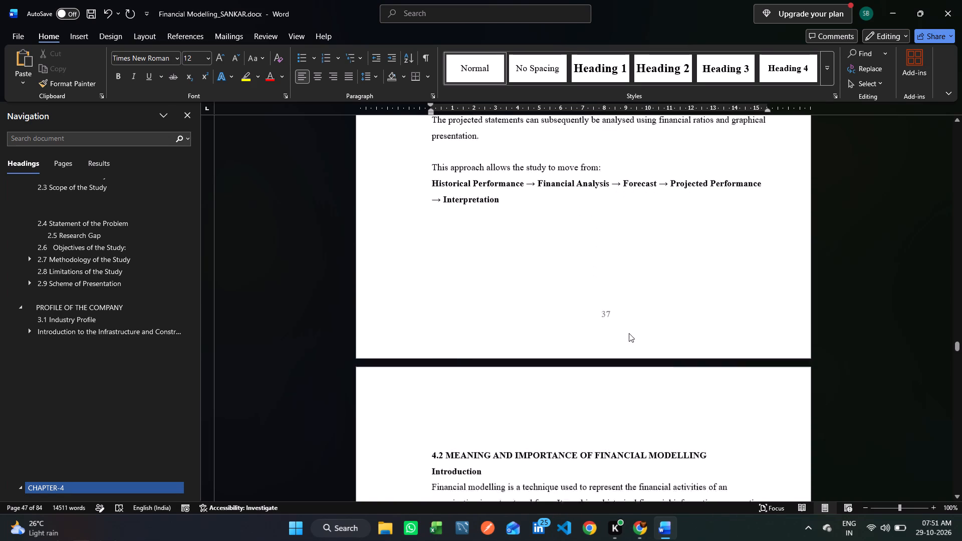
Review section 4.2 Meaning and Importance of Financial Modelling, from its introduction through the ten numbered importance points.
{"action": "scroll", "coordinate": [629, 333], "scroll_direction": "down", "scroll_amount": 3}
{"action": "scroll", "coordinate": [629, 333], "scroll_direction": "up", "scroll_amount": 1}
{"action": "scroll", "coordinate": [629, 330], "scroll_direction": "down", "scroll_amount": 20}
{"action": "scroll", "coordinate": [629, 330], "scroll_direction": "down", "scroll_amount": 12}
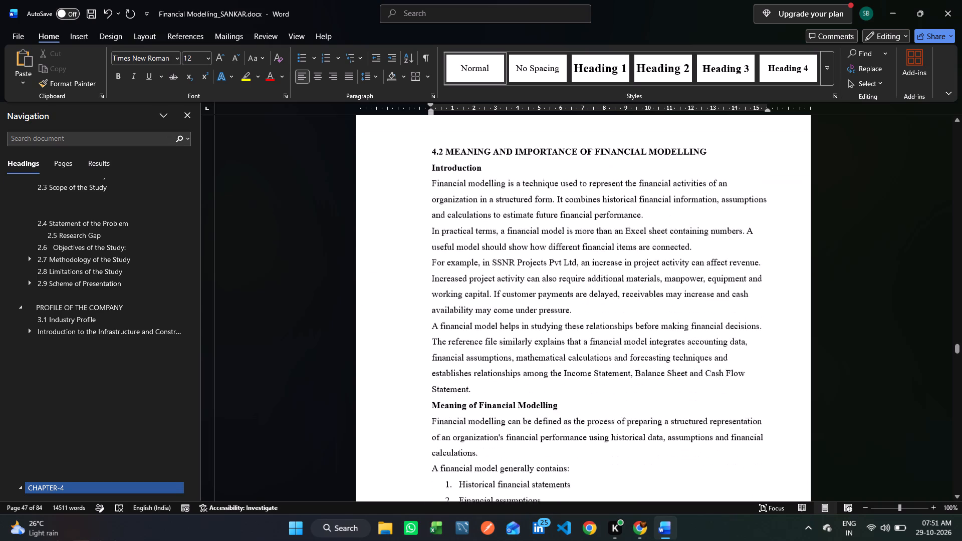
{"action": "scroll", "coordinate": [620, 333], "scroll_direction": "down", "scroll_amount": 20}
{"action": "scroll", "coordinate": [620, 333], "scroll_direction": "down", "scroll_amount": 17}
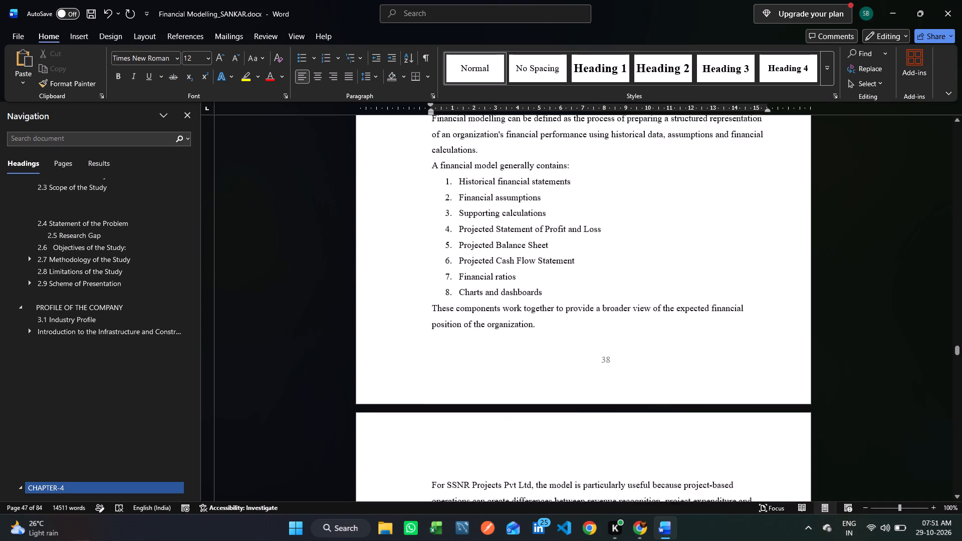
{"action": "scroll", "coordinate": [617, 334], "scroll_direction": "down", "scroll_amount": 20}
{"action": "scroll", "coordinate": [617, 334], "scroll_direction": "down", "scroll_amount": 17}
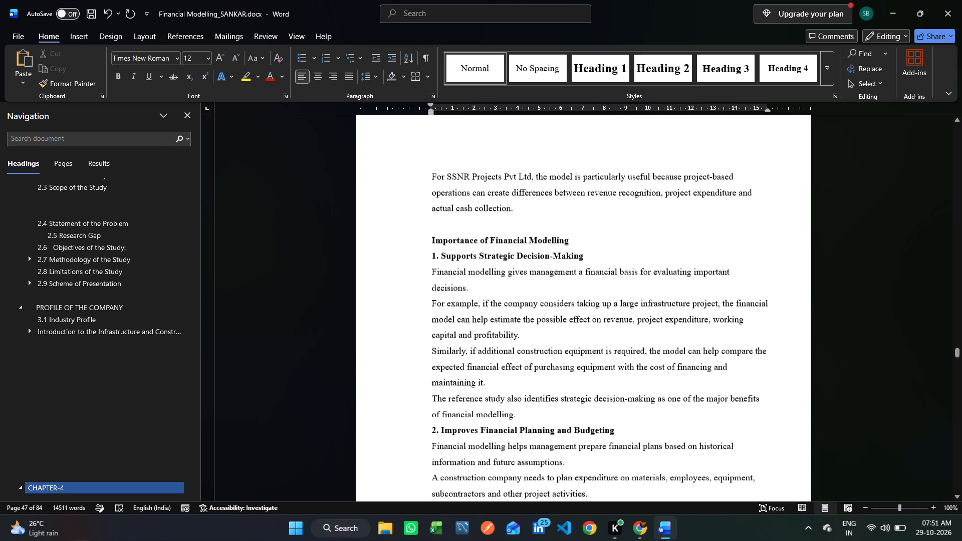
{"action": "scroll", "coordinate": [610, 341], "scroll_direction": "down", "scroll_amount": 20}
{"action": "scroll", "coordinate": [610, 341], "scroll_direction": "down", "scroll_amount": 17}
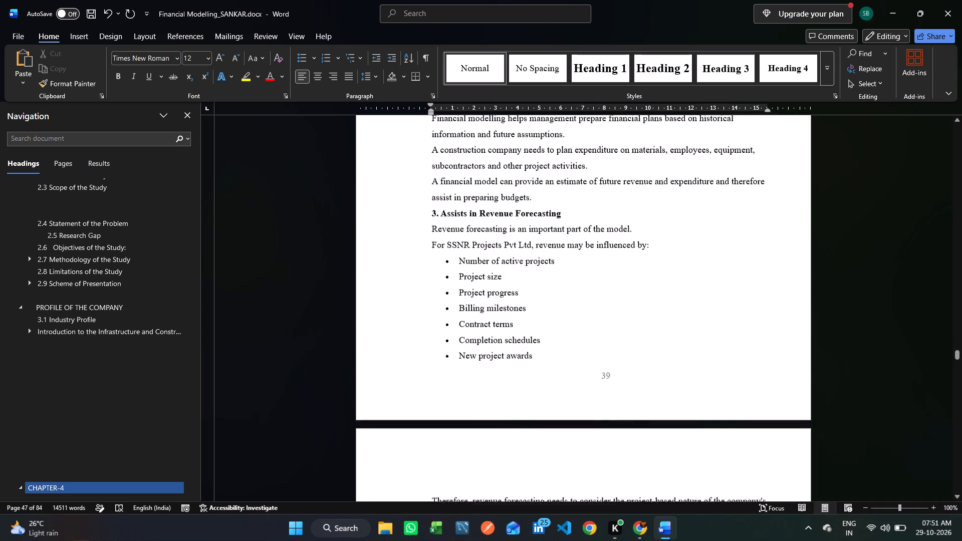
{"action": "scroll", "coordinate": [599, 333], "scroll_direction": "down", "scroll_amount": 20}
{"action": "scroll", "coordinate": [599, 333], "scroll_direction": "down", "scroll_amount": 16}
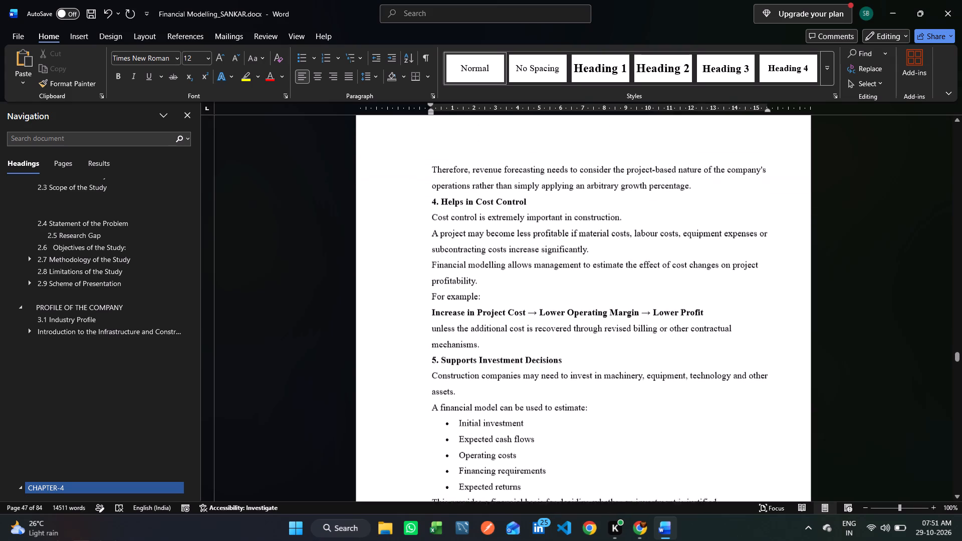
{"action": "scroll", "coordinate": [581, 346], "scroll_direction": "down", "scroll_amount": 20}
{"action": "scroll", "coordinate": [581, 346], "scroll_direction": "down", "scroll_amount": 16}
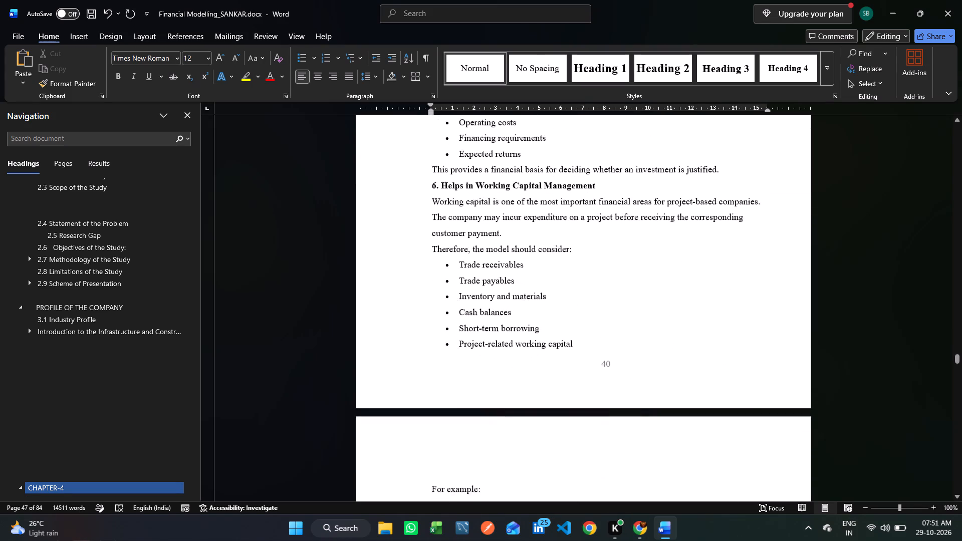
{"action": "scroll", "coordinate": [576, 346], "scroll_direction": "down", "scroll_amount": 20}
{"action": "scroll", "coordinate": [576, 346], "scroll_direction": "down", "scroll_amount": 16}
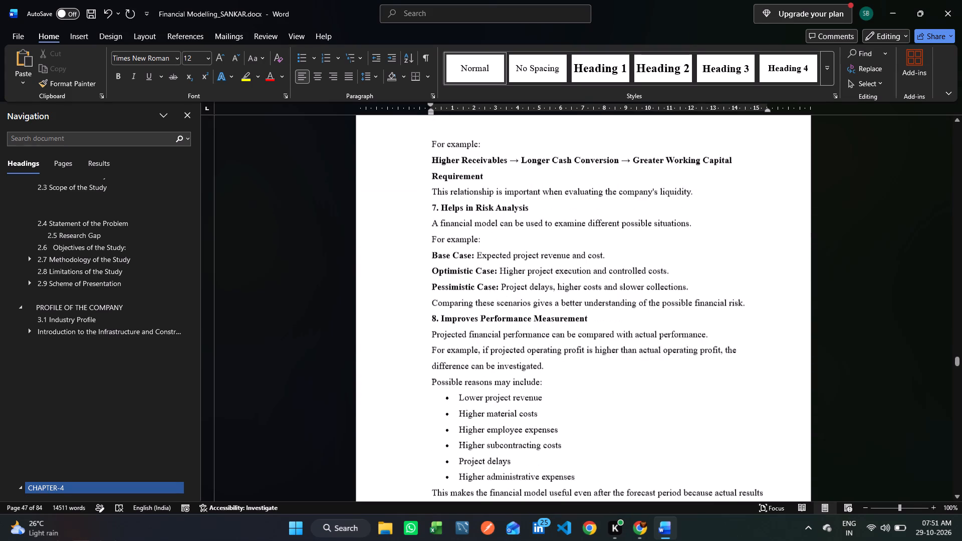
{"action": "scroll", "coordinate": [575, 351], "scroll_direction": "down", "scroll_amount": 20}
{"action": "scroll", "coordinate": [575, 351], "scroll_direction": "down", "scroll_amount": 16}
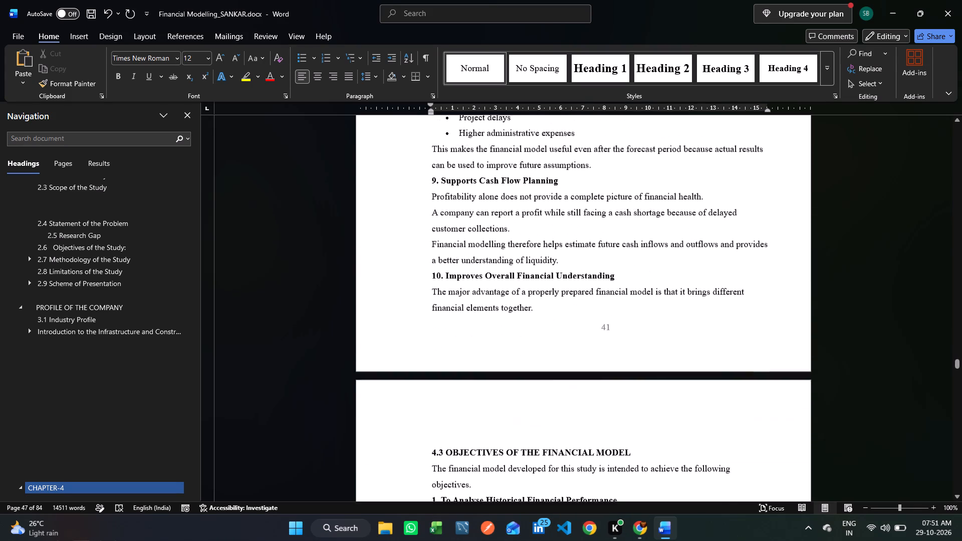
Review section 4.3 on the financial model's objectives, from analysing historical performance to supporting strategic decision-making.
{"action": "scroll", "coordinate": [580, 358], "scroll_direction": "down", "scroll_amount": 16}
{"action": "scroll", "coordinate": [577, 357], "scroll_direction": "down", "scroll_amount": 5}
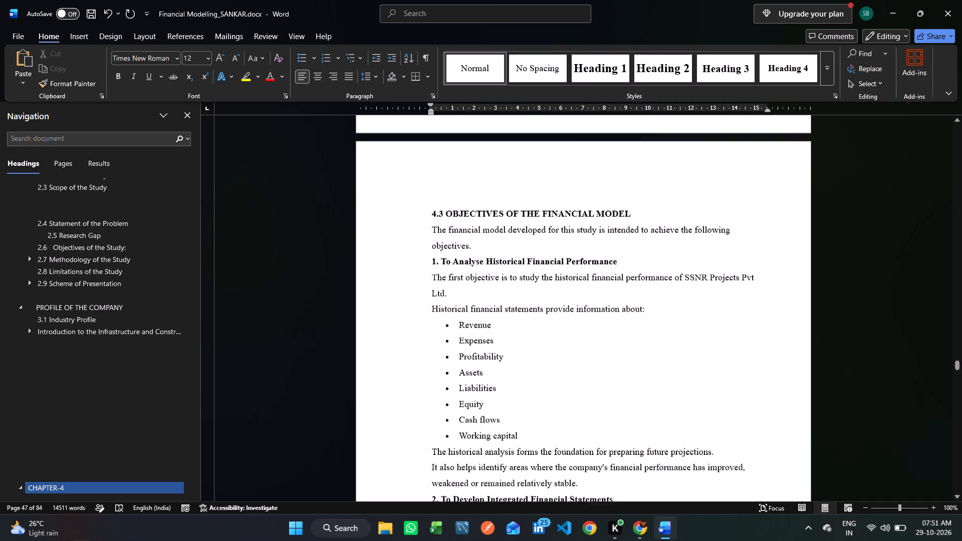
{"action": "scroll", "coordinate": [577, 357], "scroll_direction": "down", "scroll_amount": 10}
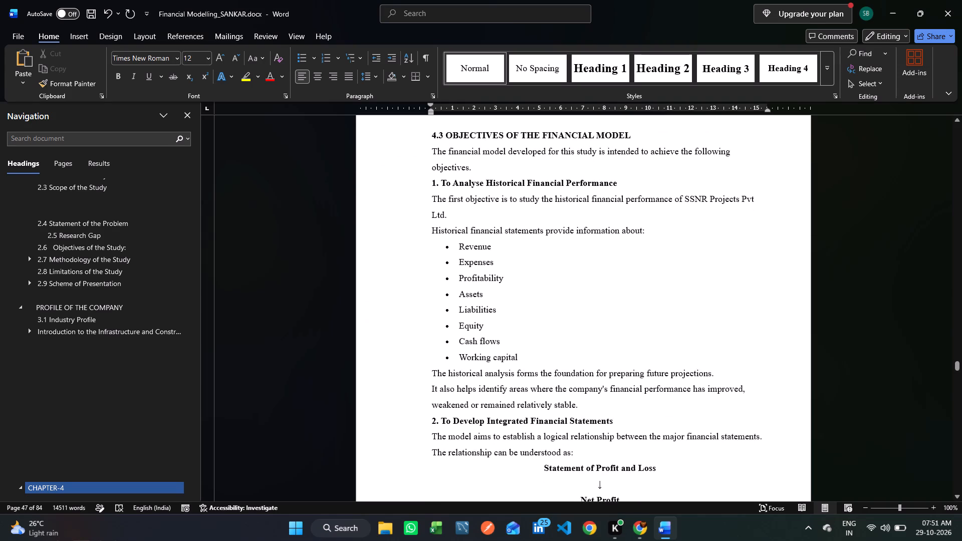
{"action": "scroll", "coordinate": [579, 349], "scroll_direction": "down", "scroll_amount": 3}
{"action": "scroll", "coordinate": [579, 341], "scroll_direction": "down", "scroll_amount": 20}
{"action": "scroll", "coordinate": [579, 341], "scroll_direction": "down", "scroll_amount": 3}
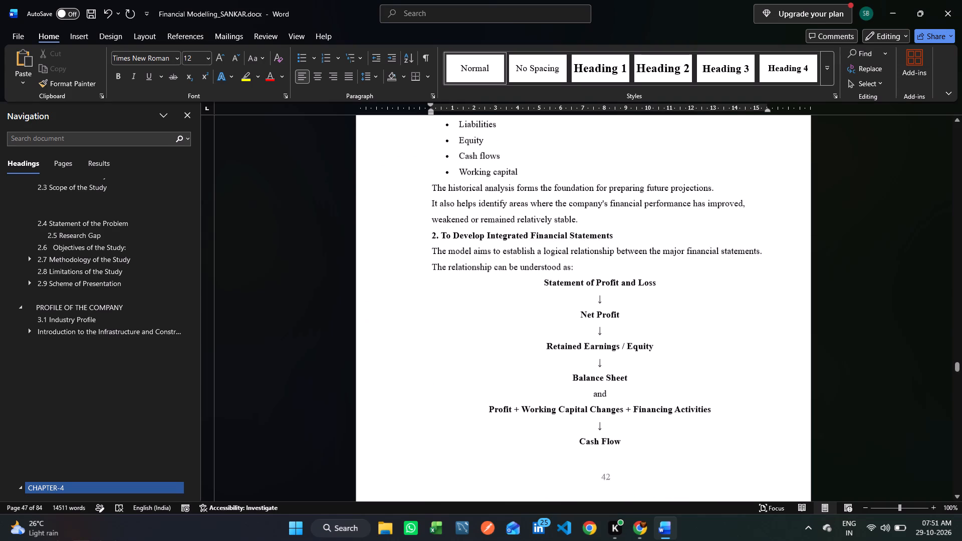
{"action": "scroll", "coordinate": [578, 338], "scroll_direction": "down", "scroll_amount": 20}
{"action": "scroll", "coordinate": [578, 338], "scroll_direction": "down", "scroll_amount": 15}
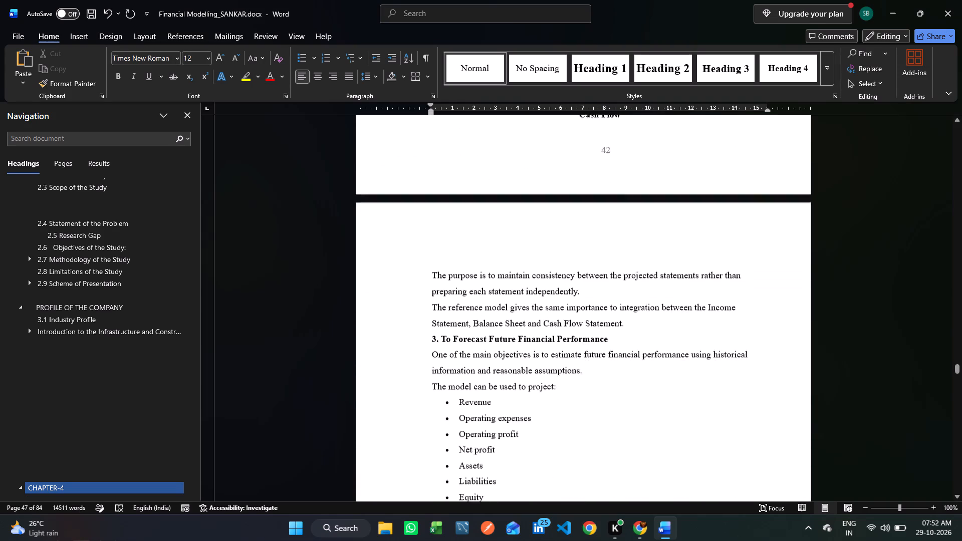
{"action": "scroll", "coordinate": [572, 330], "scroll_direction": "down", "scroll_amount": 20}
{"action": "scroll", "coordinate": [572, 330], "scroll_direction": "down", "scroll_amount": 11}
{"action": "scroll", "coordinate": [571, 339], "scroll_direction": "up", "scroll_amount": 1}
{"action": "scroll", "coordinate": [572, 336], "scroll_direction": "down", "scroll_amount": 6}
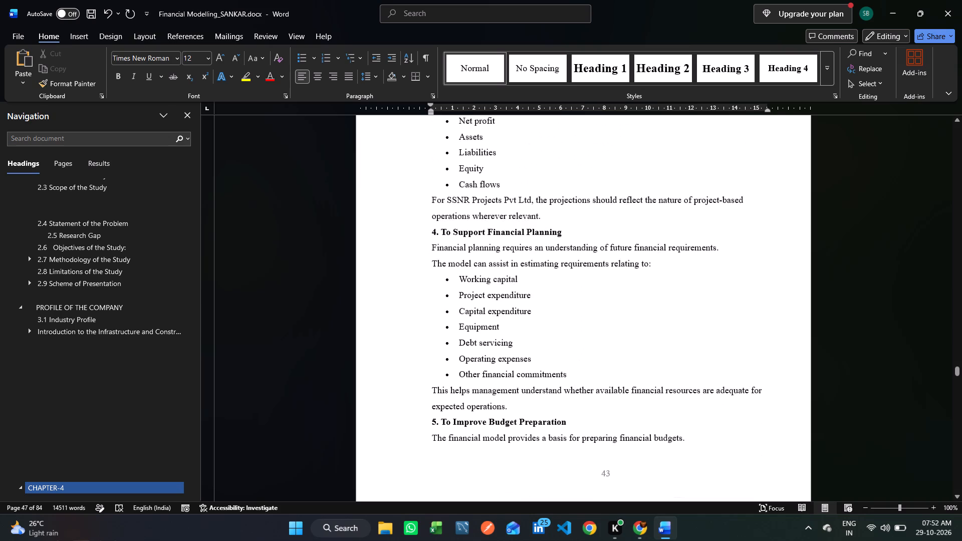
{"action": "scroll", "coordinate": [568, 344], "scroll_direction": "up", "scroll_amount": 1}
{"action": "scroll", "coordinate": [569, 344], "scroll_direction": "down", "scroll_amount": 20}
{"action": "scroll", "coordinate": [569, 344], "scroll_direction": "down", "scroll_amount": 17}
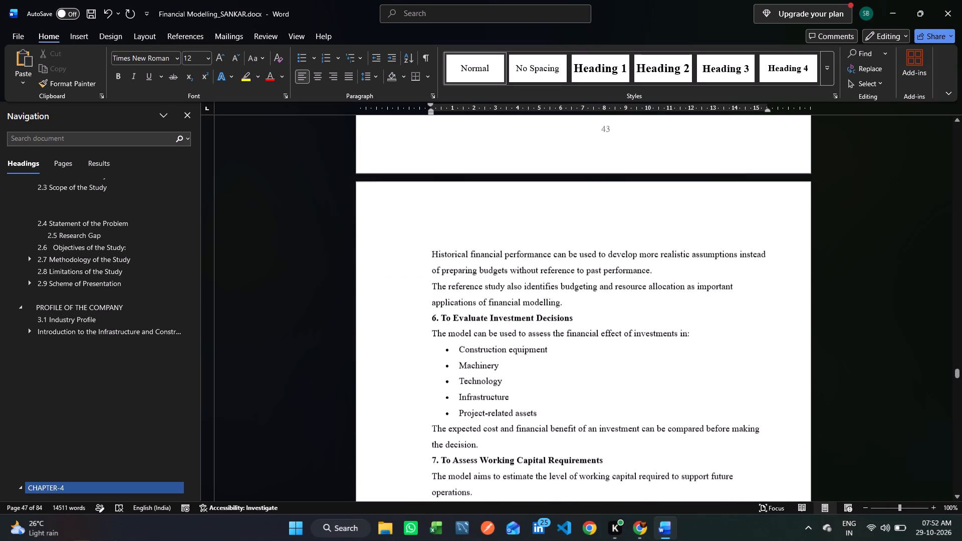
{"action": "scroll", "coordinate": [573, 337], "scroll_direction": "down", "scroll_amount": 20}
{"action": "scroll", "coordinate": [573, 337], "scroll_direction": "down", "scroll_amount": 20}
{"action": "scroll", "coordinate": [573, 337], "scroll_direction": "down", "scroll_amount": 1}
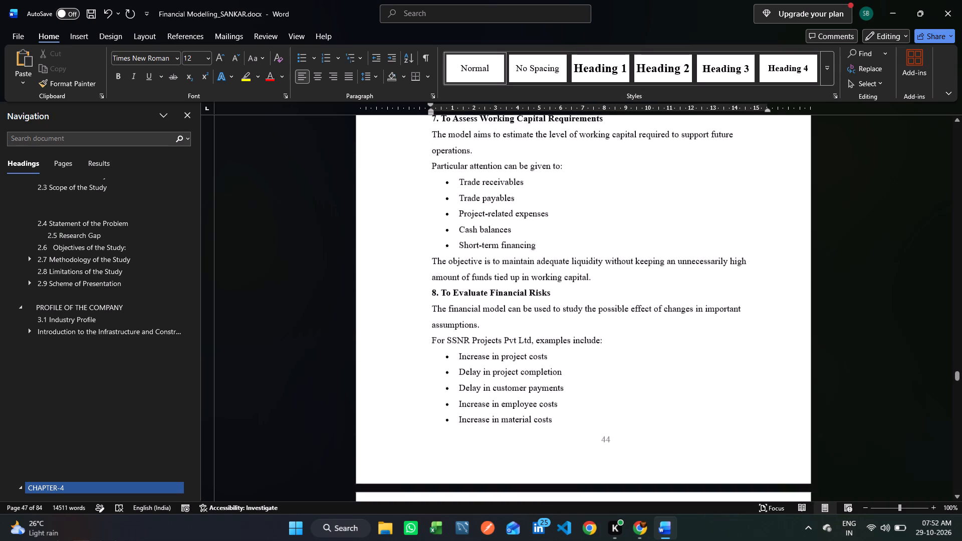
{"action": "scroll", "coordinate": [568, 352], "scroll_direction": "down", "scroll_amount": 20}
{"action": "scroll", "coordinate": [568, 352], "scroll_direction": "down", "scroll_amount": 20}
{"action": "scroll", "coordinate": [568, 352], "scroll_direction": "down", "scroll_amount": 1}
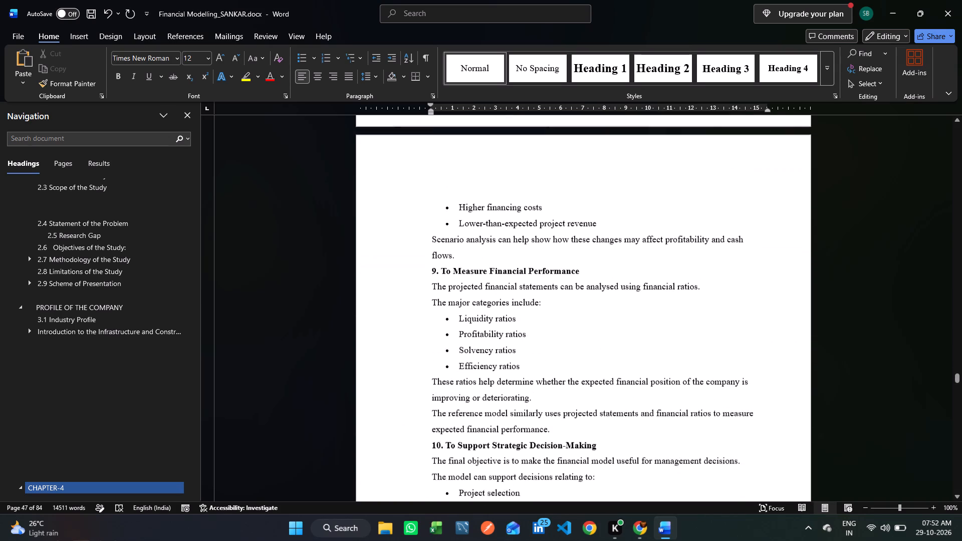
Replace the word "OBJECTIVES" in the section 4.3 heading so it reads "4.3 GOALS OF THE FINANCIAL MODEL".
{"action": "scroll", "coordinate": [564, 359], "scroll_direction": "up", "scroll_amount": 6}
{"action": "scroll", "coordinate": [526, 382], "scroll_direction": "up", "scroll_amount": 20}
{"action": "scroll", "coordinate": [526, 382], "scroll_direction": "up", "scroll_amount": 7}
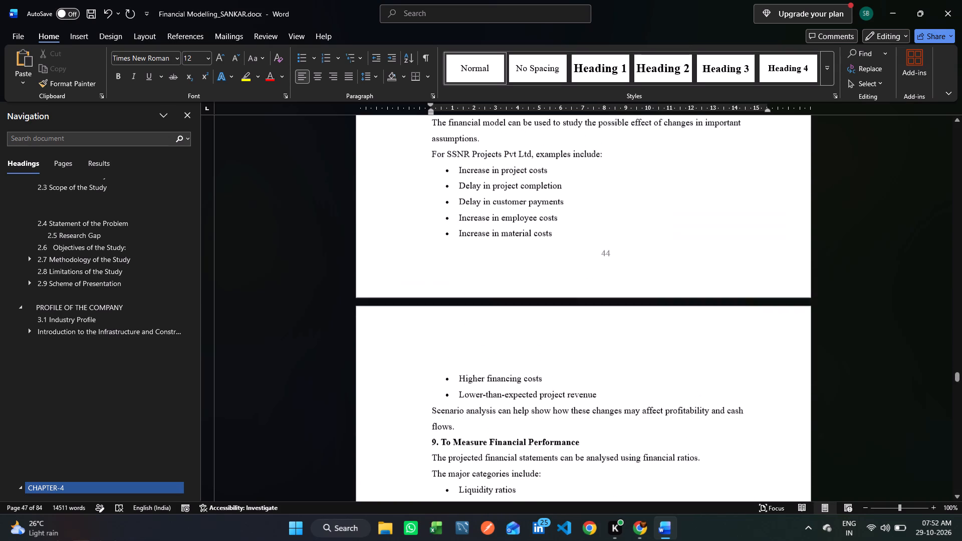
{"action": "scroll", "coordinate": [503, 441], "scroll_direction": "up", "scroll_amount": 20}
{"action": "scroll", "coordinate": [503, 441], "scroll_direction": "up", "scroll_amount": 20}
{"action": "scroll", "coordinate": [503, 441], "scroll_direction": "up", "scroll_amount": 19}
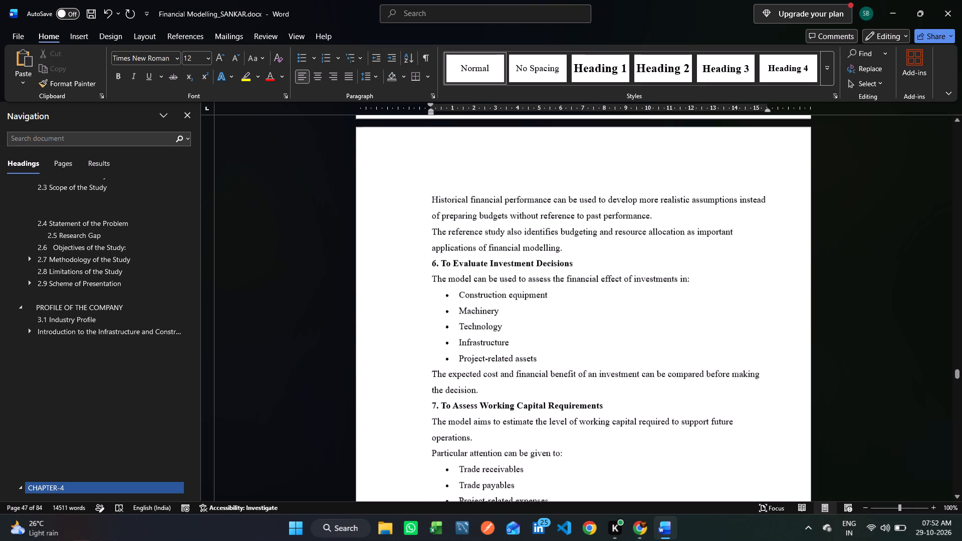
{"action": "scroll", "coordinate": [550, 455], "scroll_direction": "up", "scroll_amount": 20}
{"action": "scroll", "coordinate": [550, 455], "scroll_direction": "up", "scroll_amount": 20}
{"action": "scroll", "coordinate": [550, 455], "scroll_direction": "up", "scroll_amount": 19}
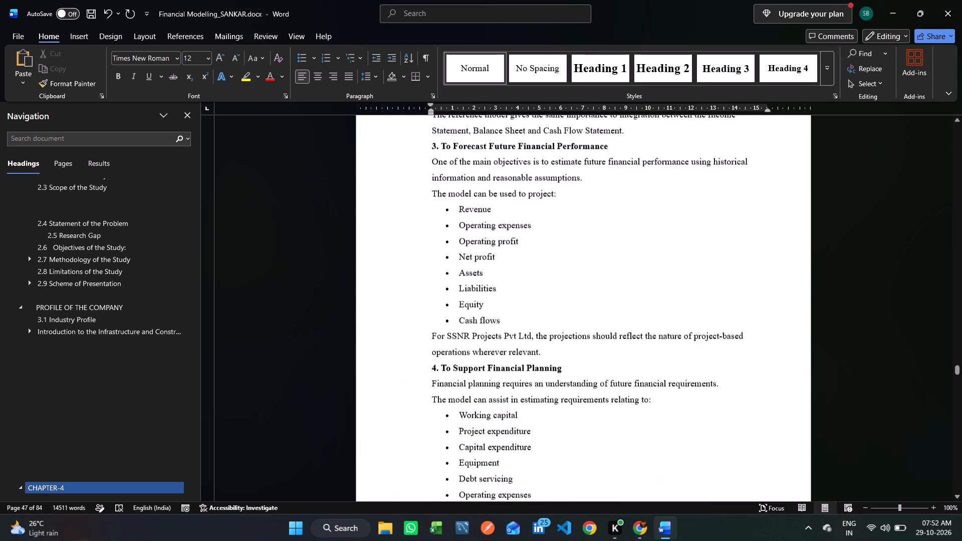
{"action": "scroll", "coordinate": [581, 478], "scroll_direction": "up", "scroll_amount": 20}
{"action": "scroll", "coordinate": [581, 478], "scroll_direction": "up", "scroll_amount": 20}
{"action": "scroll", "coordinate": [581, 478], "scroll_direction": "up", "scroll_amount": 14}
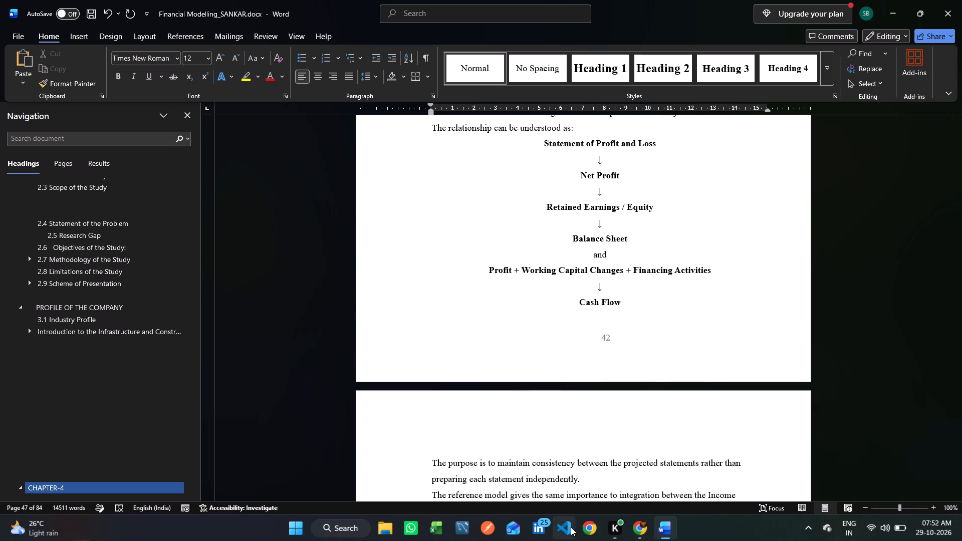
{"action": "scroll", "coordinate": [573, 287], "scroll_direction": "up", "scroll_amount": 20}
{"action": "scroll", "coordinate": [573, 287], "scroll_direction": "up", "scroll_amount": 14}
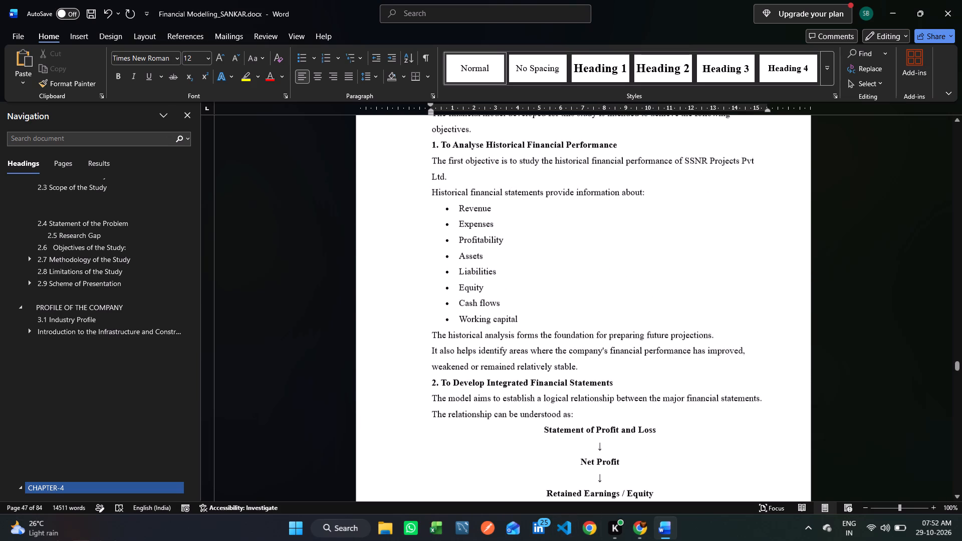
{"action": "scroll", "coordinate": [573, 294], "scroll_direction": "up", "scroll_amount": 17}
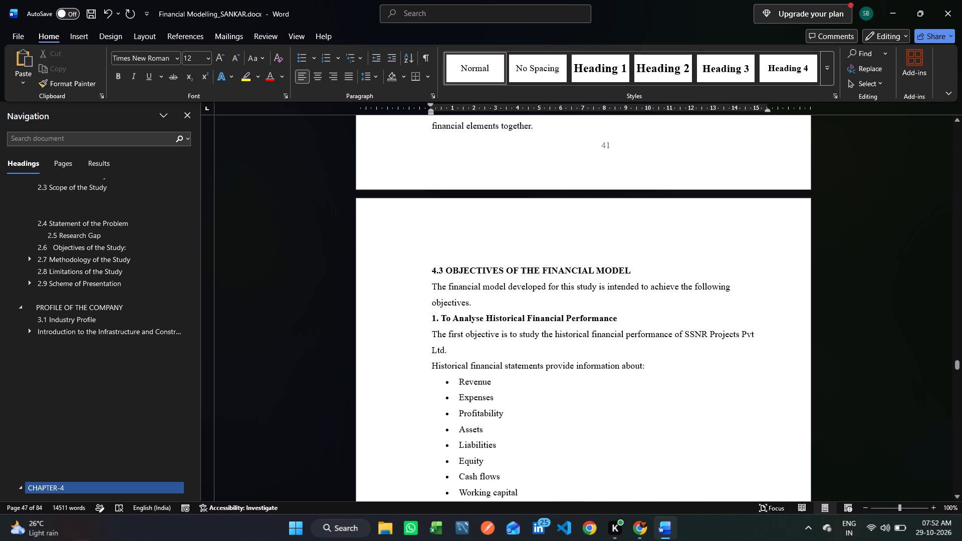
{"action": "left_click", "coordinate": [502, 266]}
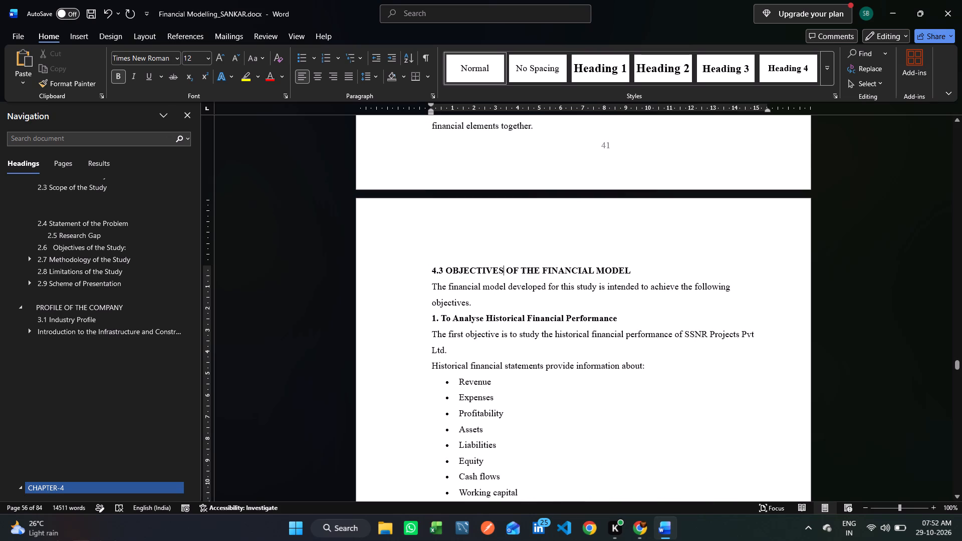
{"action": "key", "text": "Left"}
{"action": "key", "text": "BackSpace"}
{"action": "key", "text": "BackSpace"}
{"action": "key", "text": "BackSpace"}
{"action": "key", "text": "BackSpace"}
{"action": "key", "text": "BackSpace"}
{"action": "key", "text": "BackSpace"}
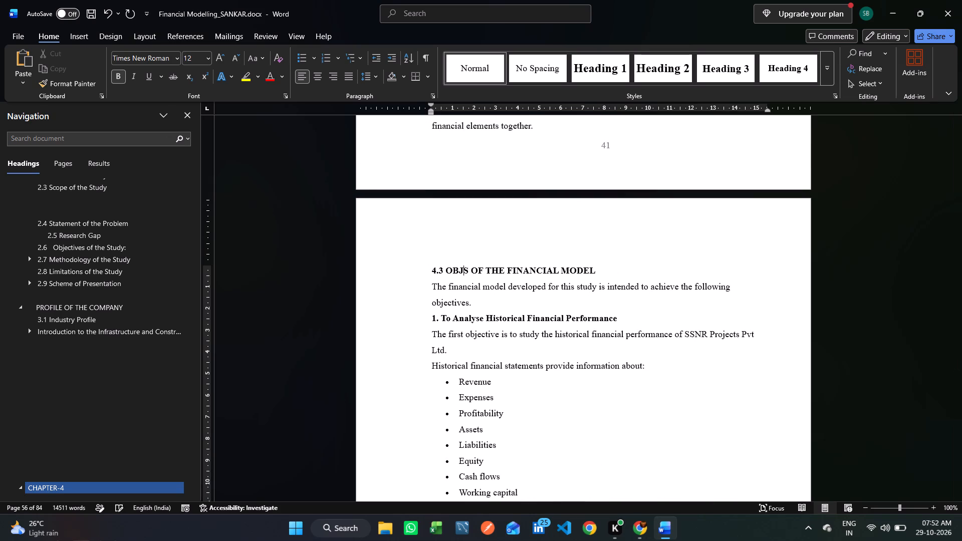
{"action": "key", "text": "BackSpace"}
{"action": "key", "text": "BackSpace"}
{"action": "key", "text": "BackSpace"}
{"action": "type", "text": "Gols"}
{"action": "key", "text": "BackSpace"}
{"action": "key", "text": "BackSpace"}
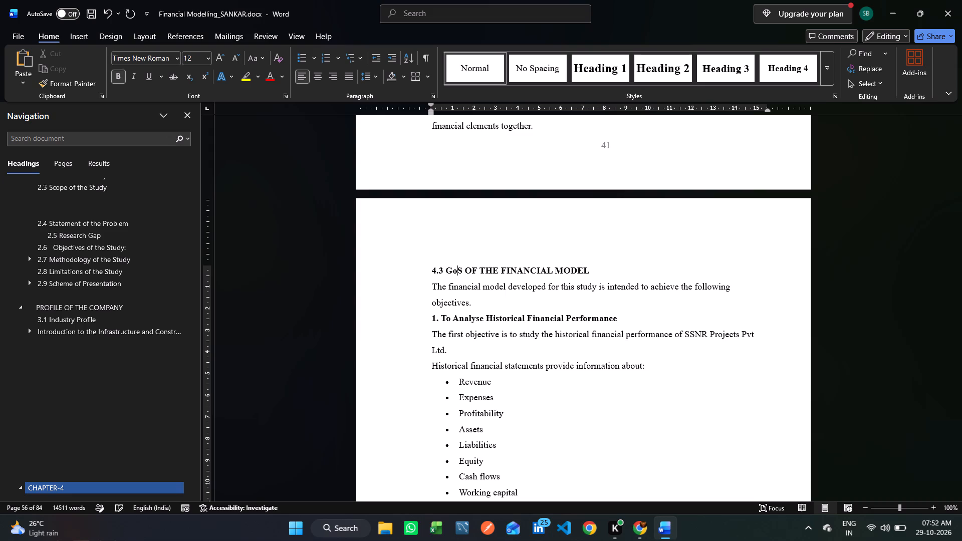
{"action": "key", "text": "BackSpace"}
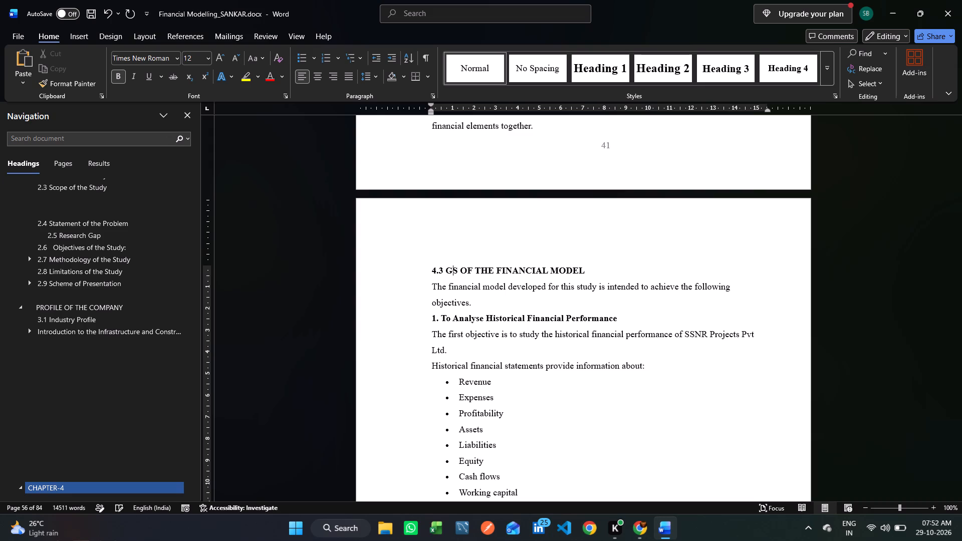
{"action": "key", "text": "p"}
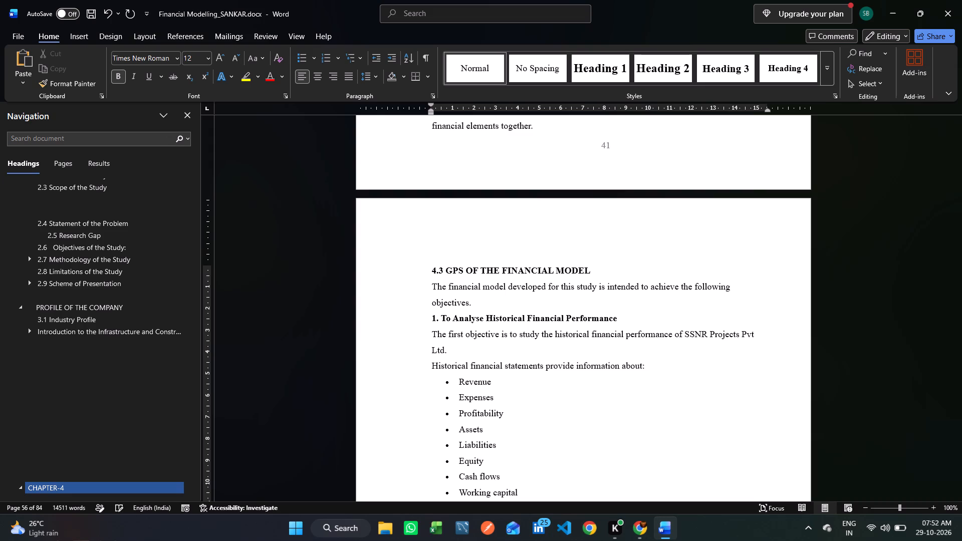
{"action": "key", "text": "BackSpace"}
{"action": "type", "text": "OAL"}
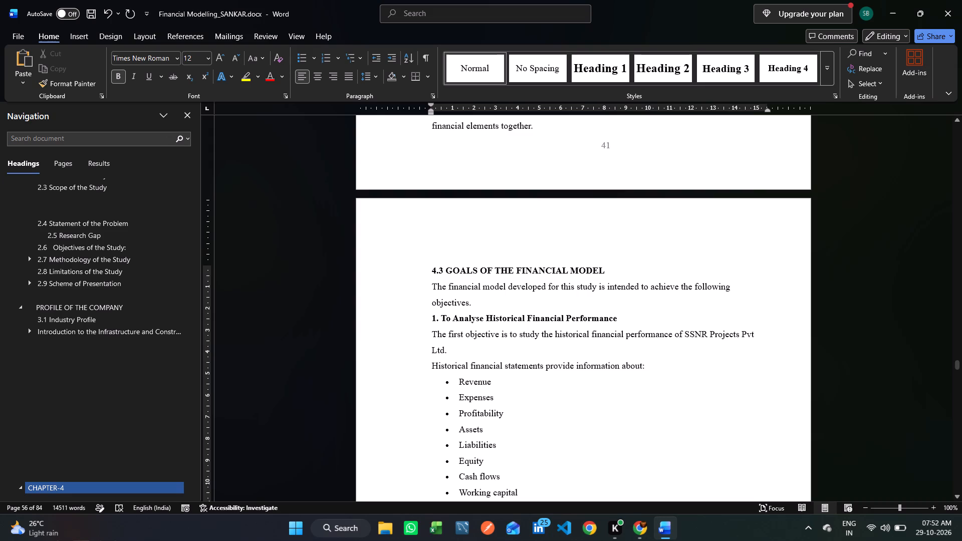
{"action": "left_click", "coordinate": [521, 345]}
Review the body of section 4.3 under its new heading, from analysing historical performance through supporting strategic decision-making.
{"action": "scroll", "coordinate": [518, 333], "scroll_direction": "down", "scroll_amount": 8}
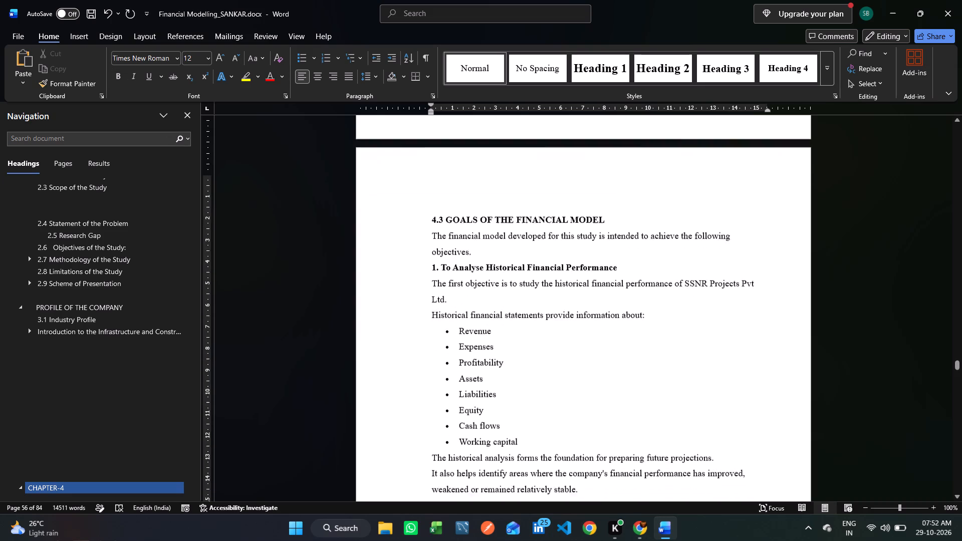
{"action": "scroll", "coordinate": [514, 331], "scroll_direction": "down", "scroll_amount": 20}
{"action": "scroll", "coordinate": [514, 331], "scroll_direction": "down", "scroll_amount": 7}
{"action": "scroll", "coordinate": [584, 352], "scroll_direction": "up", "scroll_amount": 1}
{"action": "scroll", "coordinate": [580, 354], "scroll_direction": "down", "scroll_amount": 5}
{"action": "scroll", "coordinate": [598, 361], "scroll_direction": "up", "scroll_amount": 1}
{"action": "scroll", "coordinate": [596, 357], "scroll_direction": "down", "scroll_amount": 4}
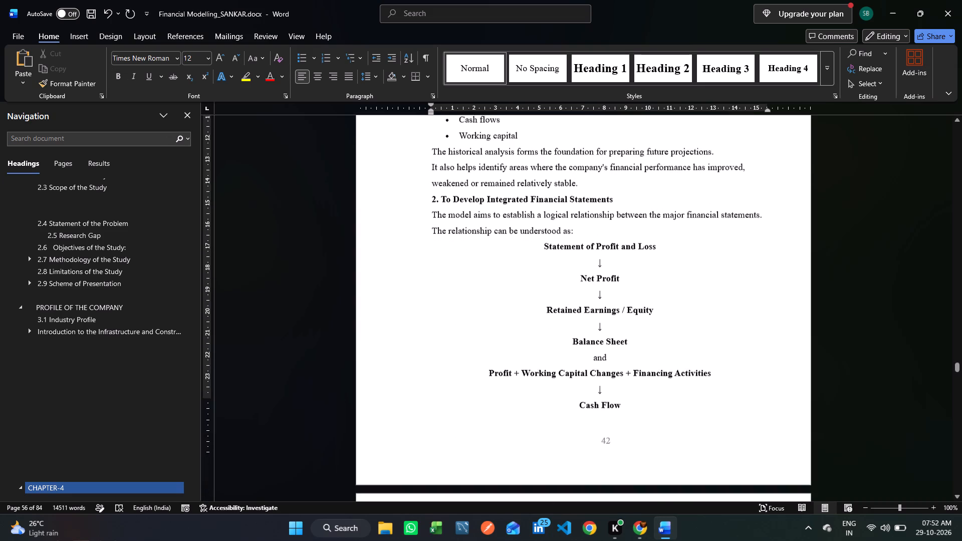
{"action": "scroll", "coordinate": [596, 360], "scroll_direction": "down", "scroll_amount": 20}
{"action": "scroll", "coordinate": [596, 360], "scroll_direction": "down", "scroll_amount": 18}
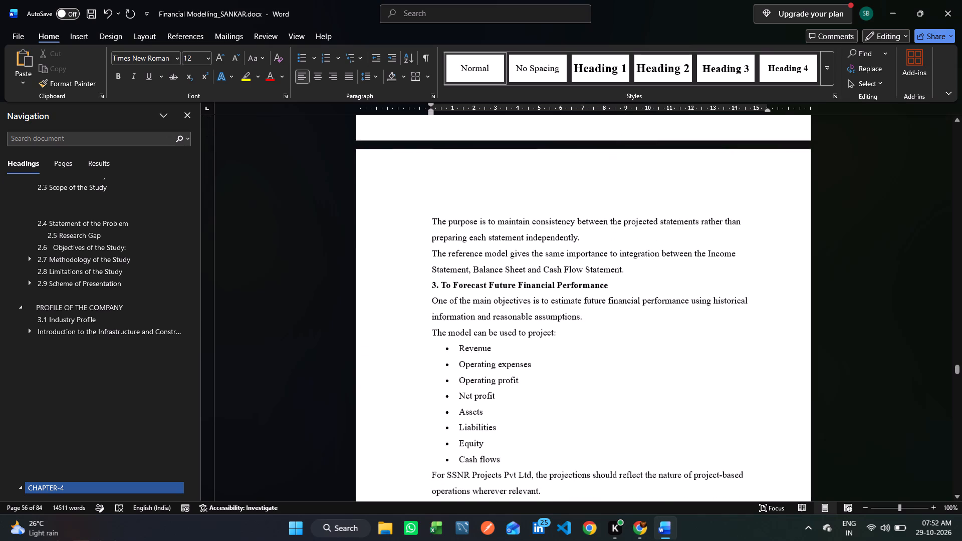
{"action": "scroll", "coordinate": [607, 372], "scroll_direction": "down", "scroll_amount": 20}
{"action": "scroll", "coordinate": [607, 372], "scroll_direction": "down", "scroll_amount": 17}
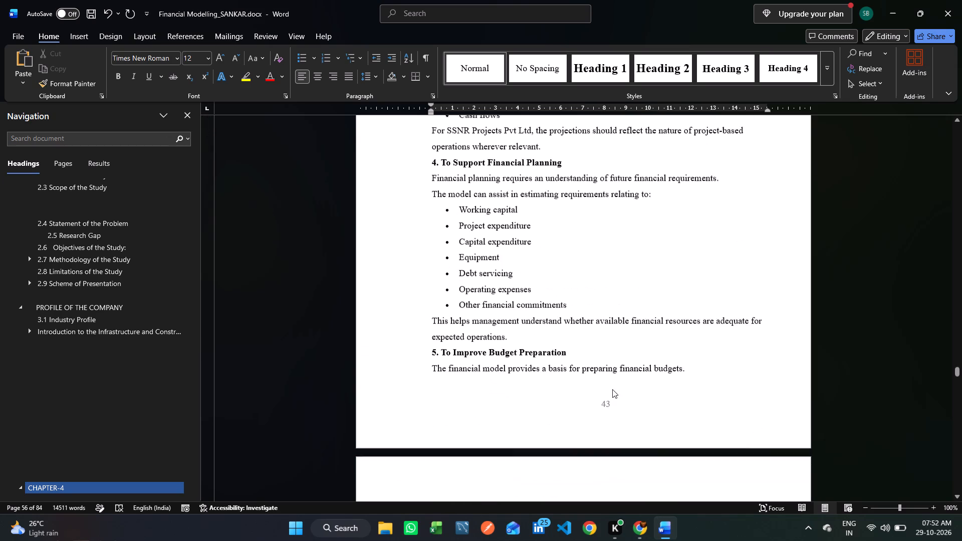
{"action": "scroll", "coordinate": [612, 389], "scroll_direction": "down", "scroll_amount": 14}
{"action": "scroll", "coordinate": [615, 396], "scroll_direction": "up", "scroll_amount": 1}
{"action": "scroll", "coordinate": [614, 396], "scroll_direction": "down", "scroll_amount": 20}
{"action": "scroll", "coordinate": [614, 396], "scroll_direction": "down", "scroll_amount": 1}
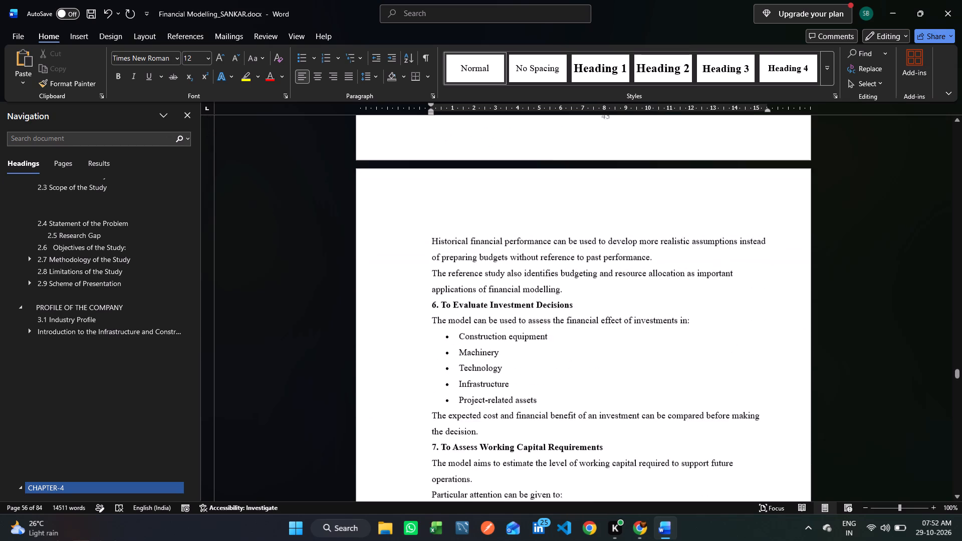
{"action": "scroll", "coordinate": [621, 393], "scroll_direction": "down", "scroll_amount": 20}
{"action": "scroll", "coordinate": [621, 393], "scroll_direction": "down", "scroll_amount": 17}
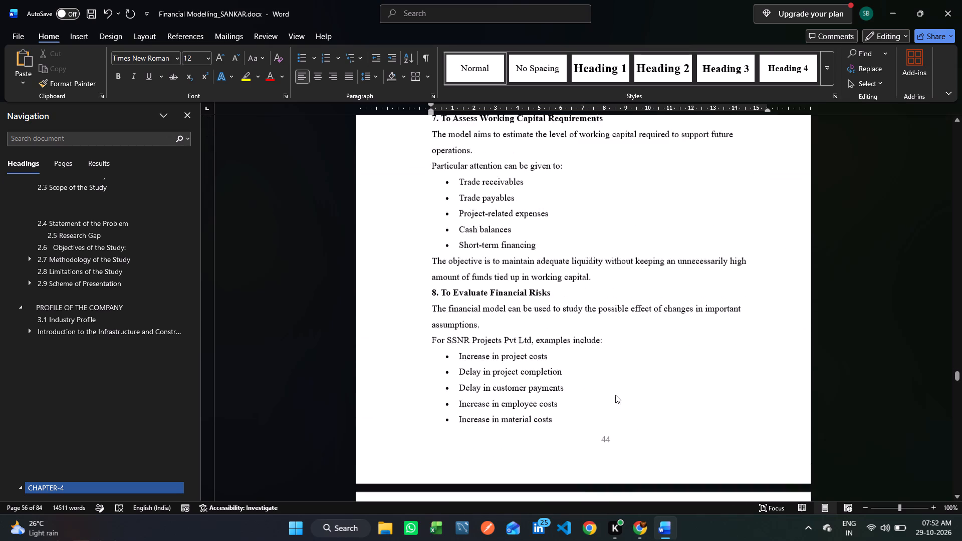
{"action": "scroll", "coordinate": [615, 395], "scroll_direction": "down", "scroll_amount": 20}
{"action": "scroll", "coordinate": [615, 395], "scroll_direction": "down", "scroll_amount": 17}
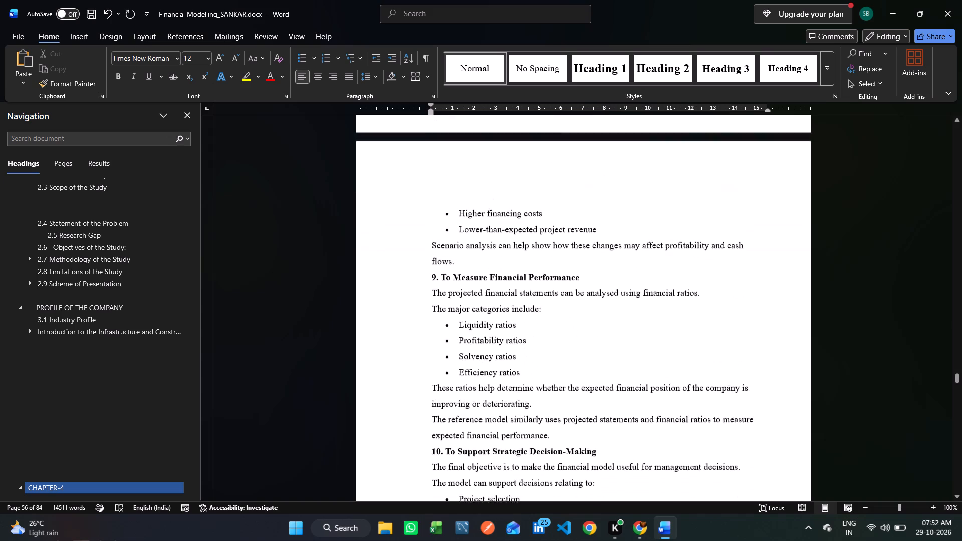
{"action": "scroll", "coordinate": [612, 401], "scroll_direction": "down", "scroll_amount": 20}
{"action": "scroll", "coordinate": [612, 401], "scroll_direction": "down", "scroll_amount": 16}
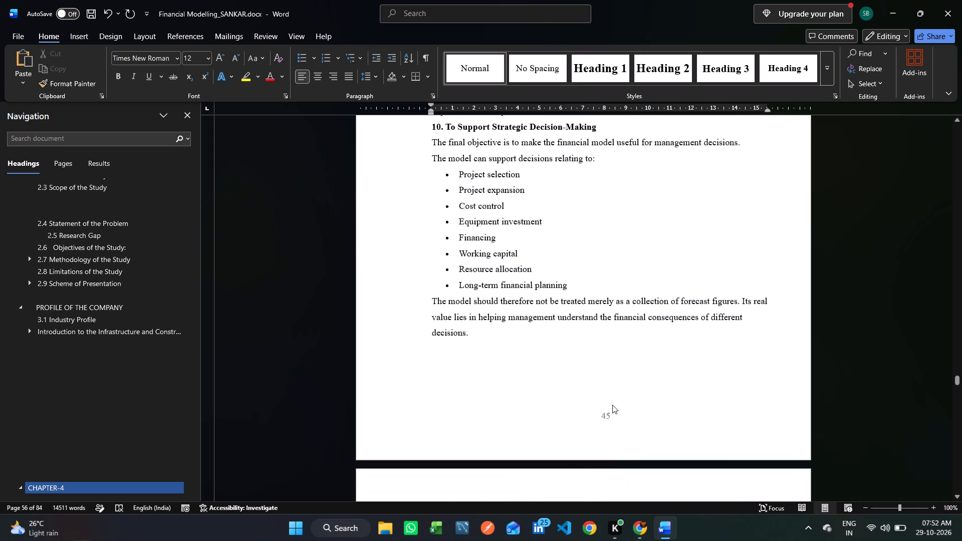
Review section 4.4 Financial Model Structure from its introduction through Stage 2 and Table No: 4.4.1 Financial Assumptions.
{"action": "scroll", "coordinate": [612, 405], "scroll_direction": "down", "scroll_amount": 20}
{"action": "scroll", "coordinate": [612, 405], "scroll_direction": "down", "scroll_amount": 16}
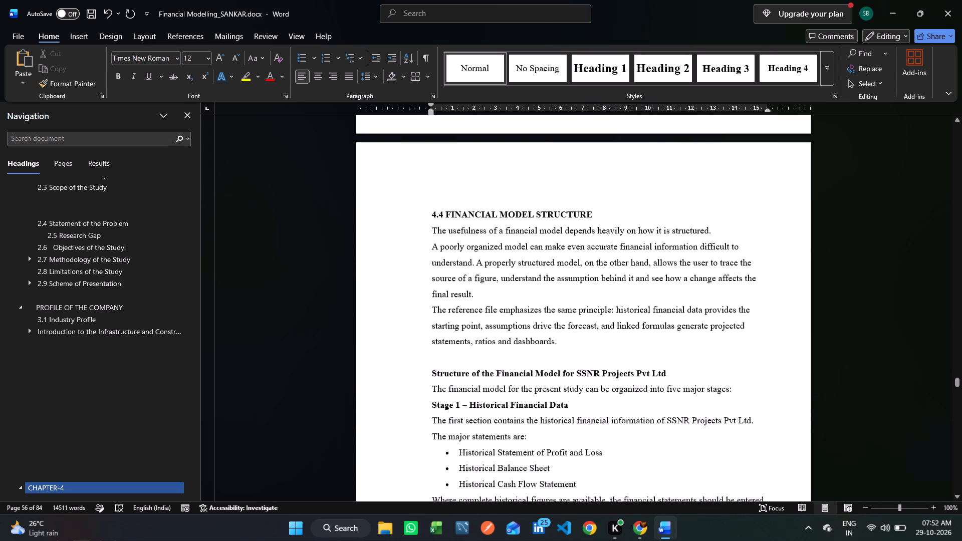
{"action": "scroll", "coordinate": [604, 409], "scroll_direction": "down", "scroll_amount": 2}
{"action": "scroll", "coordinate": [649, 331], "scroll_direction": "down", "scroll_amount": 4}
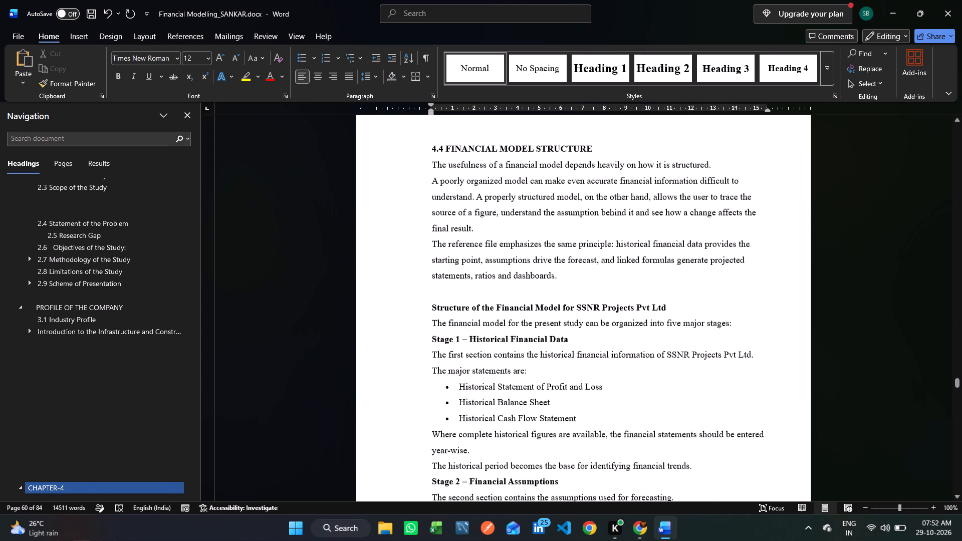
{"action": "scroll", "coordinate": [664, 330], "scroll_direction": "down", "scroll_amount": 5}
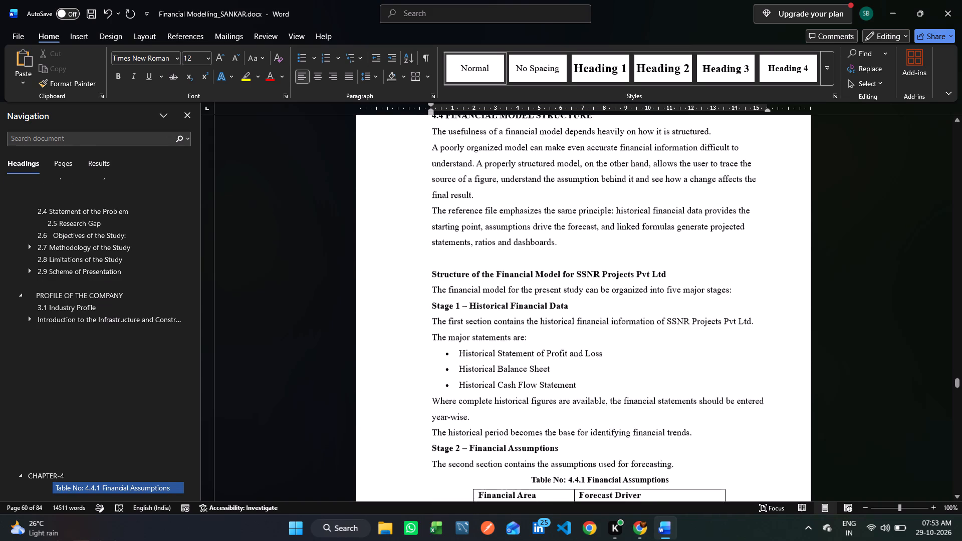
{"action": "scroll", "coordinate": [685, 306], "scroll_direction": "down", "scroll_amount": 19}
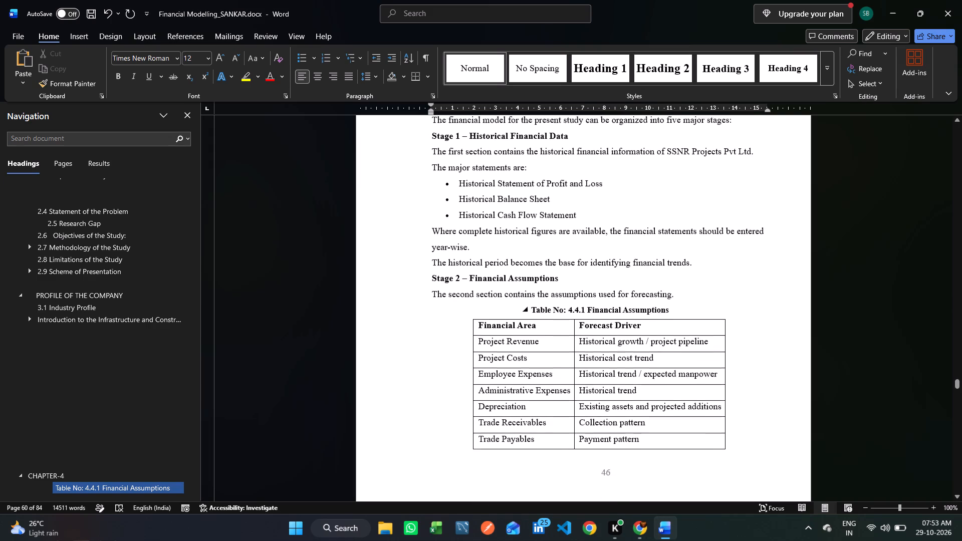
{"action": "scroll", "coordinate": [708, 296], "scroll_direction": "down", "scroll_amount": 17}
{"action": "scroll", "coordinate": [713, 306], "scroll_direction": "up", "scroll_amount": 1}
{"action": "scroll", "coordinate": [716, 303], "scroll_direction": "down", "scroll_amount": 6}
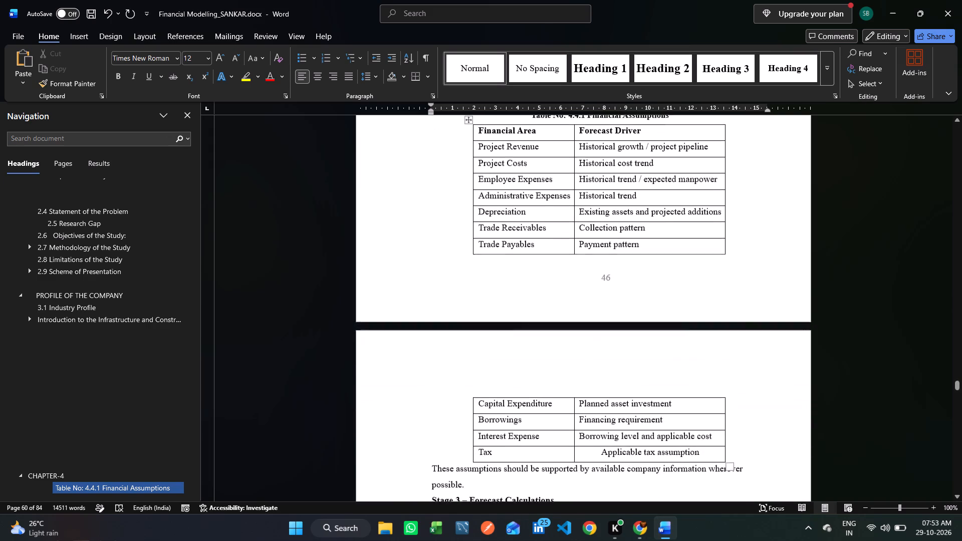
Review the rest of section 4.4, from Stage 3 – Forecast Calculations to Financial Modelling and Finalization of Accounts.
{"action": "scroll", "coordinate": [716, 304], "scroll_direction": "down", "scroll_amount": 20}
{"action": "scroll", "coordinate": [716, 304], "scroll_direction": "down", "scroll_amount": 16}
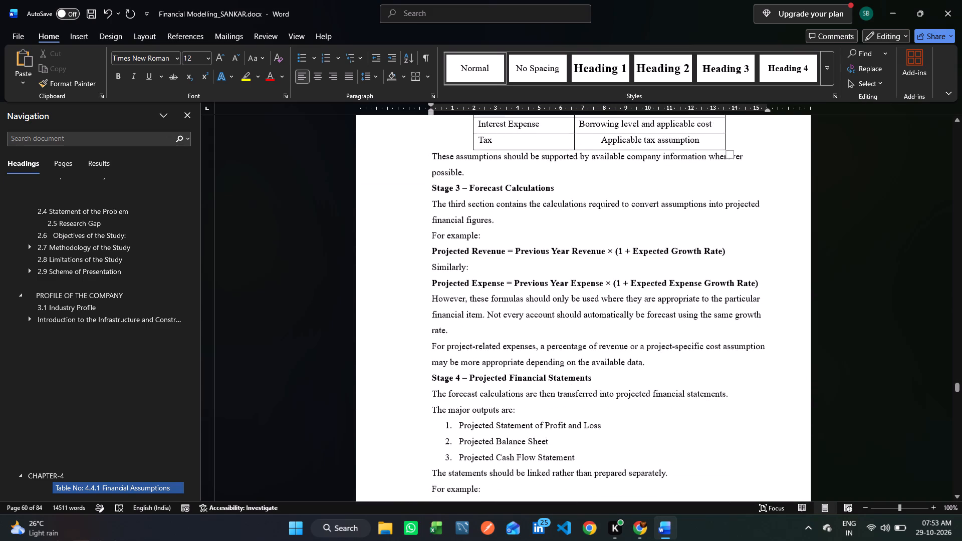
{"action": "scroll", "coordinate": [716, 307], "scroll_direction": "down", "scroll_amount": 20}
{"action": "scroll", "coordinate": [716, 307], "scroll_direction": "down", "scroll_amount": 16}
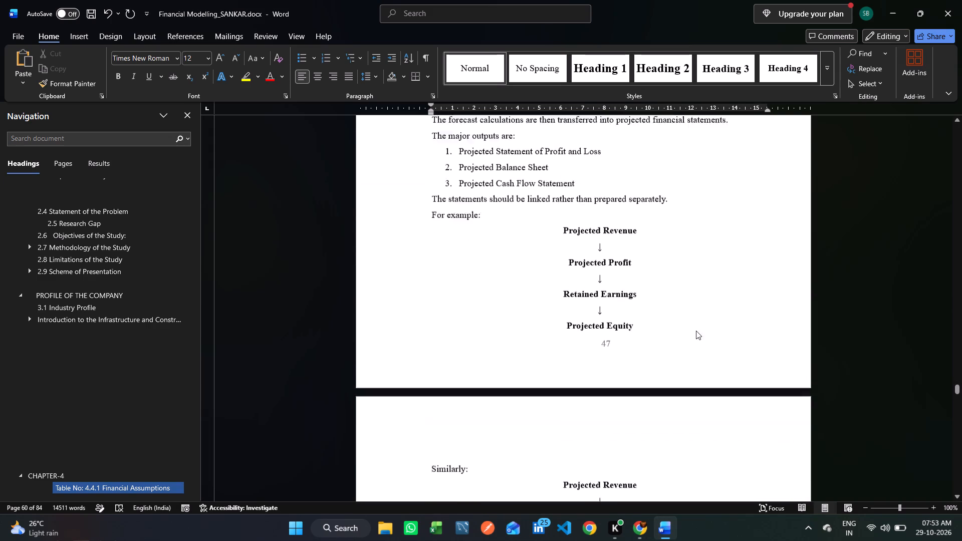
{"action": "scroll", "coordinate": [696, 331], "scroll_direction": "down", "scroll_amount": 20}
{"action": "scroll", "coordinate": [696, 331], "scroll_direction": "down", "scroll_amount": 15}
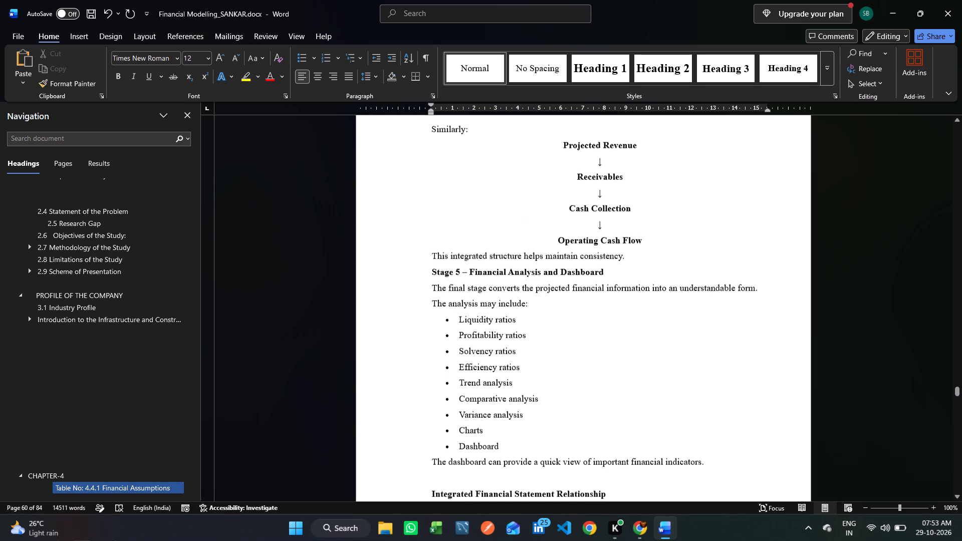
{"action": "scroll", "coordinate": [683, 341], "scroll_direction": "down", "scroll_amount": 20}
{"action": "scroll", "coordinate": [683, 341], "scroll_direction": "down", "scroll_amount": 15}
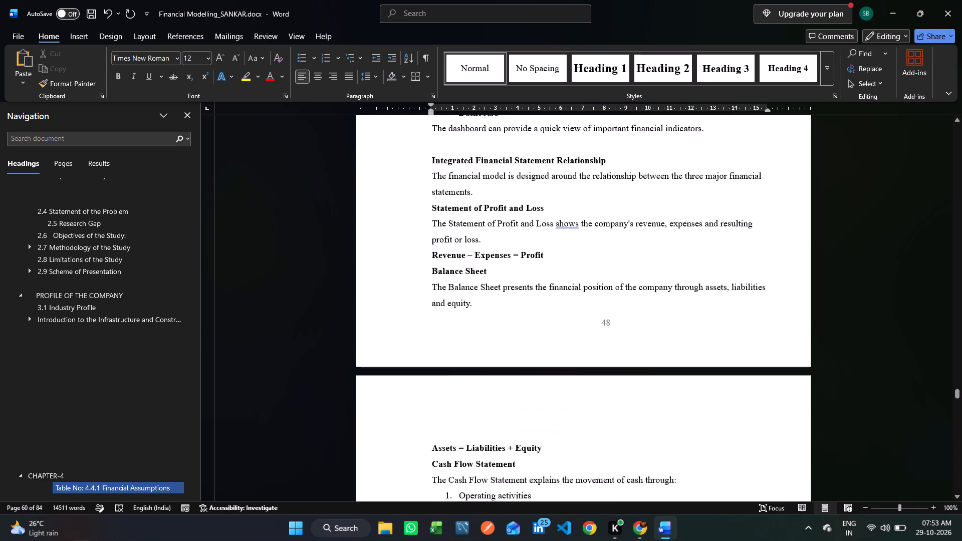
{"action": "scroll", "coordinate": [683, 371], "scroll_direction": "down", "scroll_amount": 20}
{"action": "scroll", "coordinate": [683, 371], "scroll_direction": "down", "scroll_amount": 15}
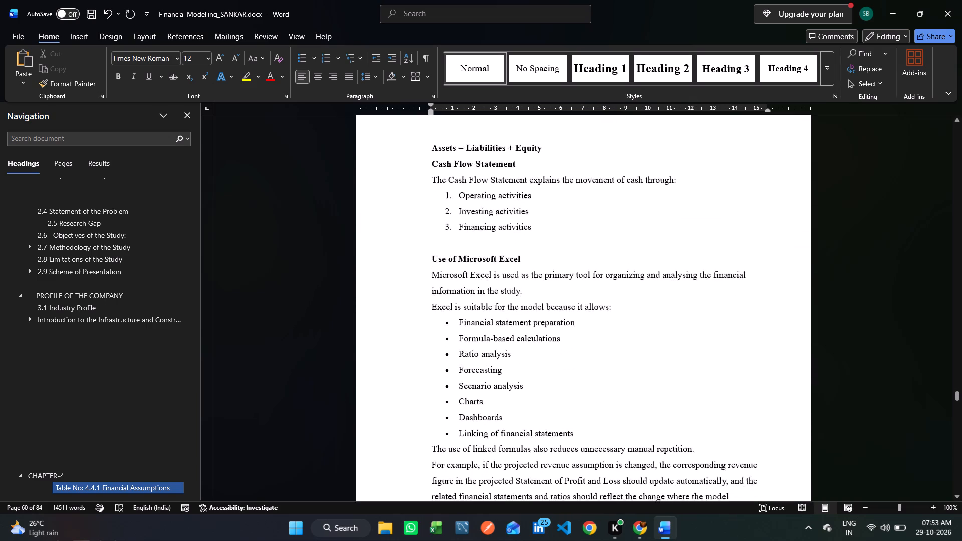
{"action": "scroll", "coordinate": [689, 355], "scroll_direction": "down", "scroll_amount": 16}
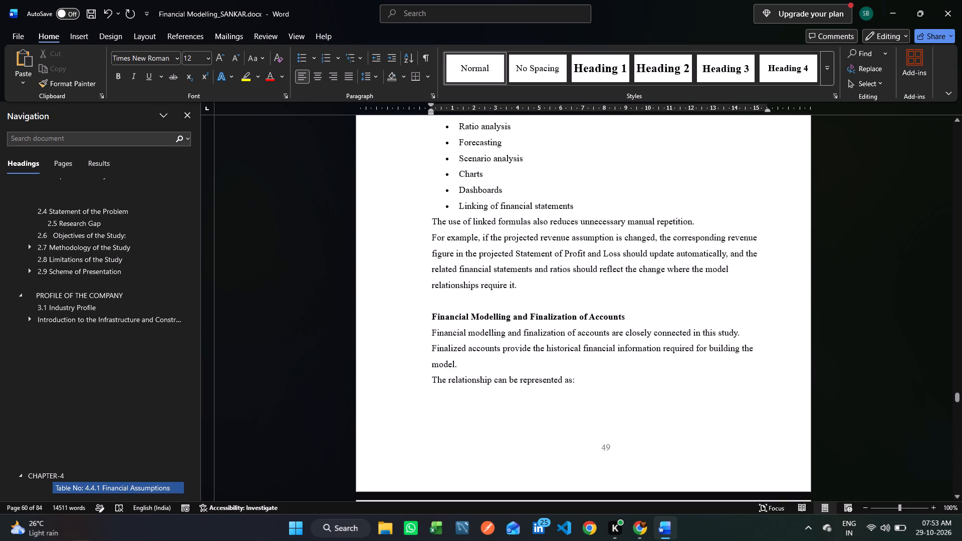
Add the source line "Source: Primary data Compiled during the project study based on internal company information." directly below the Fig No 4.4 image.
{"action": "scroll", "coordinate": [713, 346], "scroll_direction": "down", "scroll_amount": 15}
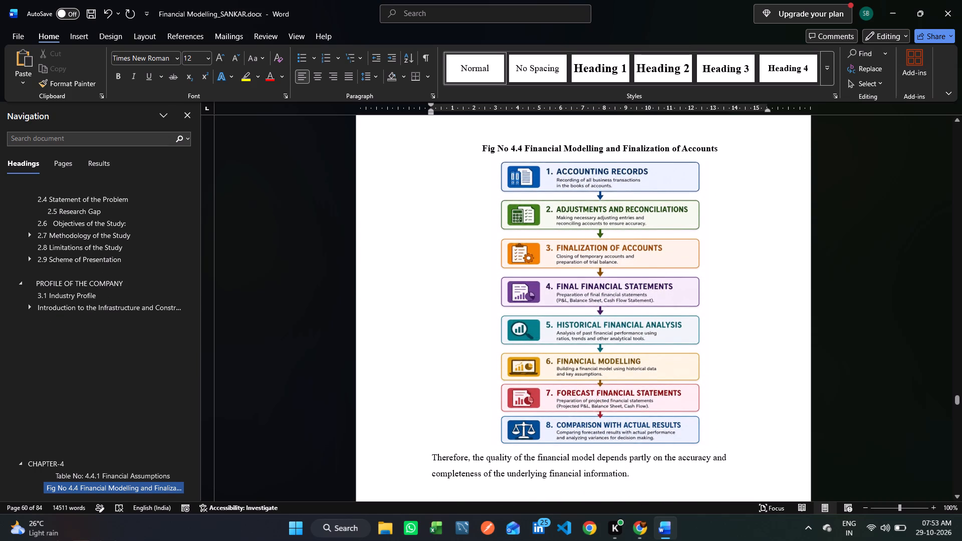
{"action": "scroll", "coordinate": [724, 415], "scroll_direction": "down", "scroll_amount": 1}
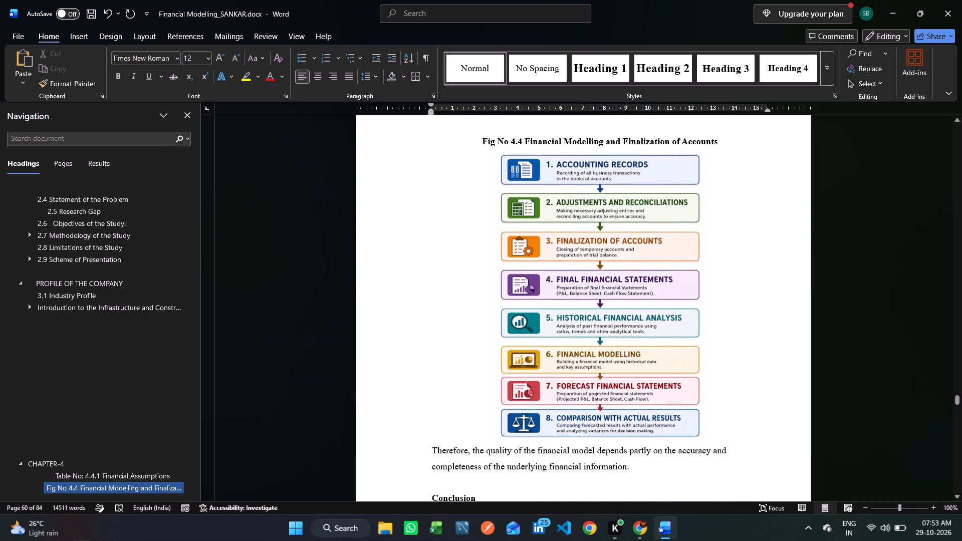
{"action": "left_click", "coordinate": [722, 433]}
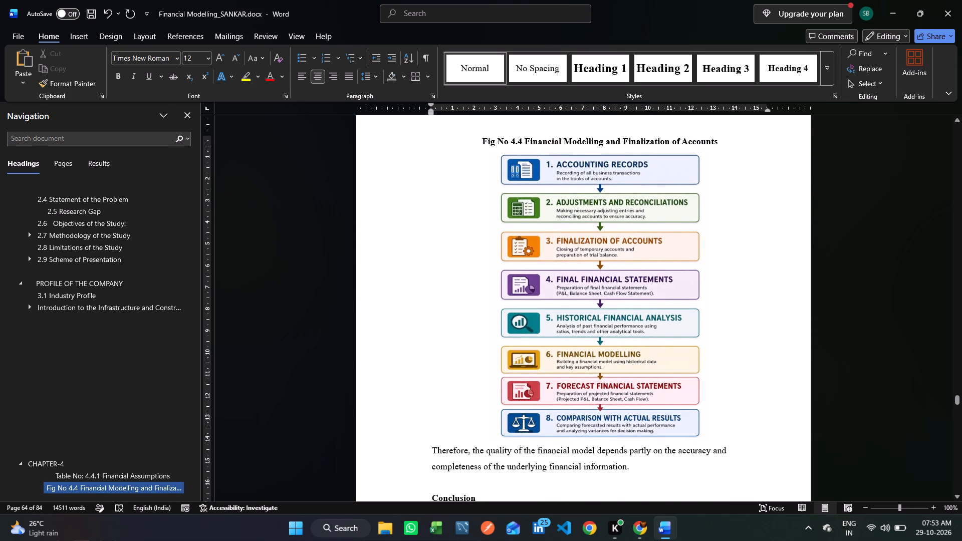
{"action": "key", "text": "Return"}
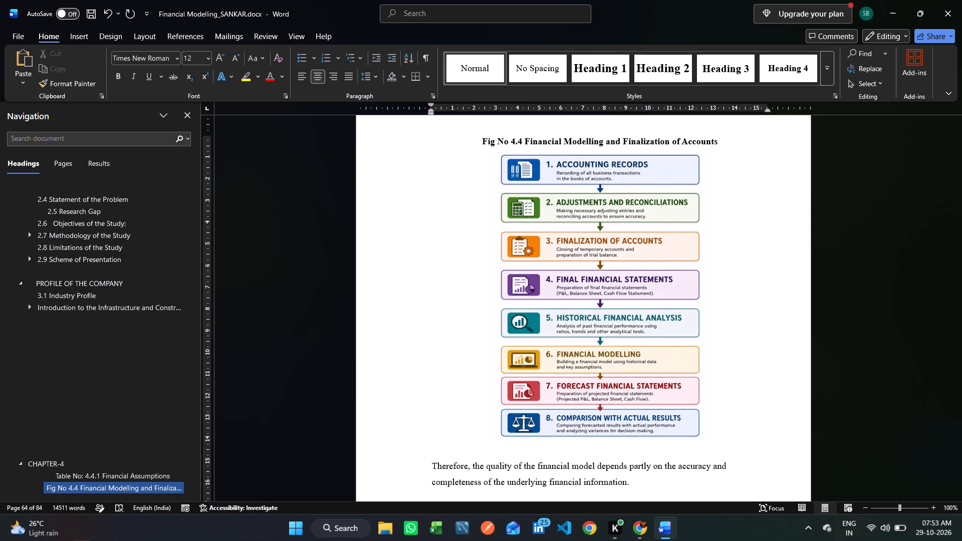
{"action": "key", "text": "ctrl+v"}
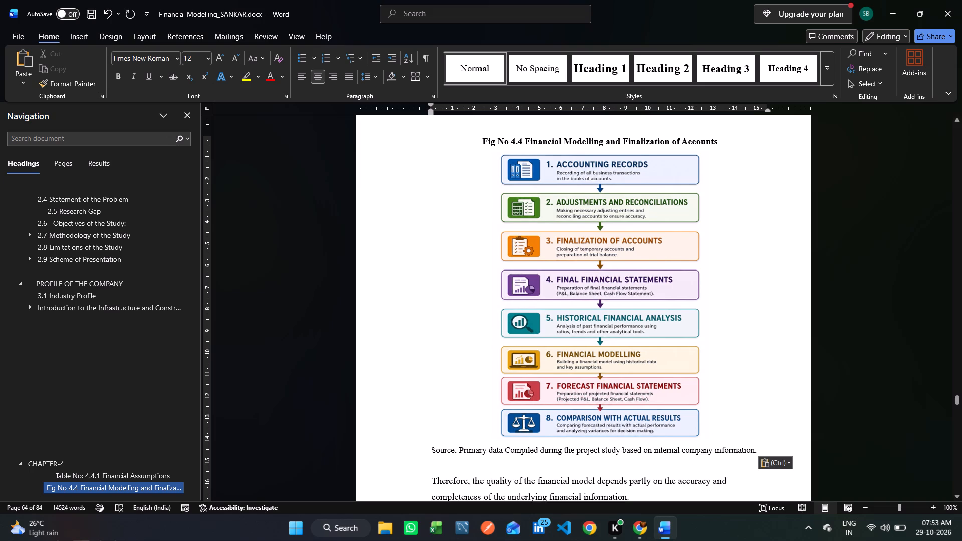
Review the end of Chapter 4, including the Conclusion paragraphs, the References list and the page break before Chapter 5.
{"action": "scroll", "coordinate": [667, 421], "scroll_direction": "down", "scroll_amount": 8}
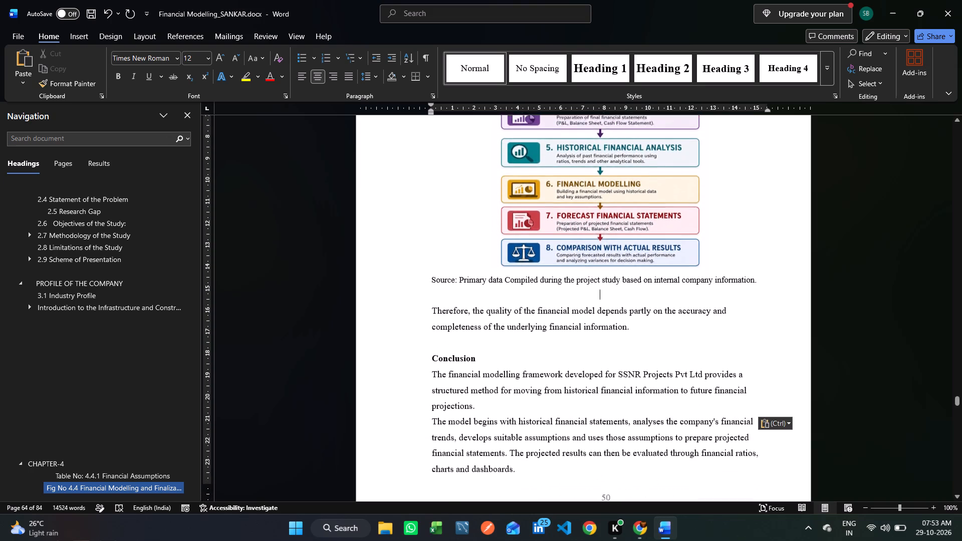
{"action": "scroll", "coordinate": [667, 421], "scroll_direction": "down", "scroll_amount": 9}
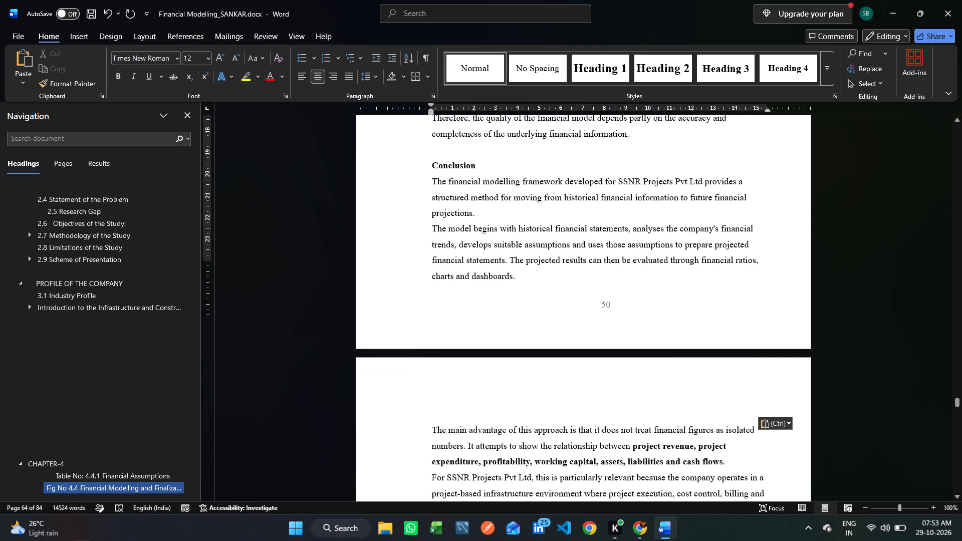
{"action": "scroll", "coordinate": [667, 421], "scroll_direction": "down", "scroll_amount": 13}
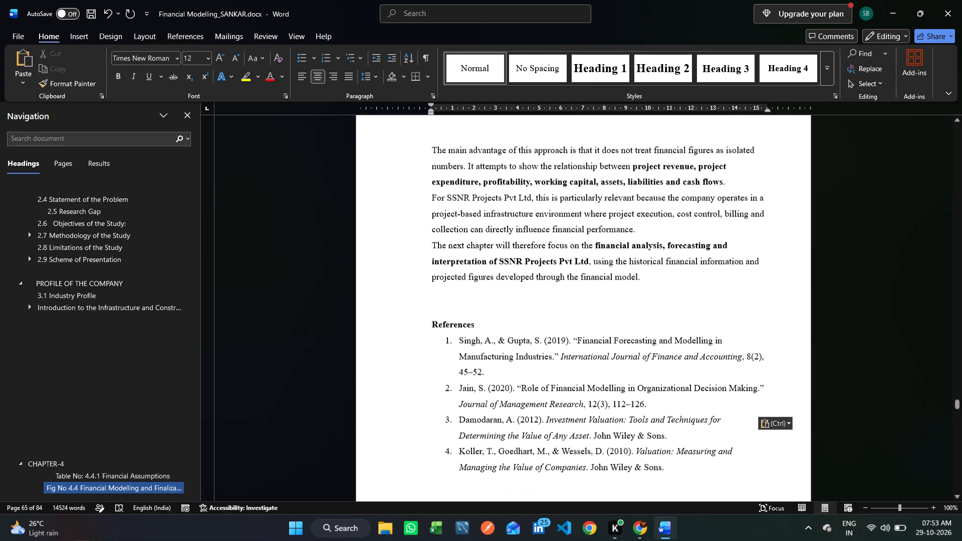
{"action": "scroll", "coordinate": [667, 421], "scroll_direction": "down", "scroll_amount": 20}
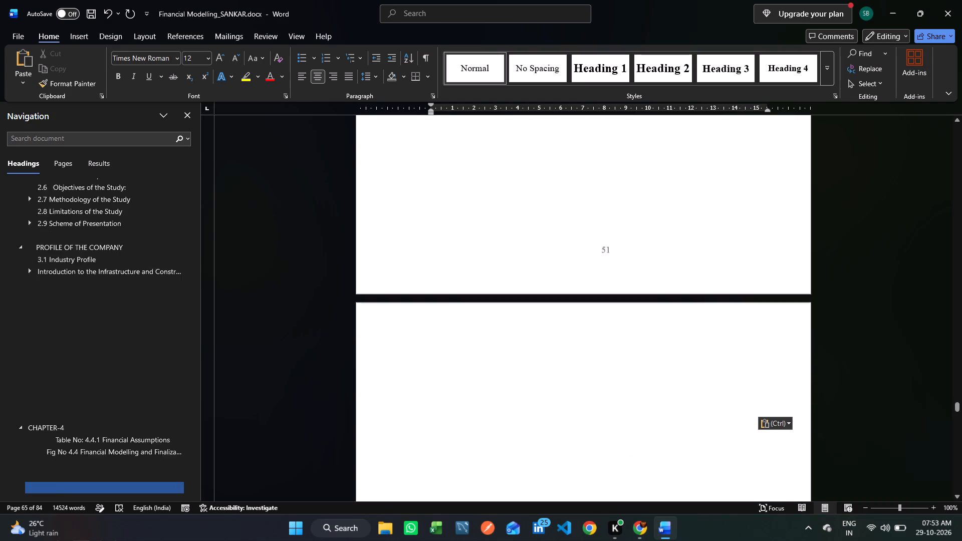
{"action": "scroll", "coordinate": [667, 421], "scroll_direction": "down", "scroll_amount": 8}
{"action": "scroll", "coordinate": [667, 421], "scroll_direction": "up", "scroll_amount": 14}
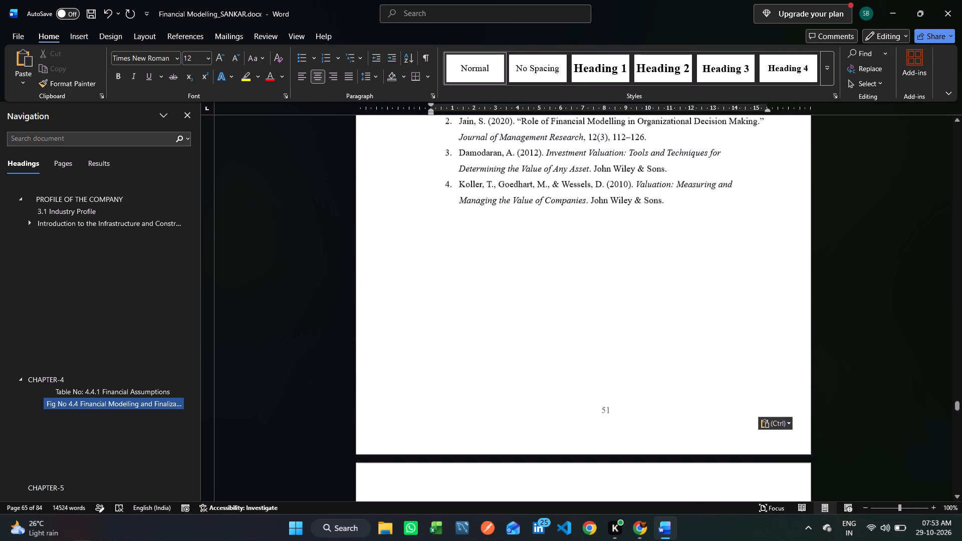
{"action": "scroll", "coordinate": [667, 421], "scroll_direction": "up", "scroll_amount": 20}
{"action": "scroll", "coordinate": [667, 421], "scroll_direction": "up", "scroll_amount": 9}
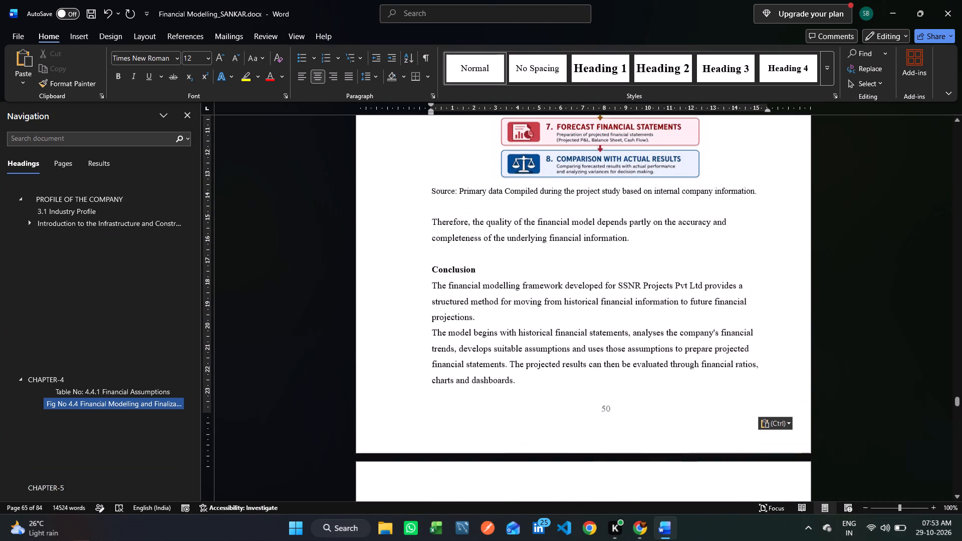
Delete the "Conclusion" heading at the end of Chapter 4 and remove the extra empty line it leaves.
{"action": "left_click", "coordinate": [478, 283]}
{"action": "key", "text": "BackSpace"}
{"action": "key", "text": "BackSpace"}
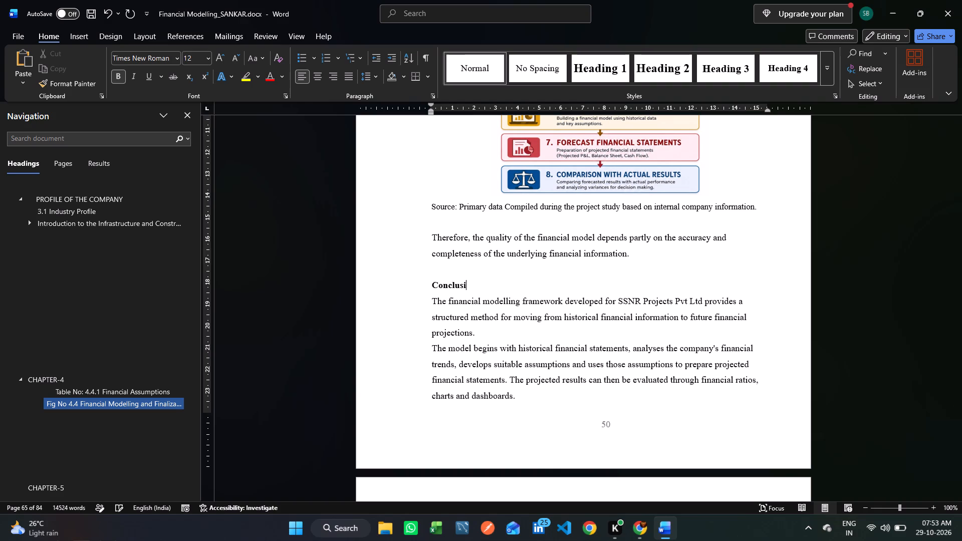
{"action": "key", "text": "BackSpace"}
{"action": "key", "text": "BackSpace"}
{"action": "key", "text": "BackSpace"}
{"action": "key", "text": "BackSpace"}
{"action": "key", "text": "BackSpace"}
{"action": "key", "text": "BackSpace"}
{"action": "key", "text": "BackSpace"}
{"action": "key", "text": "BackSpace"}
{"action": "key", "text": "BackSpace"}
{"action": "key", "text": "BackSpace"}
{"action": "key", "text": "BackSpace"}
Review the end of Chapter 4 and Chapter 5 from its title page through section 5.6 Projected Balance Sheet, checking tables and page breaks.
{"action": "scroll", "coordinate": [666, 397], "scroll_direction": "down", "scroll_amount": 1}
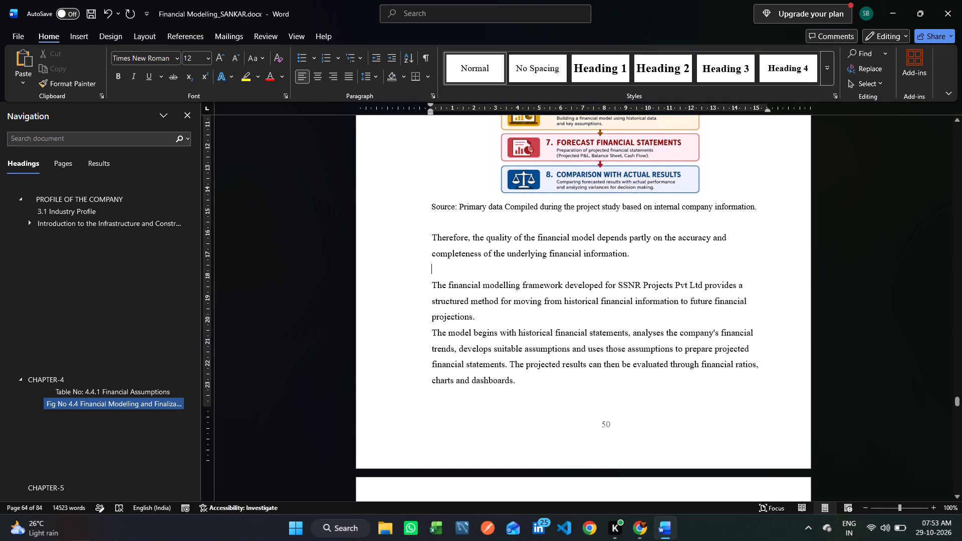
{"action": "scroll", "coordinate": [666, 397], "scroll_direction": "down", "scroll_amount": 13}
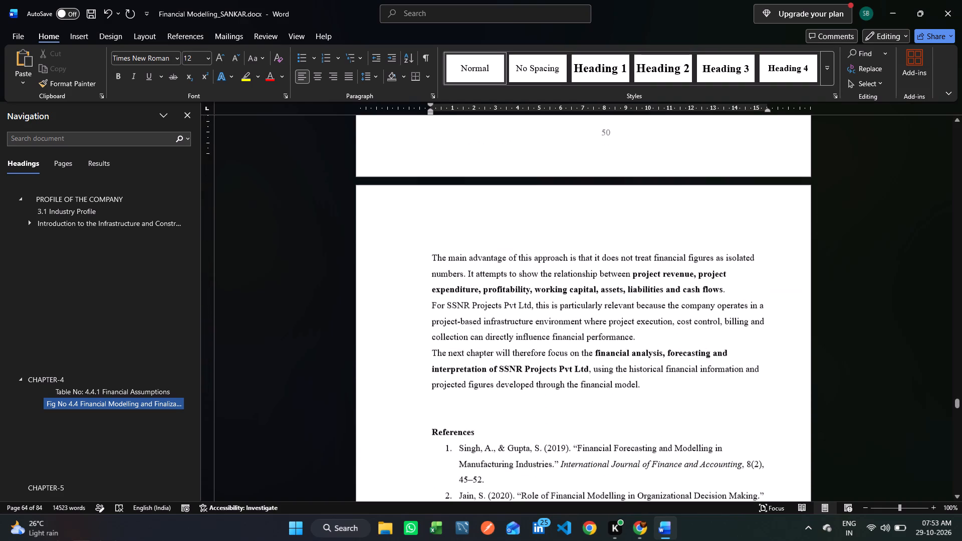
{"action": "scroll", "coordinate": [666, 397], "scroll_direction": "down", "scroll_amount": 17}
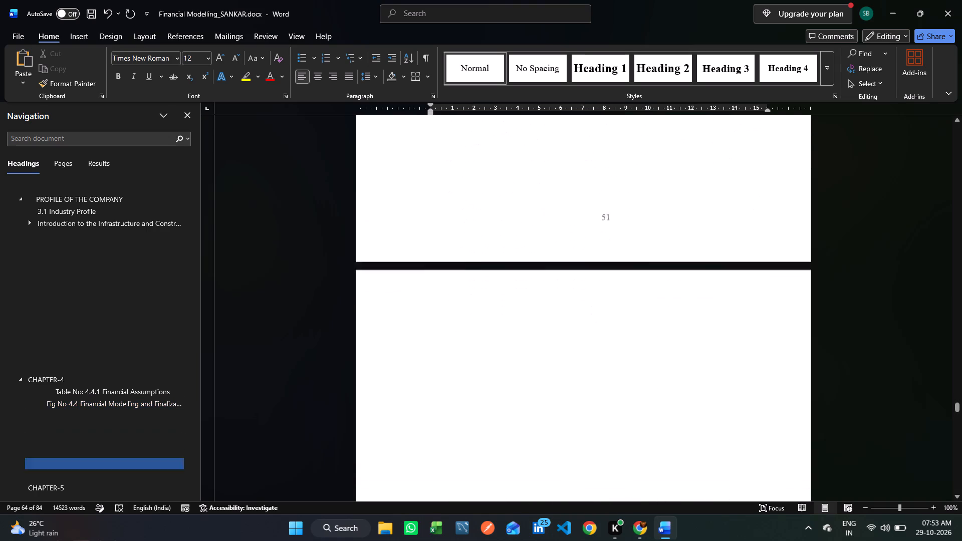
{"action": "scroll", "coordinate": [666, 397], "scroll_direction": "down", "scroll_amount": 16}
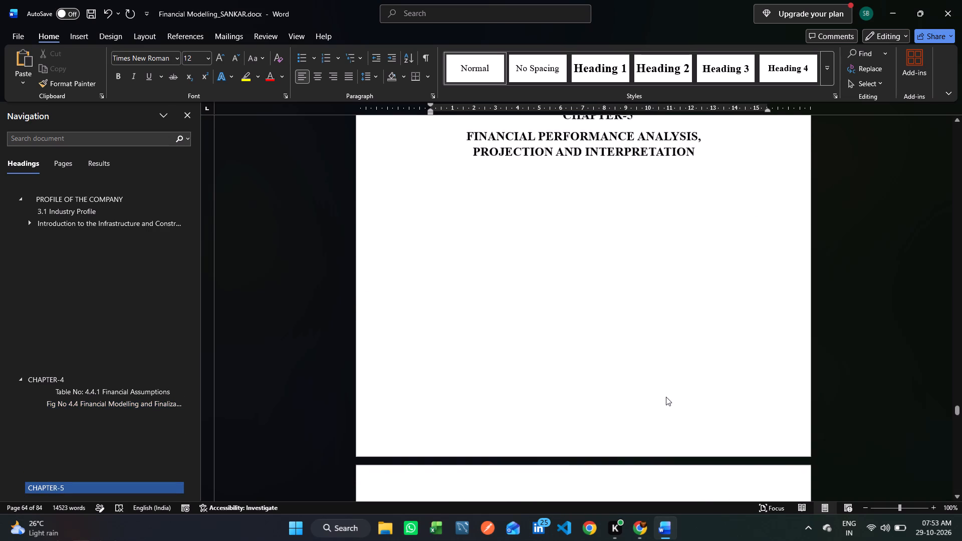
{"action": "scroll", "coordinate": [666, 397], "scroll_direction": "down", "scroll_amount": 14}
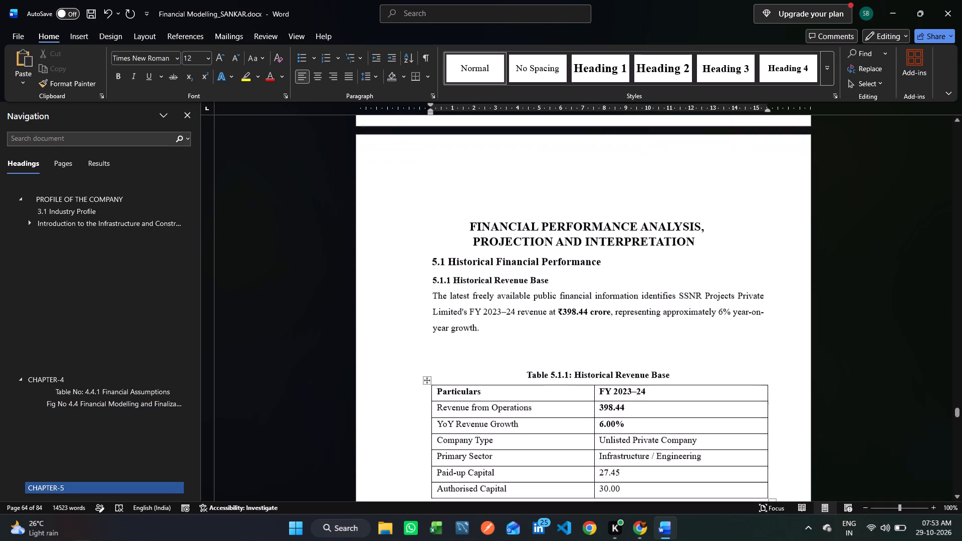
{"action": "scroll", "coordinate": [666, 397], "scroll_direction": "down", "scroll_amount": 5}
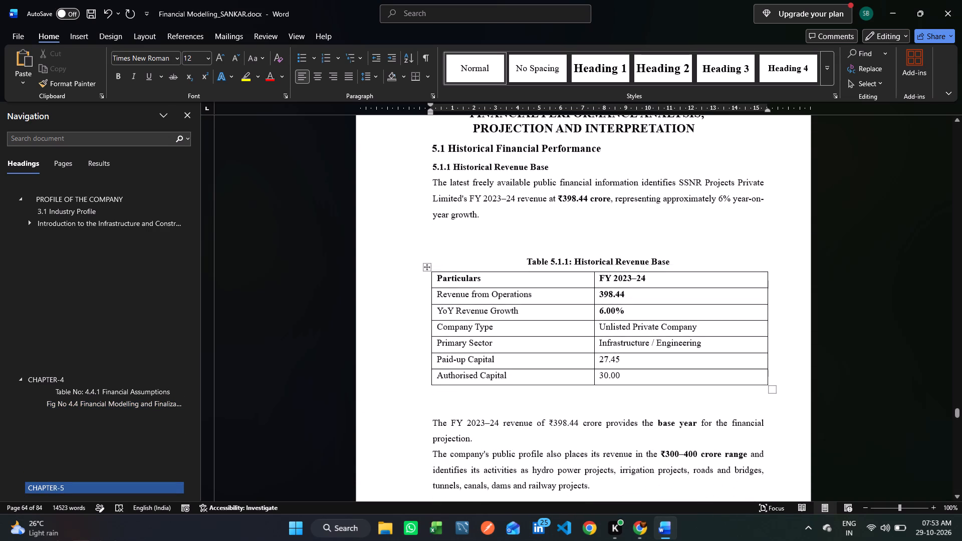
{"action": "scroll", "coordinate": [666, 397], "scroll_direction": "down", "scroll_amount": 14}
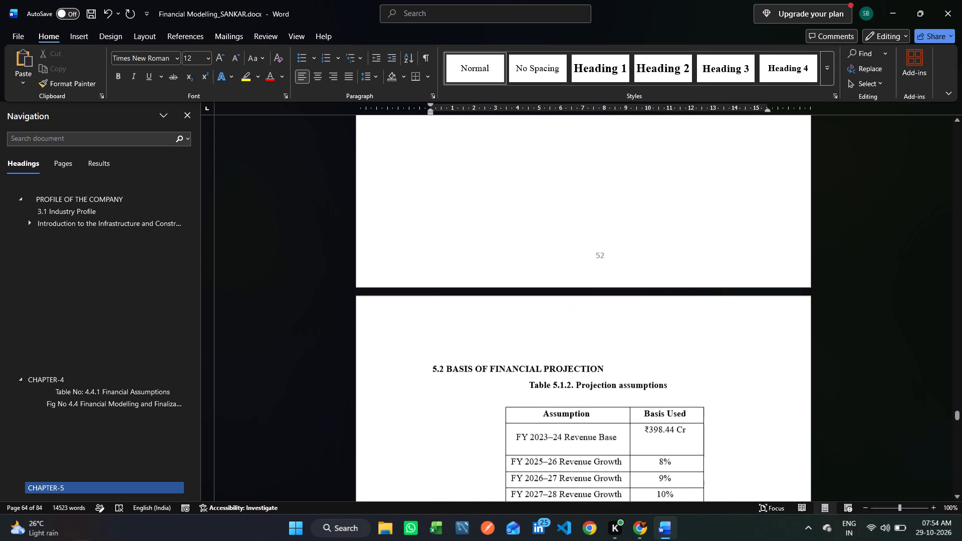
{"action": "scroll", "coordinate": [666, 397], "scroll_direction": "down", "scroll_amount": 18}
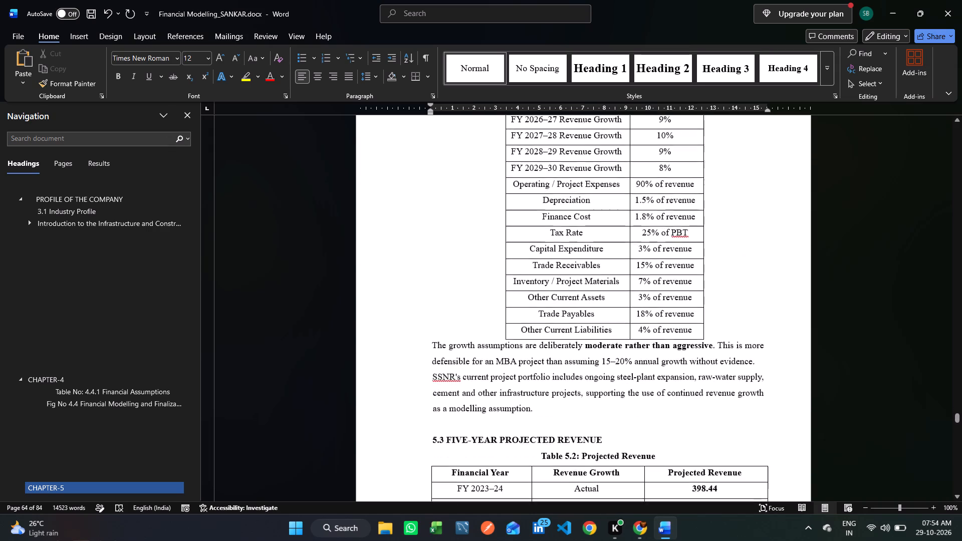
{"action": "scroll", "coordinate": [666, 397], "scroll_direction": "down", "scroll_amount": 10}
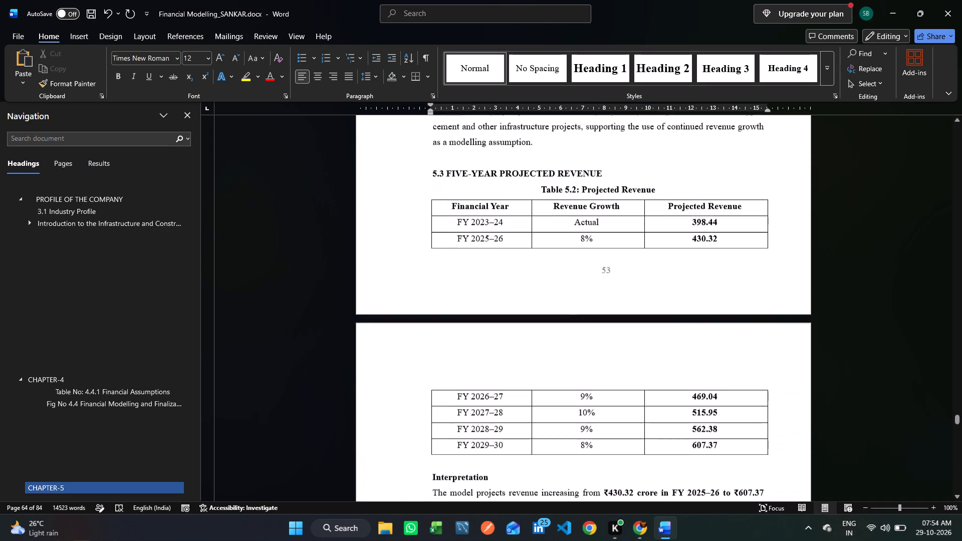
{"action": "scroll", "coordinate": [666, 397], "scroll_direction": "down", "scroll_amount": 15}
{"action": "scroll", "coordinate": [666, 397], "scroll_direction": "down", "scroll_amount": 6}
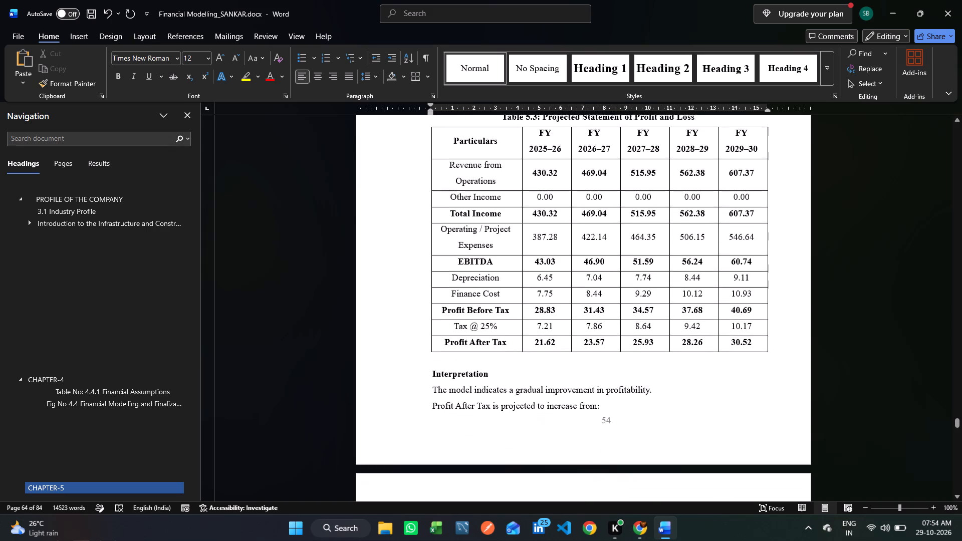
{"action": "scroll", "coordinate": [666, 397], "scroll_direction": "down", "scroll_amount": 15}
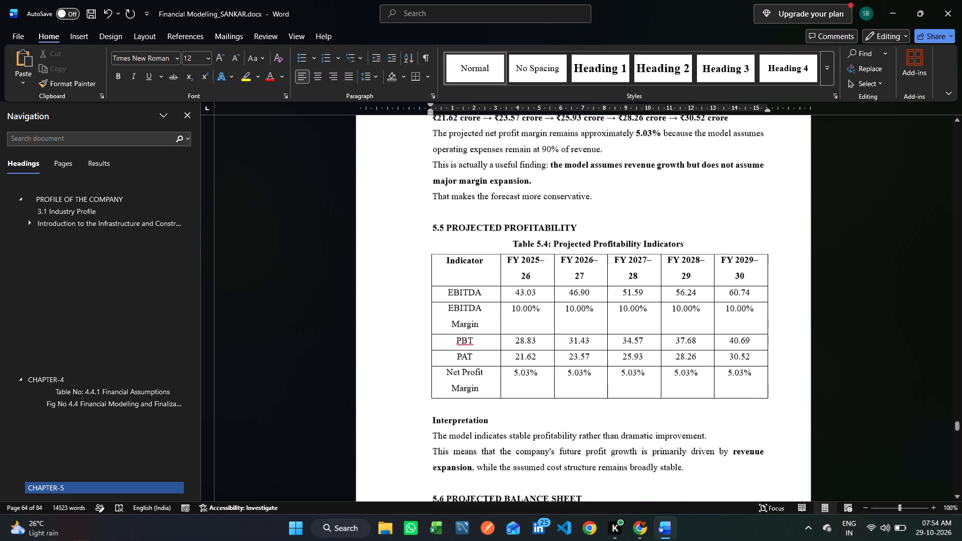
{"action": "scroll", "coordinate": [666, 397], "scroll_direction": "down", "scroll_amount": 15}
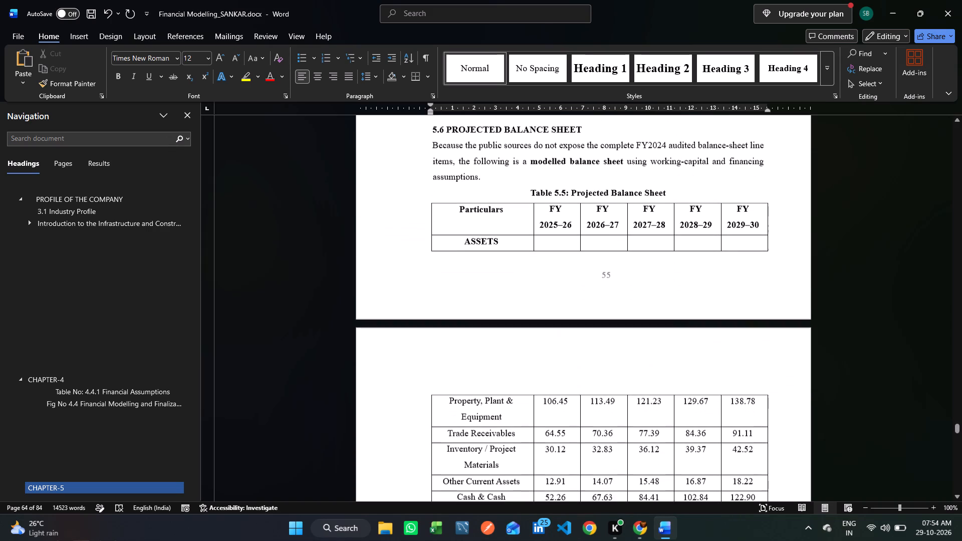
Insert five empty lines after the section 5.6 introductory paragraph to move the Table 5.5 caption and whole table to the next page.
{"action": "left_click", "coordinate": [497, 172]}
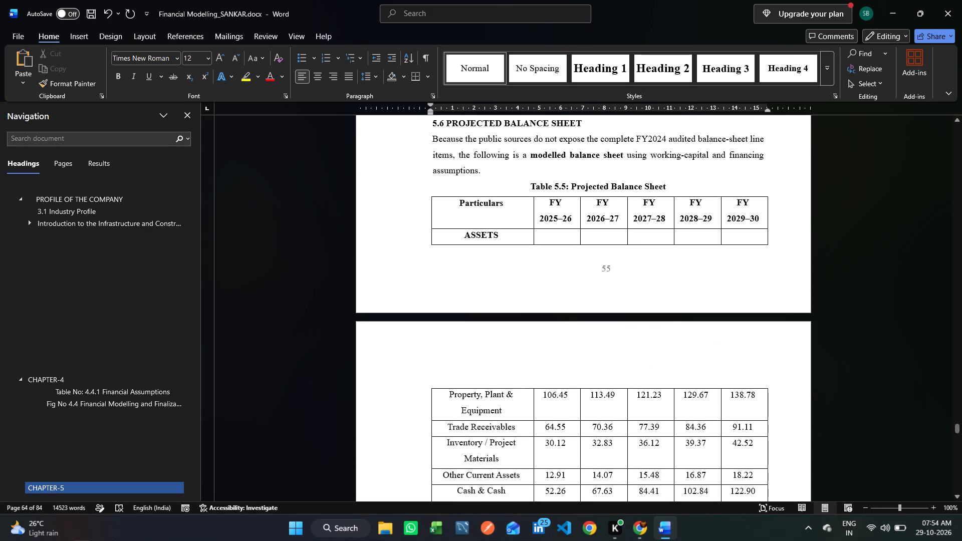
{"action": "key", "text": "Return"}
{"action": "key", "text": "Return"}
{"action": "key", "text": "Return"}
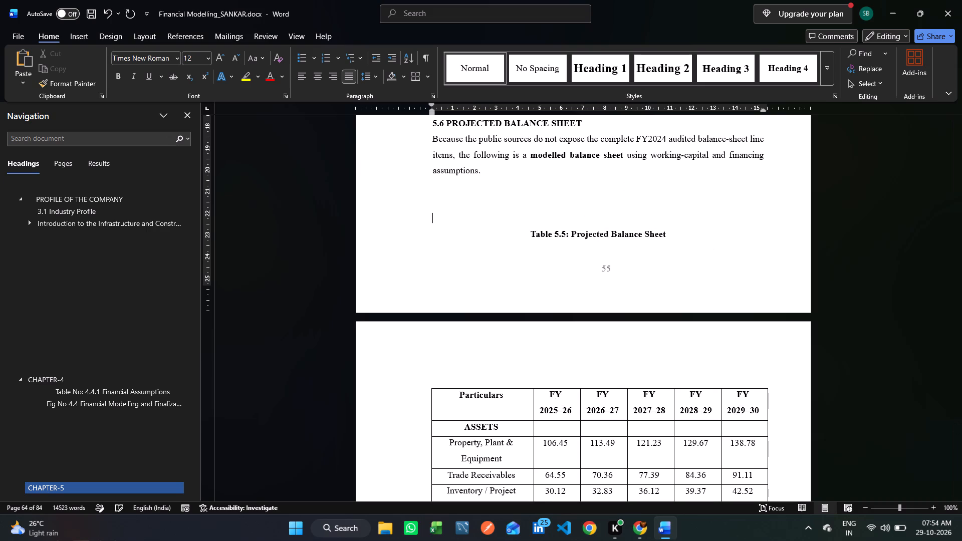
{"action": "key", "text": "Return"}
{"action": "key", "text": "Return"}
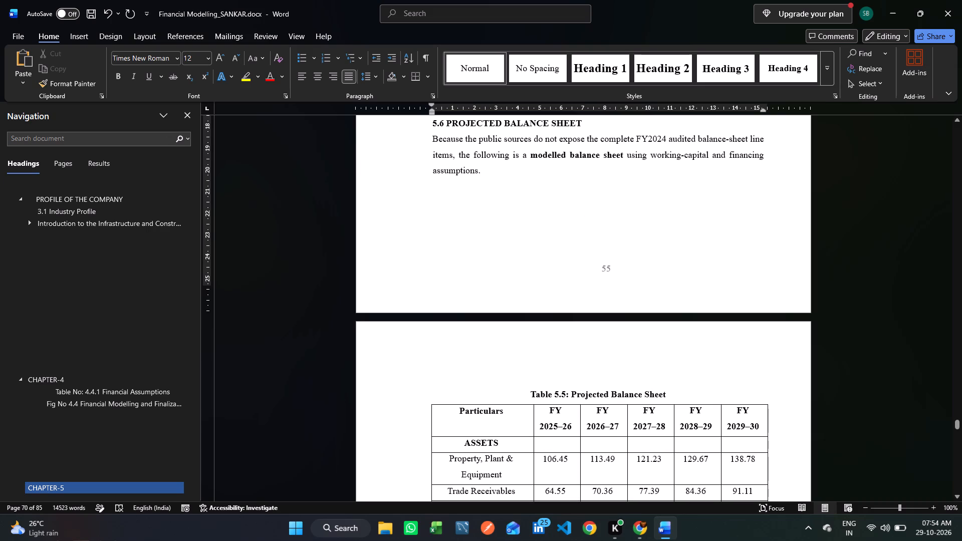
Review the layout of the Table 5.5 balance sheet and sections 5.7 to 5.9, including how the tables split across pages.
{"action": "scroll", "coordinate": [600, 244], "scroll_direction": "down", "scroll_amount": 15}
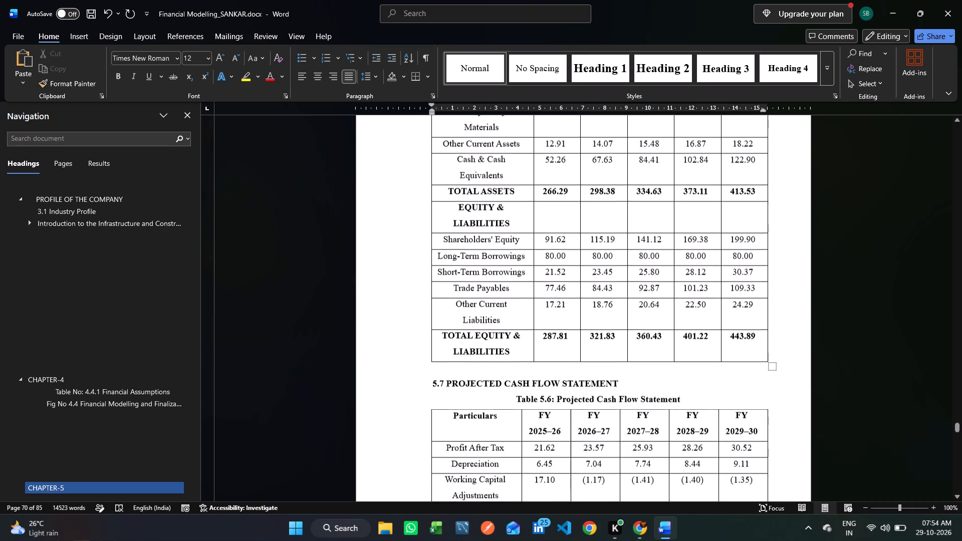
{"action": "scroll", "coordinate": [600, 244], "scroll_direction": "down", "scroll_amount": 11}
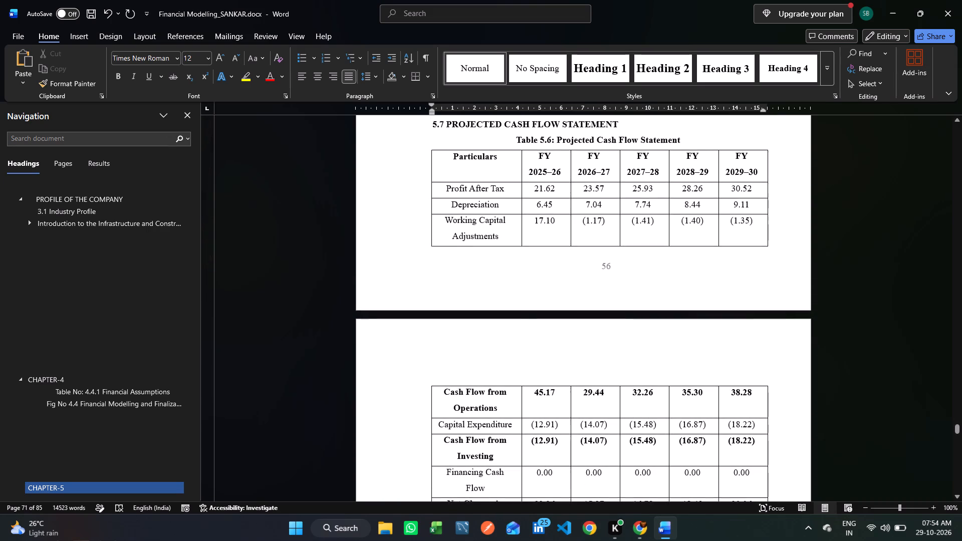
{"action": "scroll", "coordinate": [600, 244], "scroll_direction": "down", "scroll_amount": 15}
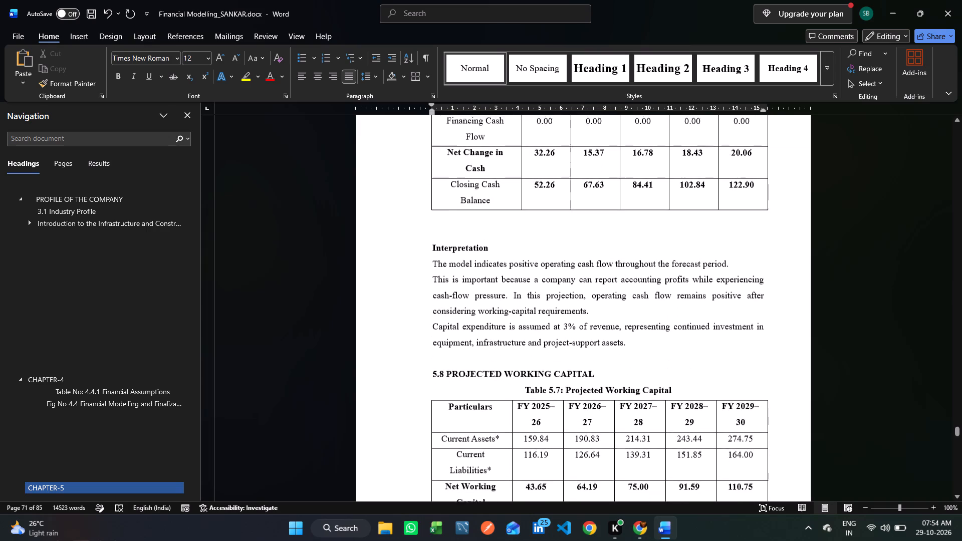
{"action": "scroll", "coordinate": [600, 244], "scroll_direction": "down", "scroll_amount": 15}
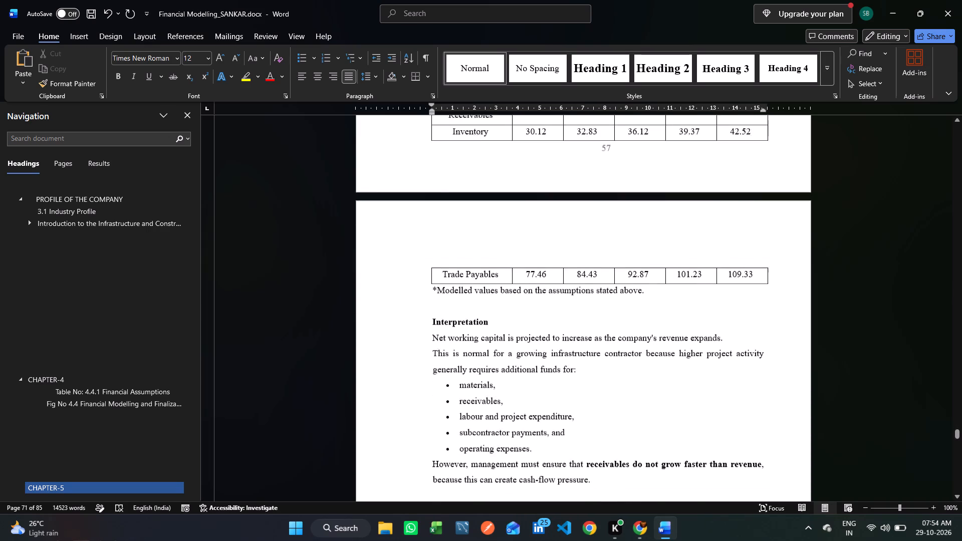
{"action": "scroll", "coordinate": [600, 244], "scroll_direction": "down", "scroll_amount": 3}
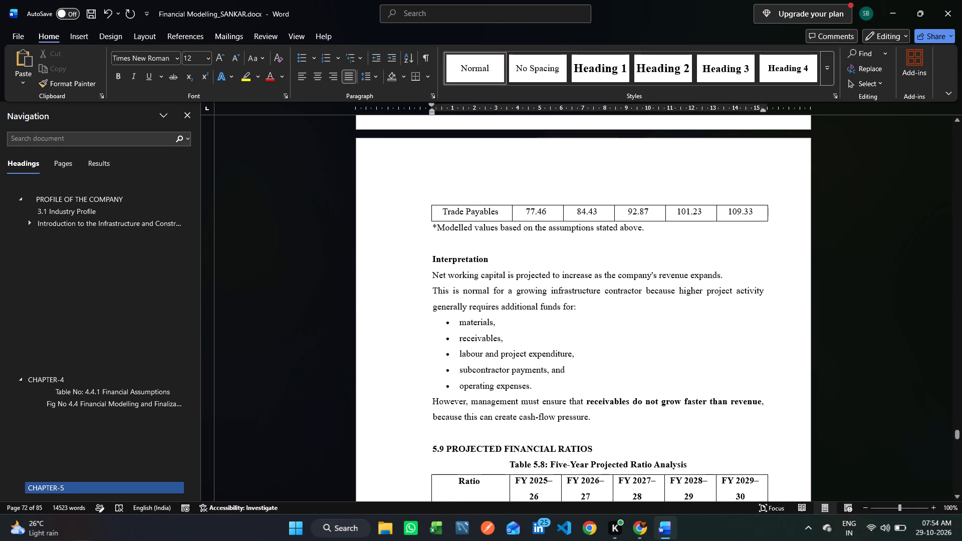
{"action": "scroll", "coordinate": [528, 253], "scroll_direction": "up", "scroll_amount": 1}
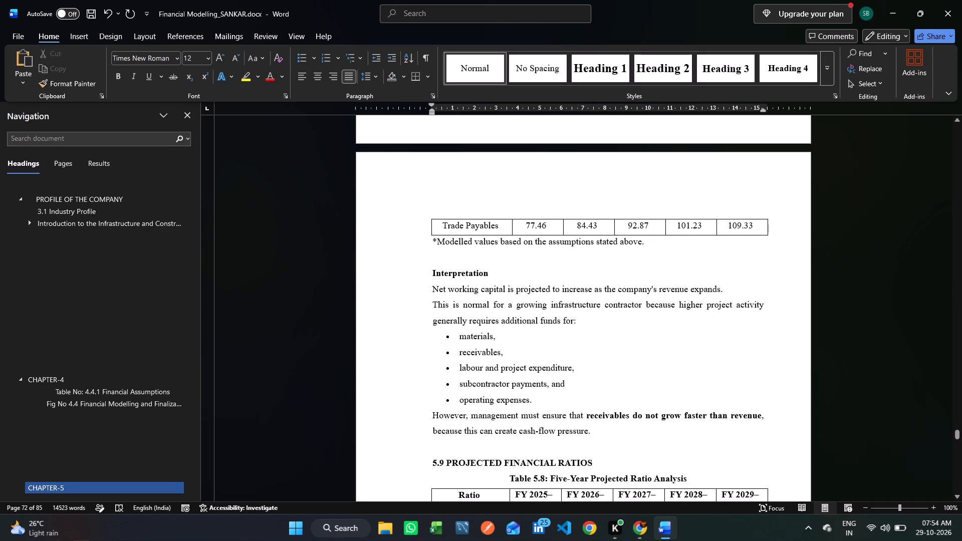
{"action": "scroll", "coordinate": [528, 253], "scroll_direction": "up", "scroll_amount": 5}
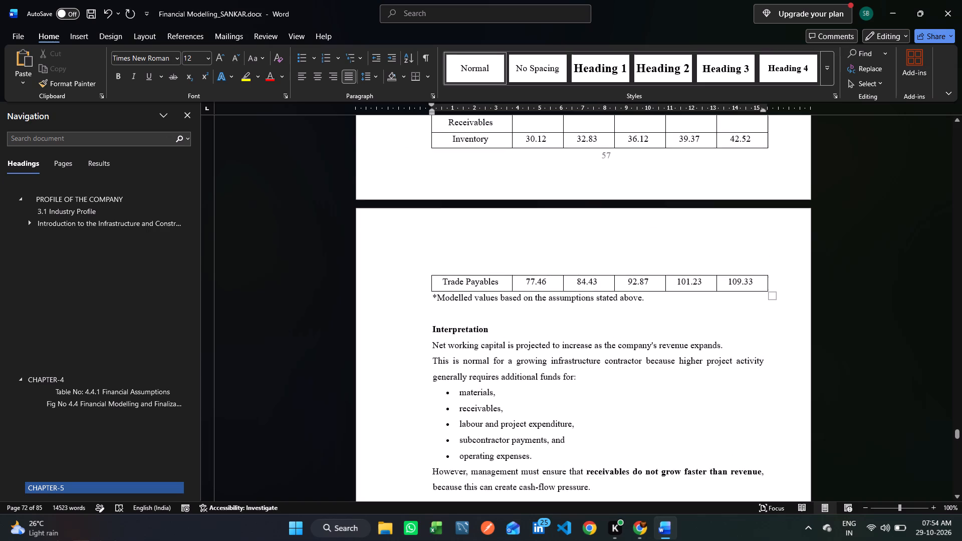
{"action": "scroll", "coordinate": [528, 253], "scroll_direction": "up", "scroll_amount": 6}
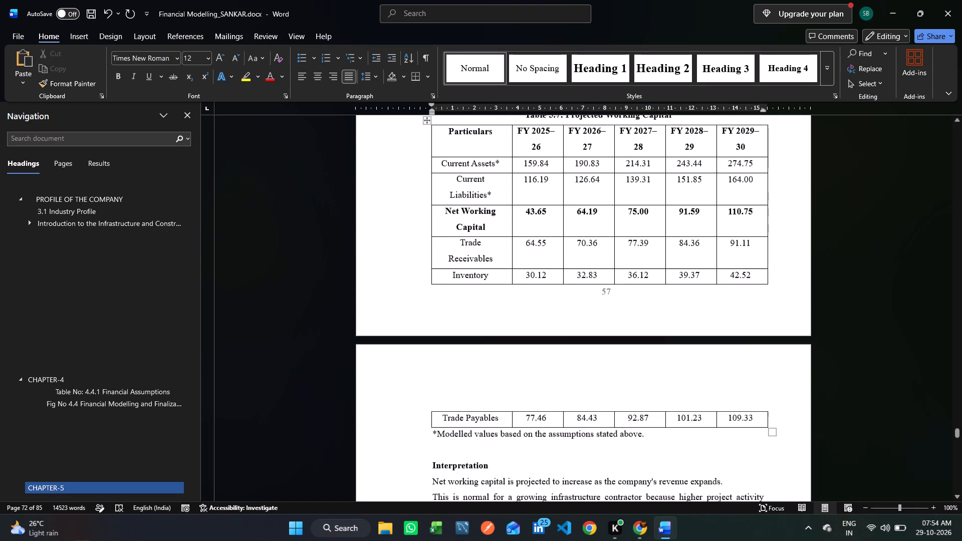
{"action": "scroll", "coordinate": [528, 253], "scroll_direction": "down", "scroll_amount": 14}
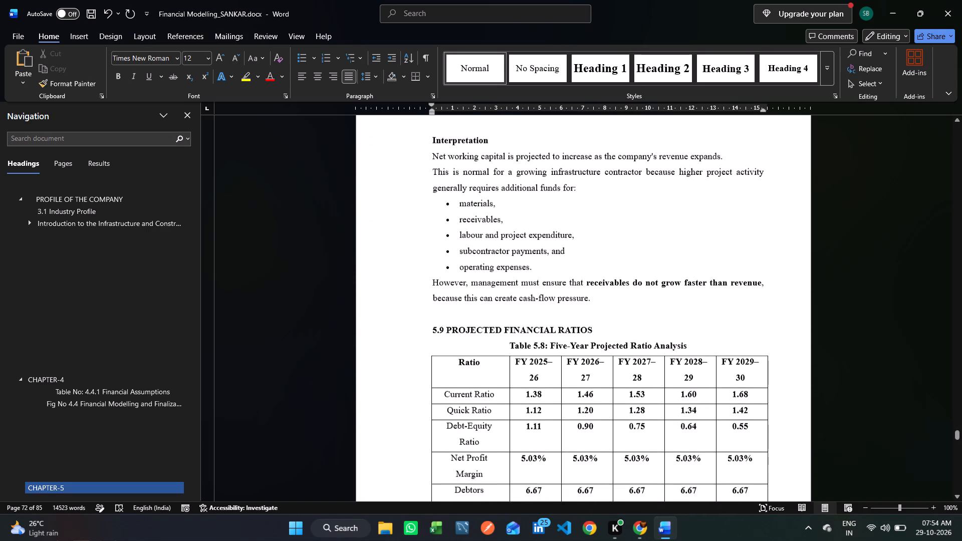
{"action": "scroll", "coordinate": [528, 253], "scroll_direction": "down", "scroll_amount": 11}
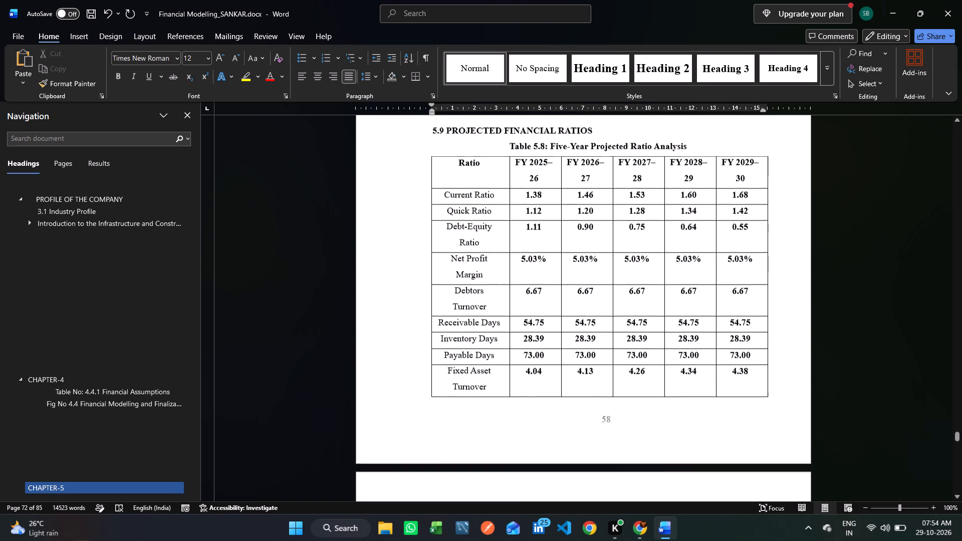
{"action": "scroll", "coordinate": [528, 253], "scroll_direction": "down", "scroll_amount": 9}
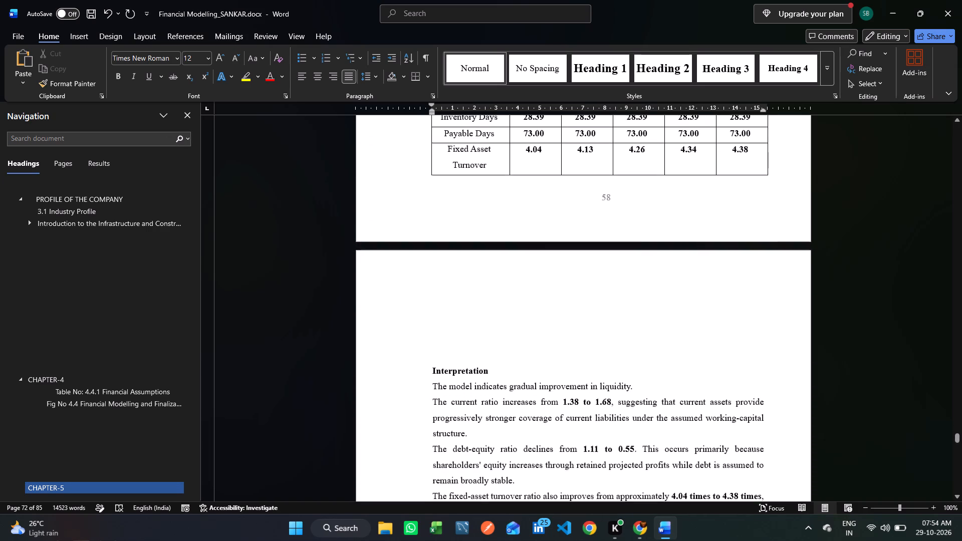
Remove the extra empty lines between Table 5.8 and the Interpretation heading at the top of the following page.
{"action": "left_click", "coordinate": [442, 343]}
{"action": "key", "text": "BackSpace"}
{"action": "key", "text": "BackSpace"}
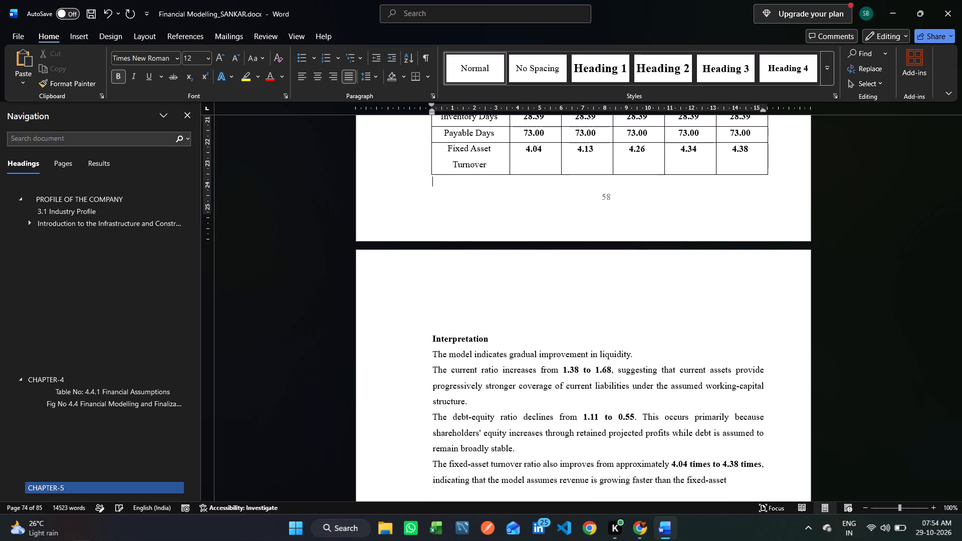
{"action": "key", "text": "BackSpace"}
{"action": "left_click", "coordinate": [435, 325]}
{"action": "key", "text": "BackSpace"}
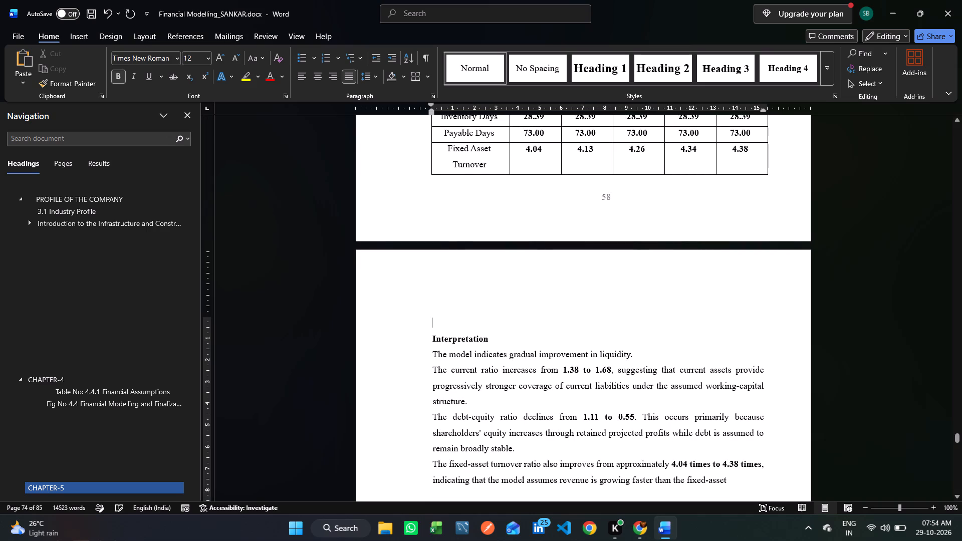
{"action": "key", "text": "BackSpace"}
{"action": "key", "text": "BackSpace"}
Review the layout from the Interpretation text through sections 5.10 and 5.11, checking Tables 5.9 and 5.10 and Charts 5.1 and 5.2.
{"action": "scroll", "coordinate": [519, 431], "scroll_direction": "down", "scroll_amount": 3}
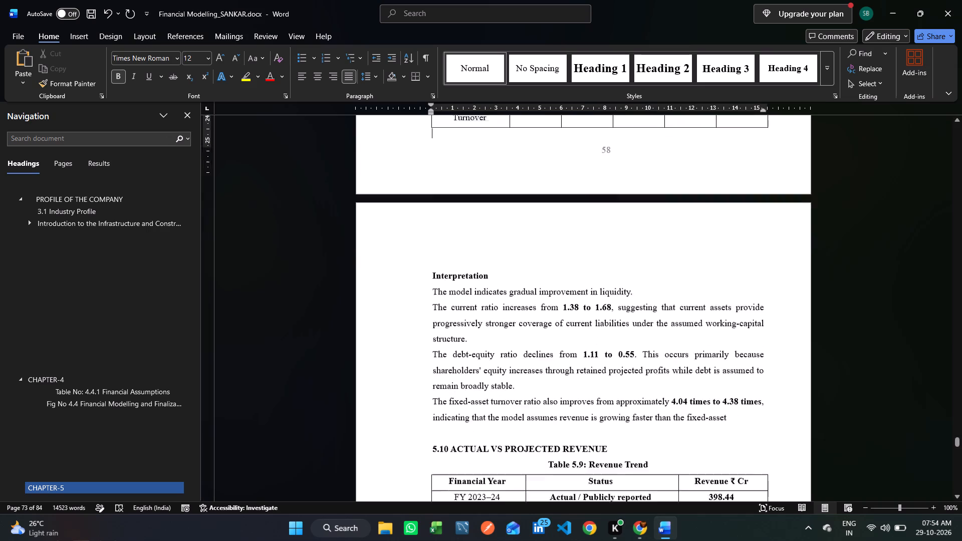
{"action": "scroll", "coordinate": [519, 431], "scroll_direction": "down", "scroll_amount": 14}
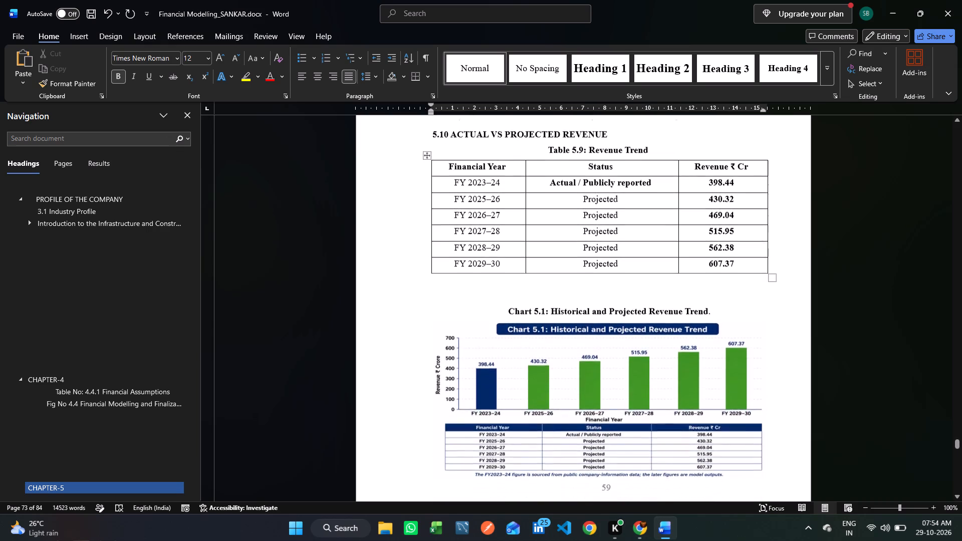
{"action": "scroll", "coordinate": [519, 431], "scroll_direction": "down", "scroll_amount": 7}
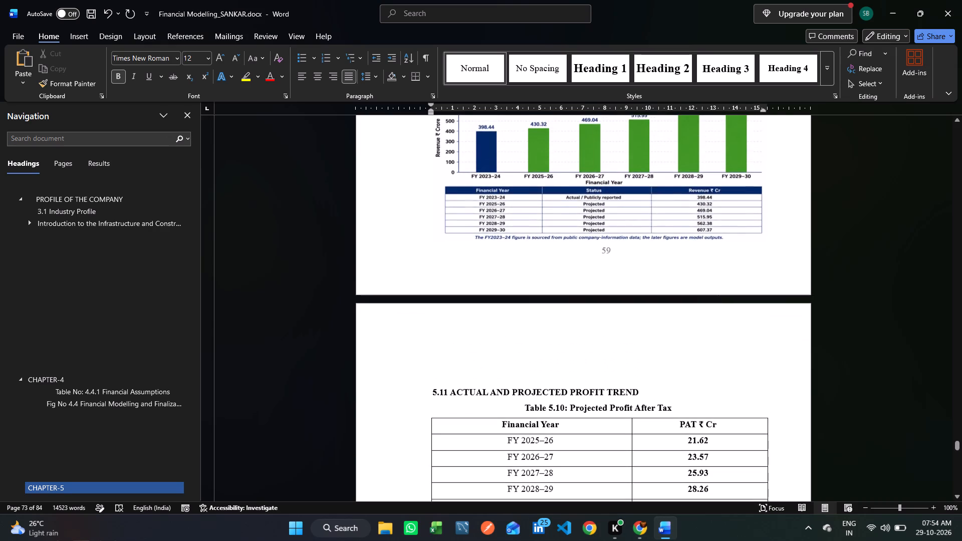
{"action": "scroll", "coordinate": [533, 342], "scroll_direction": "up", "scroll_amount": 4}
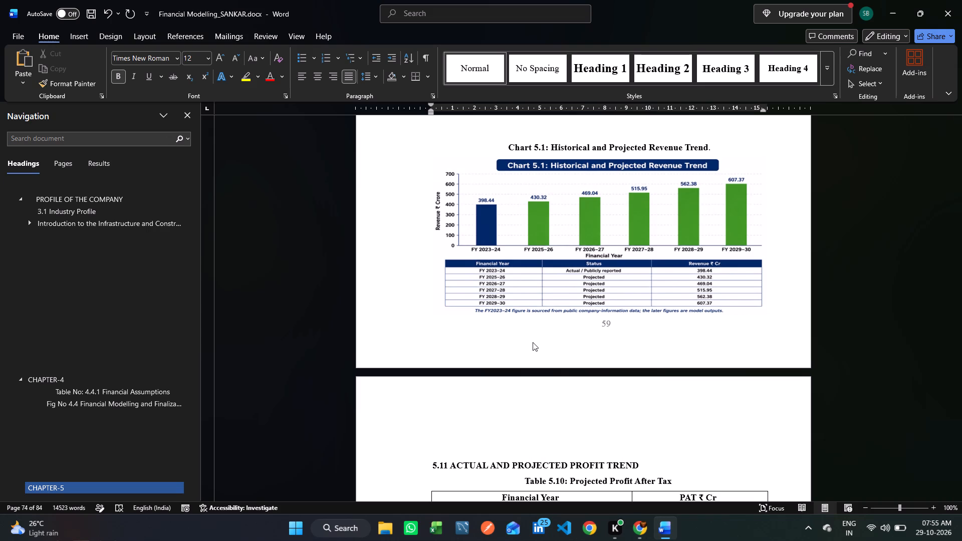
{"action": "scroll", "coordinate": [533, 342], "scroll_direction": "up", "scroll_amount": 1}
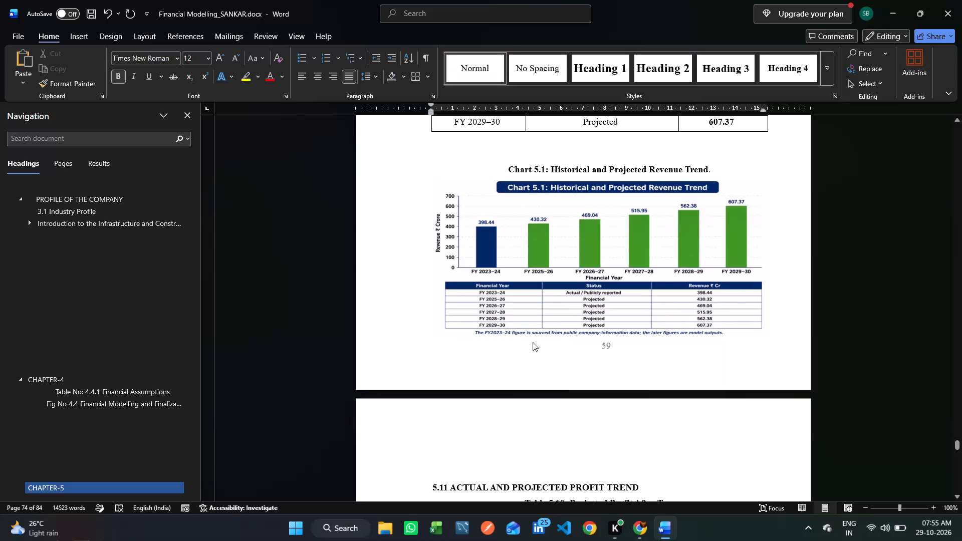
{"action": "scroll", "coordinate": [552, 400], "scroll_direction": "down", "scroll_amount": 2}
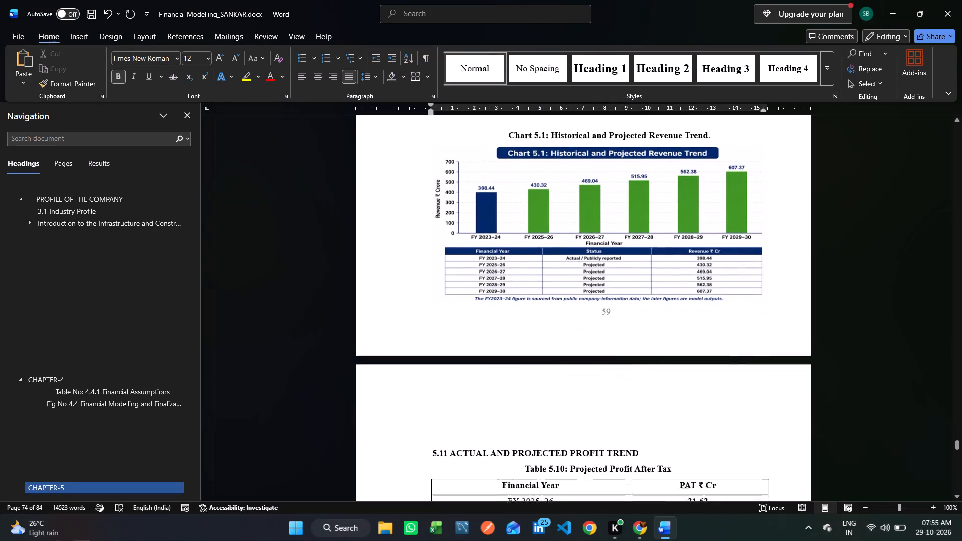
{"action": "scroll", "coordinate": [552, 400], "scroll_direction": "down", "scroll_amount": 2}
{"action": "scroll", "coordinate": [476, 343], "scroll_direction": "down", "scroll_amount": 2}
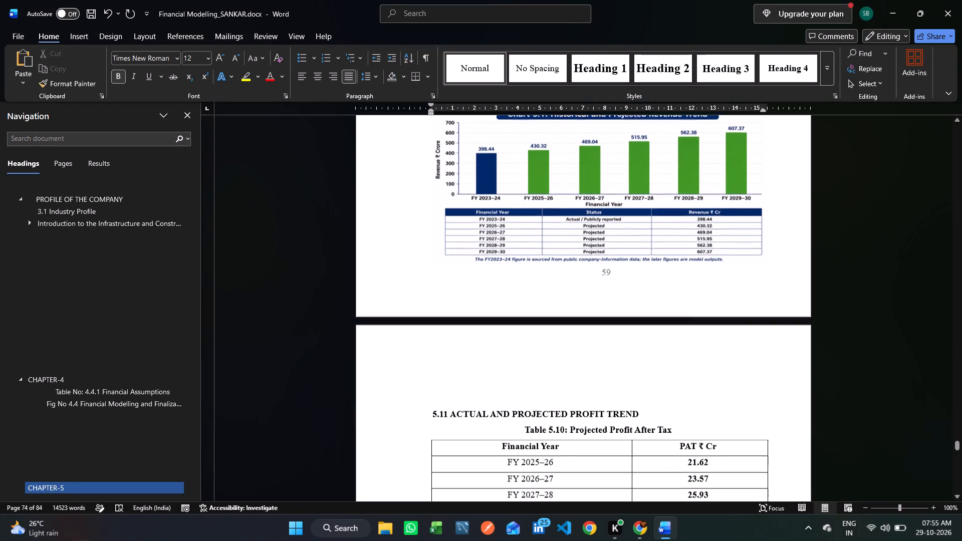
{"action": "scroll", "coordinate": [476, 343], "scroll_direction": "down", "scroll_amount": 9}
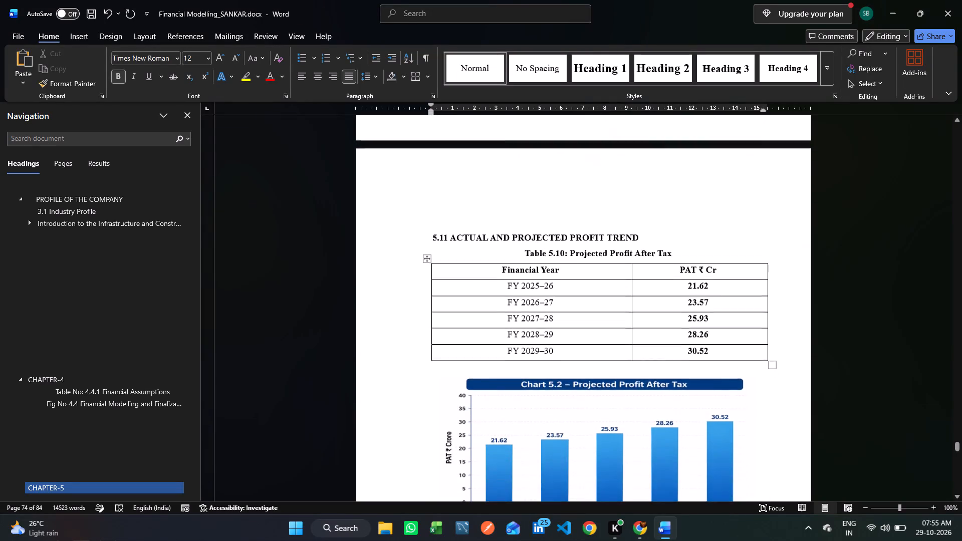
{"action": "scroll", "coordinate": [476, 343], "scroll_direction": "down", "scroll_amount": 4}
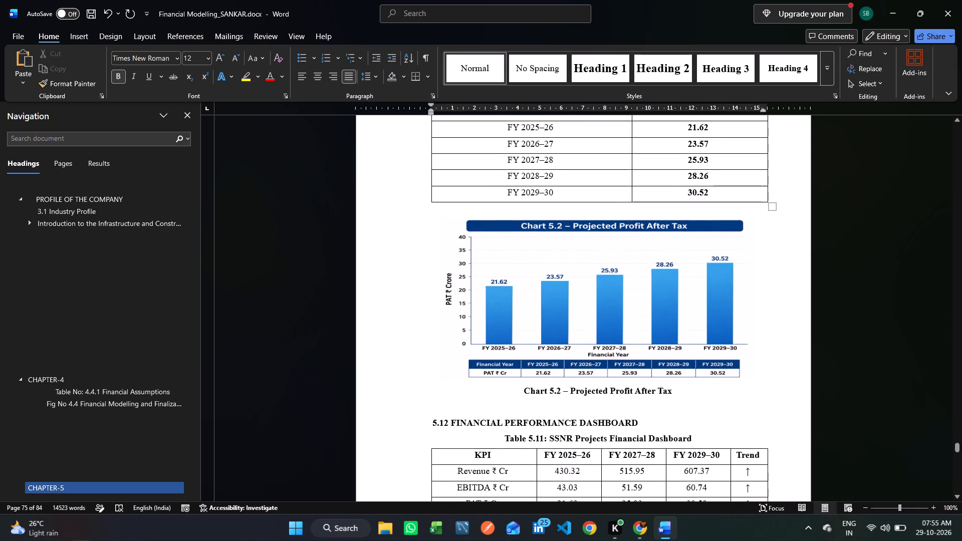
{"action": "scroll", "coordinate": [545, 419], "scroll_direction": "up", "scroll_amount": 7}
{"action": "scroll", "coordinate": [545, 419], "scroll_direction": "down", "scroll_amount": 1}
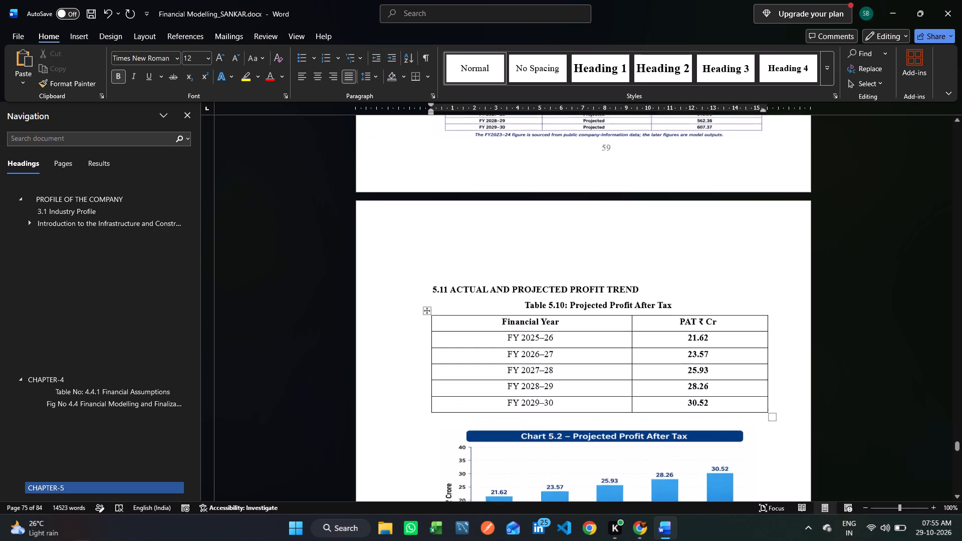
{"action": "scroll", "coordinate": [545, 419], "scroll_direction": "down", "scroll_amount": 3}
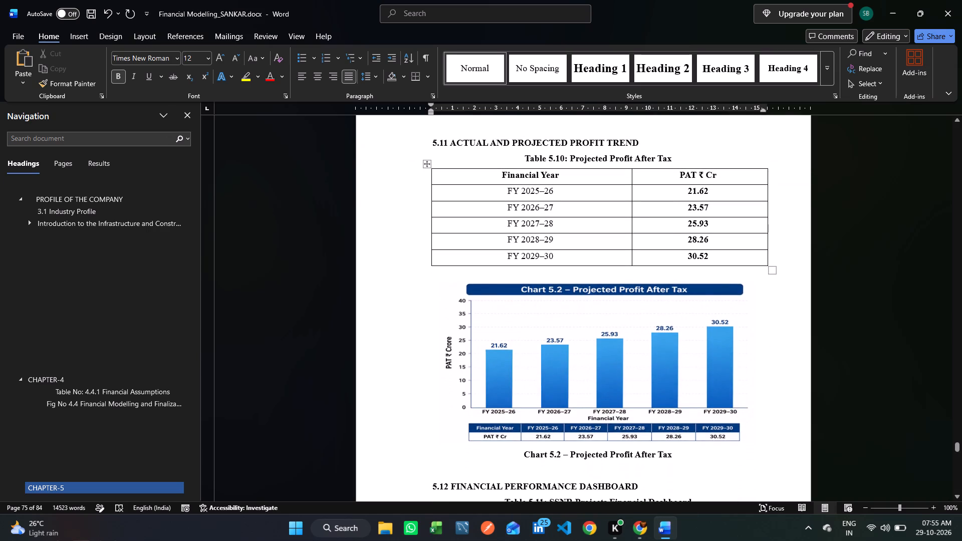
{"action": "scroll", "coordinate": [545, 419], "scroll_direction": "down", "scroll_amount": 1}
{"action": "scroll", "coordinate": [544, 417], "scroll_direction": "up", "scroll_amount": 9}
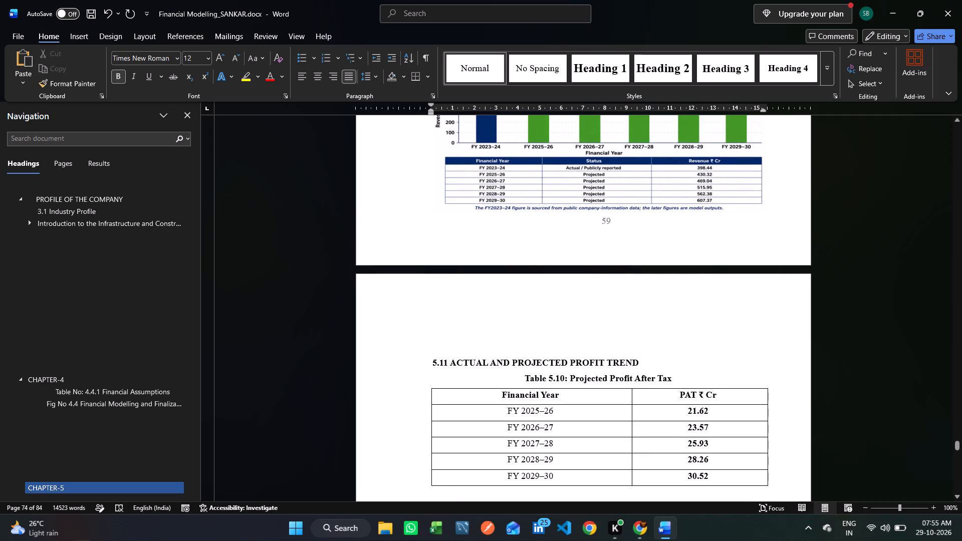
{"action": "scroll", "coordinate": [646, 298], "scroll_direction": "down", "scroll_amount": 1}
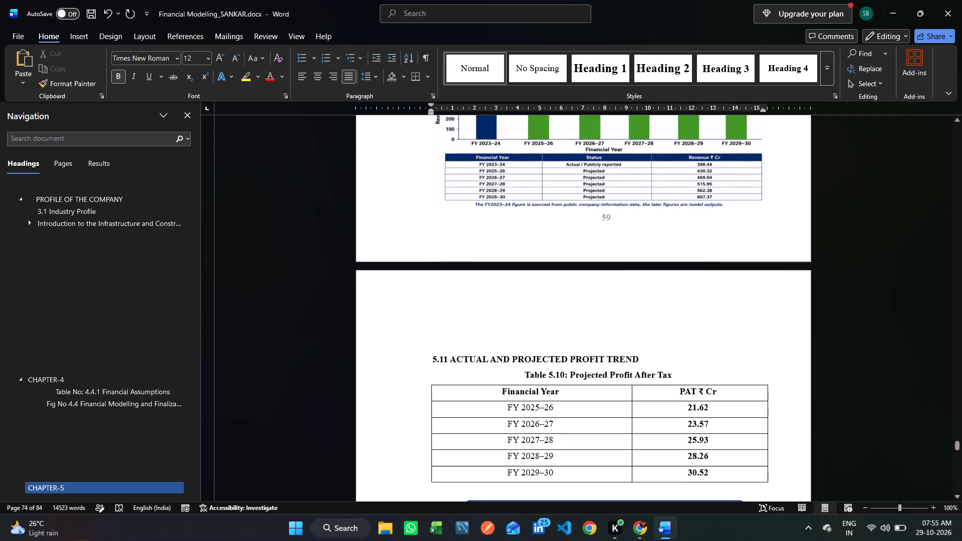
{"action": "scroll", "coordinate": [646, 298], "scroll_direction": "down", "scroll_amount": 5}
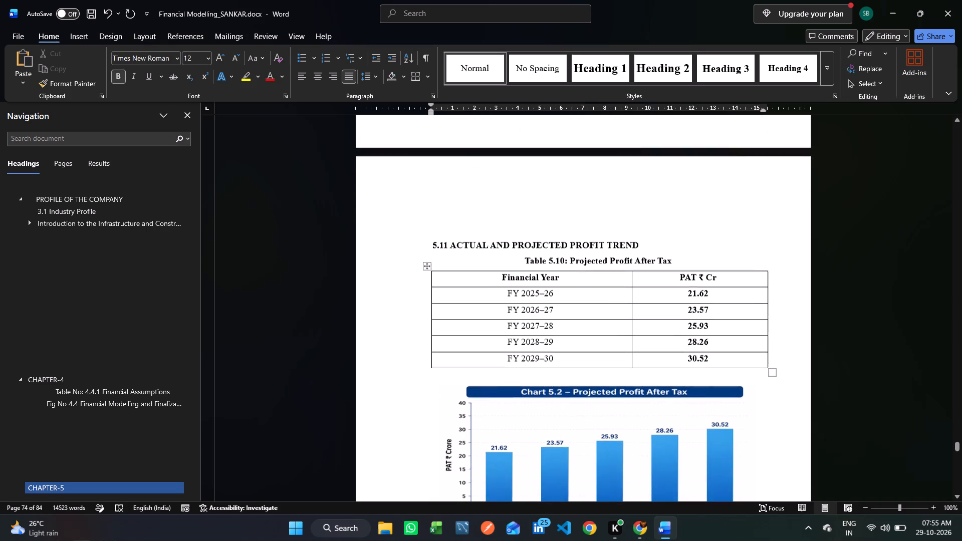
Paste the line "Source: Primary data Compiled during the project study based on internal company information." below the Chart 5.2 caption.
{"action": "scroll", "coordinate": [646, 298], "scroll_direction": "down", "scroll_amount": 6}
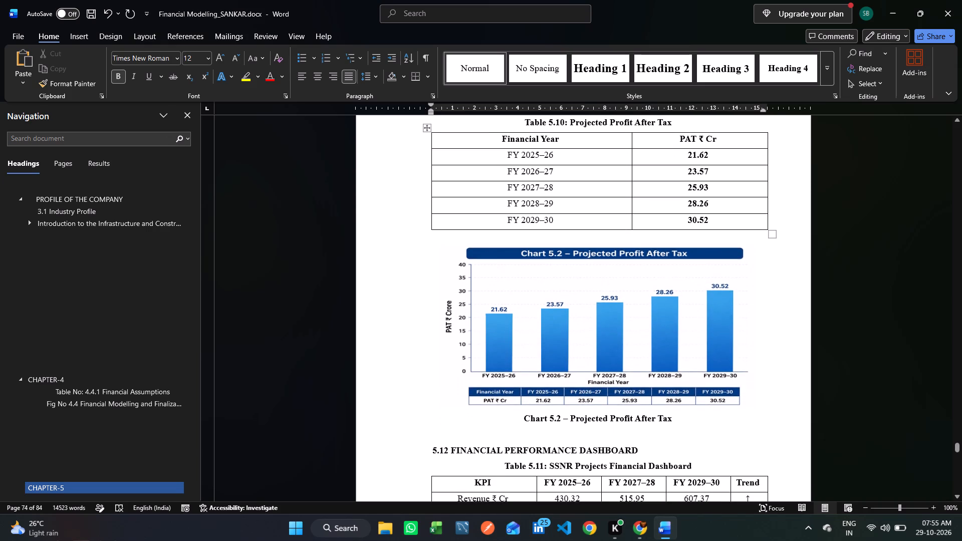
{"action": "scroll", "coordinate": [609, 325], "scroll_direction": "down", "scroll_amount": 1}
{"action": "scroll", "coordinate": [649, 380], "scroll_direction": "down", "scroll_amount": 1}
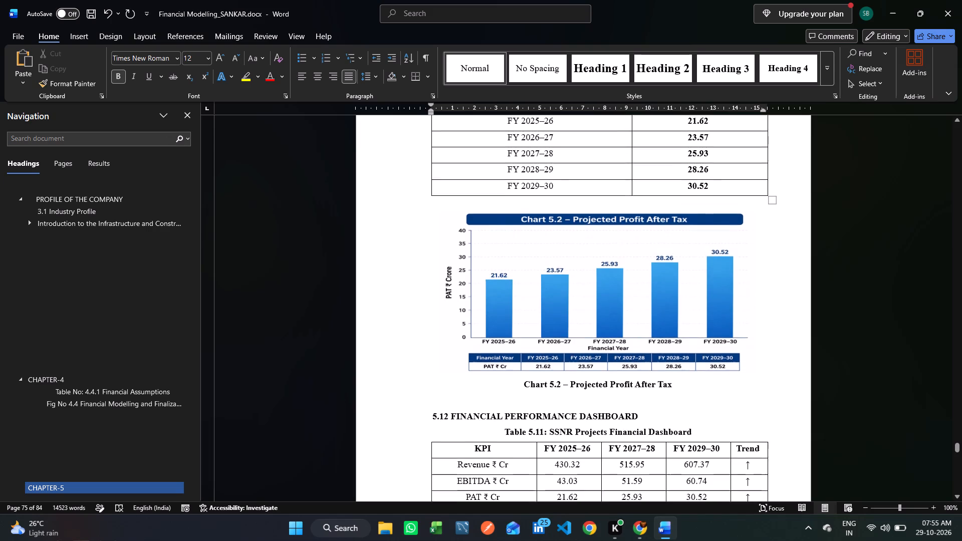
{"action": "scroll", "coordinate": [751, 376], "scroll_direction": "down", "scroll_amount": 1}
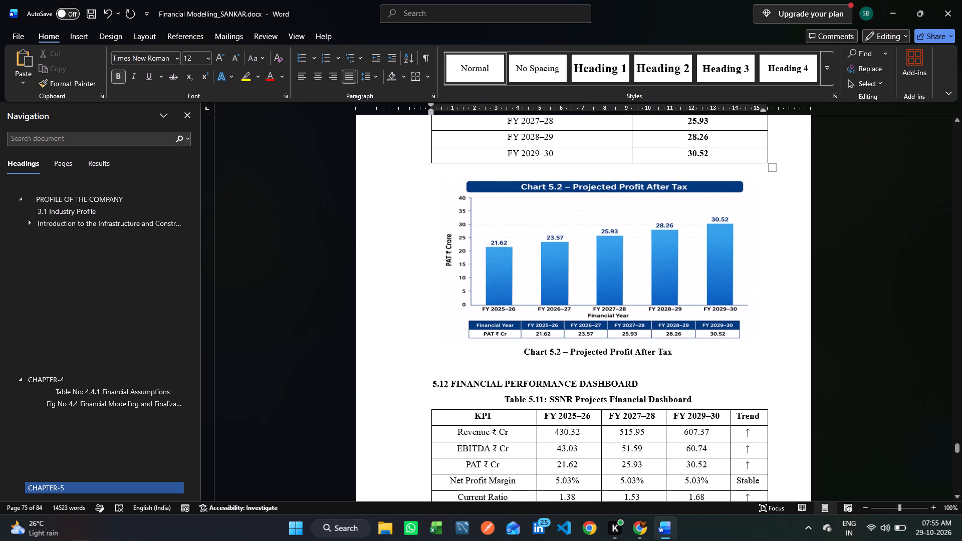
{"action": "left_click", "coordinate": [600, 373]}
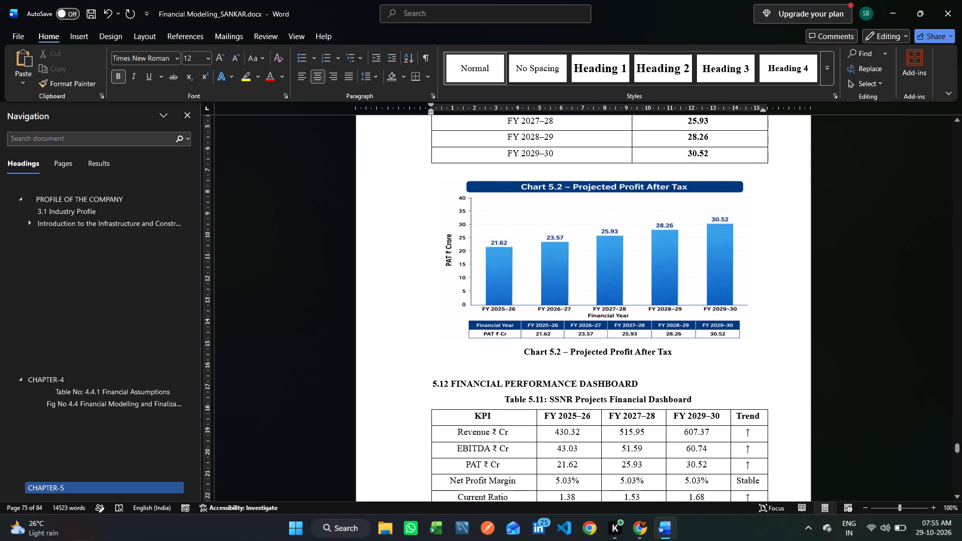
{"action": "key", "text": "ctrl+v"}
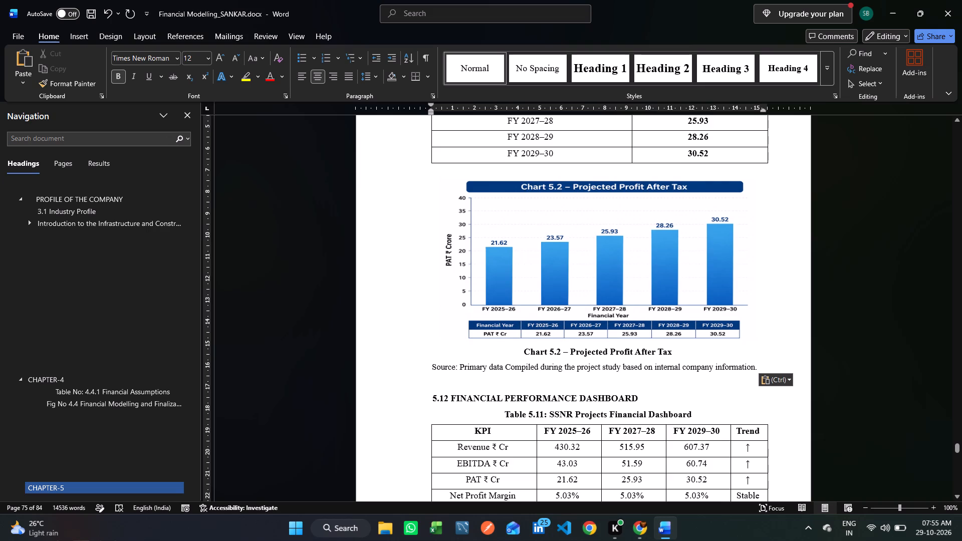
Check the layout of section 5.11 with the added source line and how Table 5.11 in section 5.12 runs across pages.
{"action": "scroll", "coordinate": [456, 374], "scroll_direction": "down", "scroll_amount": 5}
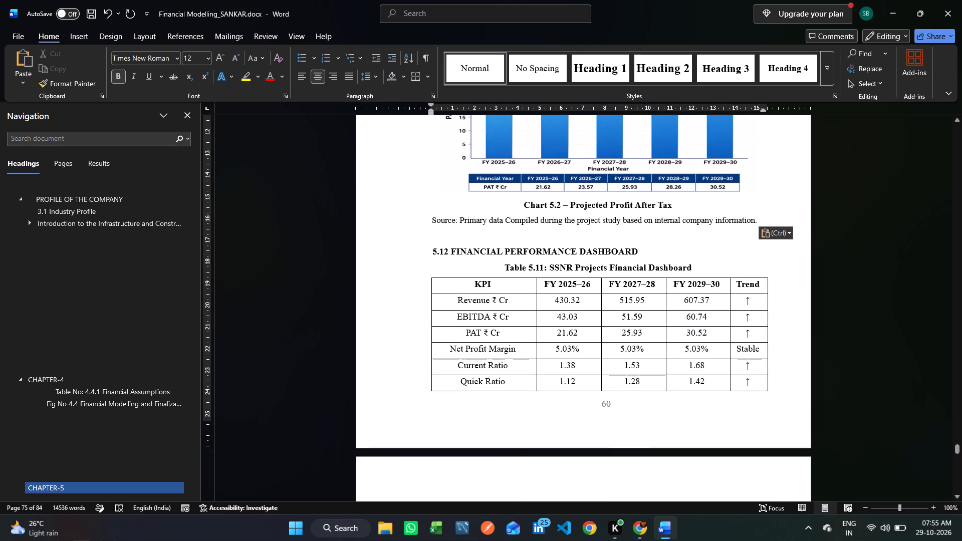
{"action": "scroll", "coordinate": [725, 224], "scroll_direction": "up", "scroll_amount": 2}
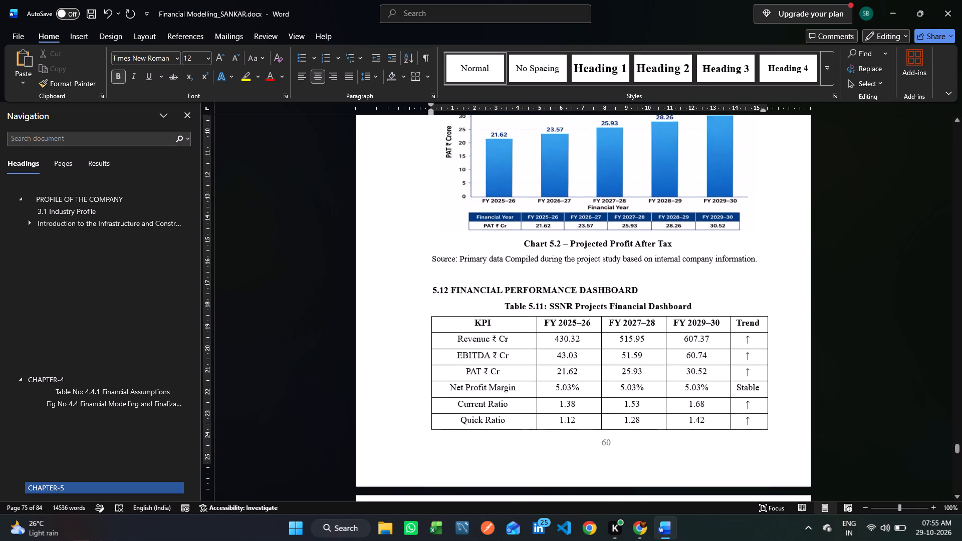
{"action": "scroll", "coordinate": [725, 224], "scroll_direction": "up", "scroll_amount": 1}
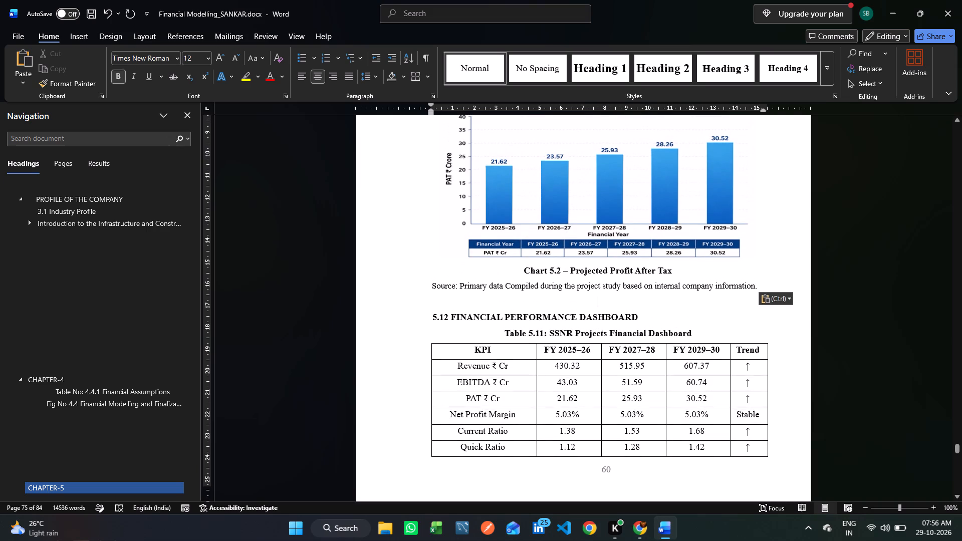
{"action": "scroll", "coordinate": [753, 285], "scroll_direction": "up", "scroll_amount": 7}
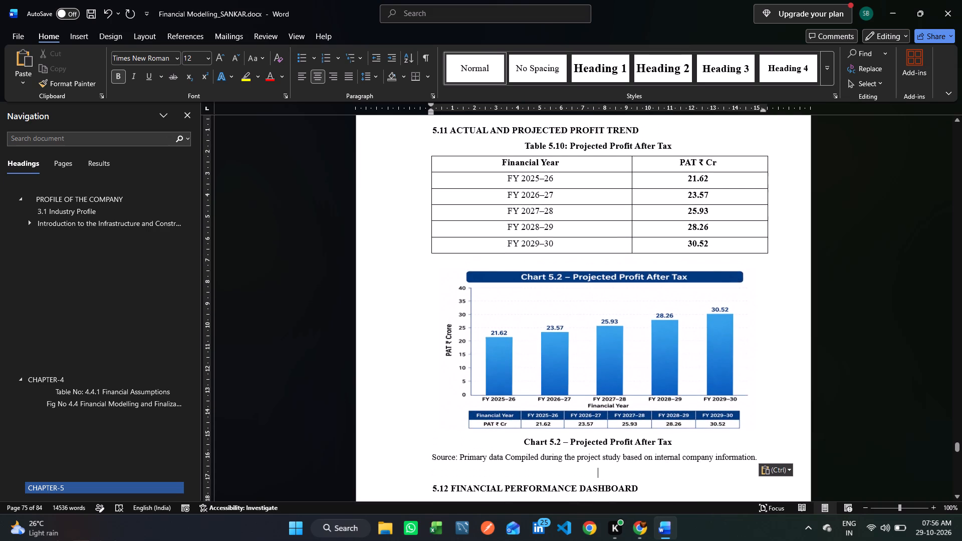
{"action": "scroll", "coordinate": [753, 285], "scroll_direction": "up", "scroll_amount": 2}
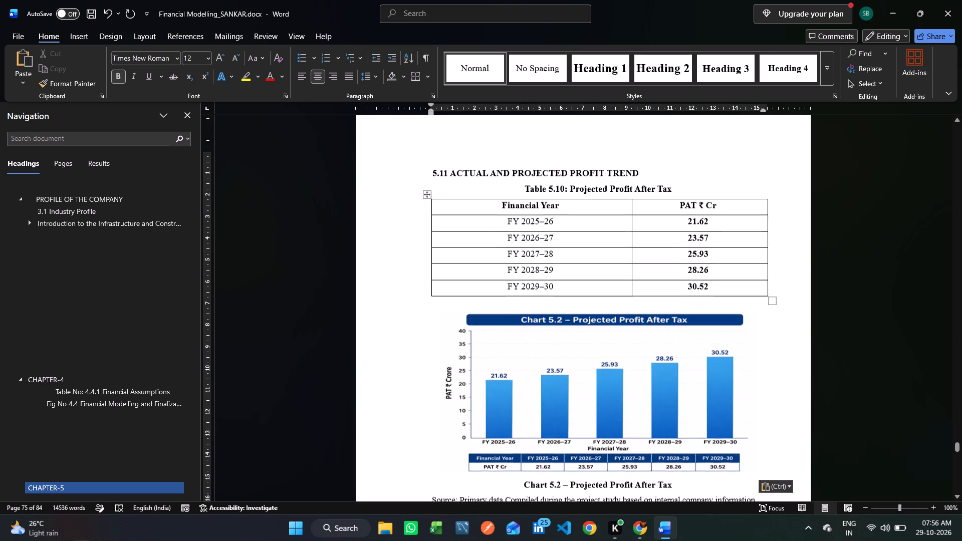
{"action": "scroll", "coordinate": [753, 285], "scroll_direction": "down", "scroll_amount": 4}
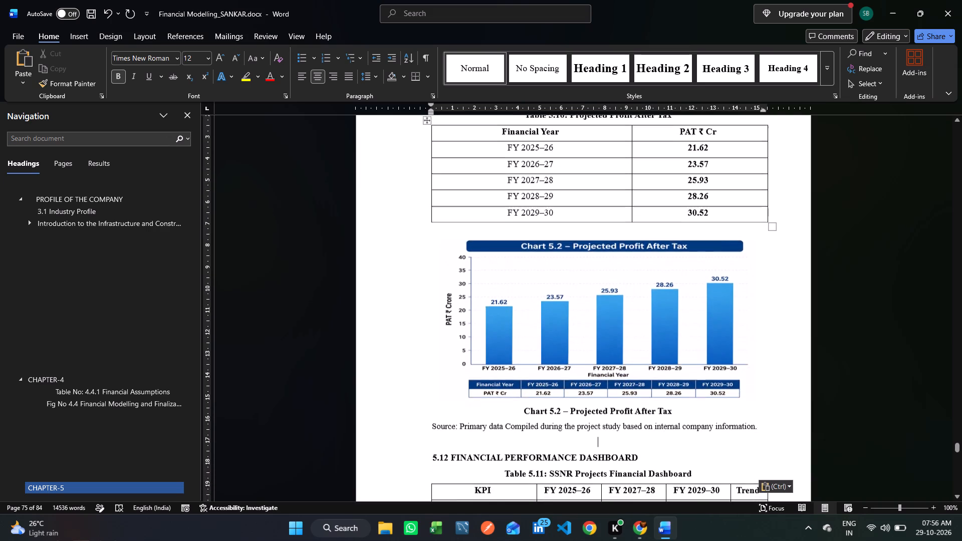
{"action": "scroll", "coordinate": [753, 285], "scroll_direction": "down", "scroll_amount": 13}
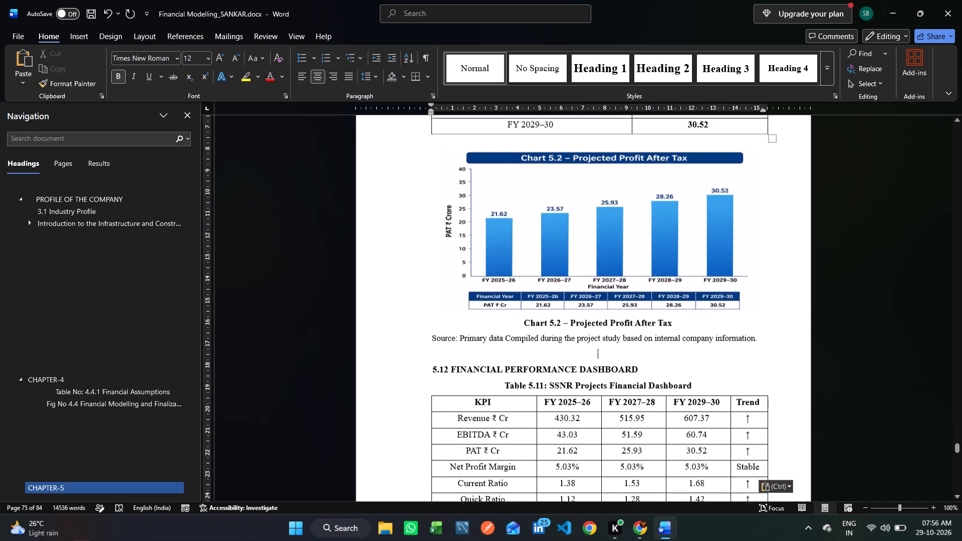
{"action": "scroll", "coordinate": [753, 285], "scroll_direction": "down", "scroll_amount": 16}
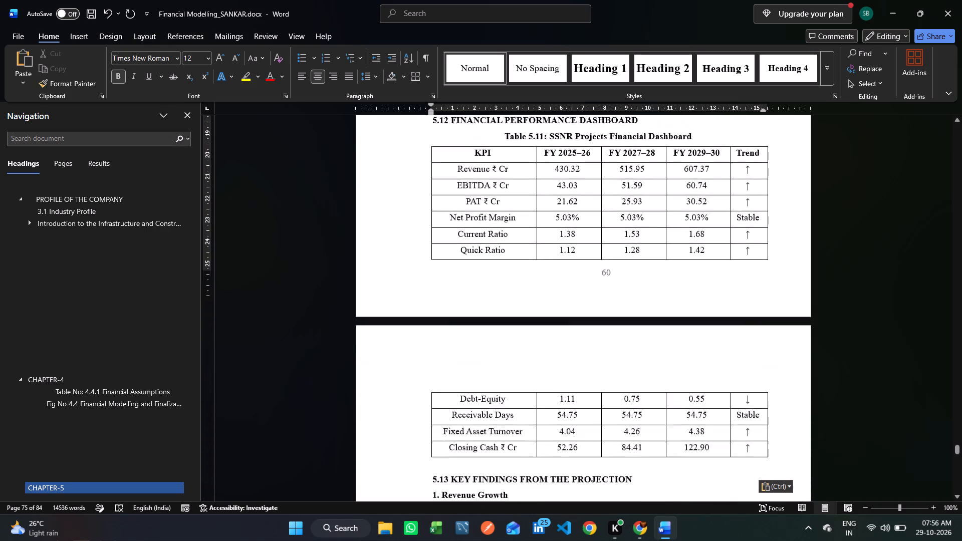
Review section 5.13 Key Findings, the Chapter 6 title page, and the layout of sections 6.1 Summary, 6.2 Findings and 6.3 Suggestions.
{"action": "scroll", "coordinate": [753, 285], "scroll_direction": "down", "scroll_amount": 16}
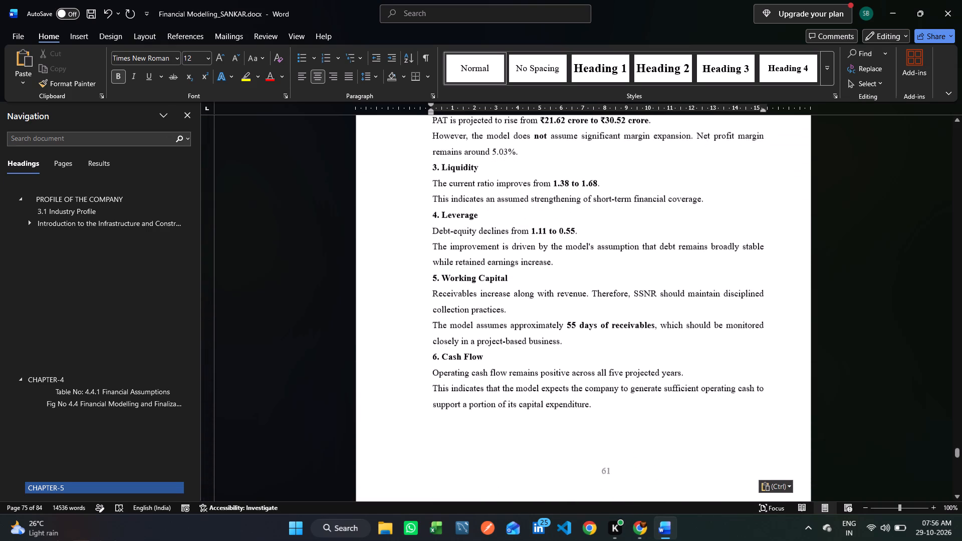
{"action": "scroll", "coordinate": [753, 285], "scroll_direction": "down", "scroll_amount": 16}
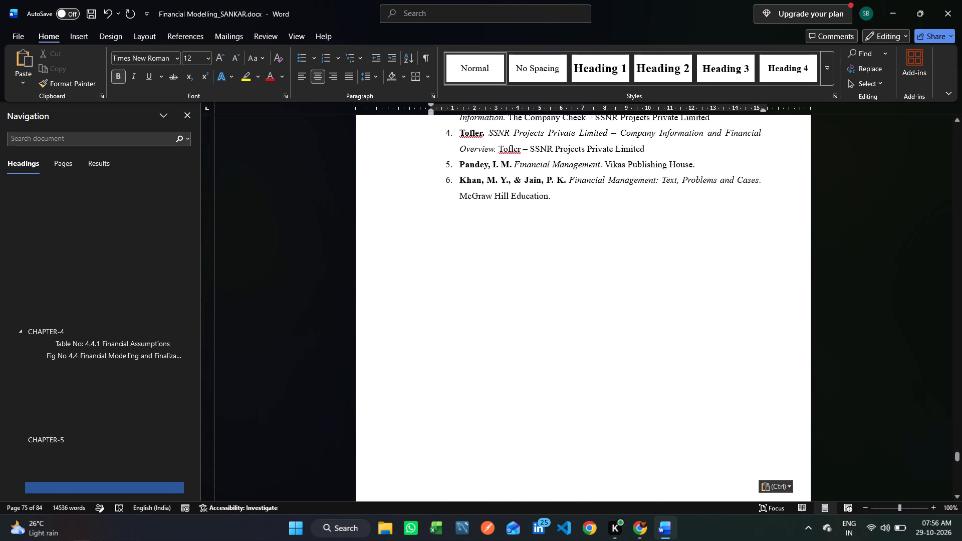
{"action": "scroll", "coordinate": [753, 285], "scroll_direction": "down", "scroll_amount": 16}
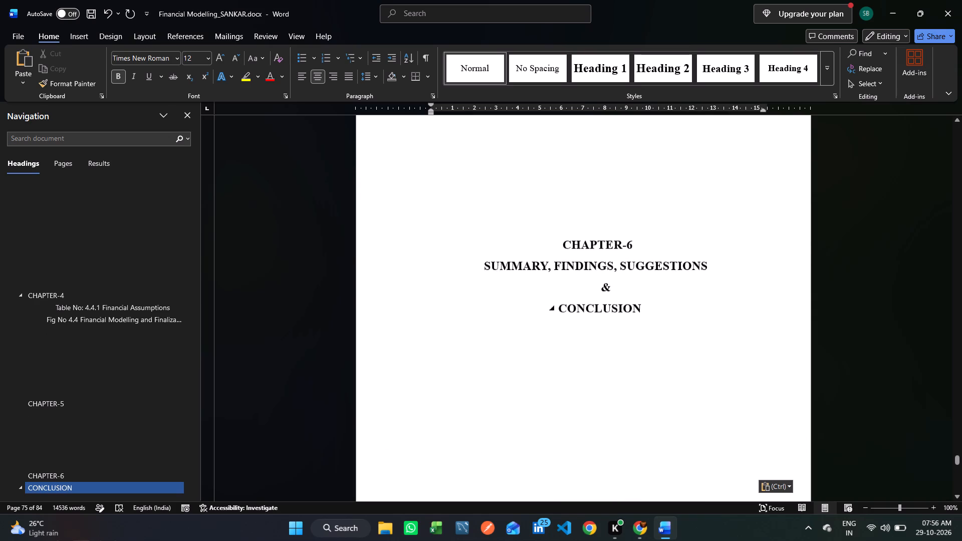
{"action": "scroll", "coordinate": [753, 285], "scroll_direction": "down", "scroll_amount": 16}
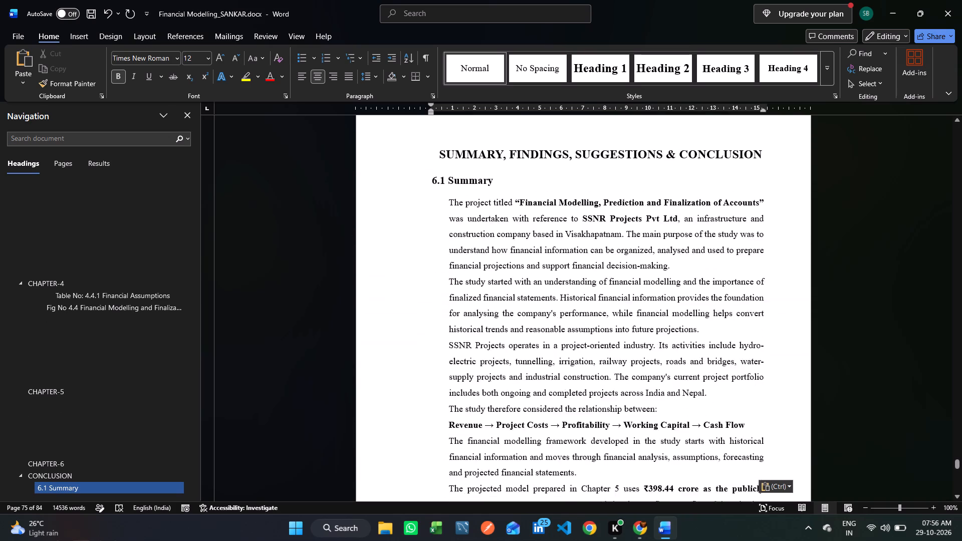
{"action": "scroll", "coordinate": [753, 285], "scroll_direction": "down", "scroll_amount": 15}
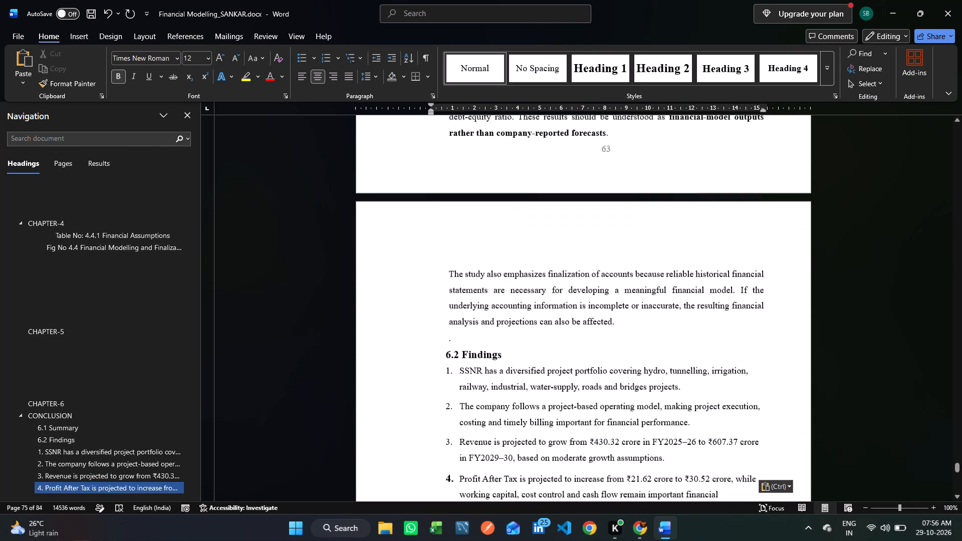
{"action": "scroll", "coordinate": [753, 285], "scroll_direction": "down", "scroll_amount": 5}
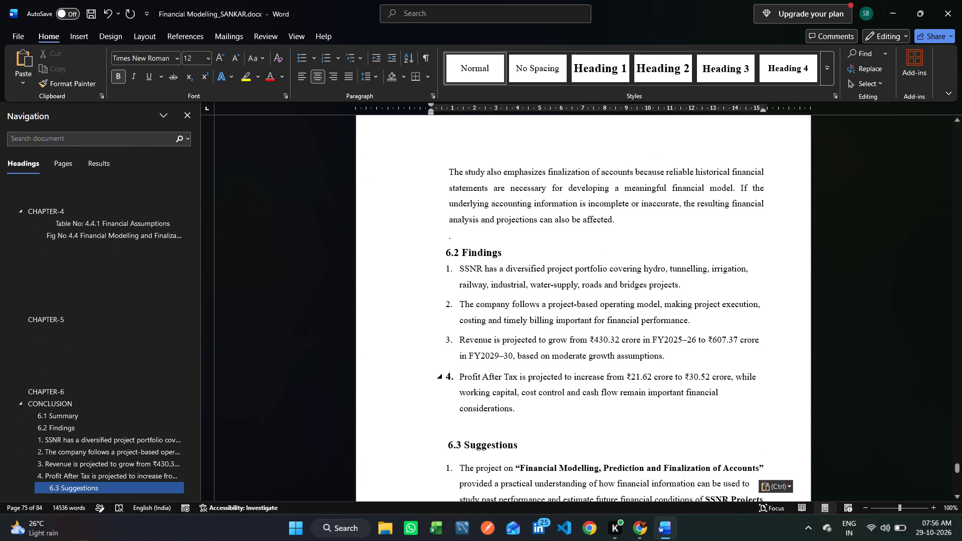
{"action": "scroll", "coordinate": [677, 393], "scroll_direction": "down", "scroll_amount": 2}
{"action": "scroll", "coordinate": [595, 366], "scroll_direction": "down", "scroll_amount": 1}
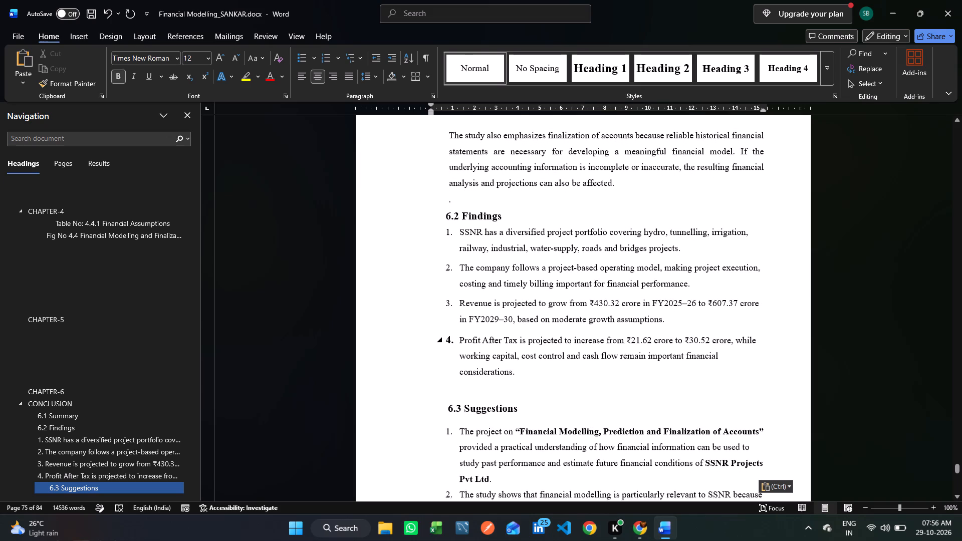
{"action": "scroll", "coordinate": [595, 366], "scroll_direction": "down", "scroll_amount": 1}
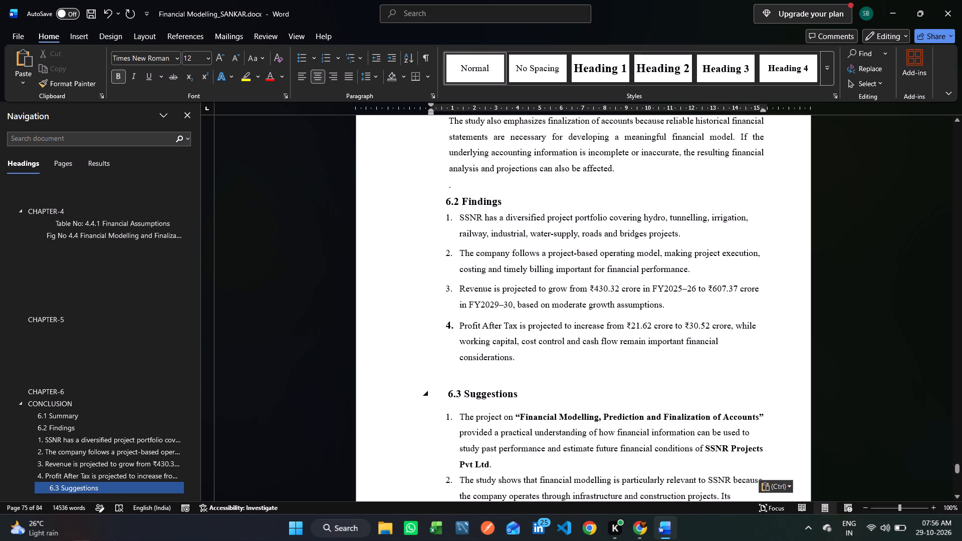
{"action": "scroll", "coordinate": [536, 399], "scroll_direction": "down", "scroll_amount": 1}
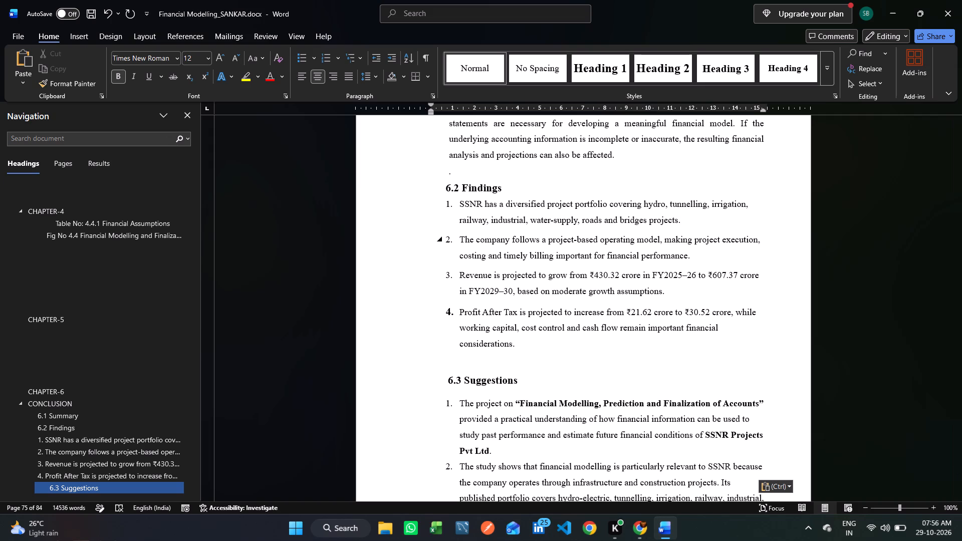
{"action": "scroll", "coordinate": [523, 246], "scroll_direction": "down", "scroll_amount": 2}
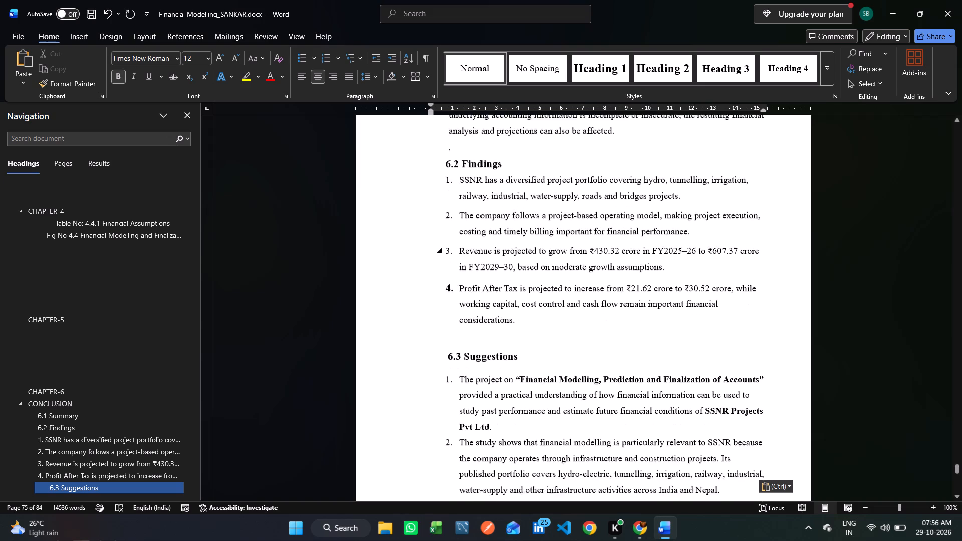
{"action": "scroll", "coordinate": [523, 246], "scroll_direction": "down", "scroll_amount": 2}
{"action": "scroll", "coordinate": [637, 252], "scroll_direction": "down", "scroll_amount": 1}
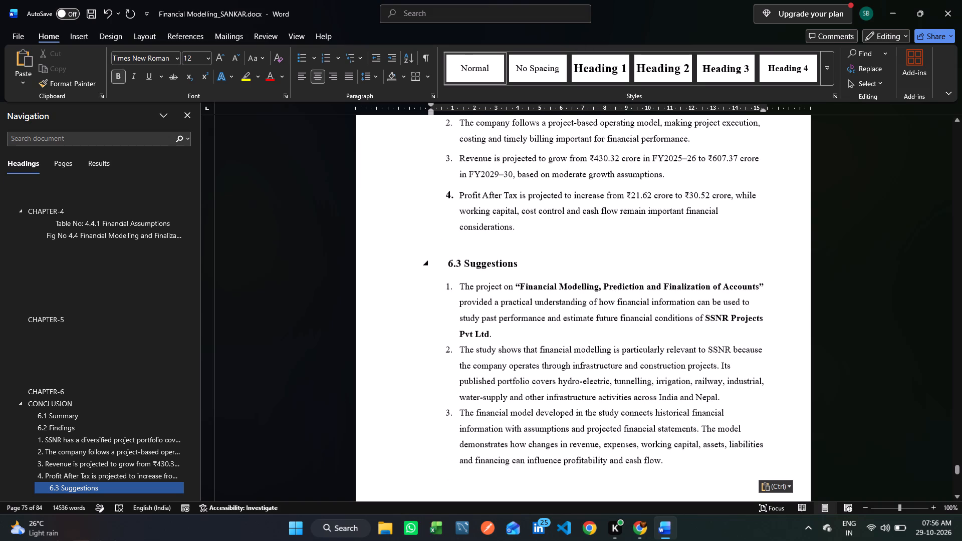
{"action": "scroll", "coordinate": [637, 252], "scroll_direction": "down", "scroll_amount": 2}
{"action": "scroll", "coordinate": [553, 403], "scroll_direction": "down", "scroll_amount": 11}
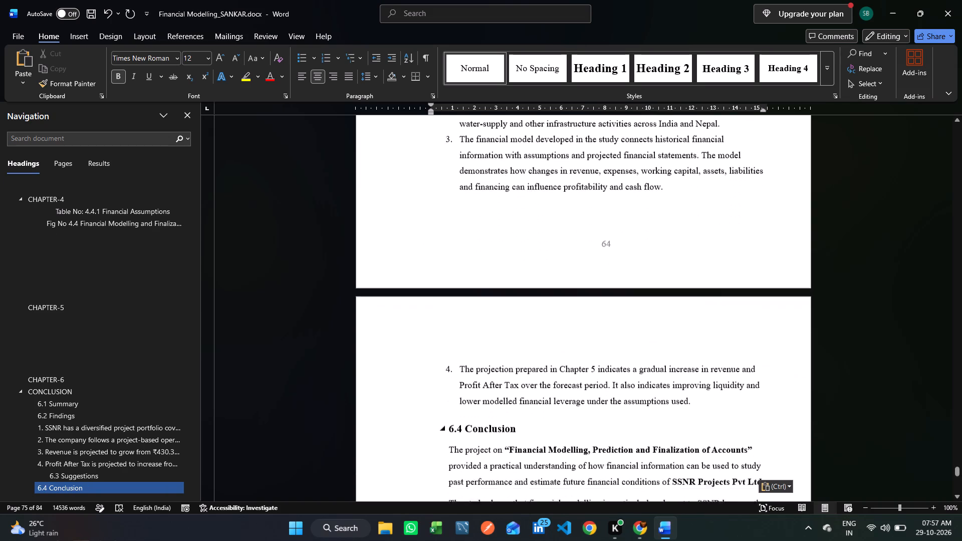
{"action": "scroll", "coordinate": [553, 403], "scroll_direction": "down", "scroll_amount": 1}
Read the 6.3 Suggestions list across its page break and section 6.4 Conclusion through to its last paragraph.
{"action": "scroll", "coordinate": [553, 403], "scroll_direction": "up", "scroll_amount": 11}
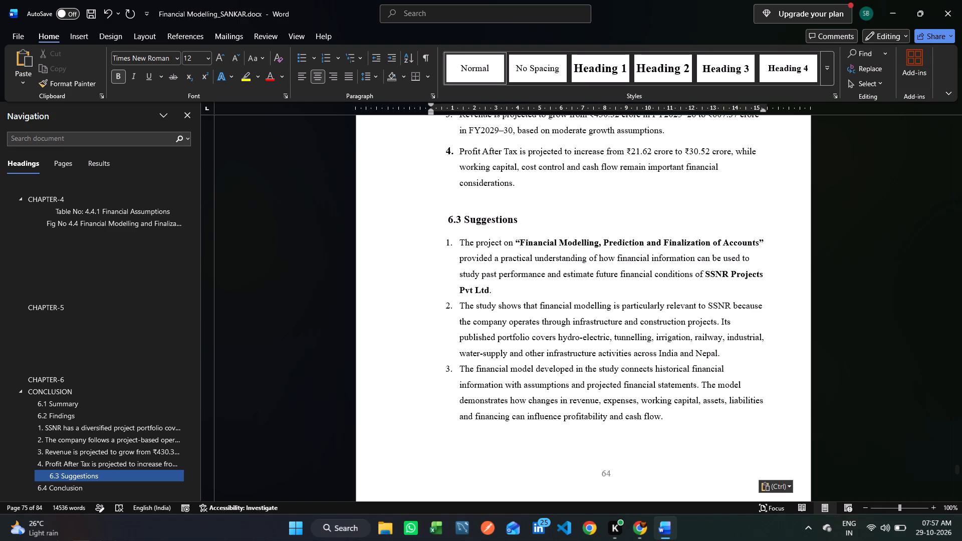
{"action": "scroll", "coordinate": [553, 403], "scroll_direction": "down", "scroll_amount": 2}
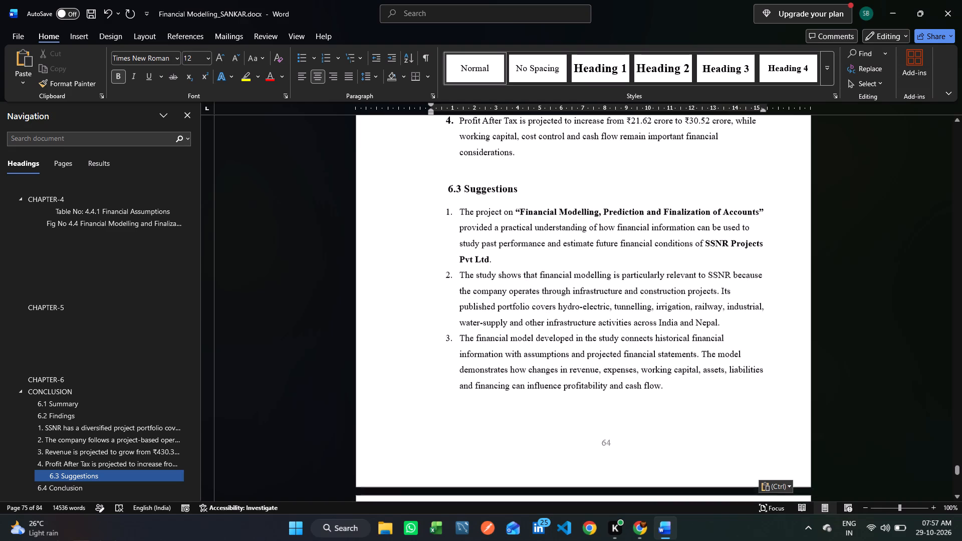
{"action": "scroll", "coordinate": [553, 403], "scroll_direction": "down", "scroll_amount": 3}
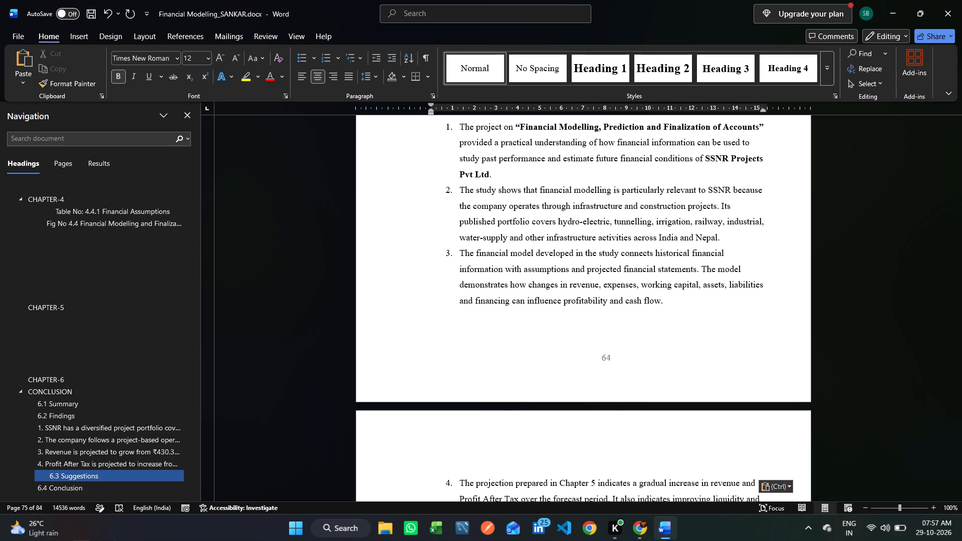
{"action": "scroll", "coordinate": [553, 403], "scroll_direction": "down", "scroll_amount": 2}
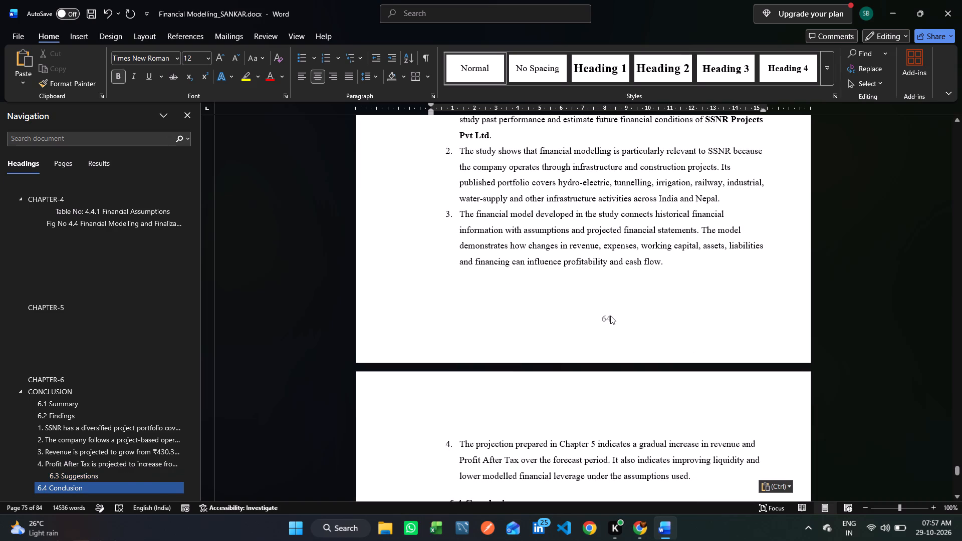
{"action": "scroll", "coordinate": [610, 316], "scroll_direction": "down", "scroll_amount": 4}
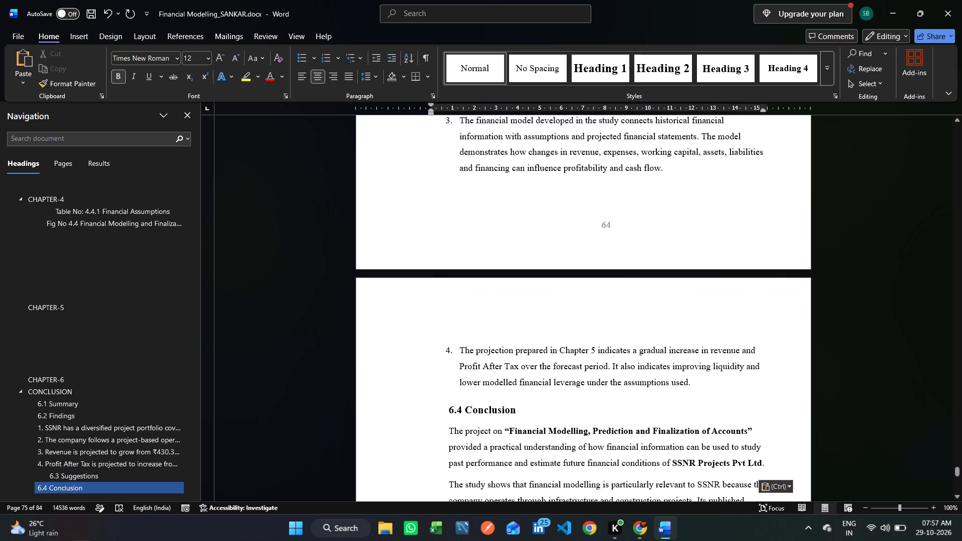
{"action": "scroll", "coordinate": [604, 363], "scroll_direction": "down", "scroll_amount": 2}
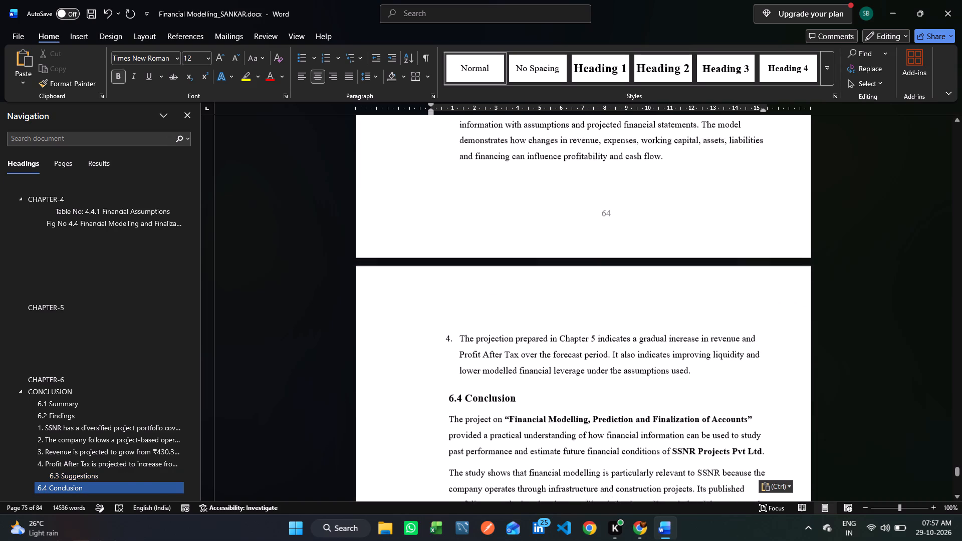
{"action": "scroll", "coordinate": [604, 363], "scroll_direction": "down", "scroll_amount": 8}
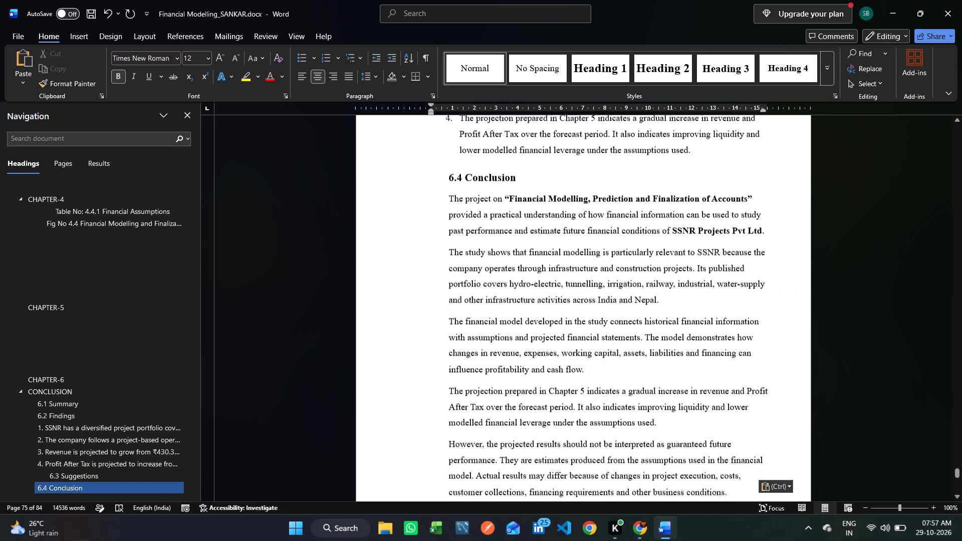
{"action": "scroll", "coordinate": [604, 363], "scroll_direction": "down", "scroll_amount": 18}
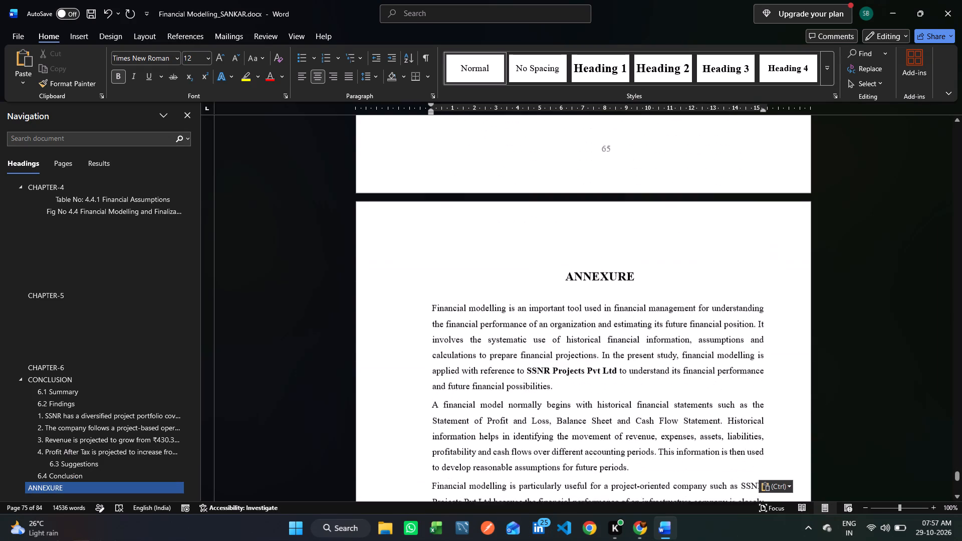
{"action": "scroll", "coordinate": [604, 363], "scroll_direction": "up", "scroll_amount": 14}
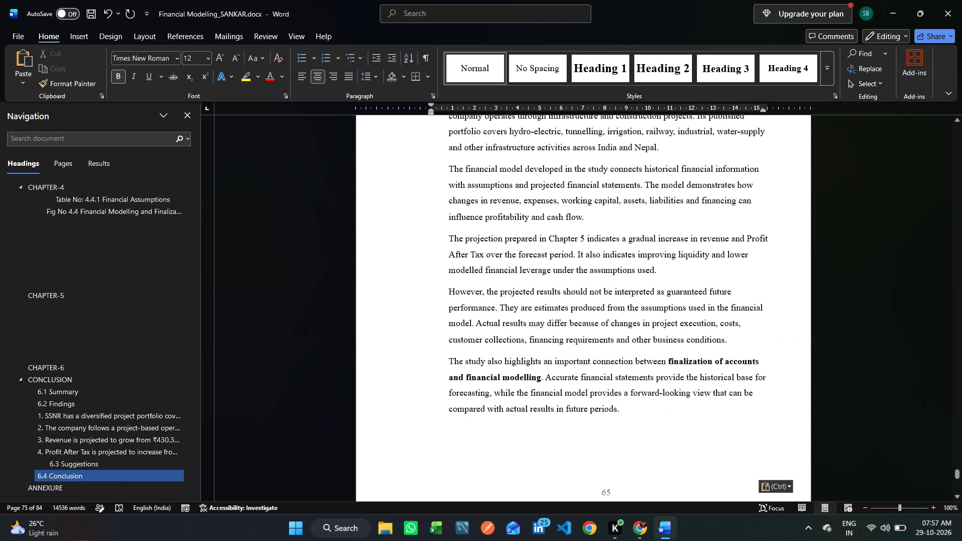
{"action": "scroll", "coordinate": [604, 363], "scroll_direction": "up", "scroll_amount": 3}
{"action": "scroll", "coordinate": [604, 363], "scroll_direction": "down", "scroll_amount": 20}
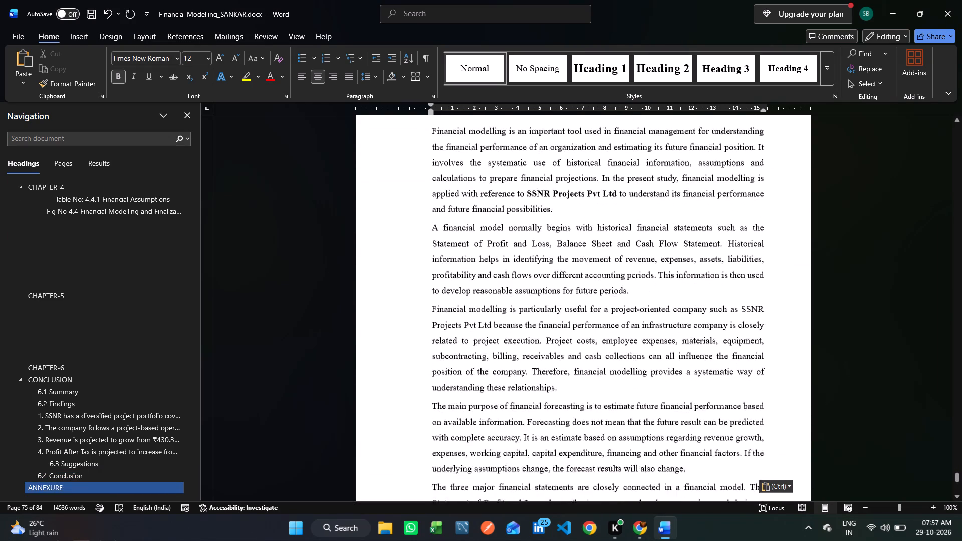
{"action": "scroll", "coordinate": [604, 363], "scroll_direction": "down", "scroll_amount": 20}
{"action": "scroll", "coordinate": [604, 363], "scroll_direction": "down", "scroll_amount": 5}
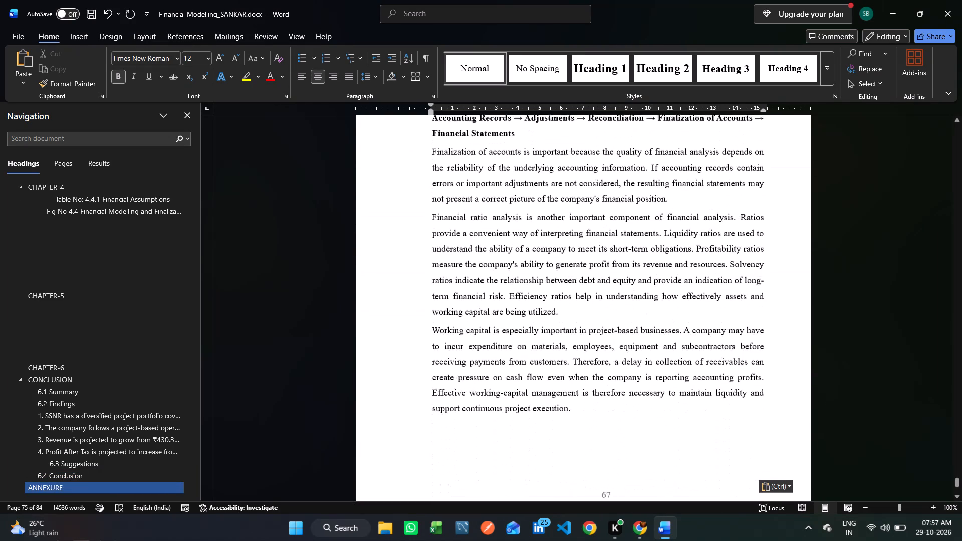
{"action": "scroll", "coordinate": [604, 363], "scroll_direction": "down", "scroll_amount": 12}
{"action": "scroll", "coordinate": [604, 363], "scroll_direction": "up", "scroll_amount": 17}
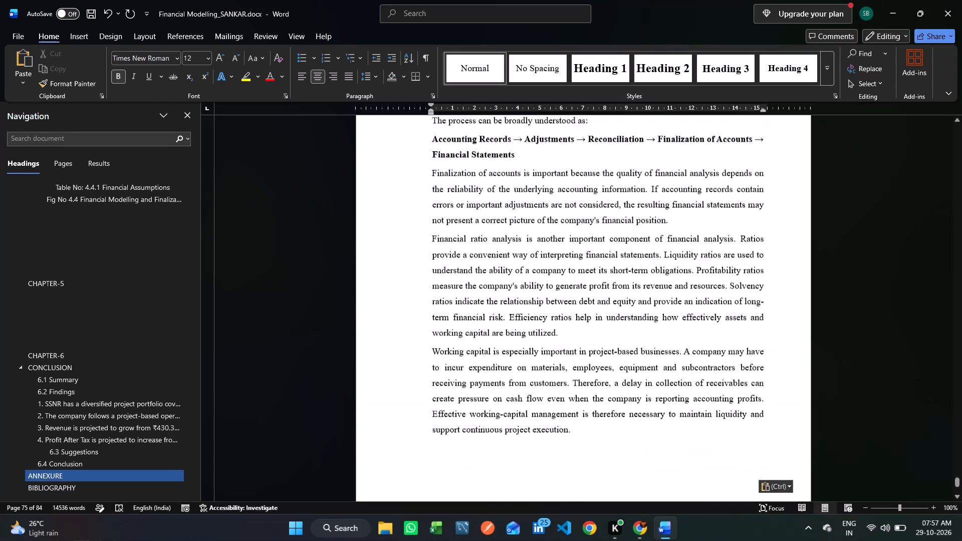
{"action": "scroll", "coordinate": [604, 363], "scroll_direction": "up", "scroll_amount": 19}
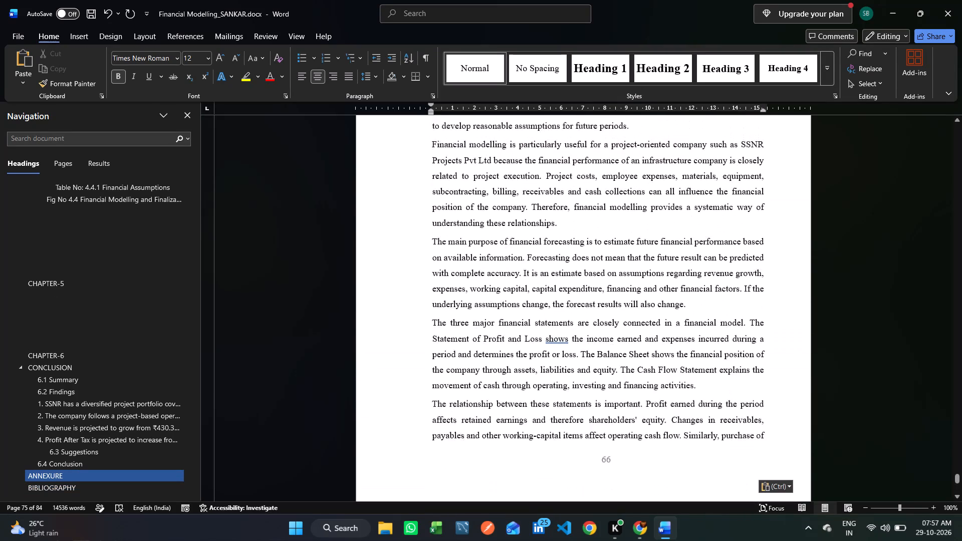
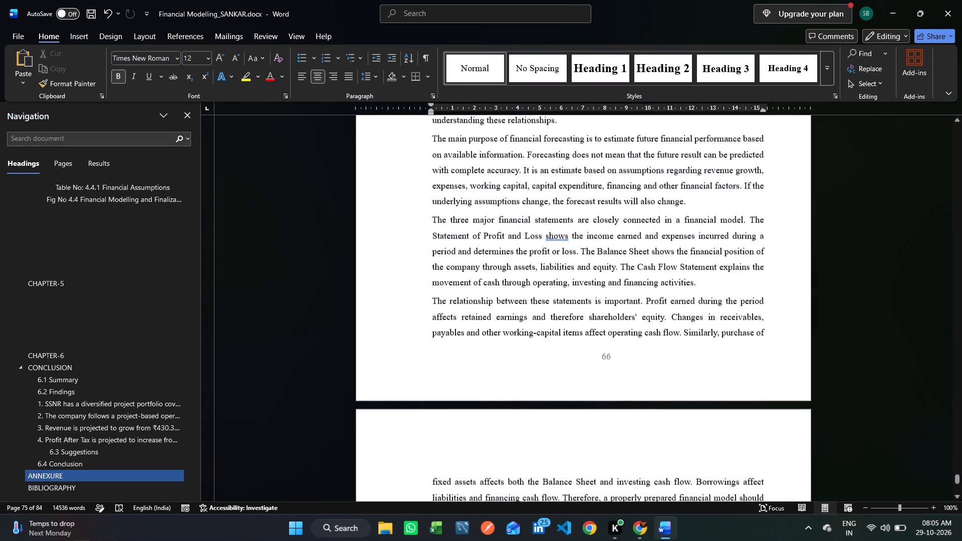
{"action": "scroll", "coordinate": [571, 290], "scroll_direction": "down", "scroll_amount": 20}
{"action": "scroll", "coordinate": [571, 290], "scroll_direction": "down", "scroll_amount": 17}
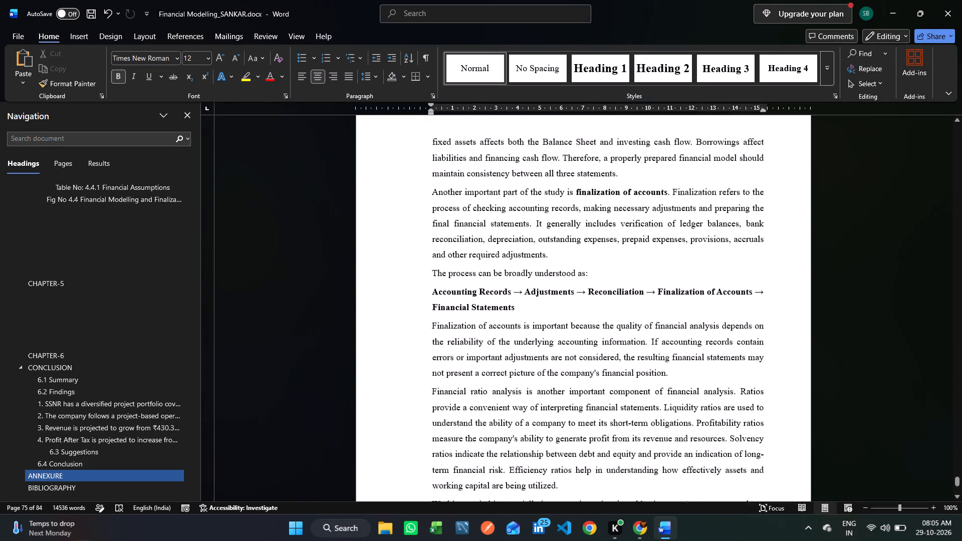
{"action": "scroll", "coordinate": [580, 336], "scroll_direction": "down", "scroll_amount": 19}
{"action": "scroll", "coordinate": [598, 335], "scroll_direction": "up", "scroll_amount": 1}
{"action": "scroll", "coordinate": [600, 327], "scroll_direction": "down", "scroll_amount": 6}
{"action": "scroll", "coordinate": [599, 343], "scroll_direction": "up", "scroll_amount": 1}
{"action": "scroll", "coordinate": [602, 335], "scroll_direction": "down", "scroll_amount": 11}
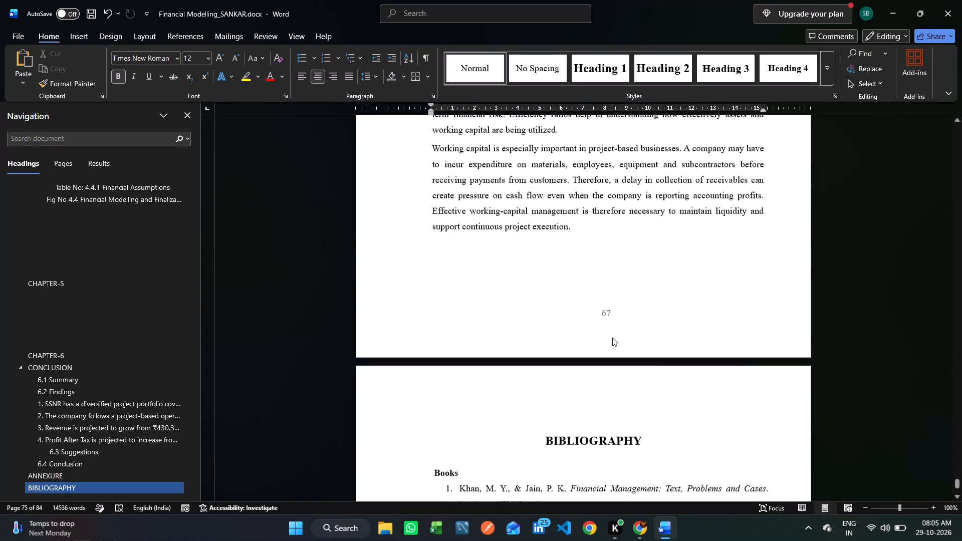
{"action": "left_click", "coordinate": [578, 207]}
{"action": "key", "text": "Return"}
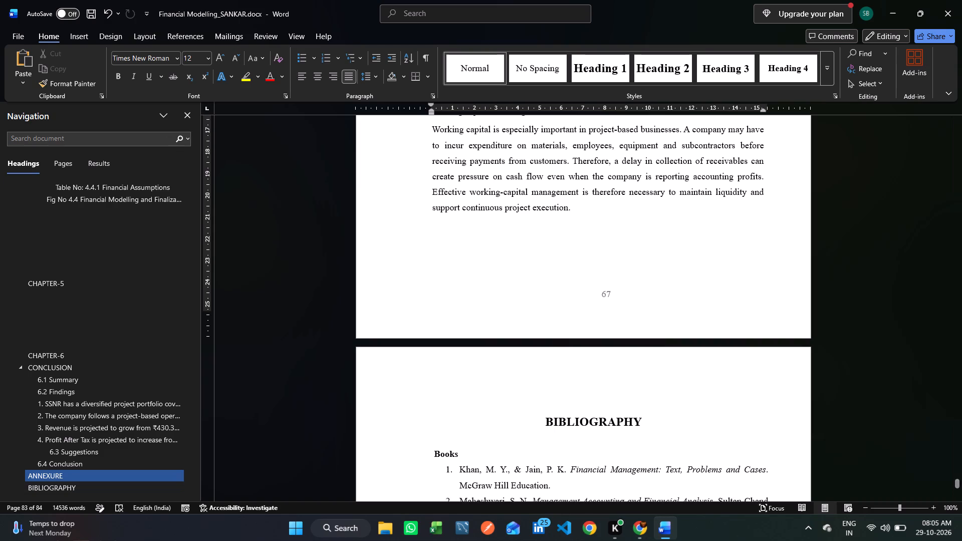
{"action": "key", "text": "Return"}
{"action": "key", "text": "Return"}
{"action": "key", "text": "Return"}
{"action": "key", "text": "Return"}
{"action": "key", "text": "Return"}
{"action": "key", "text": "Return"}
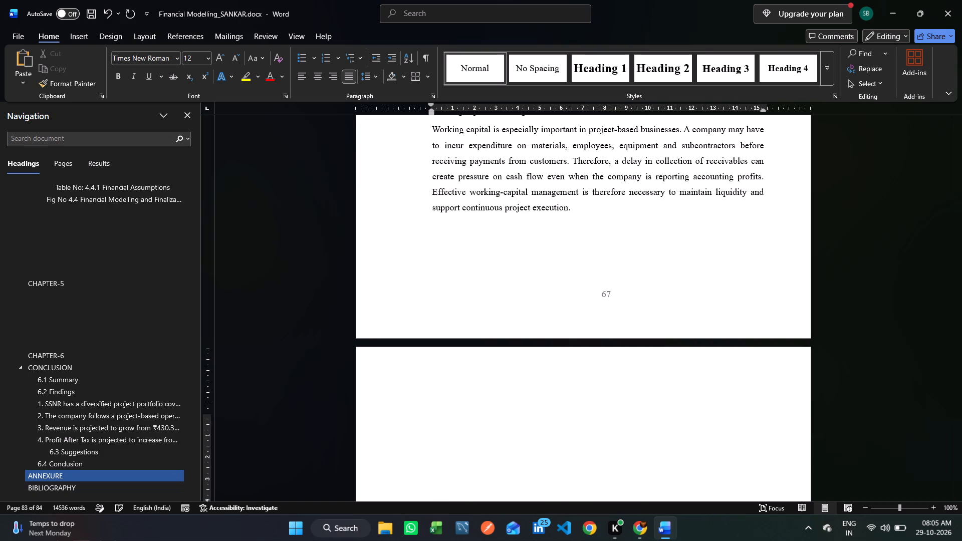
{"action": "key", "text": "BackSpace"}
{"action": "key", "text": "BackSpace"}
{"action": "key", "text": "BackSpace"}
{"action": "key", "text": "BackSpace"}
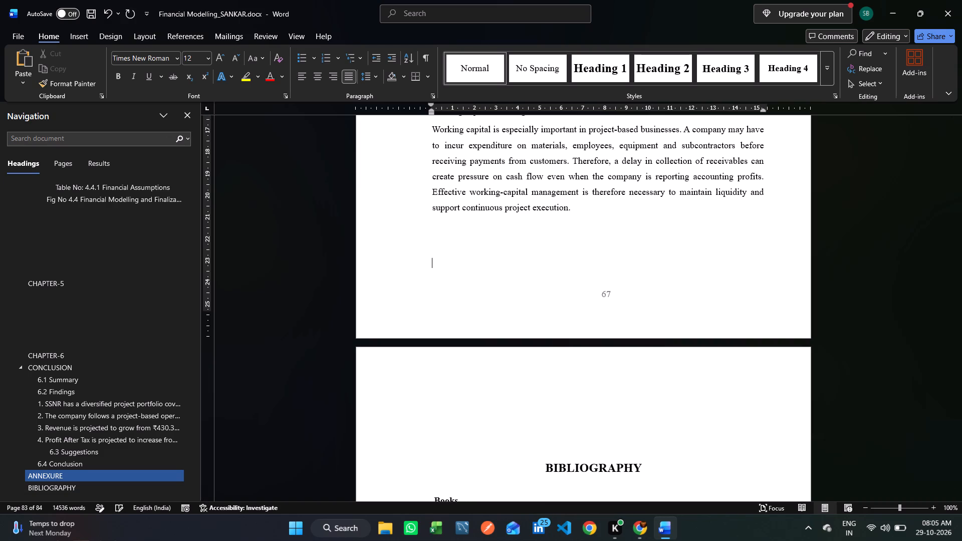
{"action": "key", "text": "Return"}
{"action": "key", "text": "Return"}
{"action": "key", "text": "Return"}
{"action": "key", "text": "BackSpace"}
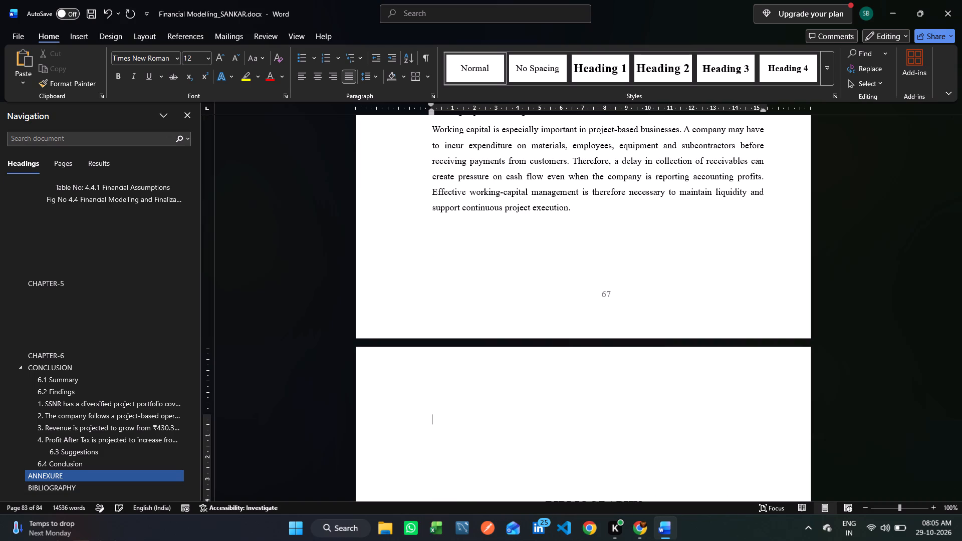
Paste the copied cash conversion cycle breakdown and Annexure 6 profile onto the new page before the bibliography.
{"action": "key", "text": "ctrl+v"}
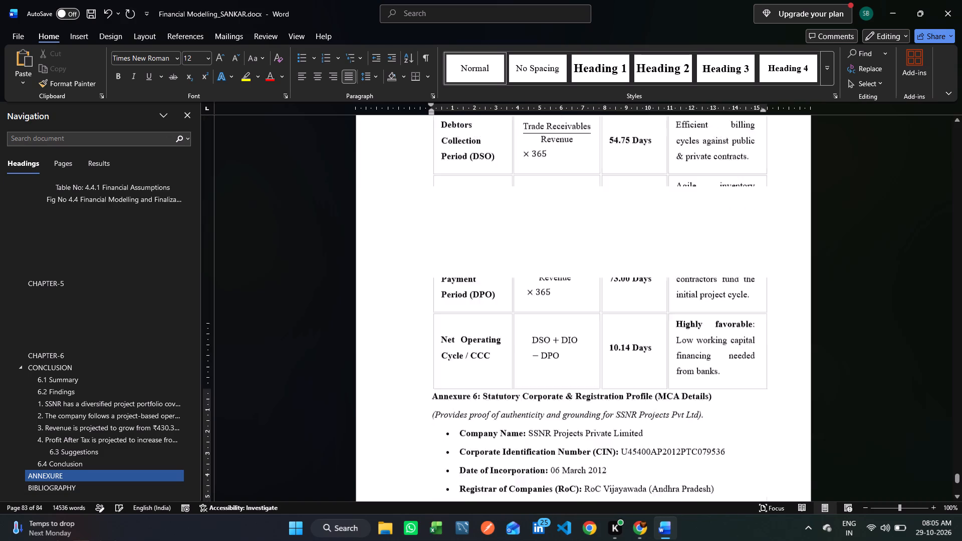
Review the pasted annexure content and its placement against the existing text under the ANNEXURE heading.
{"action": "scroll", "coordinate": [595, 405], "scroll_direction": "down", "scroll_amount": 2}
{"action": "scroll", "coordinate": [573, 355], "scroll_direction": "up", "scroll_amount": 20}
{"action": "scroll", "coordinate": [573, 355], "scroll_direction": "up", "scroll_amount": 10}
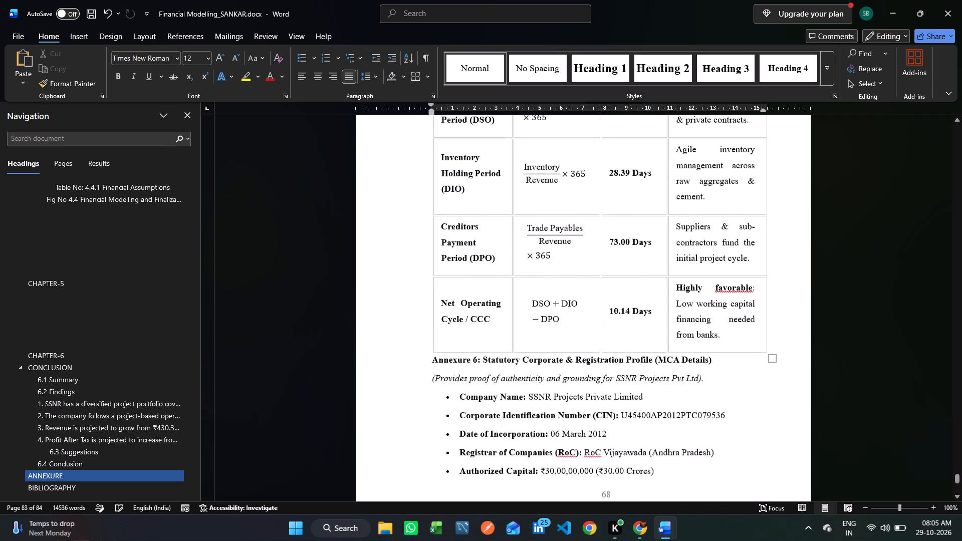
{"action": "scroll", "coordinate": [583, 264], "scroll_direction": "up", "scroll_amount": 7}
{"action": "scroll", "coordinate": [579, 252], "scroll_direction": "up", "scroll_amount": 20}
{"action": "scroll", "coordinate": [579, 252], "scroll_direction": "up", "scroll_amount": 9}
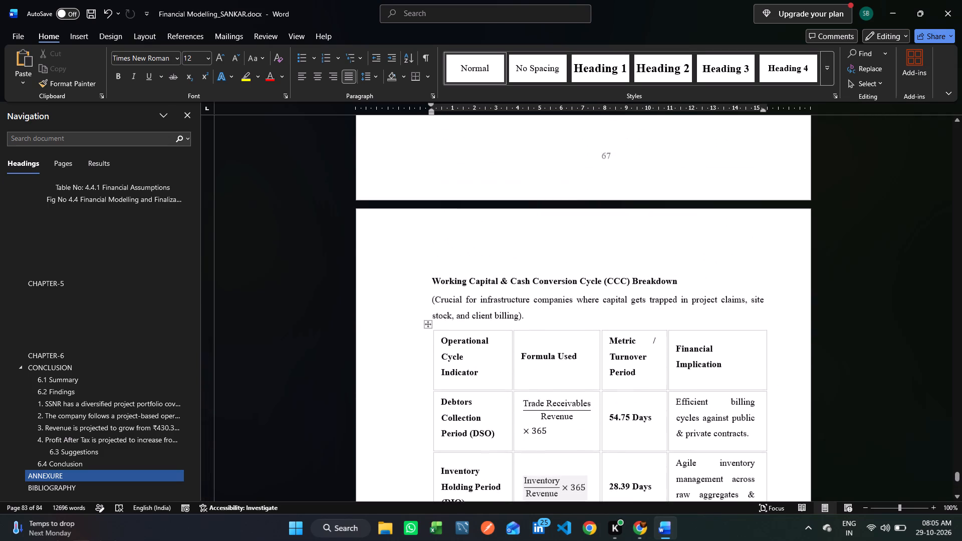
{"action": "scroll", "coordinate": [558, 233], "scroll_direction": "up", "scroll_amount": 20}
{"action": "scroll", "coordinate": [558, 233], "scroll_direction": "up", "scroll_amount": 20}
{"action": "scroll", "coordinate": [558, 233], "scroll_direction": "up", "scroll_amount": 4}
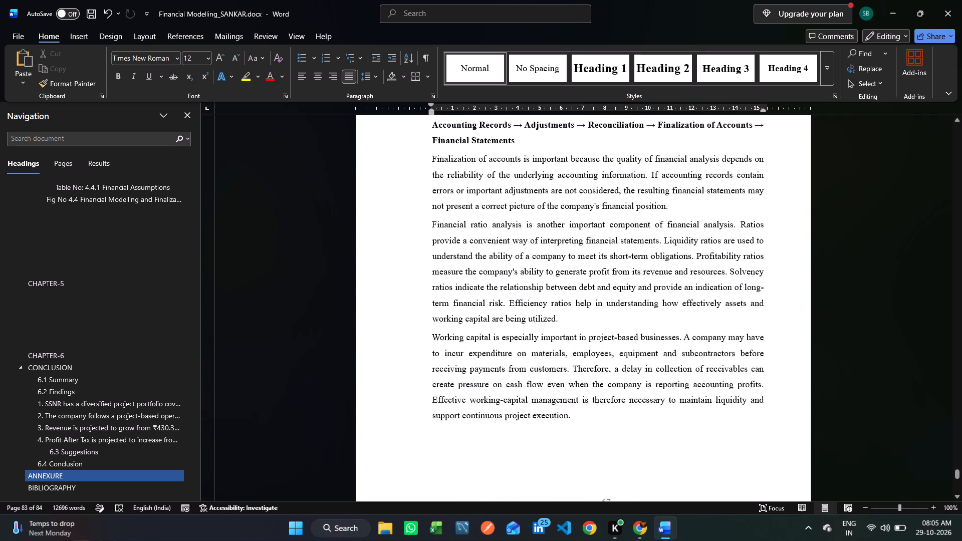
{"action": "scroll", "coordinate": [549, 265], "scroll_direction": "up", "scroll_amount": 20}
{"action": "scroll", "coordinate": [549, 265], "scroll_direction": "up", "scroll_amount": 20}
{"action": "scroll", "coordinate": [549, 265], "scroll_direction": "up", "scroll_amount": 4}
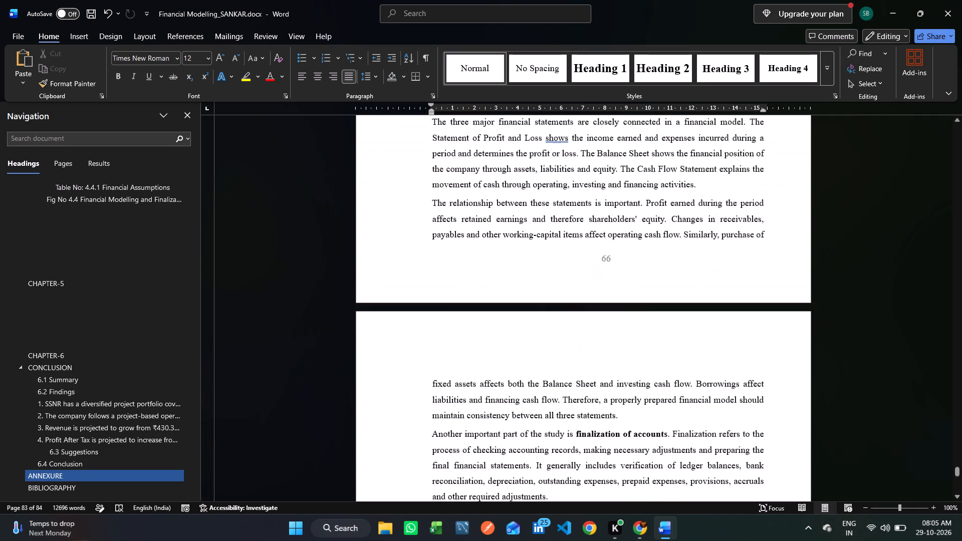
{"action": "scroll", "coordinate": [570, 246], "scroll_direction": "up", "scroll_amount": 20}
{"action": "scroll", "coordinate": [570, 246], "scroll_direction": "up", "scroll_amount": 20}
{"action": "scroll", "coordinate": [570, 246], "scroll_direction": "up", "scroll_amount": 4}
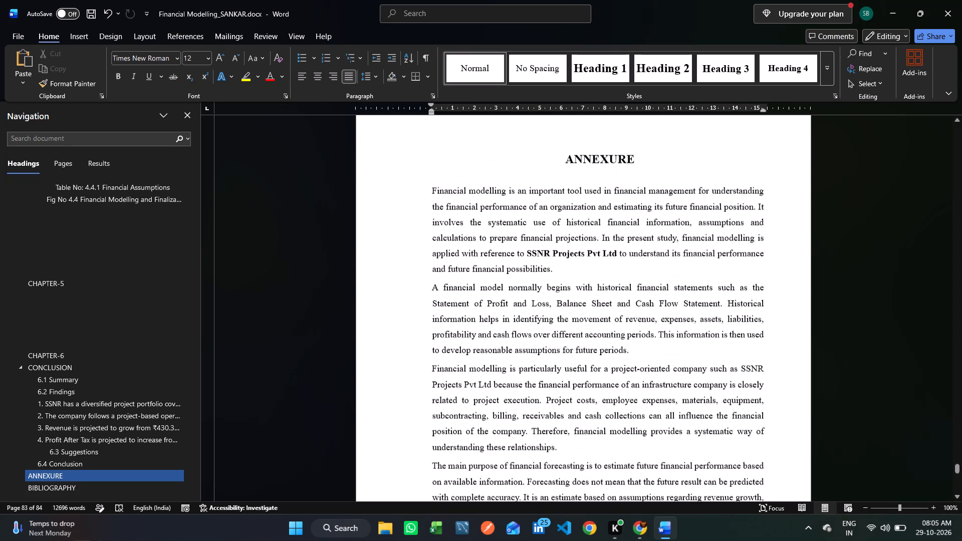
{"action": "scroll", "coordinate": [591, 235], "scroll_direction": "up", "scroll_amount": 4}
{"action": "scroll", "coordinate": [573, 240], "scroll_direction": "down", "scroll_amount": 8}
{"action": "scroll", "coordinate": [621, 249], "scroll_direction": "down", "scroll_amount": 2}
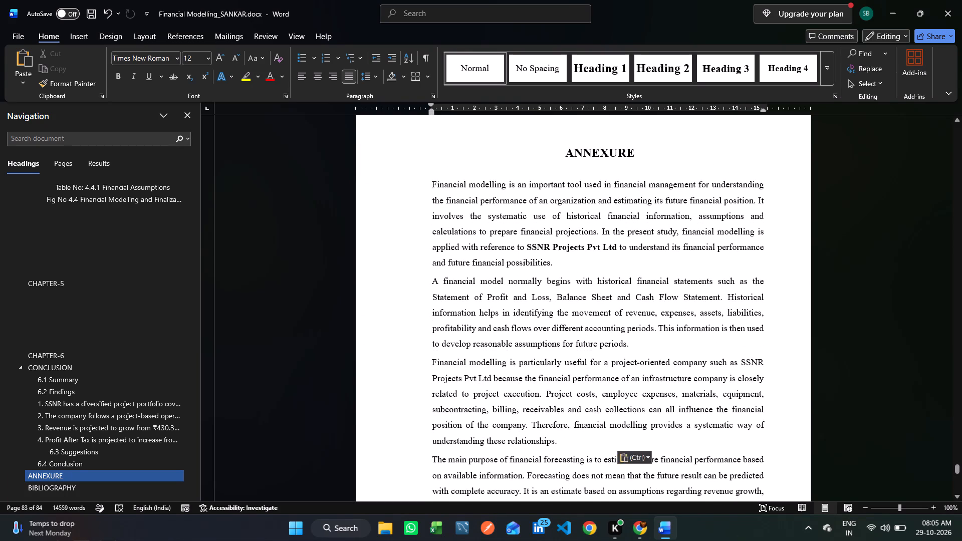
{"action": "scroll", "coordinate": [621, 249], "scroll_direction": "down", "scroll_amount": 20}
{"action": "scroll", "coordinate": [621, 249], "scroll_direction": "down", "scroll_amount": 7}
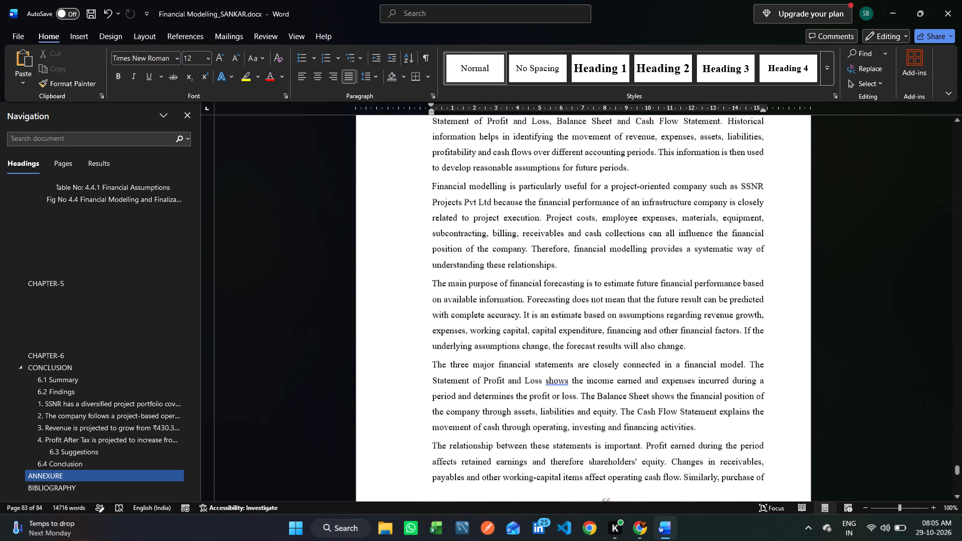
{"action": "scroll", "coordinate": [560, 308], "scroll_direction": "down", "scroll_amount": 20}
{"action": "scroll", "coordinate": [560, 308], "scroll_direction": "down", "scroll_amount": 8}
{"action": "scroll", "coordinate": [591, 249], "scroll_direction": "up", "scroll_amount": 1}
{"action": "scroll", "coordinate": [593, 238], "scroll_direction": "down", "scroll_amount": 5}
{"action": "scroll", "coordinate": [583, 263], "scroll_direction": "up", "scroll_amount": 1}
{"action": "scroll", "coordinate": [585, 256], "scroll_direction": "down", "scroll_amount": 10}
{"action": "scroll", "coordinate": [575, 283], "scroll_direction": "up", "scroll_amount": 1}
{"action": "scroll", "coordinate": [578, 275], "scroll_direction": "down", "scroll_amount": 20}
{"action": "scroll", "coordinate": [578, 275], "scroll_direction": "down", "scroll_amount": 5}
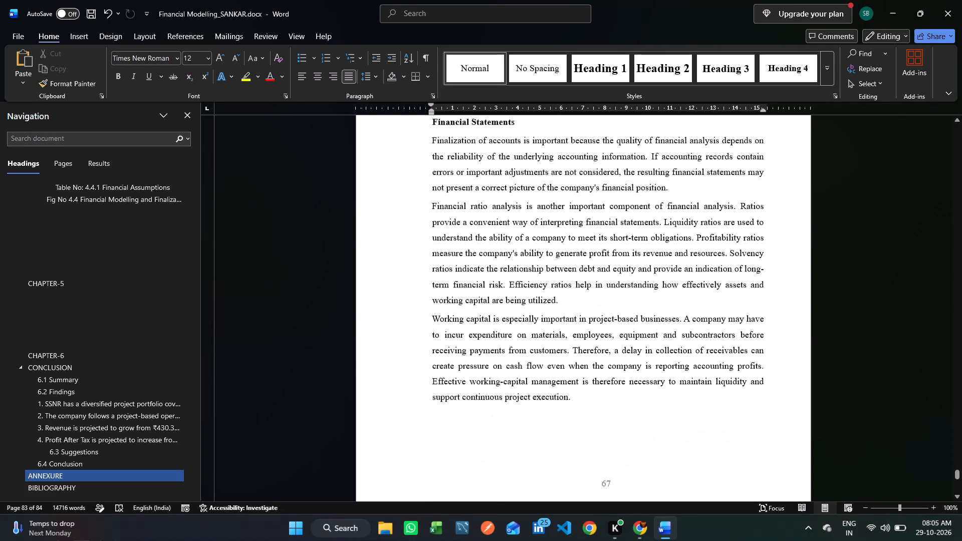
{"action": "scroll", "coordinate": [623, 247], "scroll_direction": "down", "scroll_amount": 20}
{"action": "scroll", "coordinate": [623, 247], "scroll_direction": "down", "scroll_amount": 17}
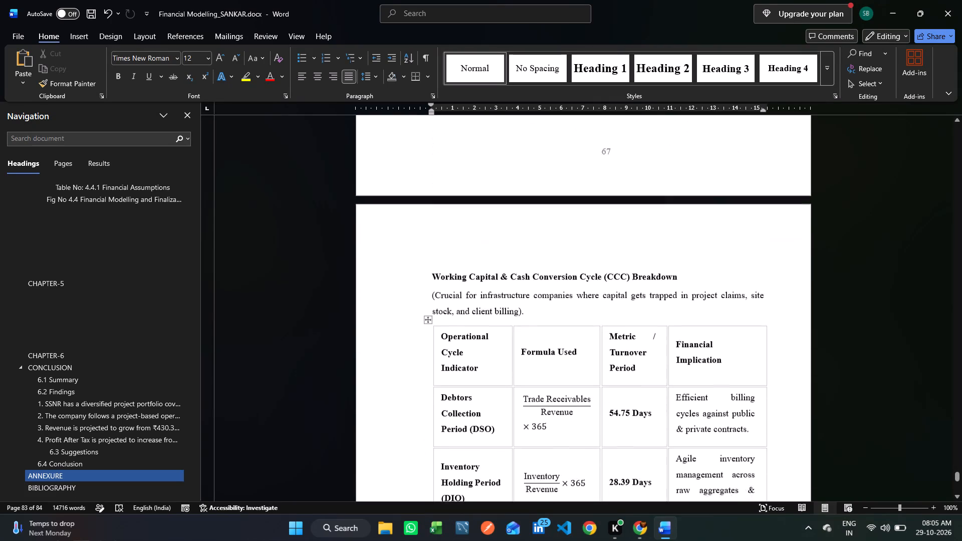
Select the whole cash conversion cycle table and apply the Table Grid style, trying the plain style first.
{"action": "scroll", "coordinate": [661, 220], "scroll_direction": "down", "scroll_amount": 17}
{"action": "scroll", "coordinate": [664, 213], "scroll_direction": "down", "scroll_amount": 11}
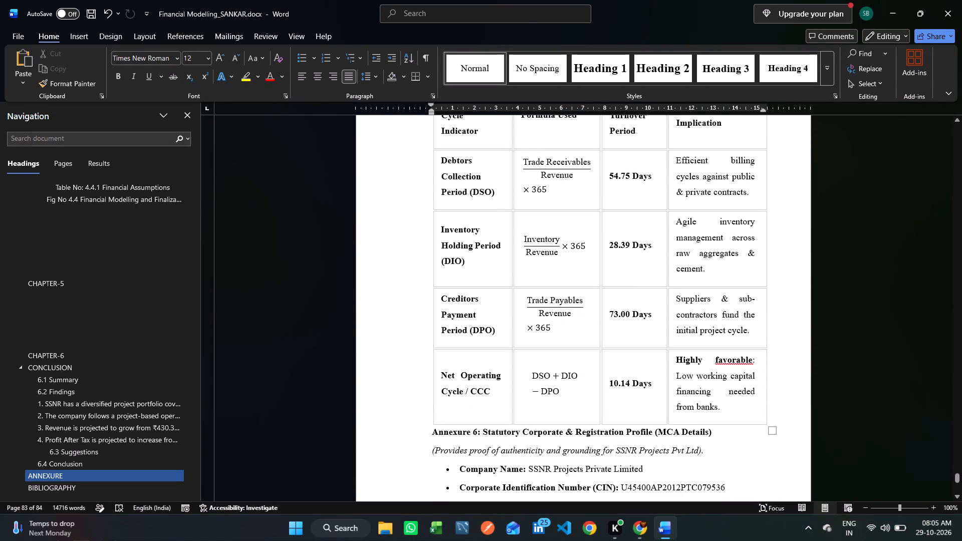
{"action": "scroll", "coordinate": [674, 203], "scroll_direction": "down", "scroll_amount": 4}
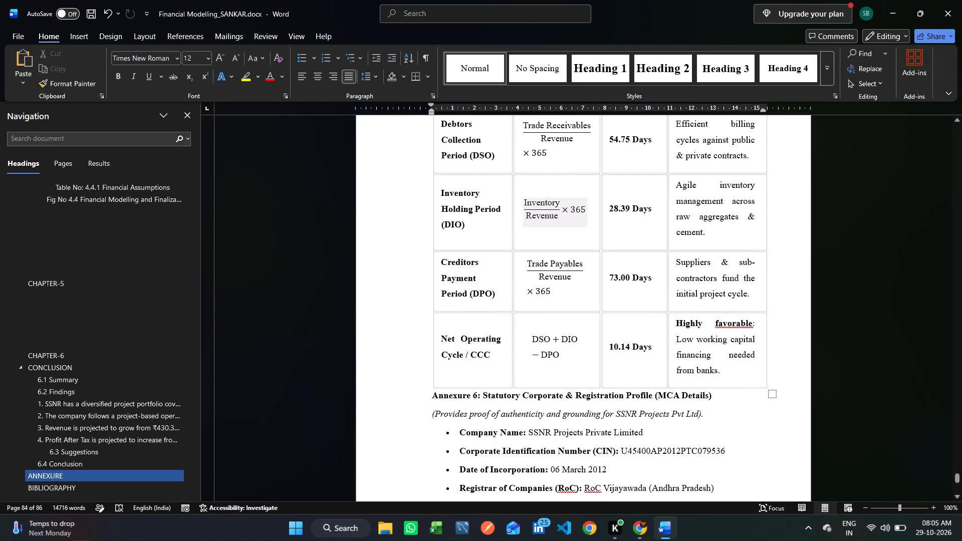
{"action": "left_click_drag", "start_coordinate": [727, 373], "coordinate": [452, 96]}
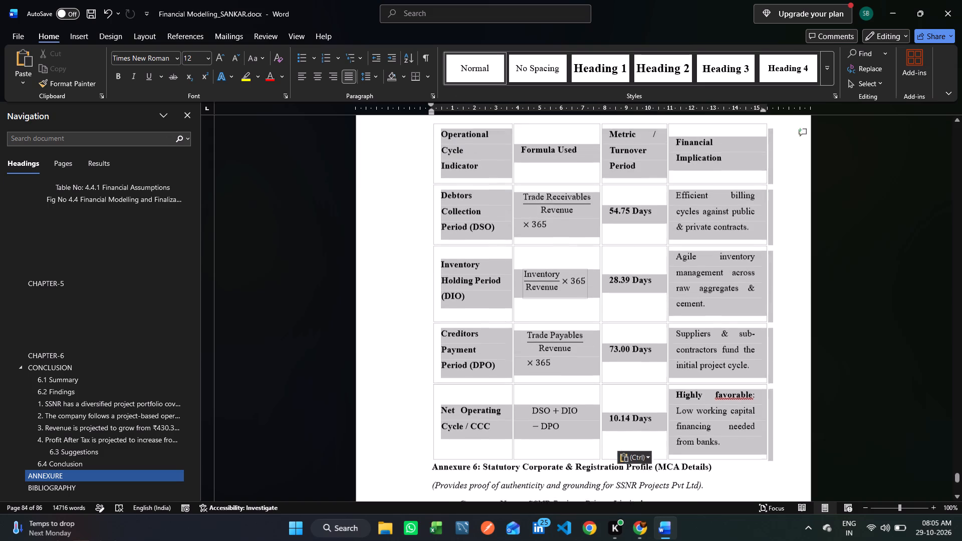
{"action": "left_click_drag", "start_coordinate": [452, 96], "coordinate": [447, 203]}
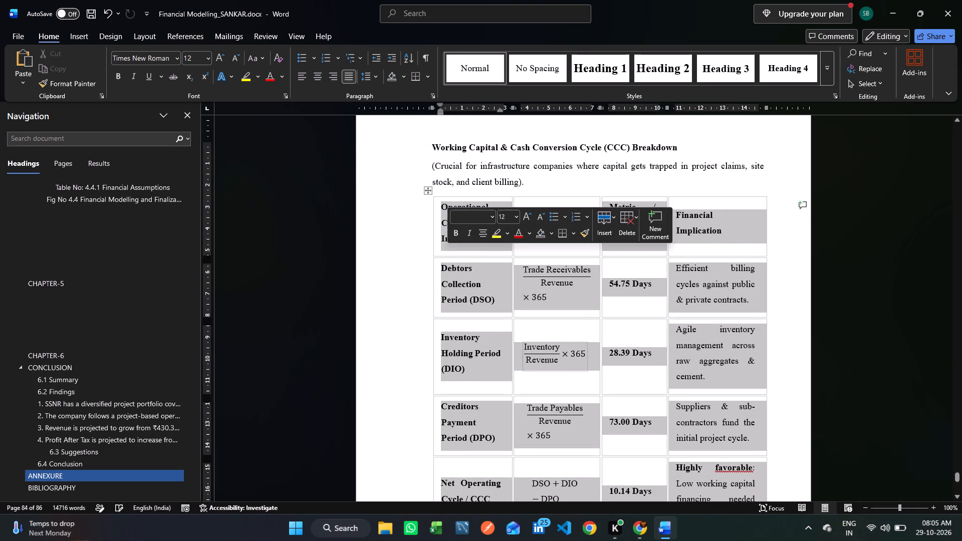
{"action": "left_click", "coordinate": [414, 36]}
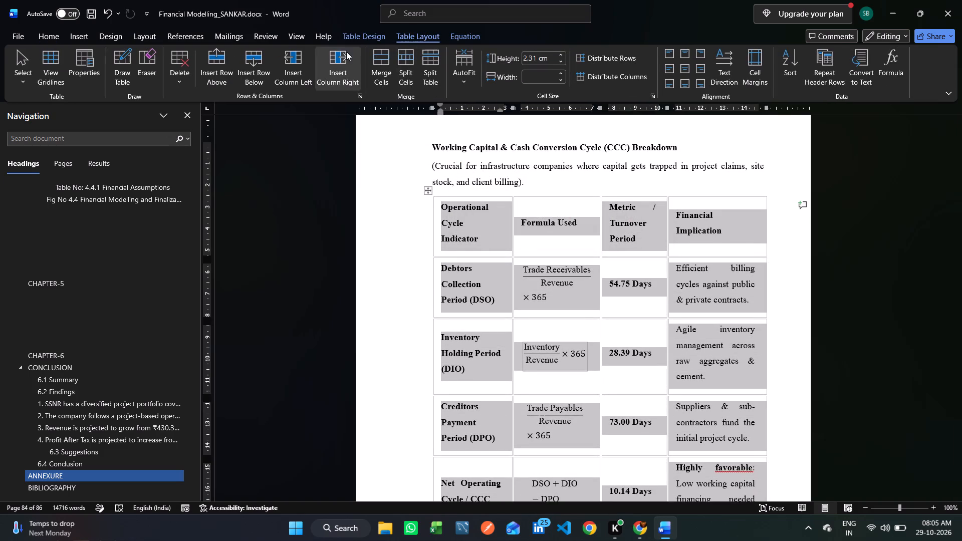
{"action": "left_click", "coordinate": [375, 38]}
{"action": "left_click", "coordinate": [170, 74]}
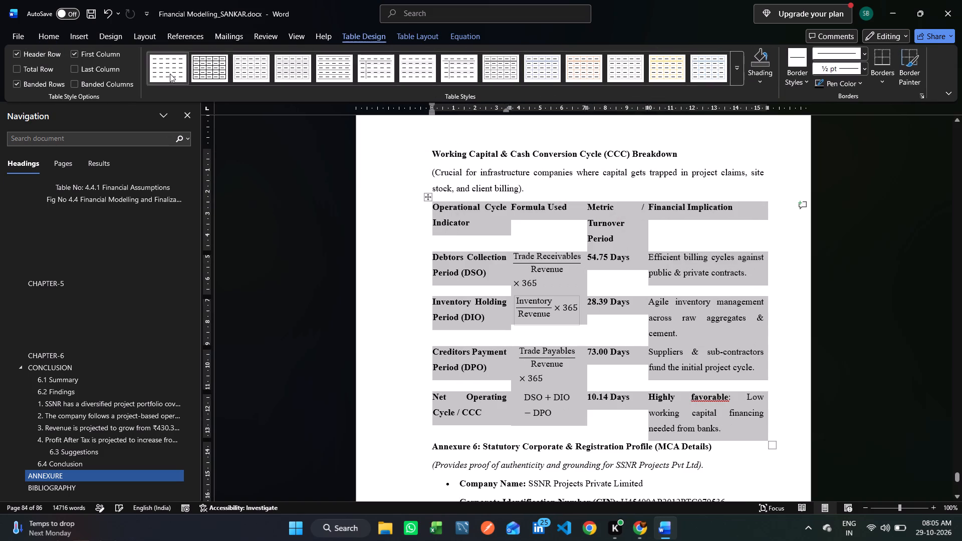
{"action": "left_click", "coordinate": [199, 75]}
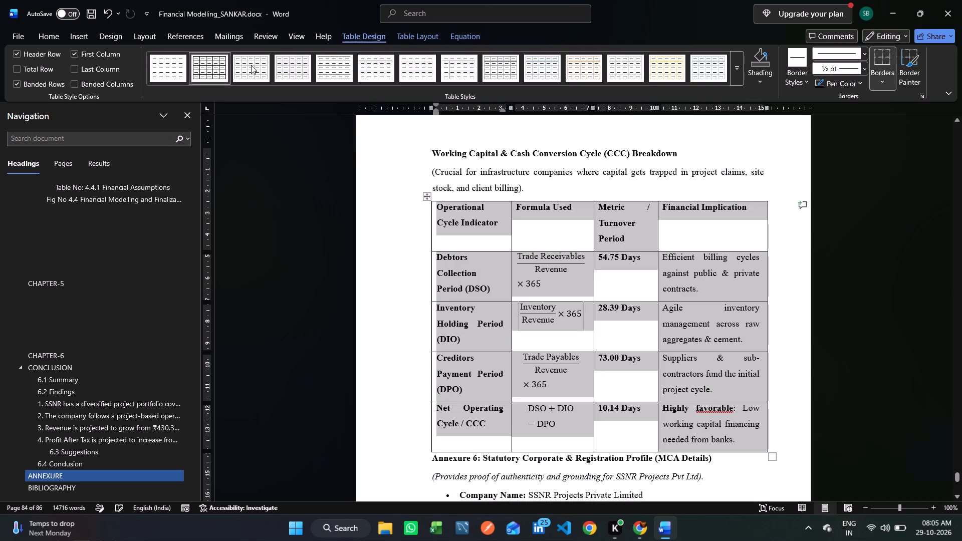
Apply AutoFit Window and then AutoFit Contents to the cash conversion cycle table.
{"action": "left_click", "coordinate": [422, 37]}
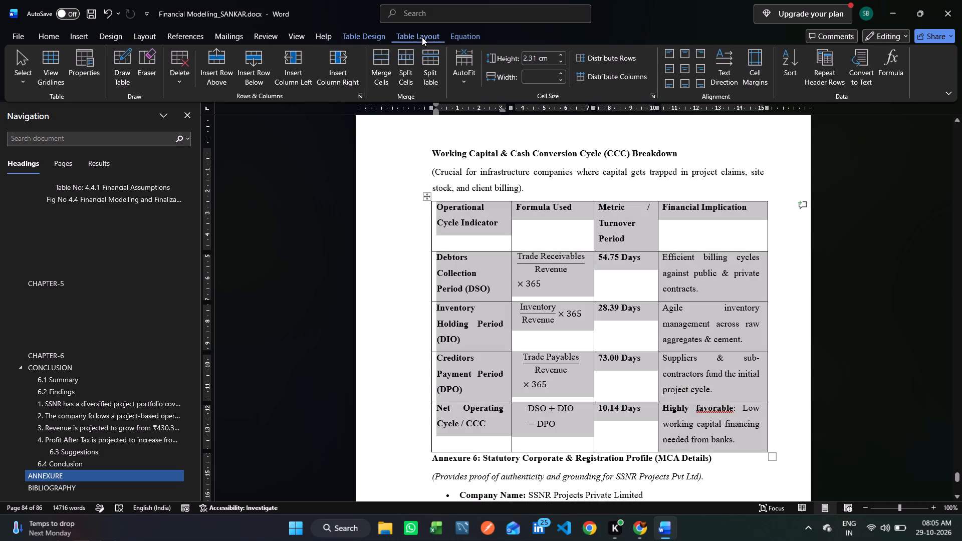
{"action": "left_click", "coordinate": [466, 78]}
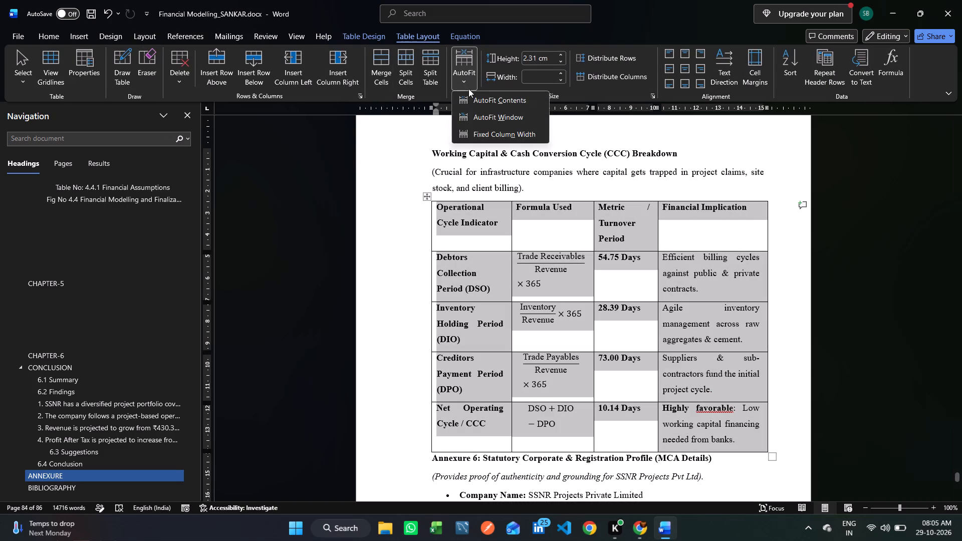
{"action": "left_click", "coordinate": [476, 119]}
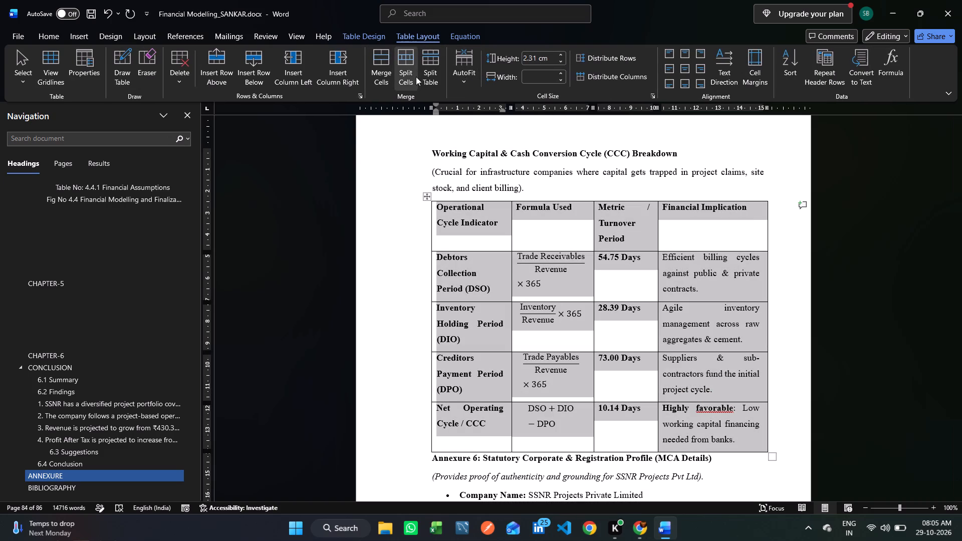
{"action": "left_click", "coordinate": [470, 82]}
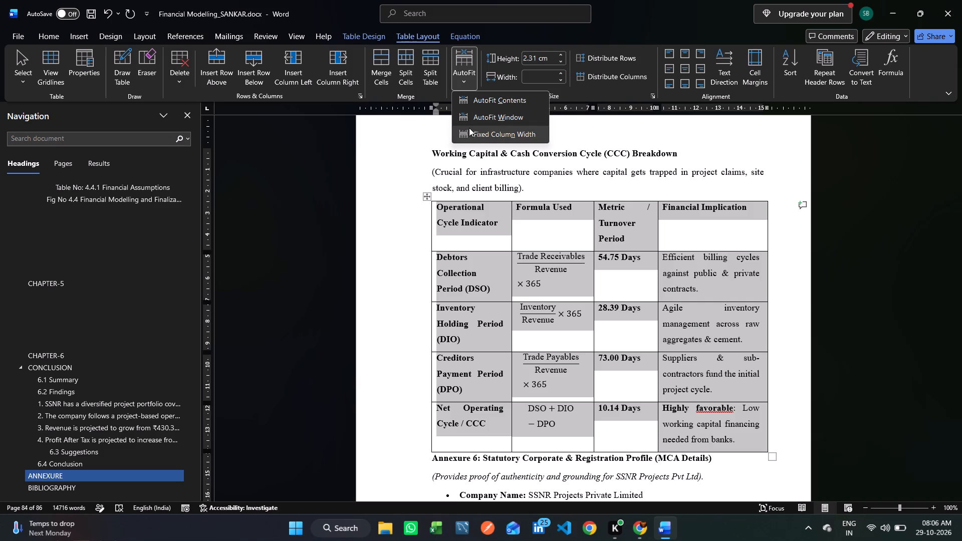
{"action": "left_click", "coordinate": [474, 102]}
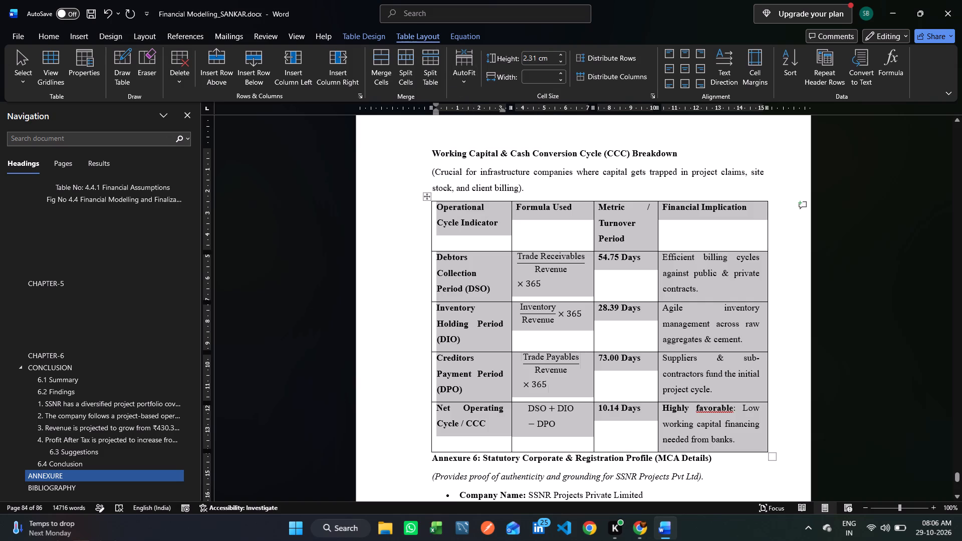
{"action": "left_click", "coordinate": [420, 361]}
Insert a blank line between the cash conversion cycle table and the Annexure 6 heading.
{"action": "scroll", "coordinate": [667, 349], "scroll_direction": "down", "scroll_amount": 2}
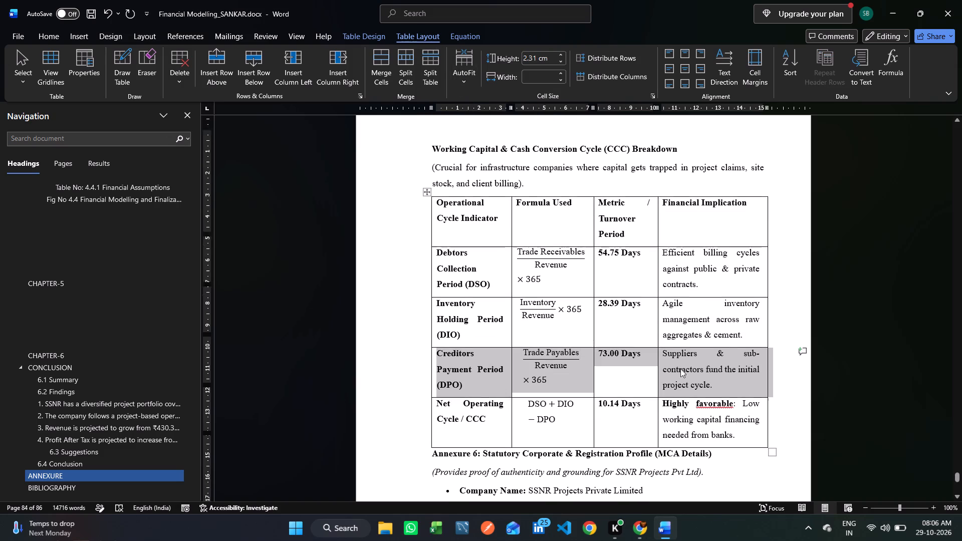
{"action": "scroll", "coordinate": [680, 369], "scroll_direction": "down", "scroll_amount": 6}
{"action": "left_click", "coordinate": [746, 419]}
{"action": "scroll", "coordinate": [712, 403], "scroll_direction": "down", "scroll_amount": 2}
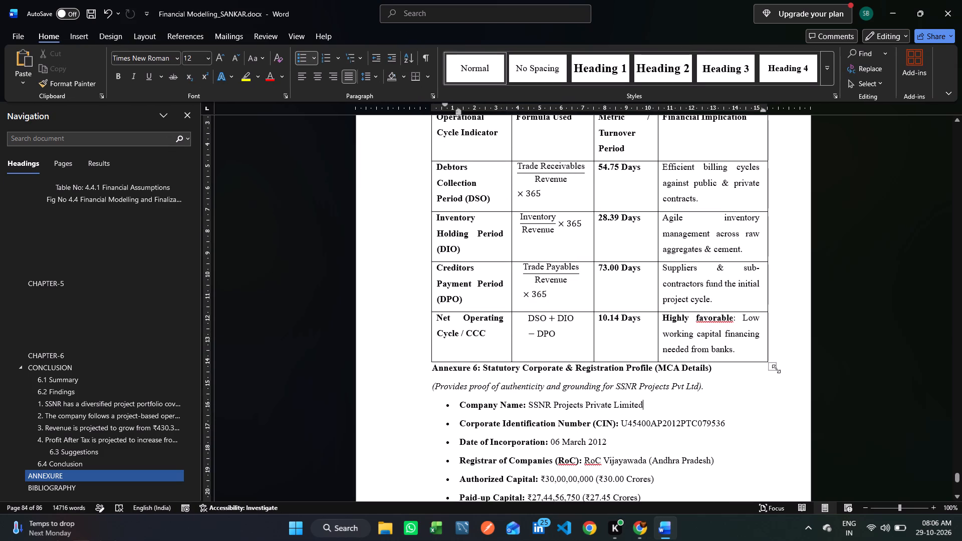
{"action": "left_click", "coordinate": [431, 371]}
{"action": "key", "text": "Return"}
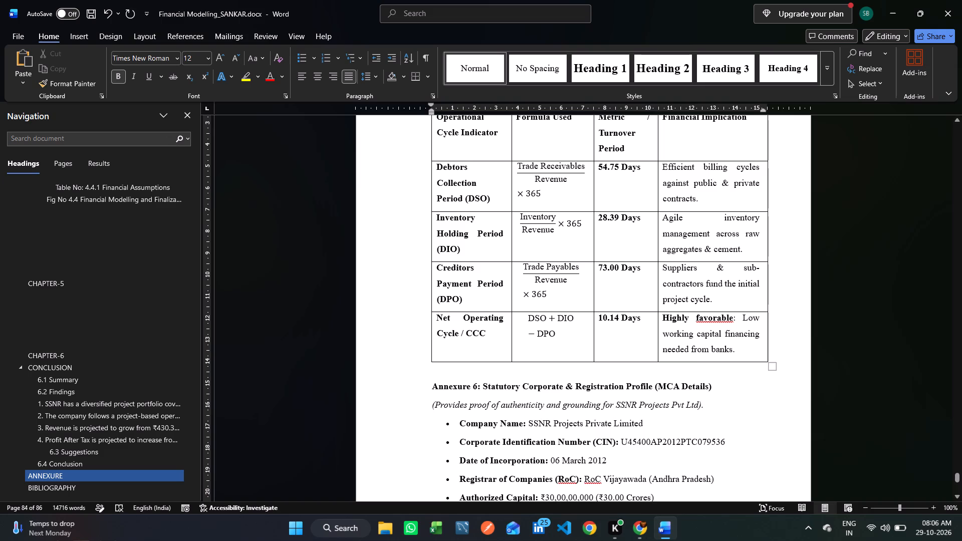
Remove the "Annexure 6:" prefix from the Statutory Corporate & Registration Profile (MCA Details) heading.
{"action": "left_click", "coordinate": [485, 387]}
{"action": "key", "text": "BackSpace"}
{"action": "key", "text": "BackSpace"}
{"action": "key", "text": "BackSpace"}
{"action": "key", "text": "BackSpace"}
{"action": "key", "text": "BackSpace"}
{"action": "key", "text": "BackSpace"}
{"action": "key", "text": "BackSpace"}
{"action": "key", "text": "BackSpace"}
{"action": "key", "text": "BackSpace"}
{"action": "key", "text": "BackSpace"}
{"action": "key", "text": "BackSpace"}
{"action": "key", "text": "BackSpace"}
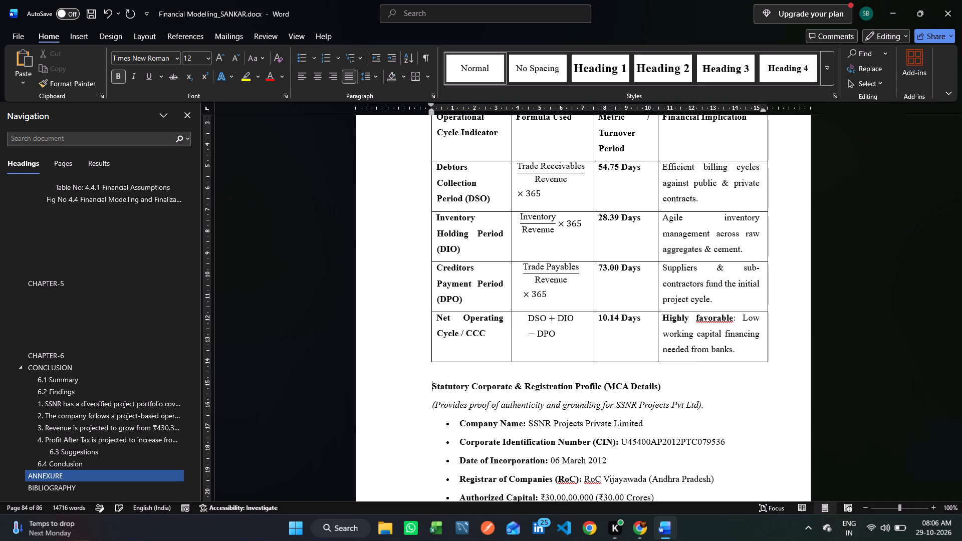
{"action": "key", "text": "BackSpace"}
Review the rest of the company profile list and how it runs across the pages up to the BIBLIOGRAPHY heading.
{"action": "scroll", "coordinate": [678, 338], "scroll_direction": "down", "scroll_amount": 8}
{"action": "scroll", "coordinate": [628, 313], "scroll_direction": "down", "scroll_amount": 2}
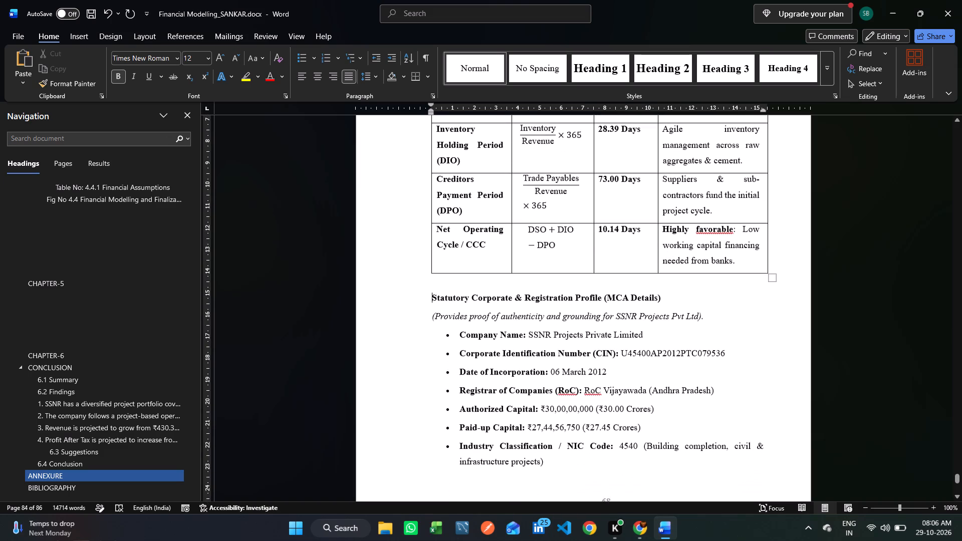
{"action": "scroll", "coordinate": [636, 315], "scroll_direction": "down", "scroll_amount": 7}
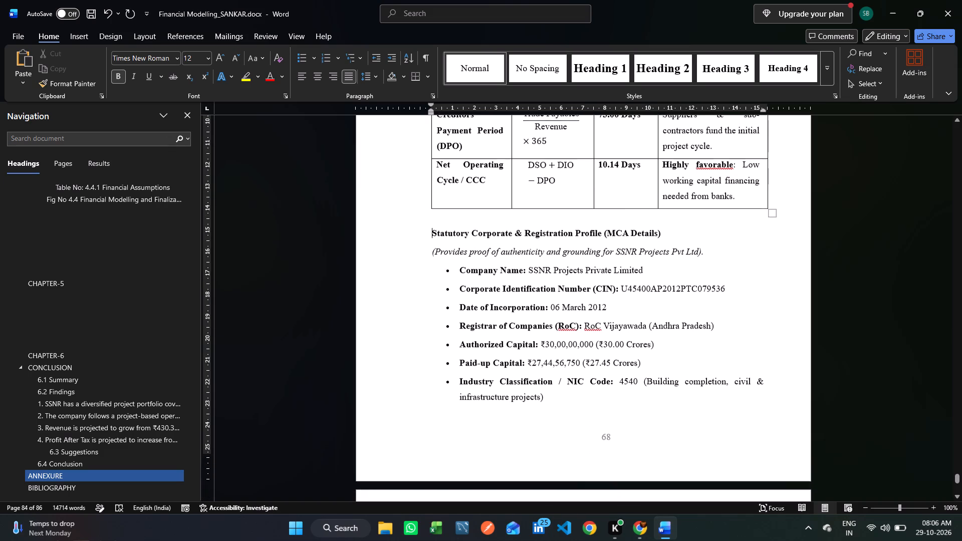
{"action": "scroll", "coordinate": [640, 312], "scroll_direction": "down", "scroll_amount": 5}
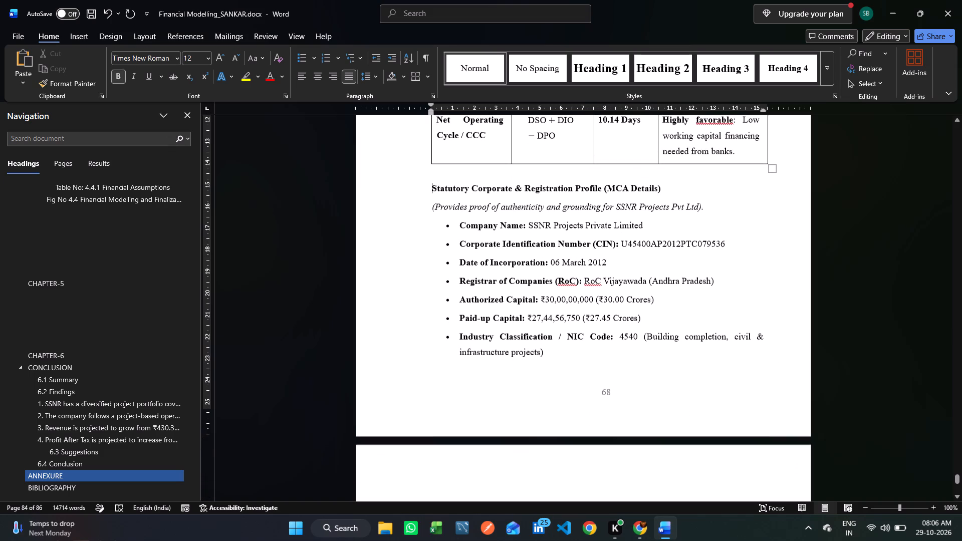
{"action": "scroll", "coordinate": [640, 312], "scroll_direction": "down", "scroll_amount": 6}
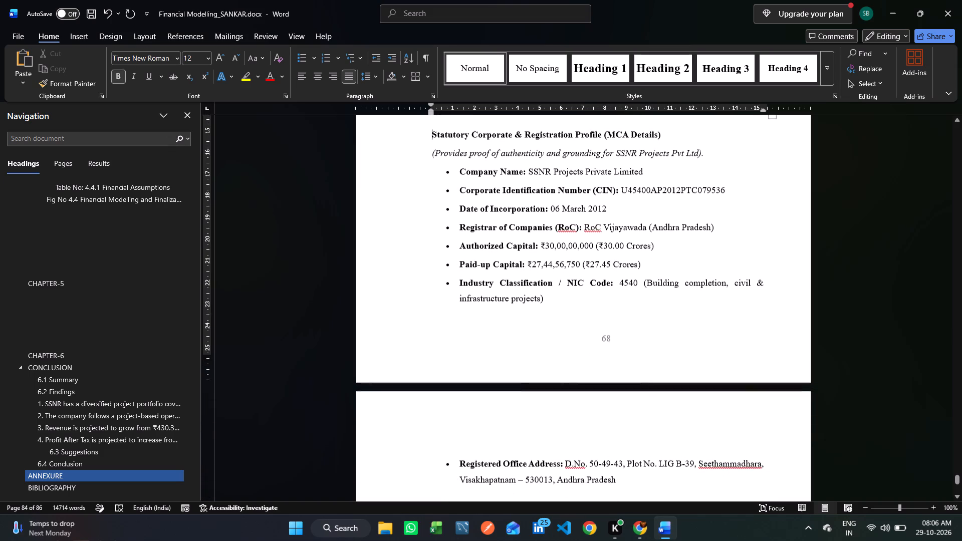
{"action": "scroll", "coordinate": [640, 312], "scroll_direction": "down", "scroll_amount": 10}
Insert a blank line between the introductory note ending "client billing)" and the cash conversion cycle table.
{"action": "scroll", "coordinate": [640, 312], "scroll_direction": "up", "scroll_amount": 1}
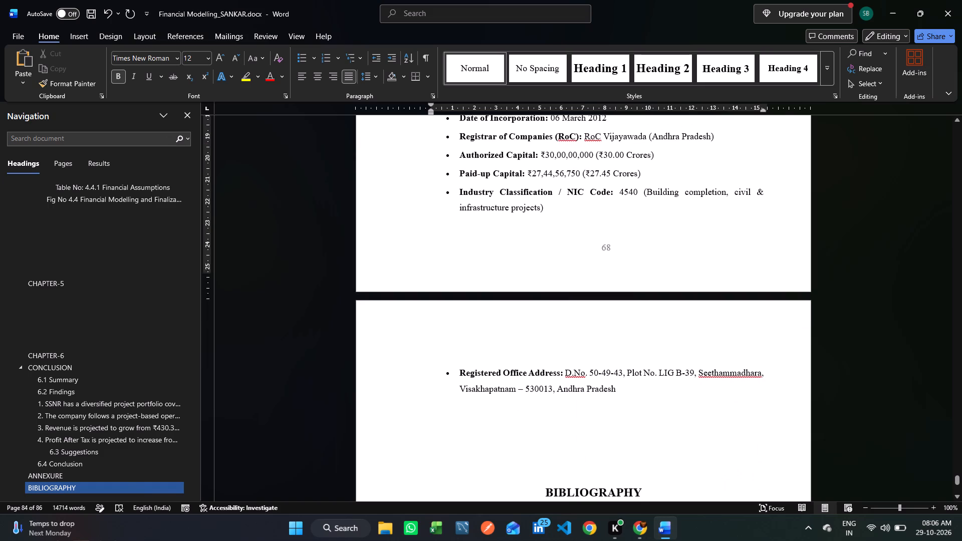
{"action": "scroll", "coordinate": [640, 312], "scroll_direction": "up", "scroll_amount": 4}
{"action": "scroll", "coordinate": [645, 305], "scroll_direction": "up", "scroll_amount": 17}
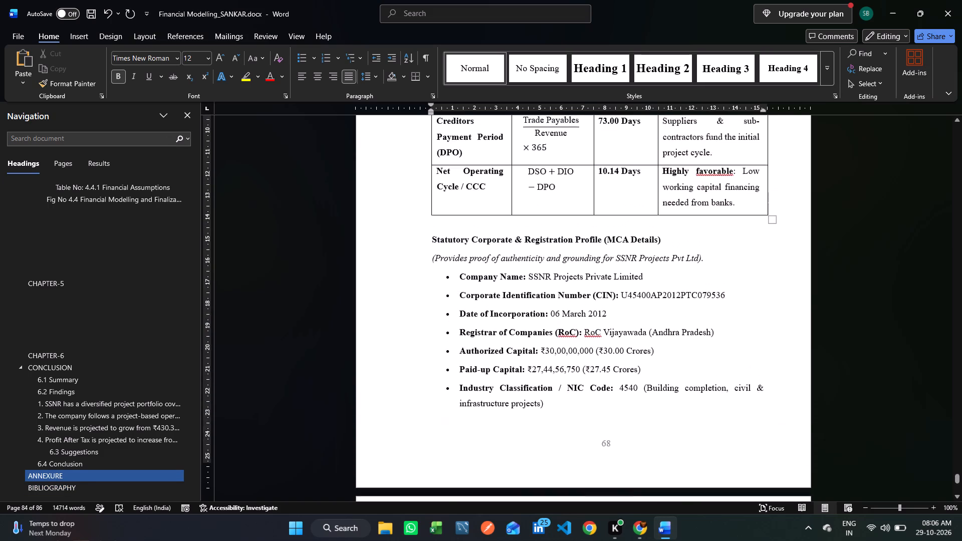
{"action": "scroll", "coordinate": [459, 187], "scroll_direction": "up", "scroll_amount": 20}
{"action": "scroll", "coordinate": [459, 187], "scroll_direction": "up", "scroll_amount": 9}
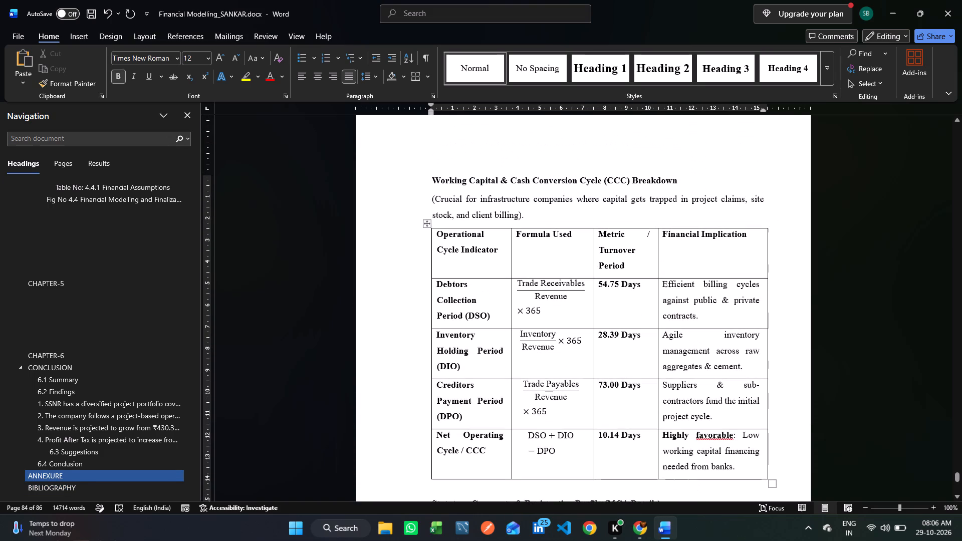
{"action": "left_click", "coordinate": [532, 211]}
{"action": "key", "text": "Return"}
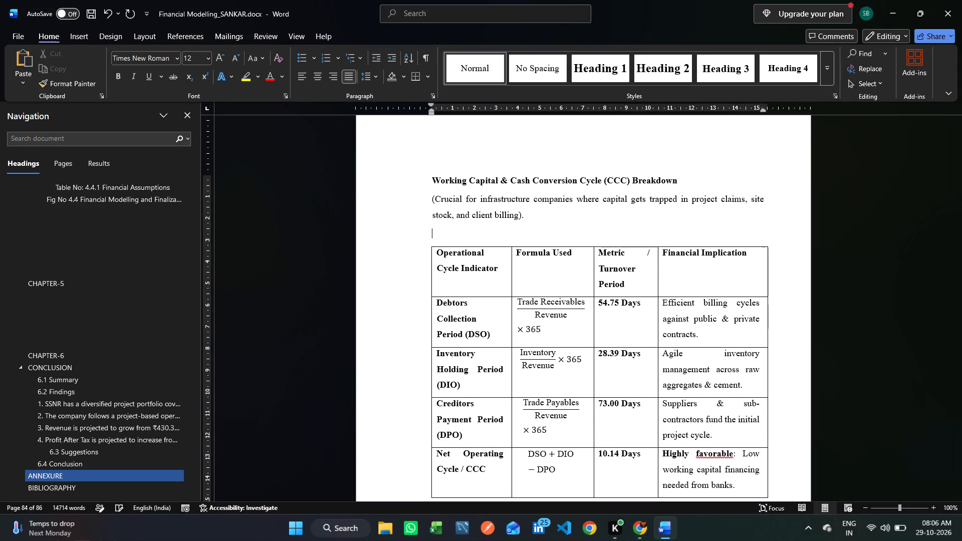
Add two more blank lines above the Statutory Corporate & Registration Profile heading.
{"action": "scroll", "coordinate": [510, 215], "scroll_direction": "down", "scroll_amount": 15}
{"action": "scroll", "coordinate": [504, 365], "scroll_direction": "down", "scroll_amount": 6}
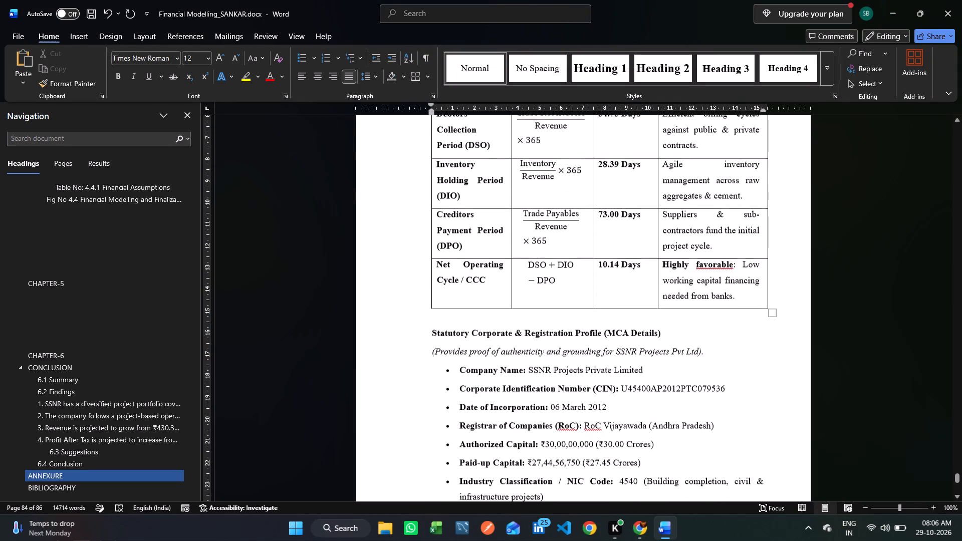
{"action": "left_click", "coordinate": [430, 324]}
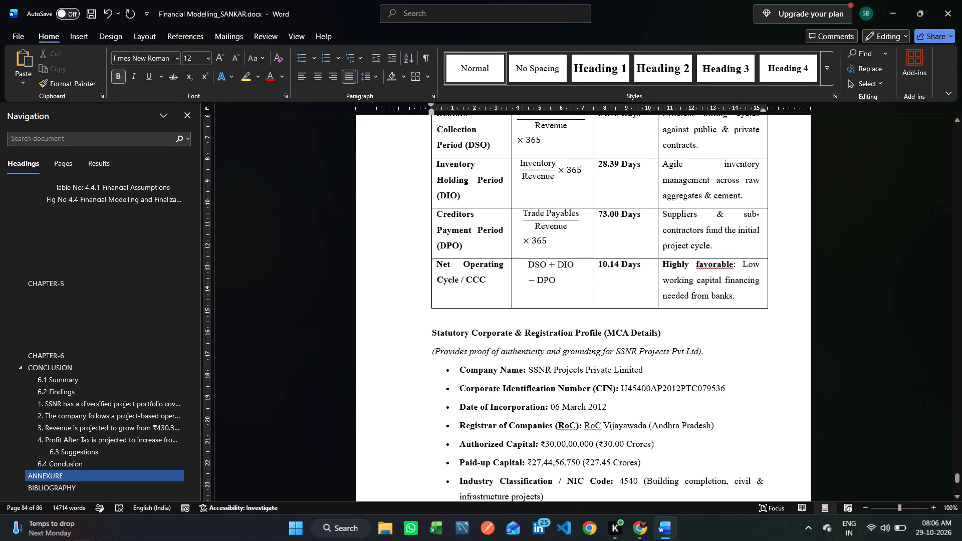
{"action": "key", "text": "Return"}
{"action": "key", "text": "Return"}
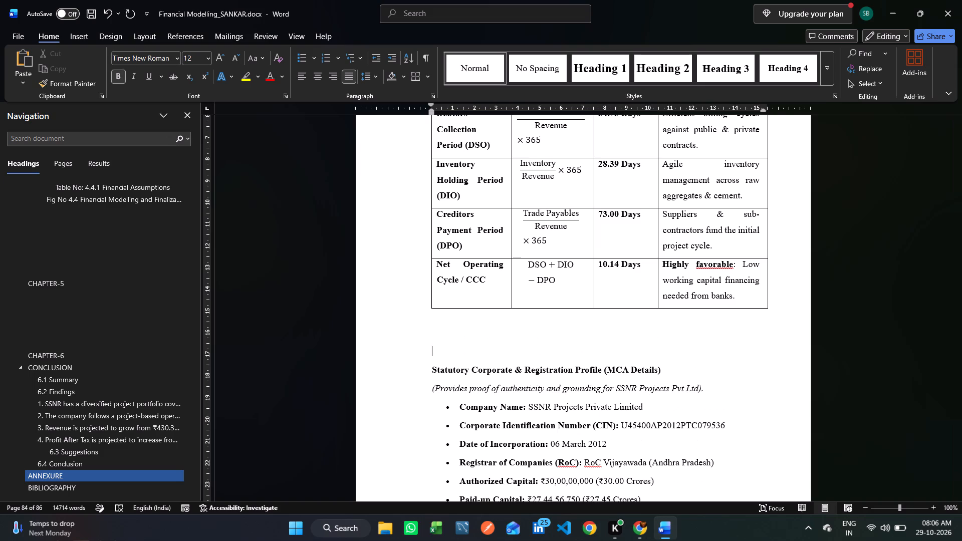
Review the spacing and page layout of the cash conversion cycle table and the statutory profile list.
{"action": "scroll", "coordinate": [437, 315], "scroll_direction": "down", "scroll_amount": 4}
{"action": "scroll", "coordinate": [497, 244], "scroll_direction": "down", "scroll_amount": 20}
{"action": "scroll", "coordinate": [497, 244], "scroll_direction": "down", "scroll_amount": 1}
{"action": "scroll", "coordinate": [577, 230], "scroll_direction": "down", "scroll_amount": 4}
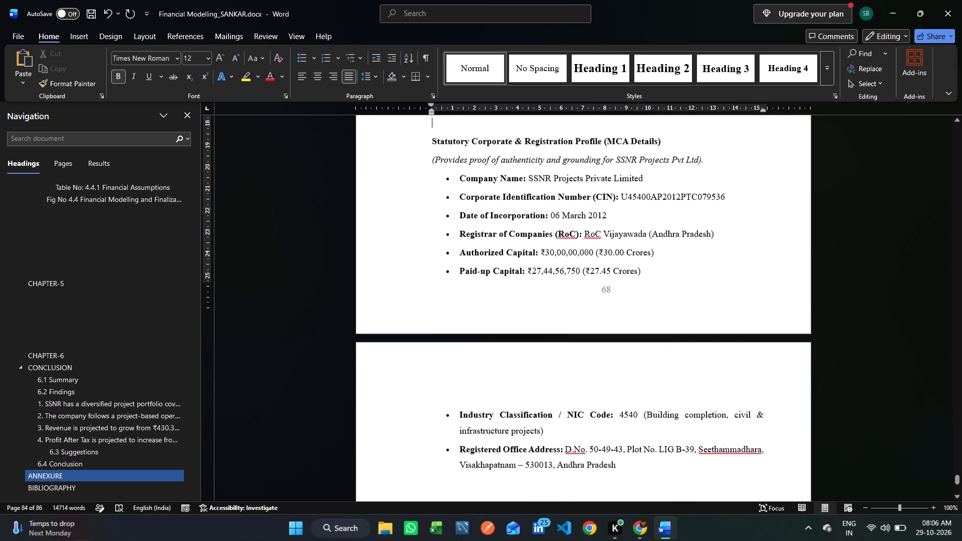
{"action": "scroll", "coordinate": [579, 233], "scroll_direction": "down", "scroll_amount": 2}
{"action": "scroll", "coordinate": [580, 233], "scroll_direction": "up", "scroll_amount": 20}
{"action": "scroll", "coordinate": [580, 233], "scroll_direction": "up", "scroll_amount": 1}
{"action": "scroll", "coordinate": [561, 178], "scroll_direction": "up", "scroll_amount": 5}
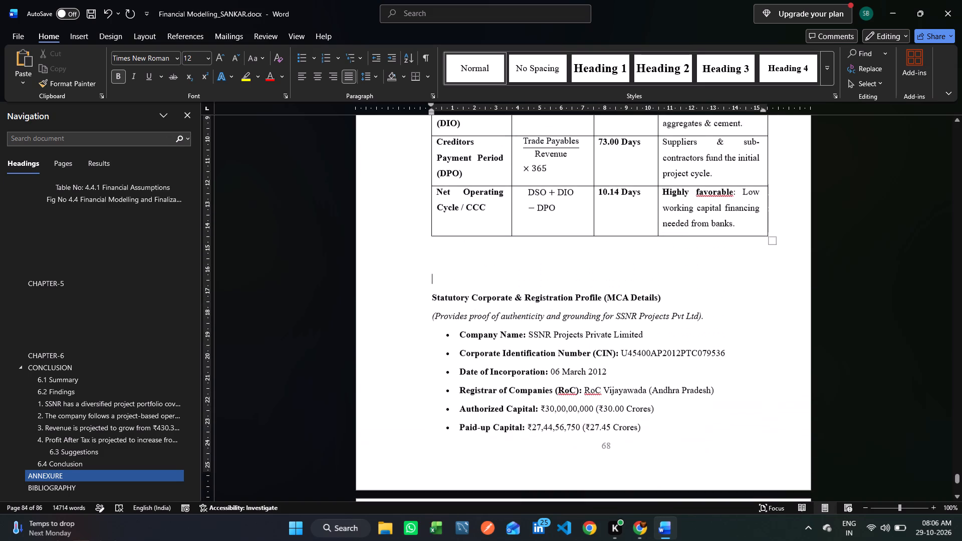
{"action": "scroll", "coordinate": [557, 181], "scroll_direction": "up", "scroll_amount": 20}
{"action": "scroll", "coordinate": [557, 181], "scroll_direction": "up", "scroll_amount": 11}
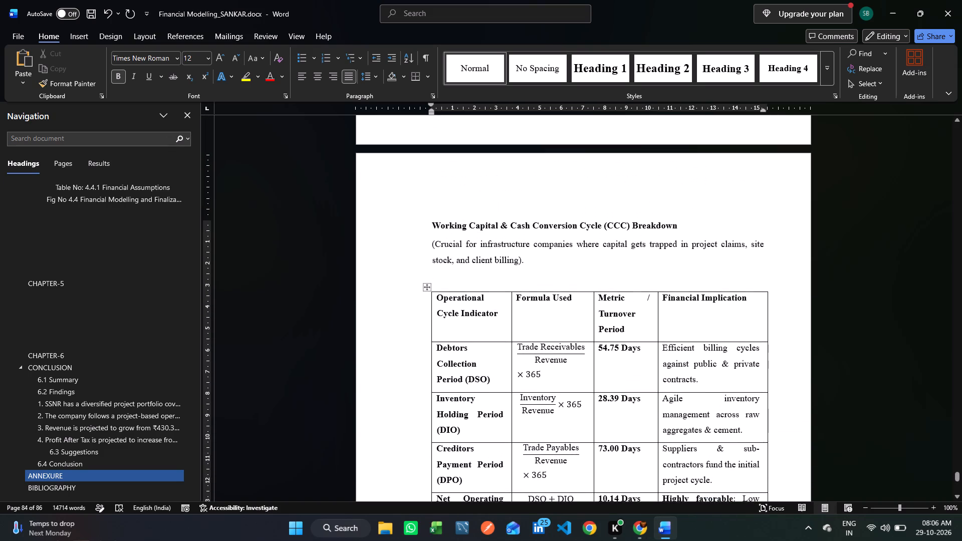
{"action": "scroll", "coordinate": [571, 176], "scroll_direction": "down", "scroll_amount": 15}
{"action": "scroll", "coordinate": [638, 356], "scroll_direction": "down", "scroll_amount": 3}
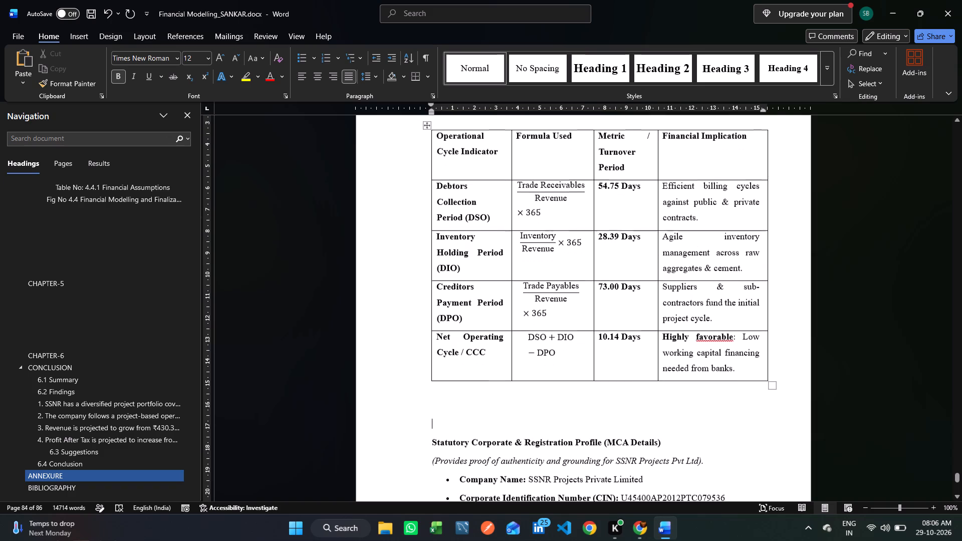
{"action": "scroll", "coordinate": [640, 340], "scroll_direction": "down", "scroll_amount": 6}
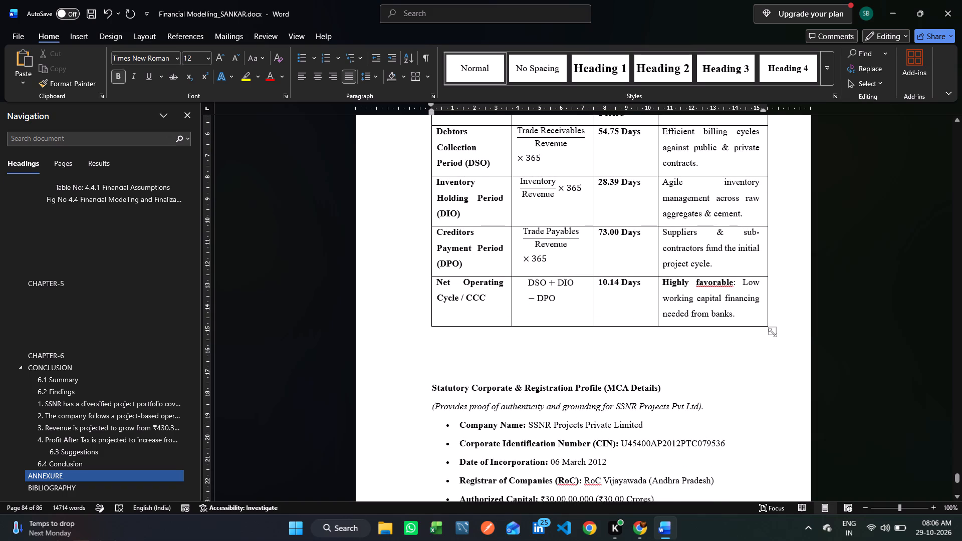
Enlarge the cash conversion cycle table in height and slightly in width until the Statutory Corporate & Registration Profile heading moves to the next page.
{"action": "left_click", "coordinate": [773, 333]}
{"action": "left_click_drag", "start_coordinate": [773, 333], "coordinate": [780, 368]}
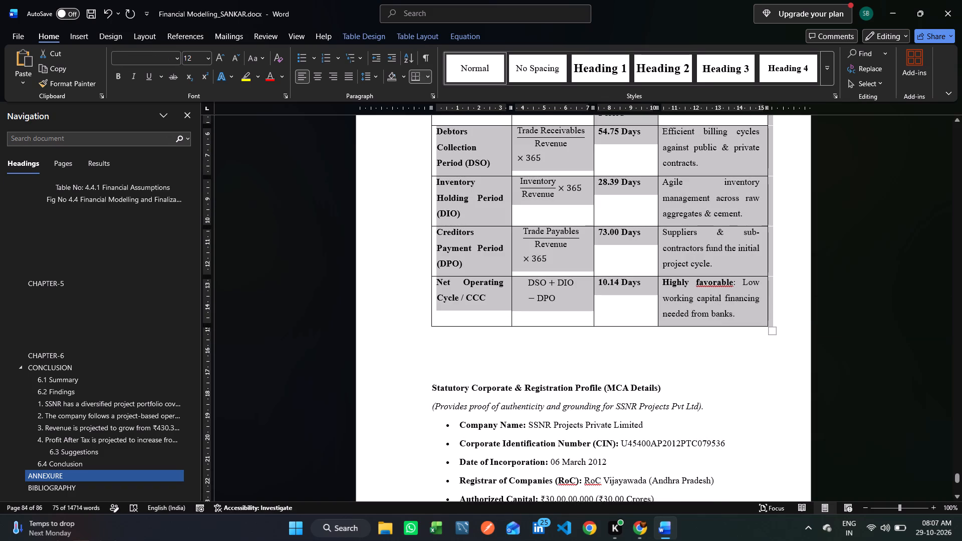
{"action": "left_click", "coordinate": [608, 328]}
{"action": "left_click_drag", "start_coordinate": [775, 335], "coordinate": [781, 355]}
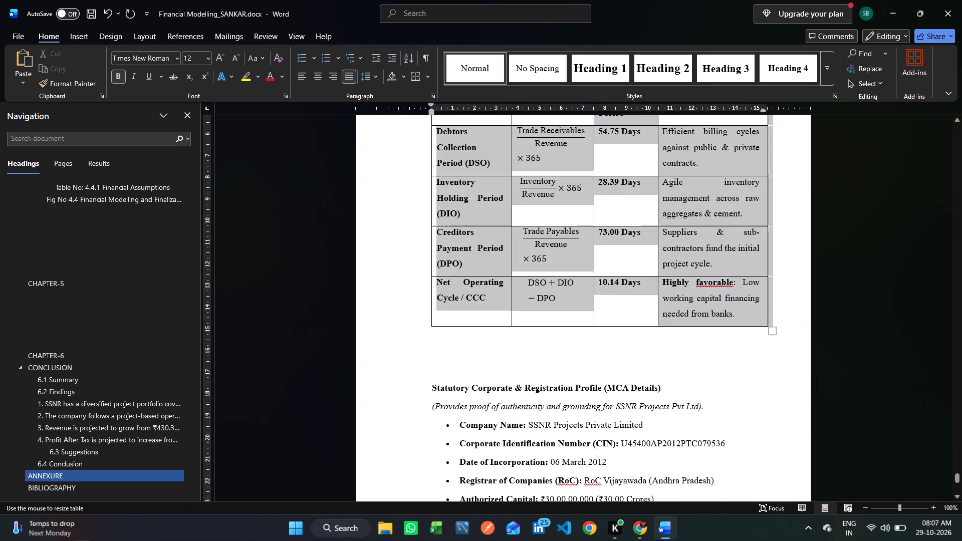
{"action": "left_click_drag", "start_coordinate": [781, 355], "coordinate": [773, 418]}
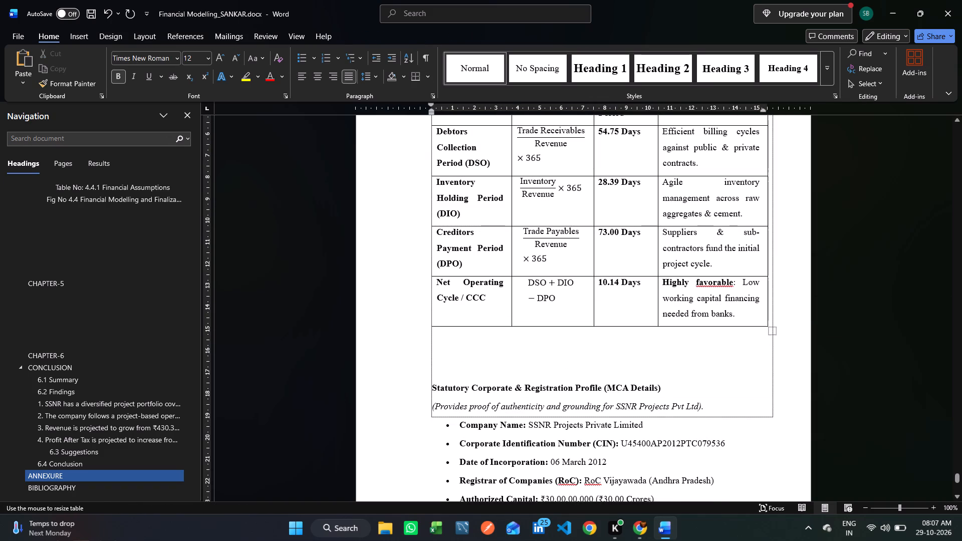
{"action": "left_click_drag", "start_coordinate": [773, 418], "coordinate": [767, 438]}
{"action": "scroll", "coordinate": [658, 325], "scroll_direction": "down", "scroll_amount": 5}
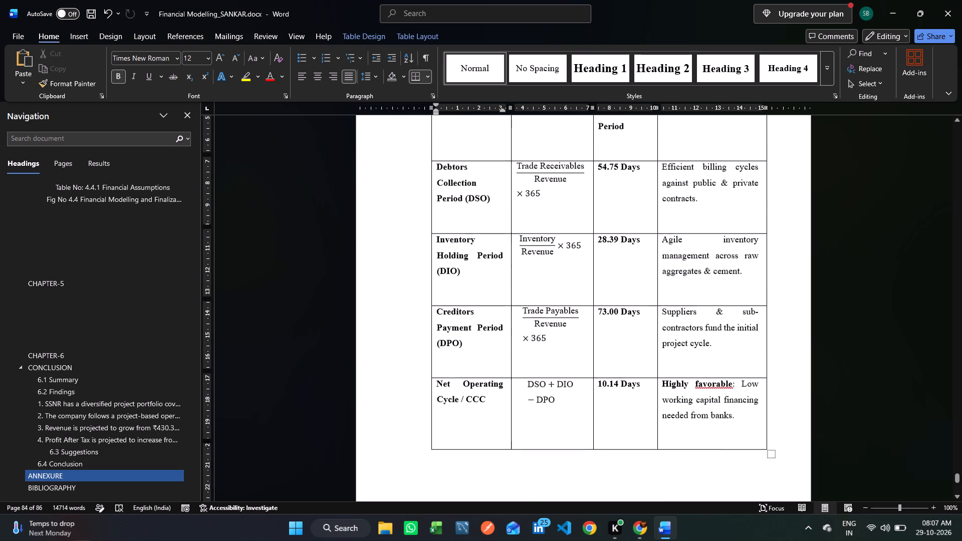
{"action": "scroll", "coordinate": [660, 316], "scroll_direction": "down", "scroll_amount": 17}
{"action": "scroll", "coordinate": [638, 300], "scroll_direction": "up", "scroll_amount": 7}
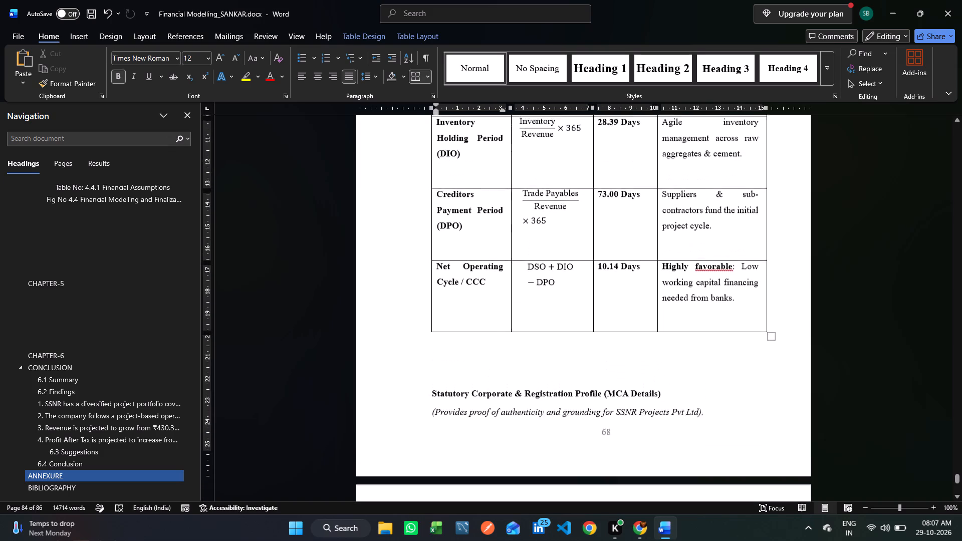
{"action": "scroll", "coordinate": [637, 292], "scroll_direction": "up", "scroll_amount": 3}
{"action": "left_click_drag", "start_coordinate": [770, 386], "coordinate": [783, 401]}
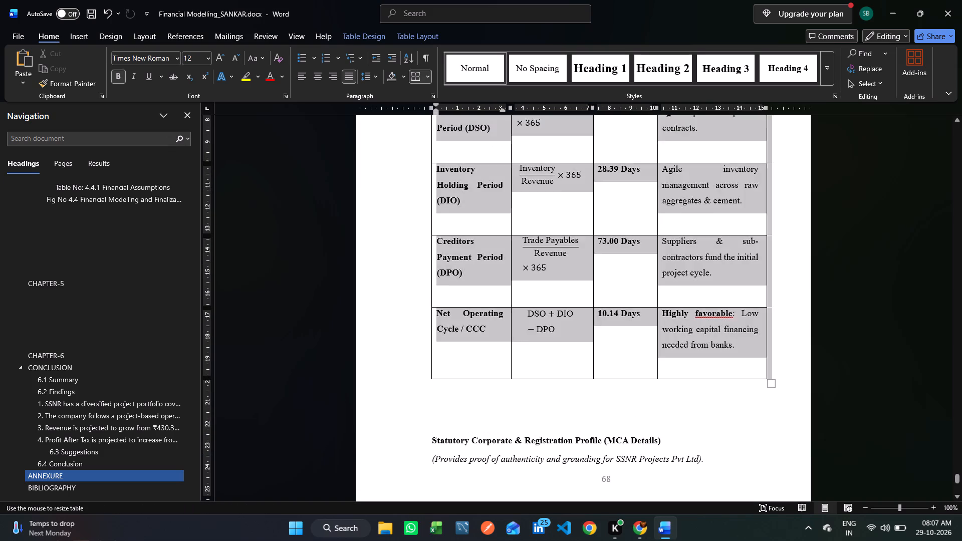
{"action": "left_click_drag", "start_coordinate": [783, 401], "coordinate": [784, 422]}
Review the enlarged cash conversion cycle table and how the statutory profile list and BIBLIOGRAPHY heading fall on the following page.
{"action": "scroll", "coordinate": [664, 305], "scroll_direction": "up", "scroll_amount": 16}
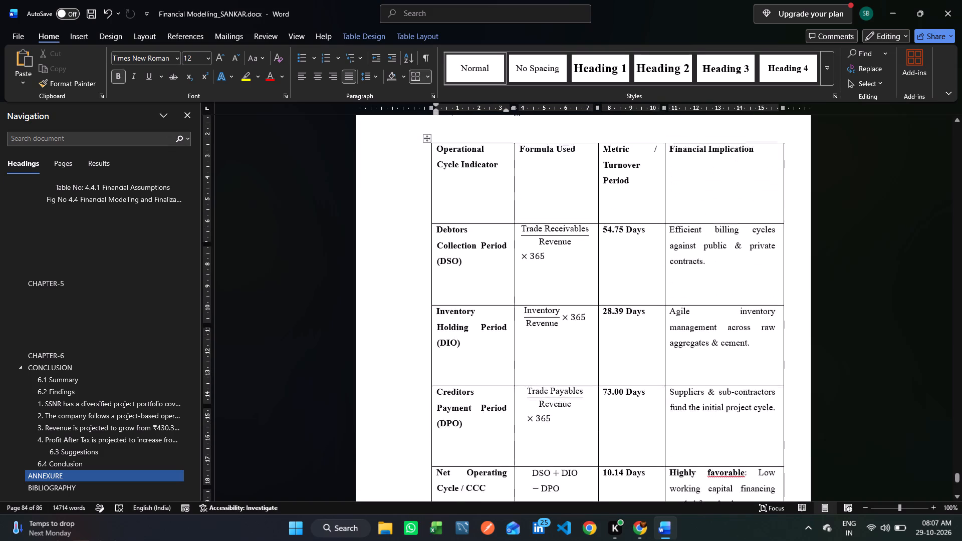
{"action": "scroll", "coordinate": [629, 254], "scroll_direction": "up", "scroll_amount": 19}
{"action": "scroll", "coordinate": [607, 223], "scroll_direction": "down", "scroll_amount": 5}
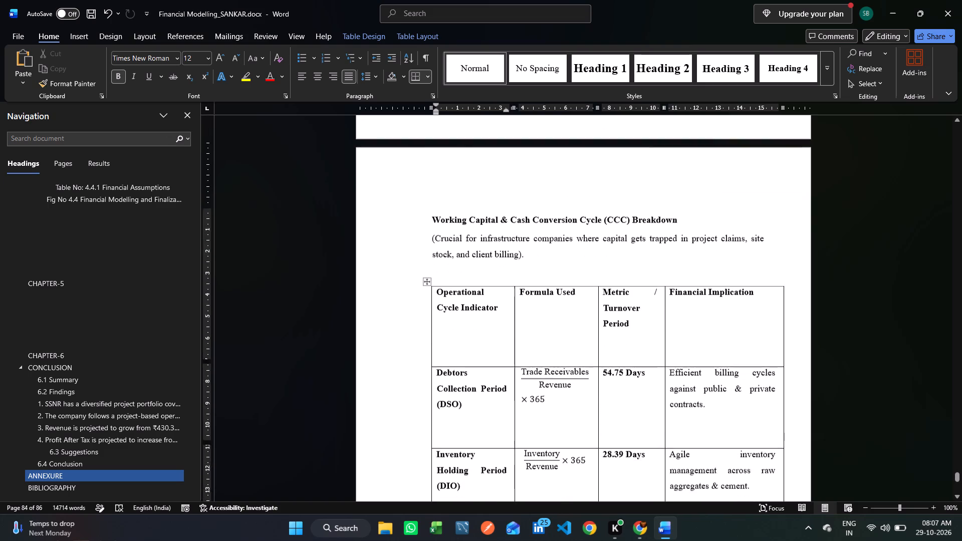
{"action": "scroll", "coordinate": [610, 228], "scroll_direction": "down", "scroll_amount": 20}
{"action": "scroll", "coordinate": [606, 254], "scroll_direction": "down", "scroll_amount": 8}
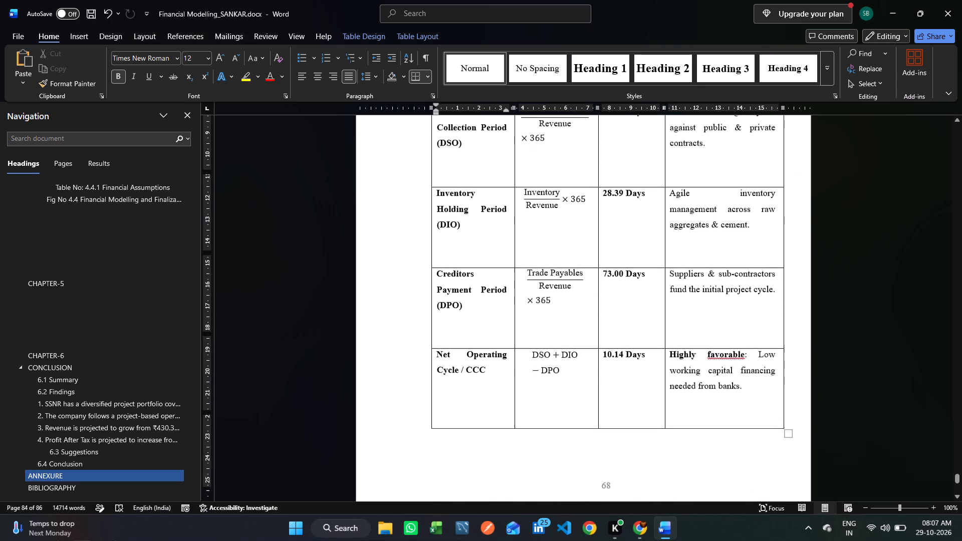
{"action": "scroll", "coordinate": [606, 255], "scroll_direction": "down", "scroll_amount": 20}
{"action": "scroll", "coordinate": [608, 259], "scroll_direction": "down", "scroll_amount": 8}
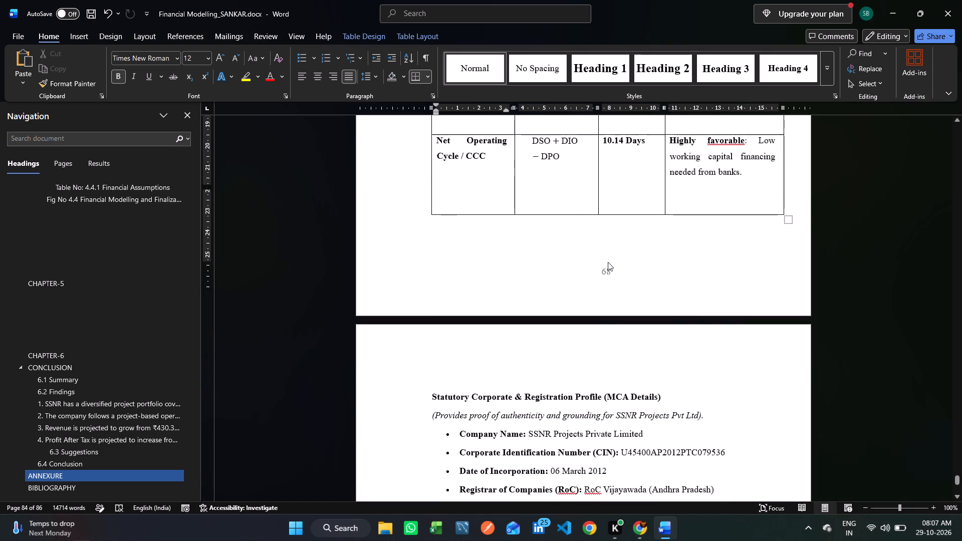
{"action": "scroll", "coordinate": [608, 262], "scroll_direction": "down", "scroll_amount": 20}
{"action": "scroll", "coordinate": [608, 262], "scroll_direction": "down", "scroll_amount": 12}
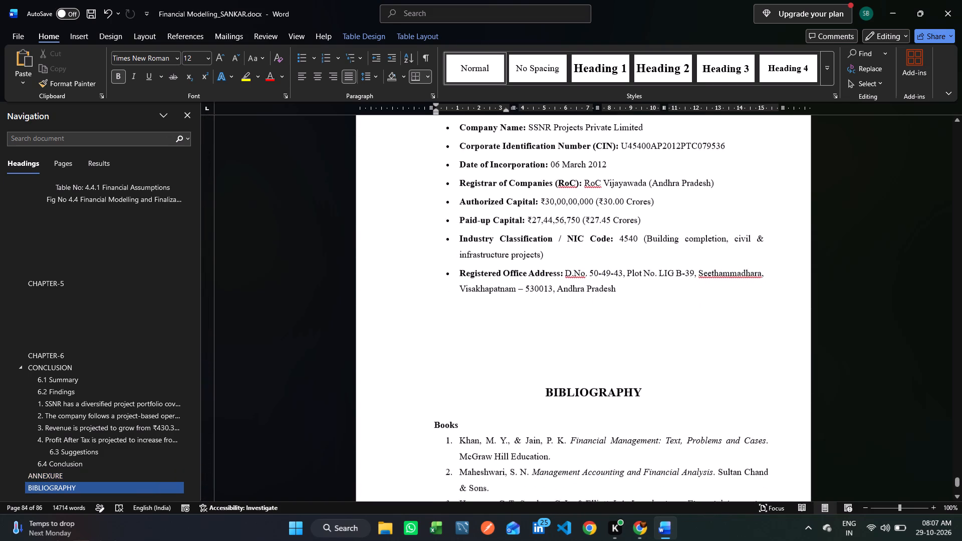
Insert a blank line directly above the Statutory Corporate & Registration Profile (MCA Details) heading.
{"action": "scroll", "coordinate": [553, 284], "scroll_direction": "up", "scroll_amount": 16}
{"action": "left_click", "coordinate": [460, 205]}
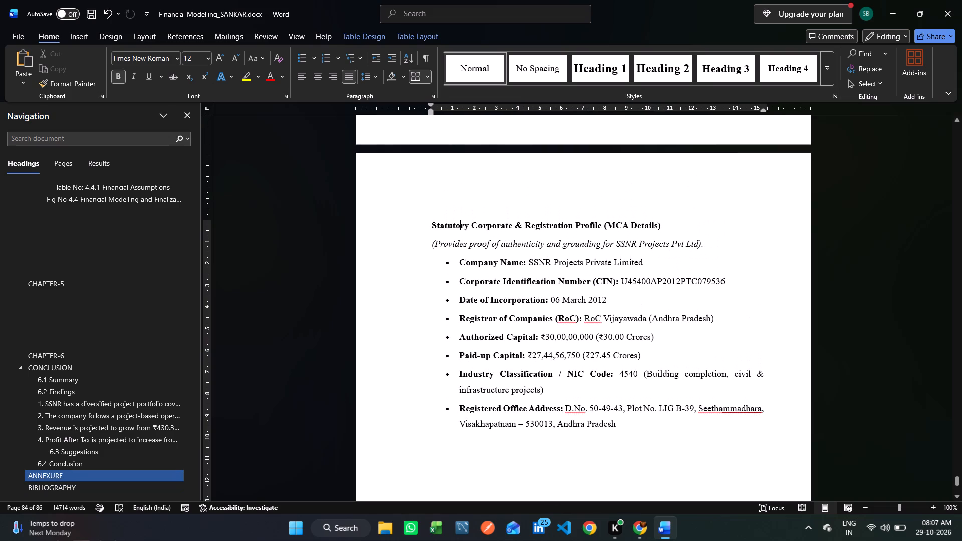
{"action": "left_click", "coordinate": [431, 218]}
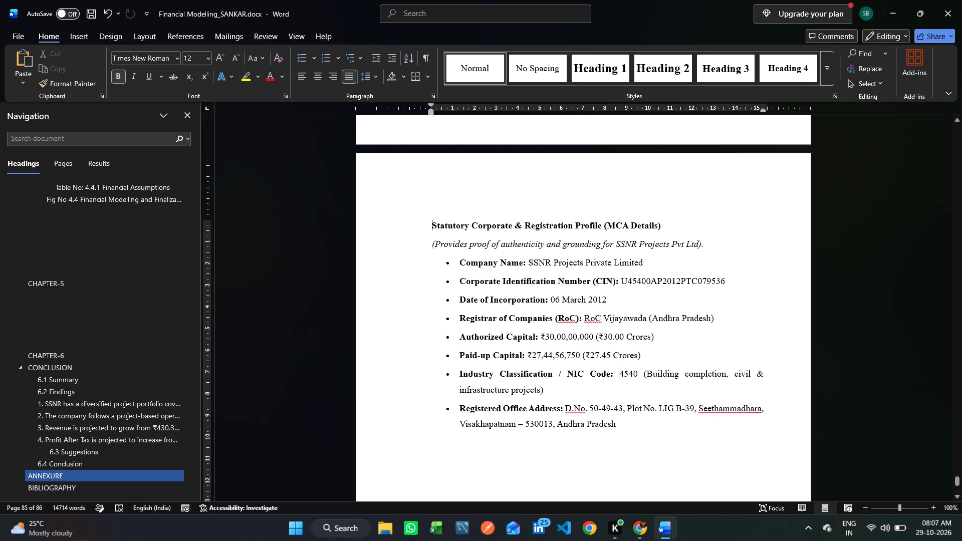
{"action": "key", "text": "Return"}
Insert ten blank lines between the registered office address entry and the BIBLIOGRAPHY heading to push the heading onto a new page.
{"action": "scroll", "coordinate": [415, 212], "scroll_direction": "down", "scroll_amount": 14}
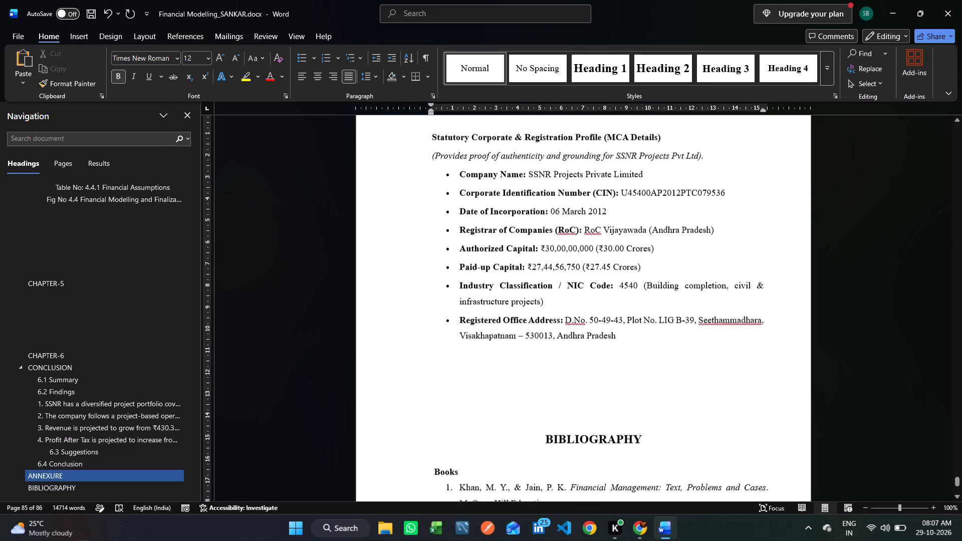
{"action": "scroll", "coordinate": [528, 315], "scroll_direction": "down", "scroll_amount": 3}
{"action": "left_click", "coordinate": [551, 356]}
{"action": "key", "text": "Return"}
{"action": "key", "text": "Return"}
{"action": "key", "text": "Return"}
{"action": "key", "text": "Return"}
{"action": "key", "text": "Return"}
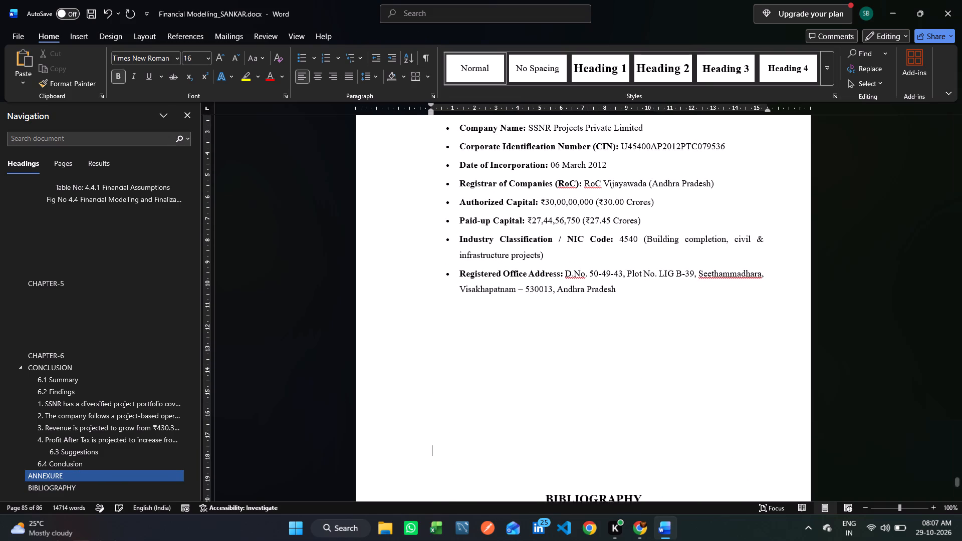
{"action": "key", "text": "Return"}
{"action": "key", "text": "Return"}
{"action": "key", "text": "Return"}
{"action": "scroll", "coordinate": [455, 327], "scroll_direction": "down", "scroll_amount": 14}
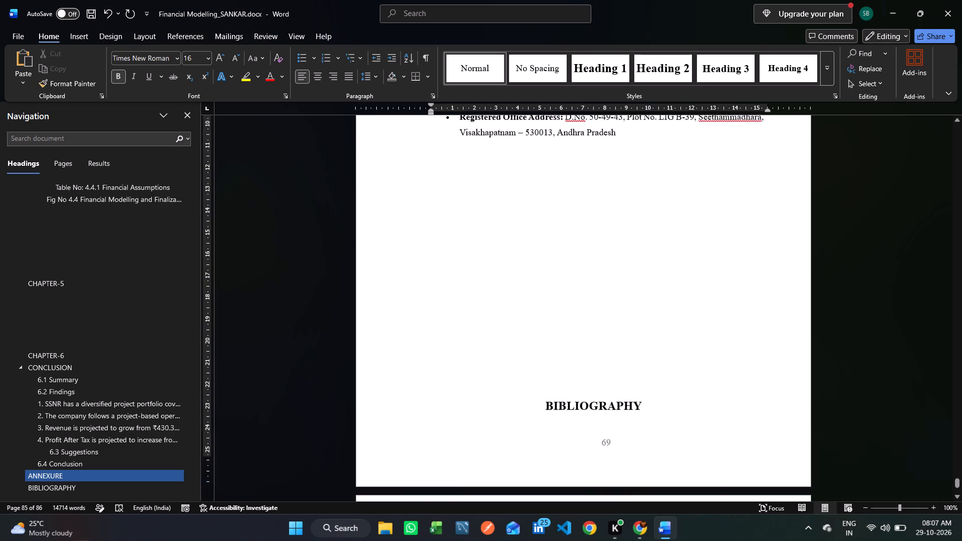
{"action": "key", "text": "Return"}
{"action": "key", "text": "Return"}
Review the BIBLIOGRAPHY page from its heading through Books, Company / Industry Sources and Project Data Source to the end.
{"action": "scroll", "coordinate": [538, 288], "scroll_direction": "down", "scroll_amount": 10}
{"action": "scroll", "coordinate": [589, 268], "scroll_direction": "down", "scroll_amount": 1}
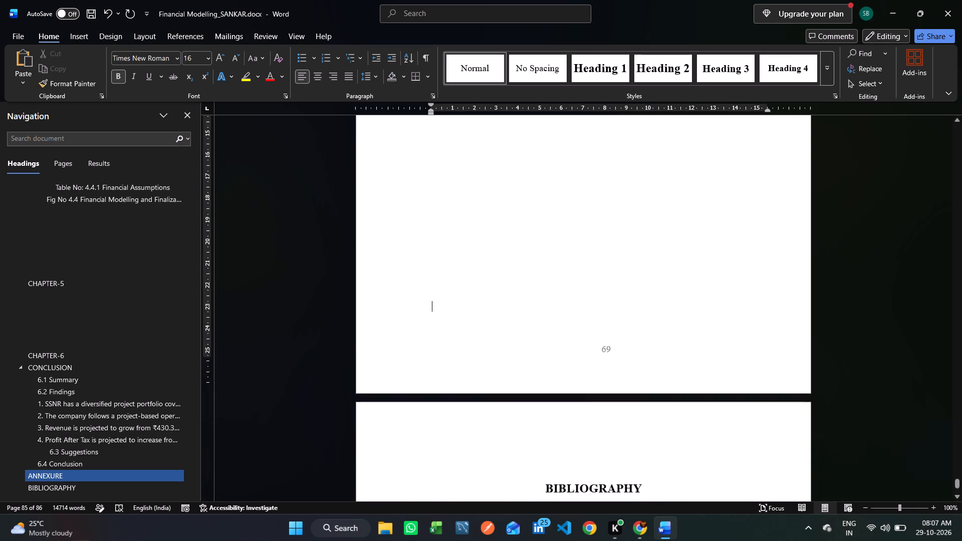
{"action": "scroll", "coordinate": [589, 268], "scroll_direction": "down", "scroll_amount": 20}
{"action": "scroll", "coordinate": [589, 268], "scroll_direction": "down", "scroll_amount": 18}
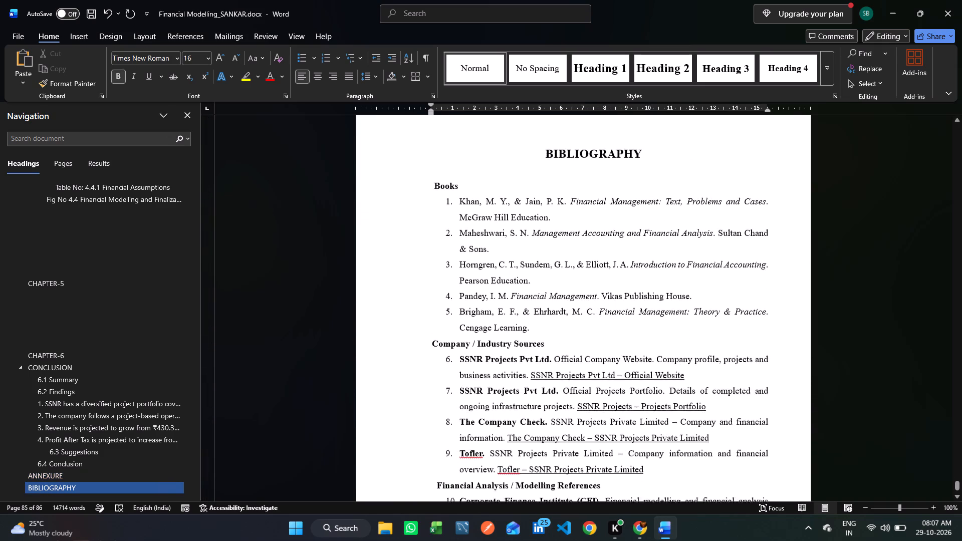
{"action": "scroll", "coordinate": [629, 296], "scroll_direction": "down", "scroll_amount": 20}
{"action": "scroll", "coordinate": [629, 296], "scroll_direction": "down", "scroll_amount": 18}
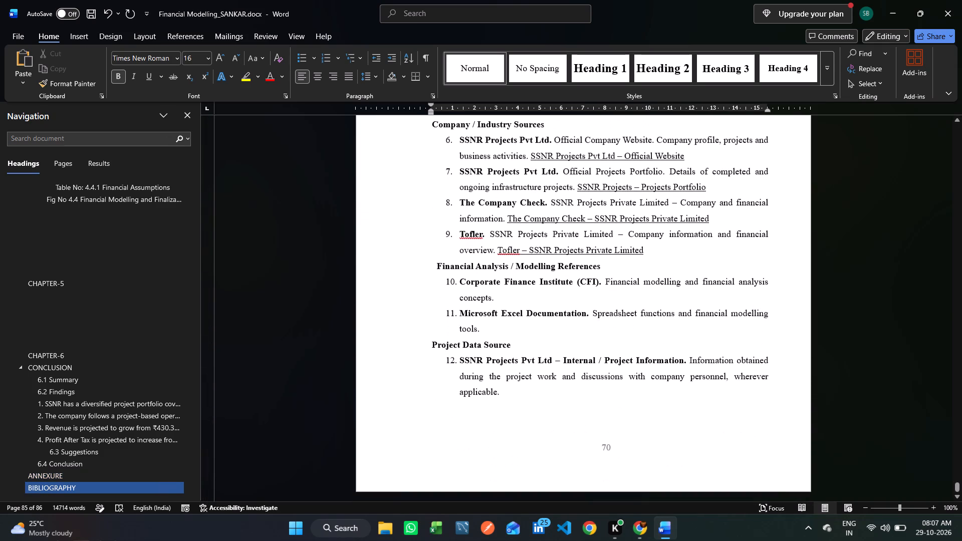
{"action": "scroll", "coordinate": [661, 323], "scroll_direction": "down", "scroll_amount": 1}
{"action": "scroll", "coordinate": [667, 309], "scroll_direction": "up", "scroll_amount": 6}
{"action": "scroll", "coordinate": [645, 326], "scroll_direction": "down", "scroll_amount": 3}
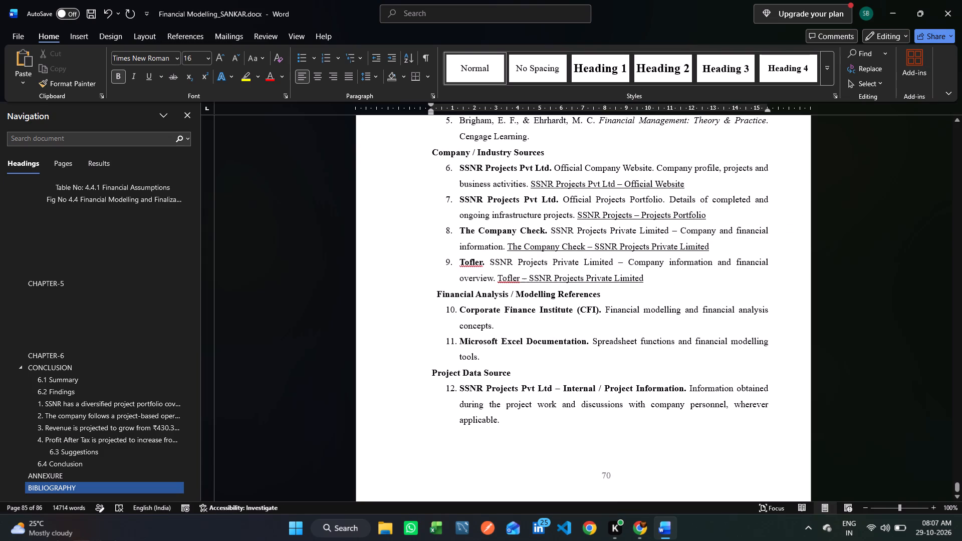
{"action": "scroll", "coordinate": [607, 367], "scroll_direction": "down", "scroll_amount": 16}
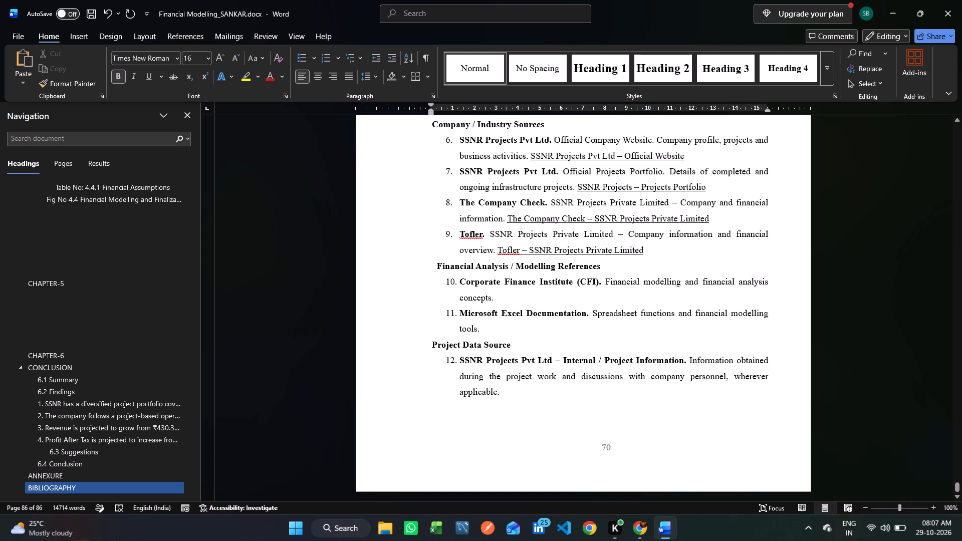
{"action": "scroll", "coordinate": [575, 330], "scroll_direction": "up", "scroll_amount": 11}
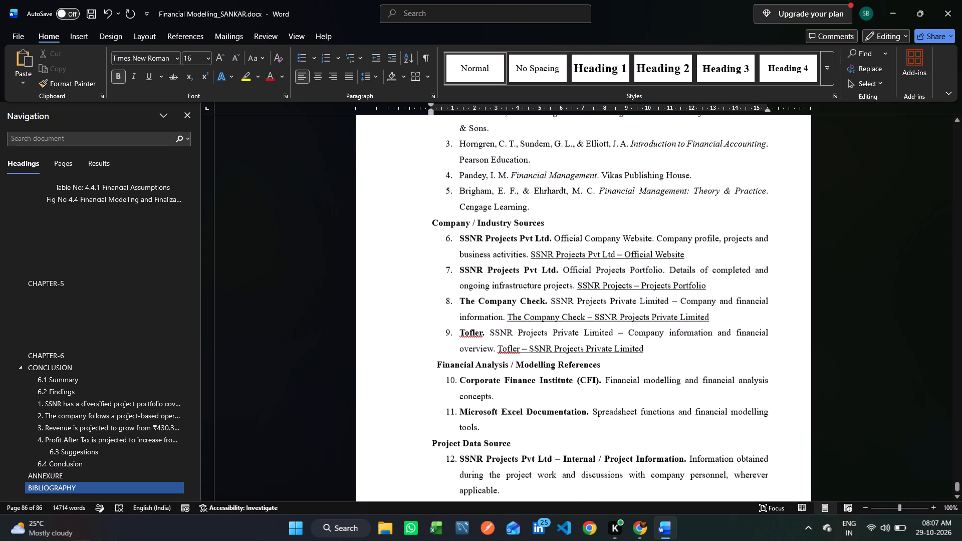
{"action": "scroll", "coordinate": [575, 330], "scroll_direction": "up", "scroll_amount": 8}
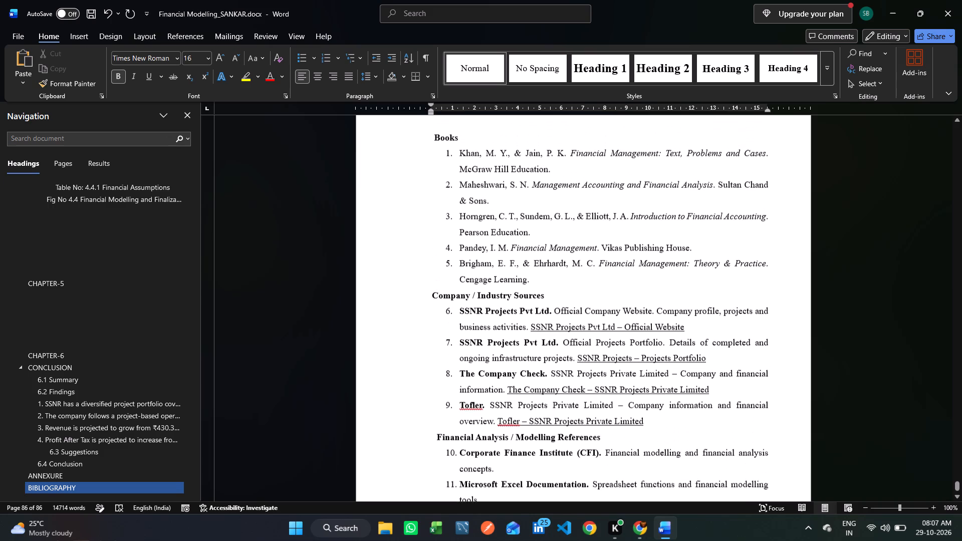
{"action": "scroll", "coordinate": [575, 330], "scroll_direction": "up", "scroll_amount": 5}
{"action": "scroll", "coordinate": [575, 330], "scroll_direction": "down", "scroll_amount": 1}
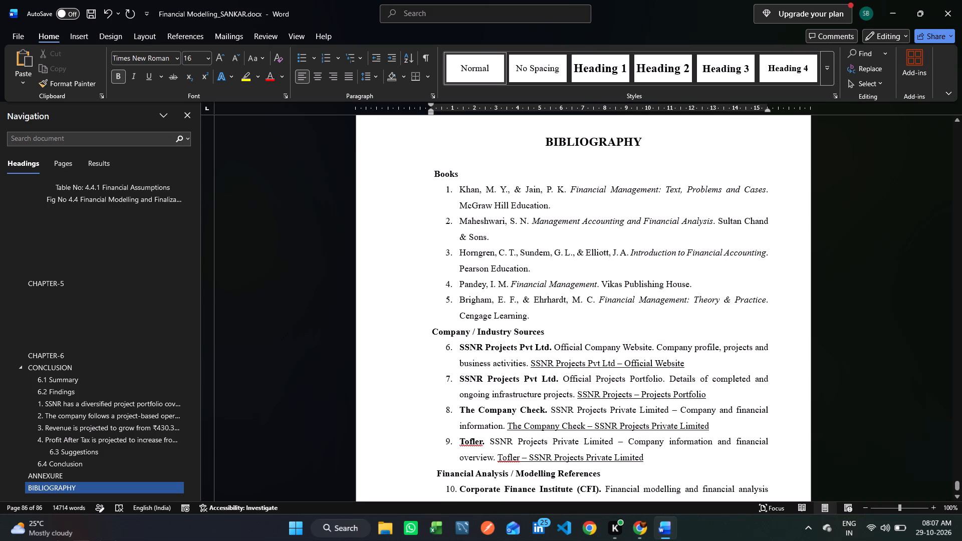
{"action": "scroll", "coordinate": [655, 301], "scroll_direction": "down", "scroll_amount": 3}
{"action": "scroll", "coordinate": [697, 273], "scroll_direction": "down", "scroll_amount": 9}
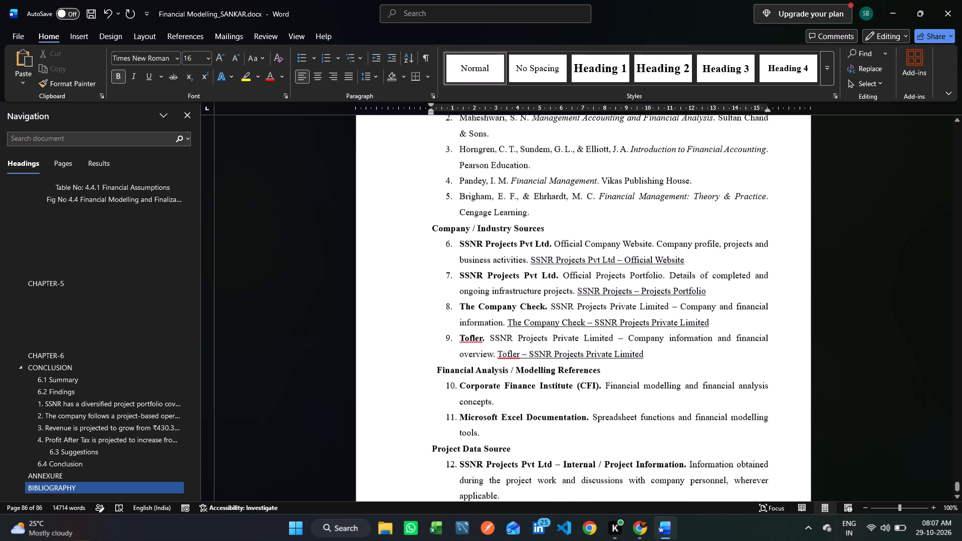
{"action": "scroll", "coordinate": [723, 256], "scroll_direction": "down", "scroll_amount": 20}
{"action": "scroll", "coordinate": [723, 256], "scroll_direction": "down", "scroll_amount": 2}
{"action": "scroll", "coordinate": [638, 280], "scroll_direction": "down", "scroll_amount": 3}
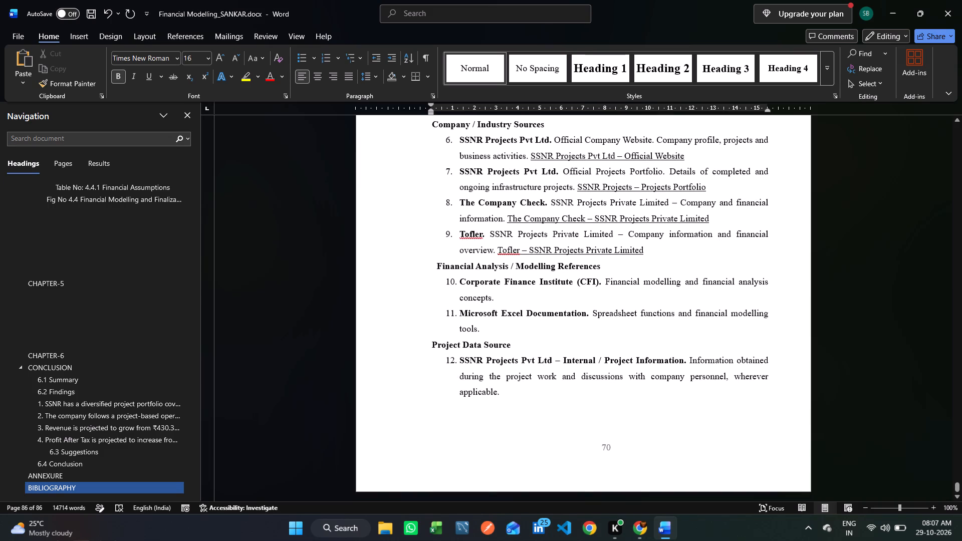
Add blank lines after the last bibliography entry under Project Data Source, and delete the one that spills onto an extra page.
{"action": "left_click", "coordinate": [522, 399]}
{"action": "key", "text": "Return"}
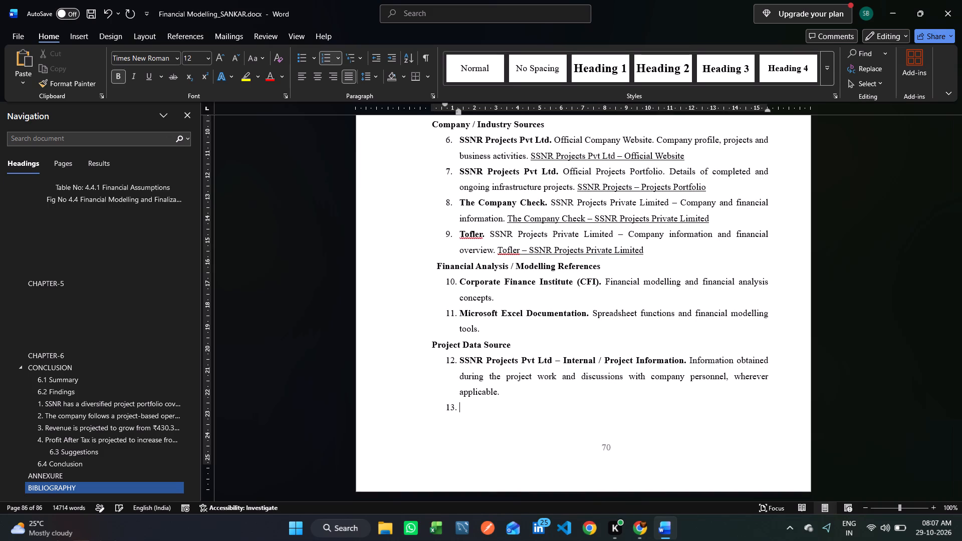
{"action": "key", "text": "Return"}
{"action": "key", "text": "Return"}
{"action": "key", "text": "Return"}
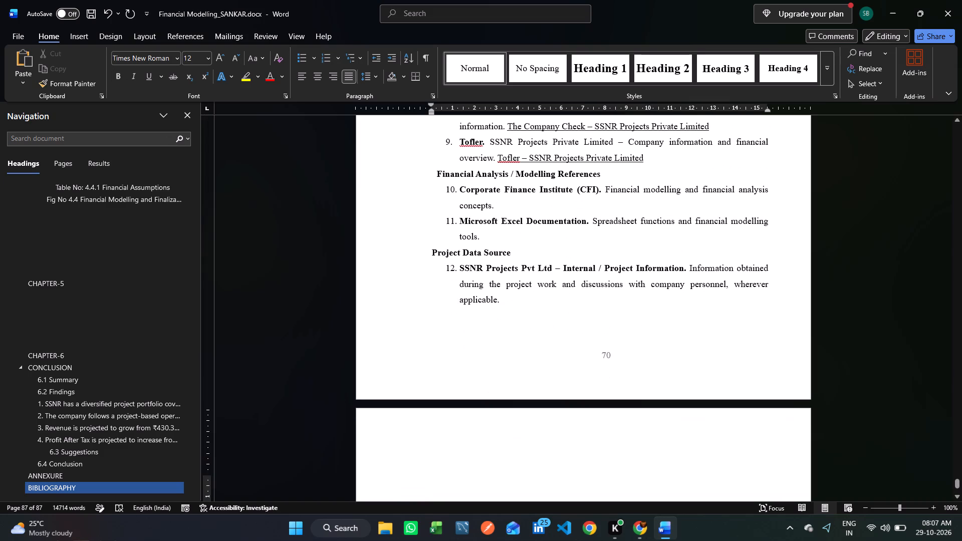
{"action": "scroll", "coordinate": [657, 296], "scroll_direction": "down", "scroll_amount": 20}
{"action": "scroll", "coordinate": [657, 296], "scroll_direction": "down", "scroll_amount": 3}
{"action": "scroll", "coordinate": [596, 313], "scroll_direction": "up", "scroll_amount": 4}
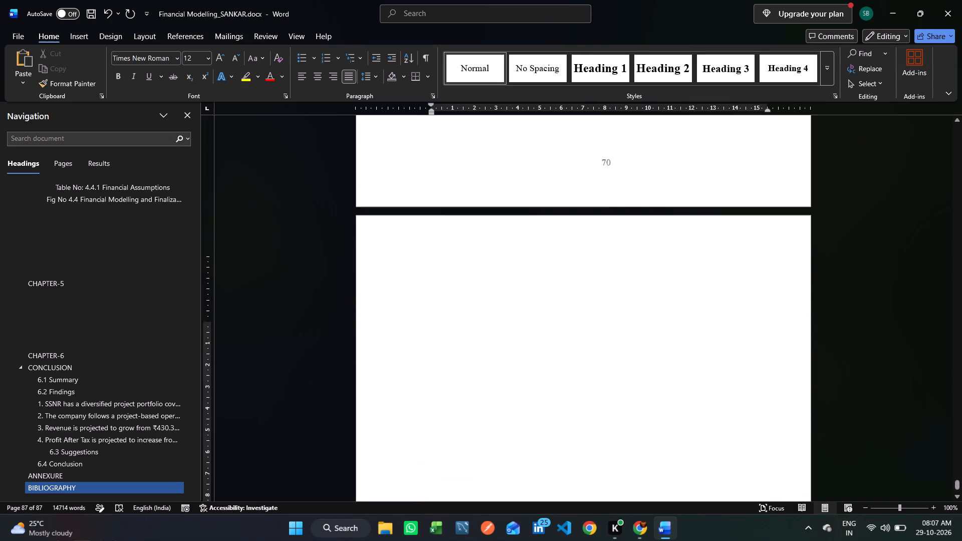
{"action": "scroll", "coordinate": [590, 321], "scroll_direction": "up", "scroll_amount": 10}
{"action": "scroll", "coordinate": [593, 245], "scroll_direction": "up", "scroll_amount": 17}
{"action": "scroll", "coordinate": [604, 234], "scroll_direction": "down", "scroll_amount": 6}
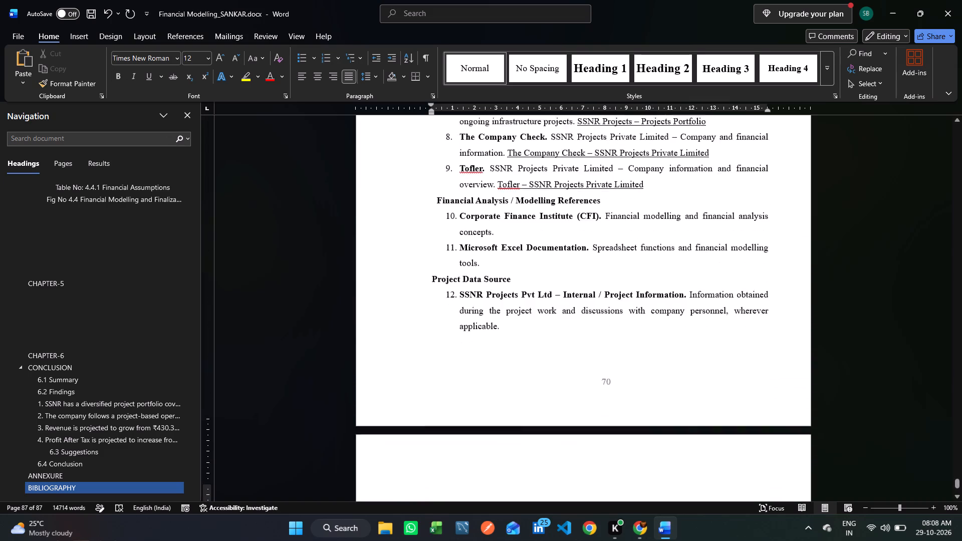
{"action": "scroll", "coordinate": [605, 262], "scroll_direction": "down", "scroll_amount": 7}
{"action": "key", "text": "BackSpace"}
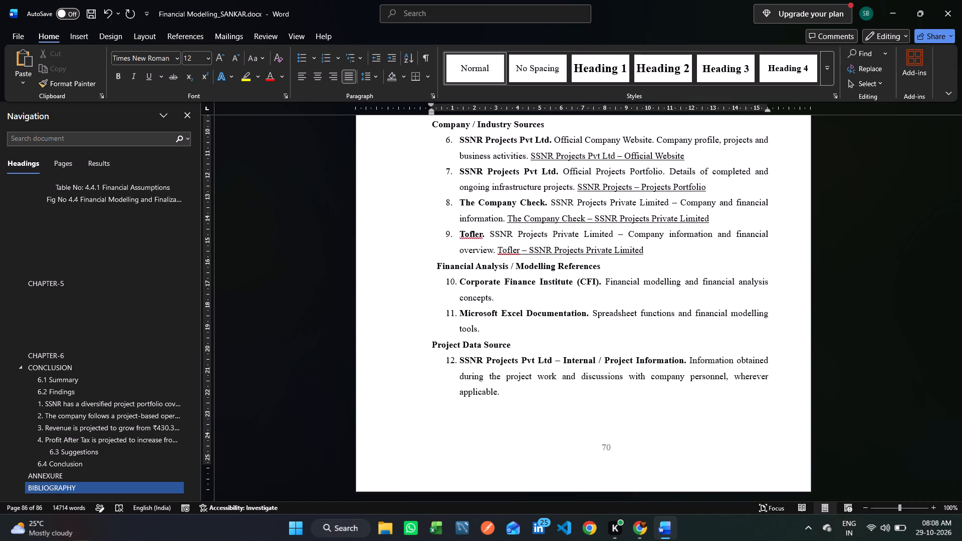
Review the pages from the end of the BIBLIOGRAPHY back through the annexure tables to the ANNEXURE heading.
{"action": "scroll", "coordinate": [600, 279], "scroll_direction": "up", "scroll_amount": 20}
{"action": "scroll", "coordinate": [600, 279], "scroll_direction": "up", "scroll_amount": 20}
{"action": "scroll", "coordinate": [600, 279], "scroll_direction": "up", "scroll_amount": 10}
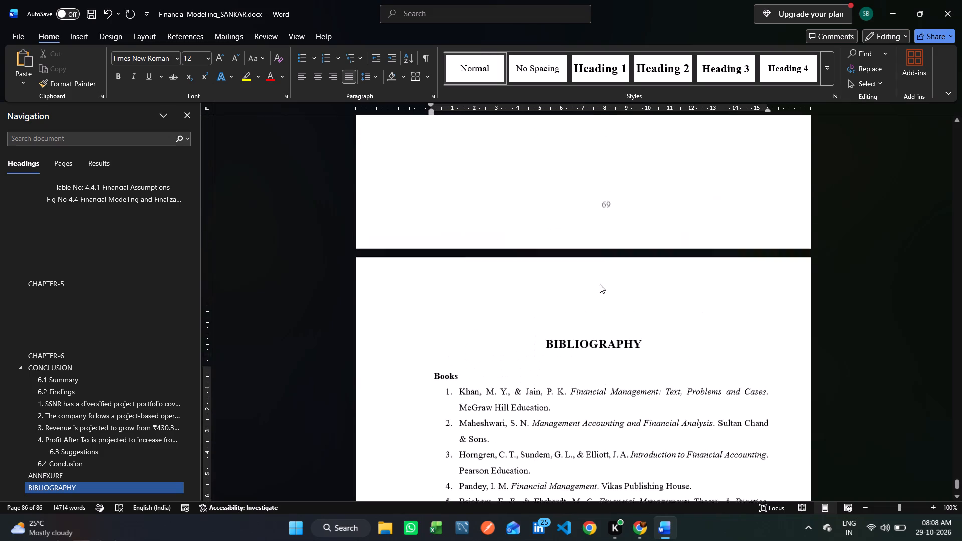
{"action": "scroll", "coordinate": [600, 284], "scroll_direction": "up", "scroll_amount": 20}
{"action": "scroll", "coordinate": [600, 284], "scroll_direction": "up", "scroll_amount": 20}
{"action": "scroll", "coordinate": [600, 284], "scroll_direction": "up", "scroll_amount": 11}
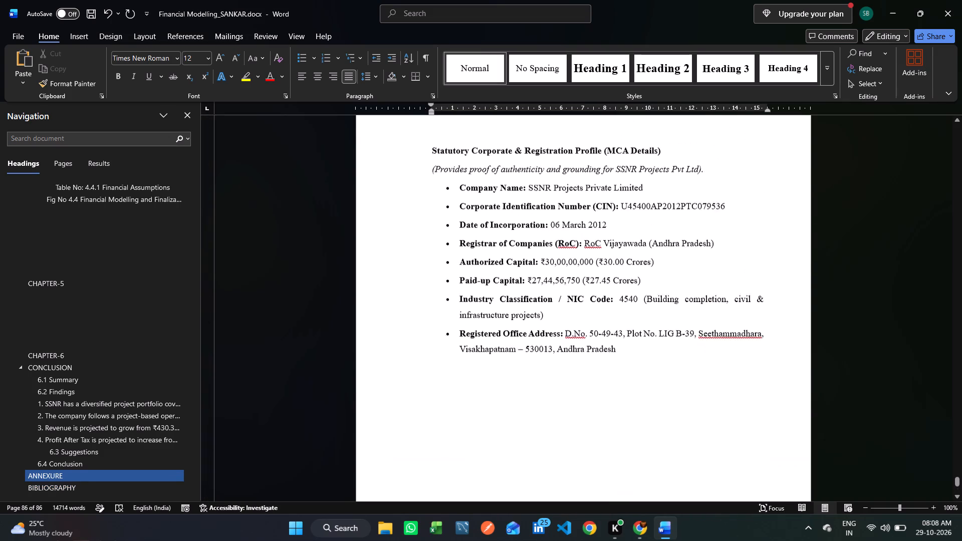
{"action": "scroll", "coordinate": [622, 319], "scroll_direction": "up", "scroll_amount": 20}
{"action": "scroll", "coordinate": [622, 319], "scroll_direction": "up", "scroll_amount": 20}
{"action": "scroll", "coordinate": [622, 319], "scroll_direction": "up", "scroll_amount": 11}
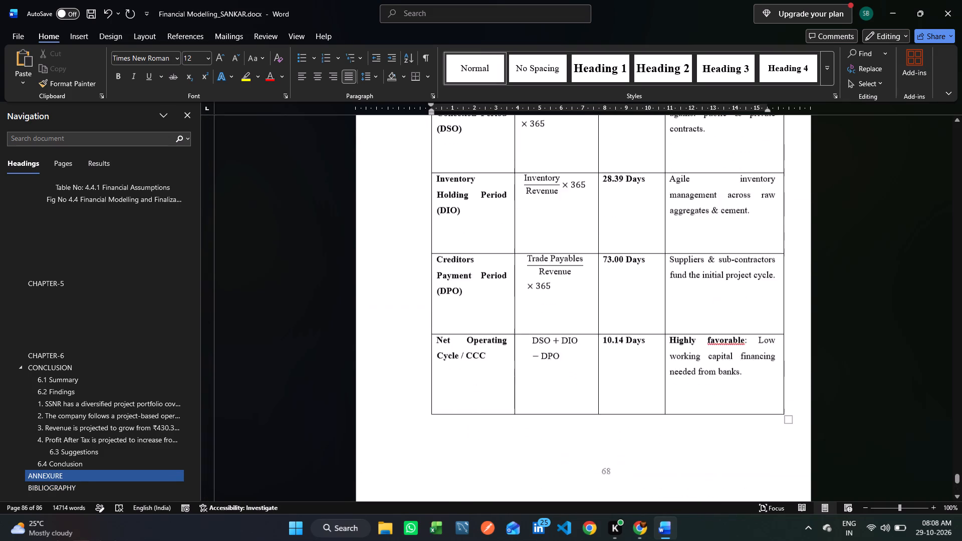
{"action": "scroll", "coordinate": [628, 346], "scroll_direction": "up", "scroll_amount": 20}
{"action": "scroll", "coordinate": [628, 346], "scroll_direction": "up", "scroll_amount": 20}
{"action": "scroll", "coordinate": [628, 346], "scroll_direction": "up", "scroll_amount": 10}
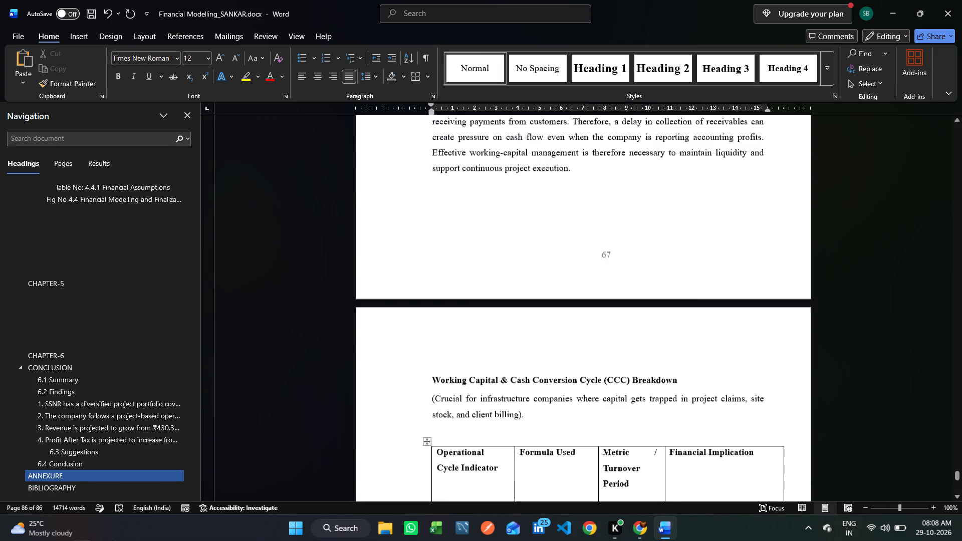
{"action": "scroll", "coordinate": [629, 415], "scroll_direction": "up", "scroll_amount": 20}
{"action": "scroll", "coordinate": [629, 415], "scroll_direction": "up", "scroll_amount": 20}
{"action": "scroll", "coordinate": [629, 415], "scroll_direction": "up", "scroll_amount": 10}
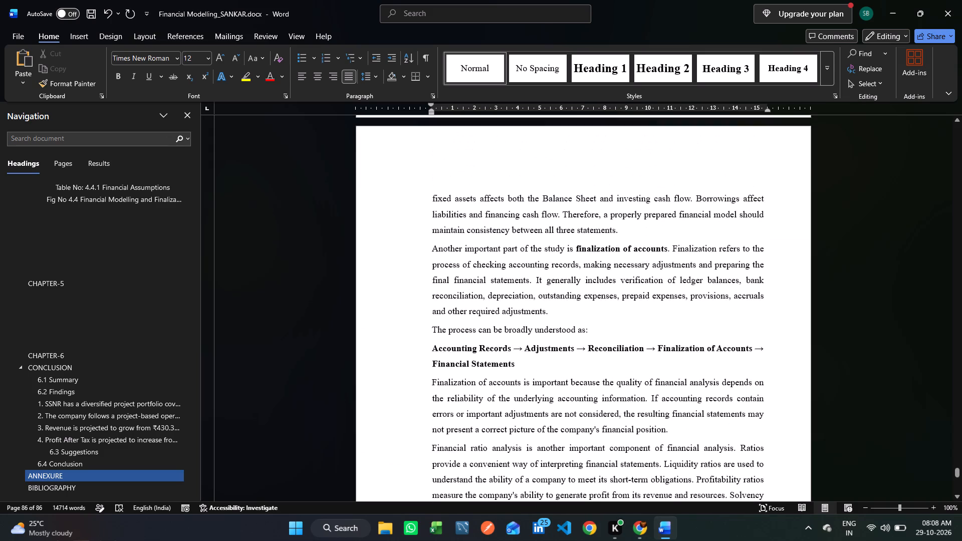
{"action": "scroll", "coordinate": [636, 458], "scroll_direction": "up", "scroll_amount": 20}
{"action": "scroll", "coordinate": [636, 458], "scroll_direction": "up", "scroll_amount": 20}
{"action": "scroll", "coordinate": [636, 458], "scroll_direction": "up", "scroll_amount": 10}
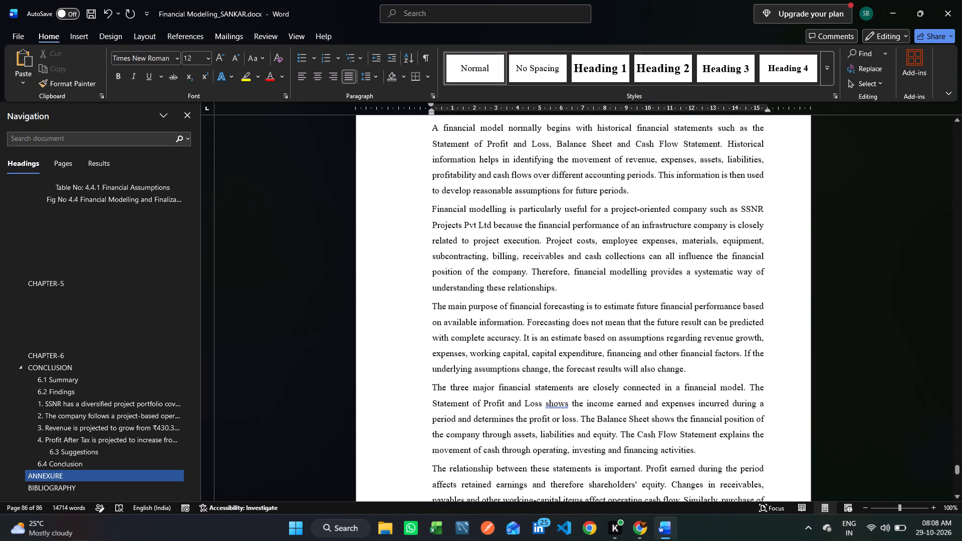
{"action": "scroll", "coordinate": [636, 469], "scroll_direction": "up", "scroll_amount": 20}
{"action": "scroll", "coordinate": [636, 469], "scroll_direction": "up", "scroll_amount": 9}
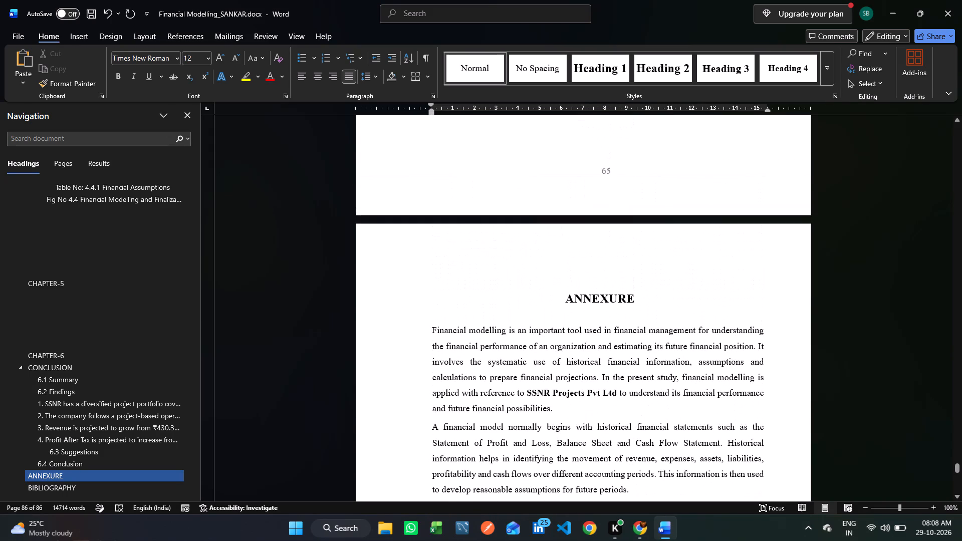
Save the document.
{"action": "key", "text": "ctrl+s"}
{"action": "key", "text": "ctrl+s"}
{"action": "key", "text": "ctrl+s"}
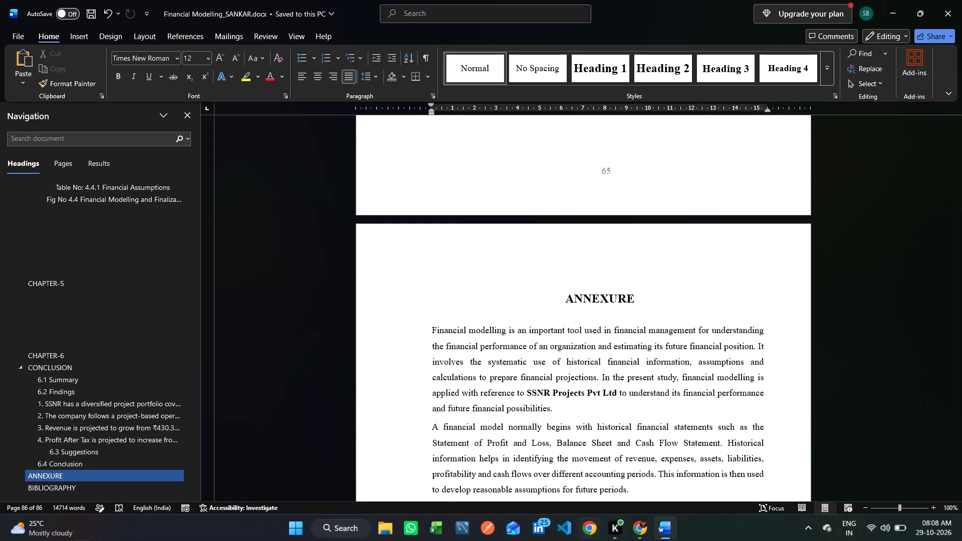
{"action": "scroll", "coordinate": [627, 280], "scroll_direction": "down", "scroll_amount": 20}
{"action": "scroll", "coordinate": [627, 280], "scroll_direction": "down", "scroll_amount": 3}
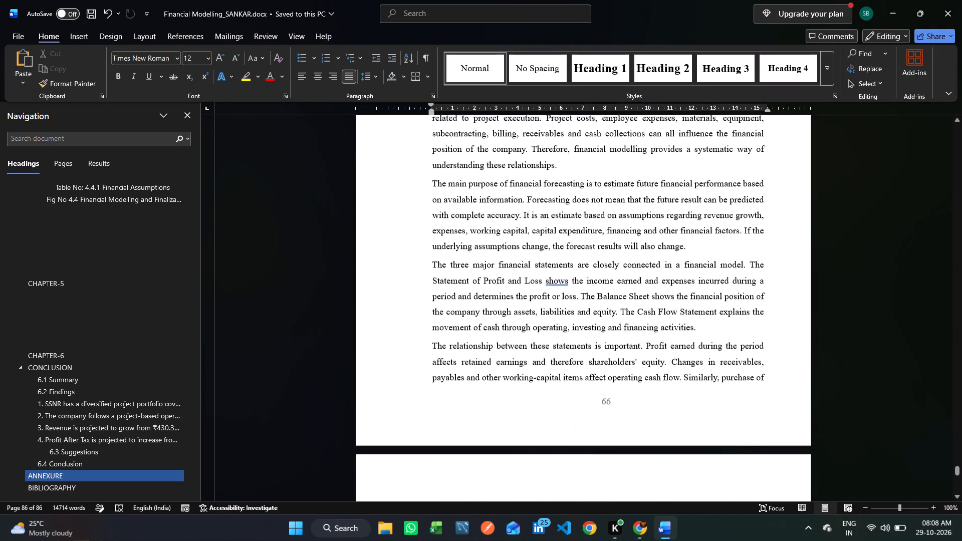
{"action": "scroll", "coordinate": [528, 291], "scroll_direction": "down", "scroll_amount": 20}
{"action": "scroll", "coordinate": [528, 291], "scroll_direction": "down", "scroll_amount": 20}
{"action": "scroll", "coordinate": [528, 291], "scroll_direction": "down", "scroll_amount": 4}
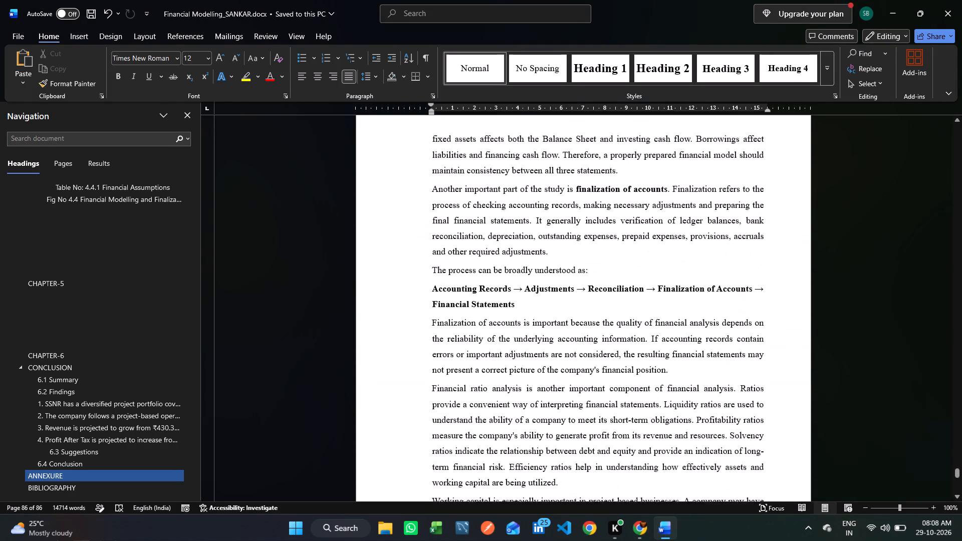
{"action": "scroll", "coordinate": [545, 303], "scroll_direction": "down", "scroll_amount": 20}
{"action": "scroll", "coordinate": [545, 303], "scroll_direction": "down", "scroll_amount": 17}
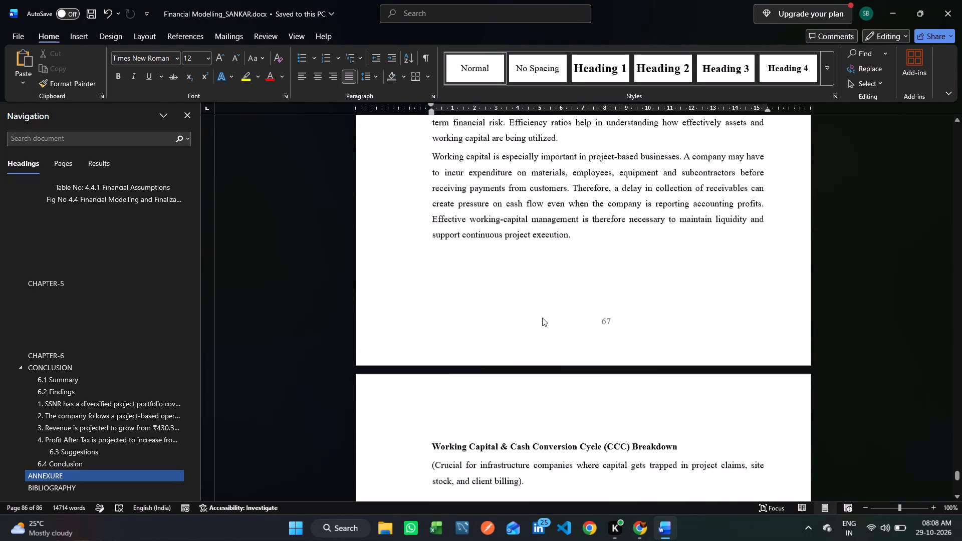
{"action": "left_click", "coordinate": [475, 405]}
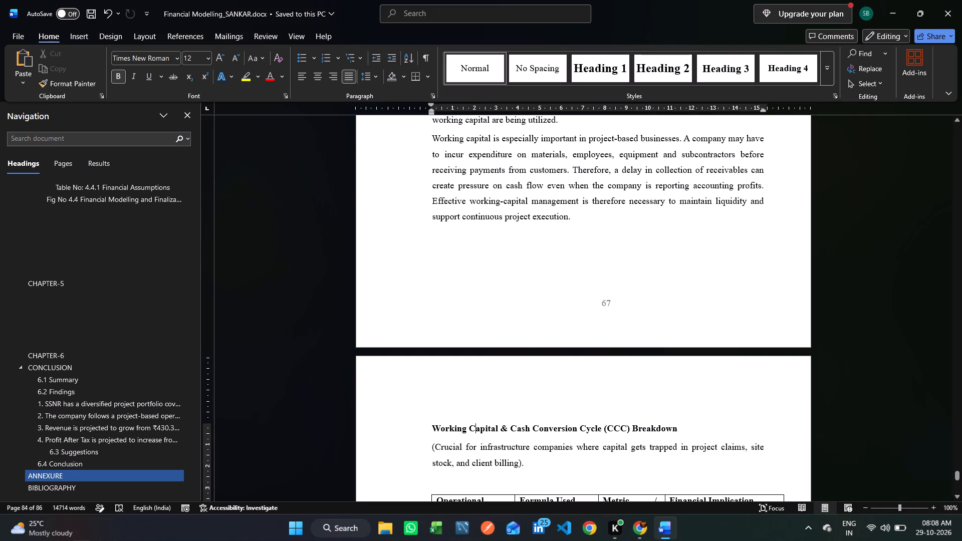
{"action": "left_click", "coordinate": [433, 425]}
{"action": "key", "text": "Return"}
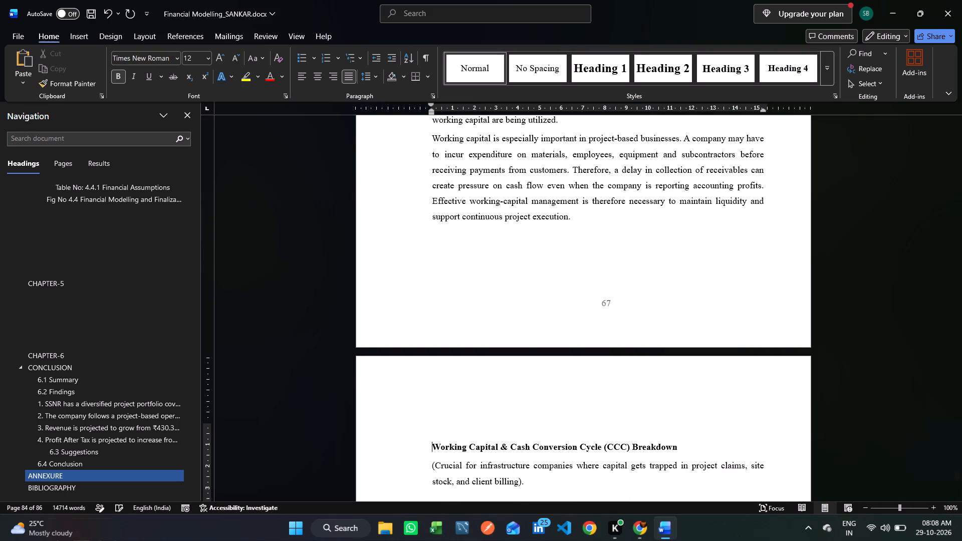
{"action": "key", "text": "Return"}
{"action": "key", "text": "Up"}
{"action": "key", "text": "Up"}
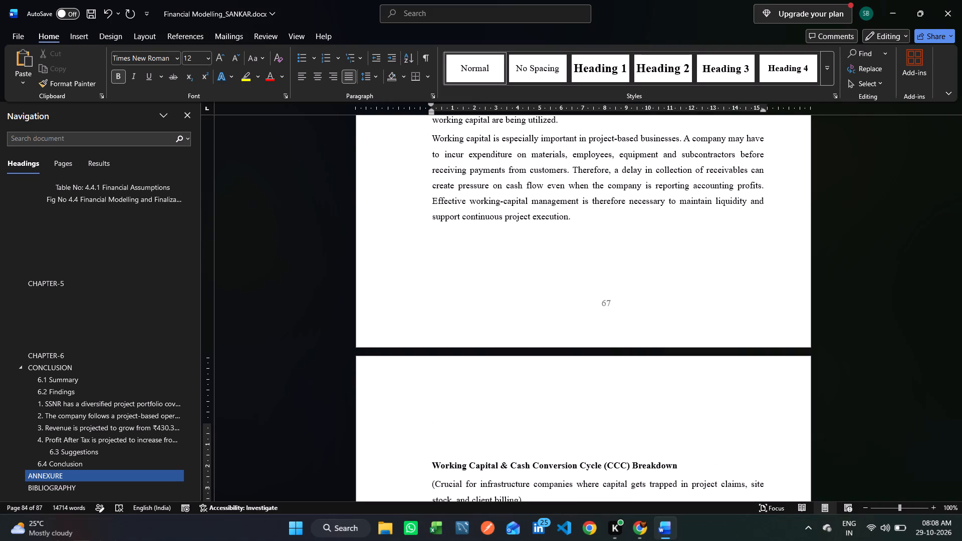
{"action": "key", "text": "ctrl+v"}
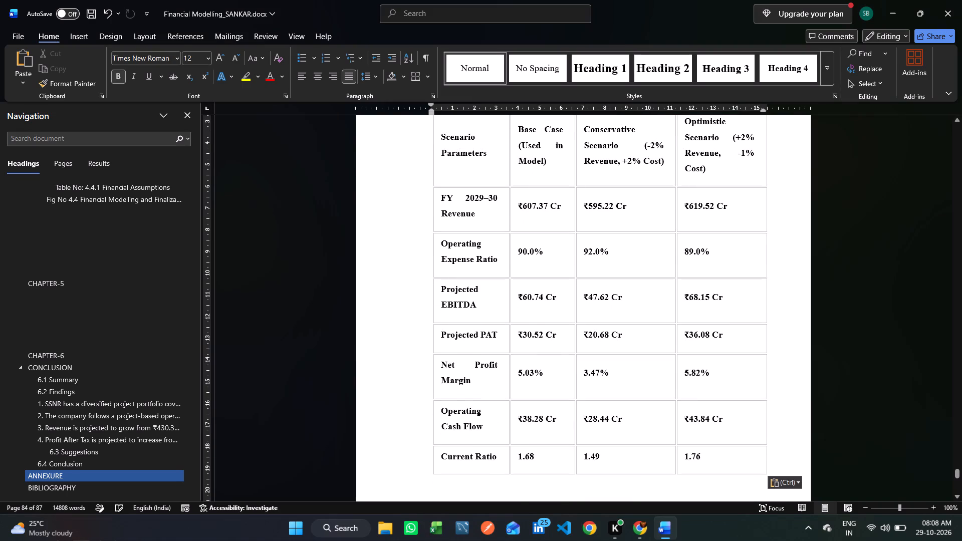
Remove bold from the bracketed "Academic valuation and modeling best practice" note under the Scenario and Sensitivity Analysis heading.
{"action": "scroll", "coordinate": [536, 320], "scroll_direction": "up", "scroll_amount": 16}
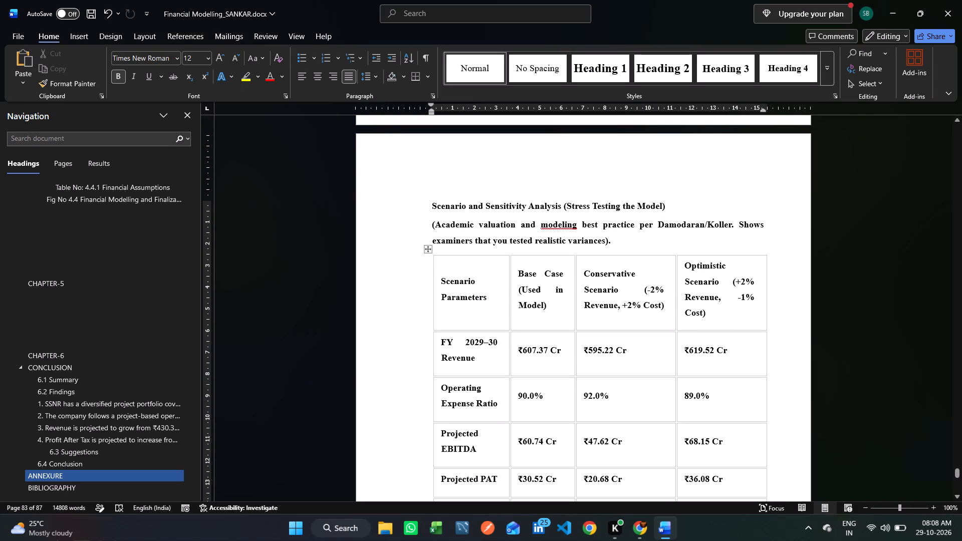
{"action": "left_click_drag", "start_coordinate": [621, 244], "coordinate": [602, 244]}
{"action": "left_click_drag", "start_coordinate": [602, 244], "coordinate": [432, 228]}
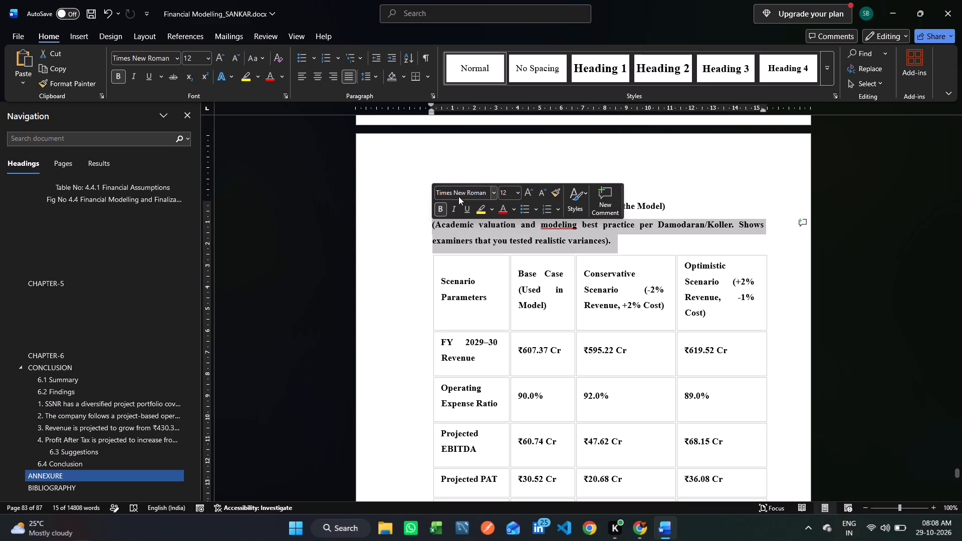
{"action": "left_click", "coordinate": [444, 211]}
Remove bold from all the text in the Scenario and Sensitivity Analysis table.
{"action": "scroll", "coordinate": [638, 294], "scroll_direction": "down", "scroll_amount": 1}
{"action": "scroll", "coordinate": [596, 270], "scroll_direction": "down", "scroll_amount": 7}
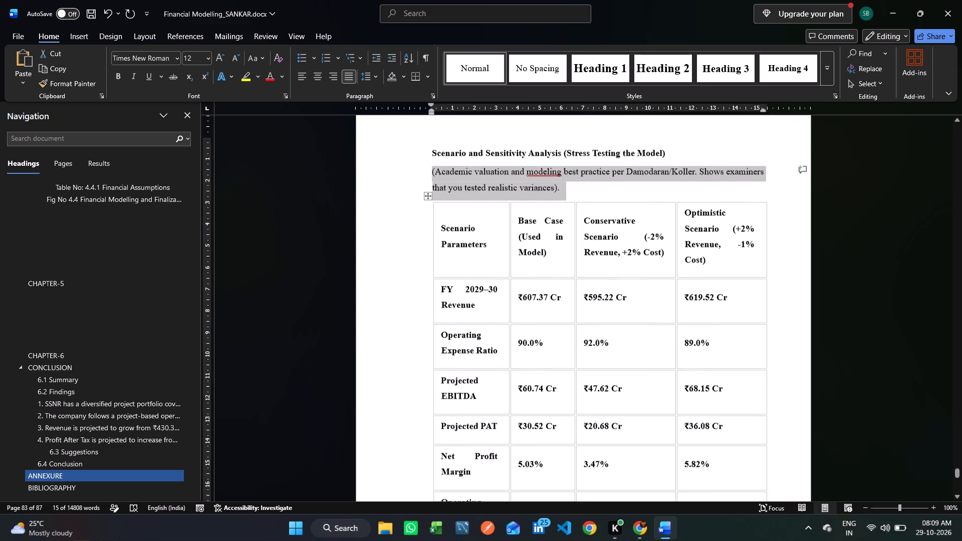
{"action": "scroll", "coordinate": [607, 268], "scroll_direction": "down", "scroll_amount": 18}
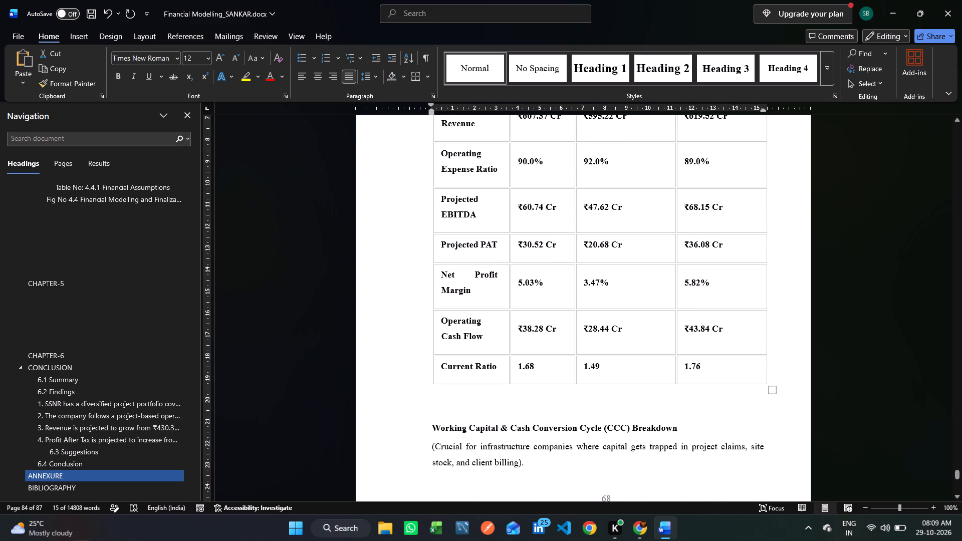
{"action": "left_click_drag", "start_coordinate": [749, 373], "coordinate": [428, 96]}
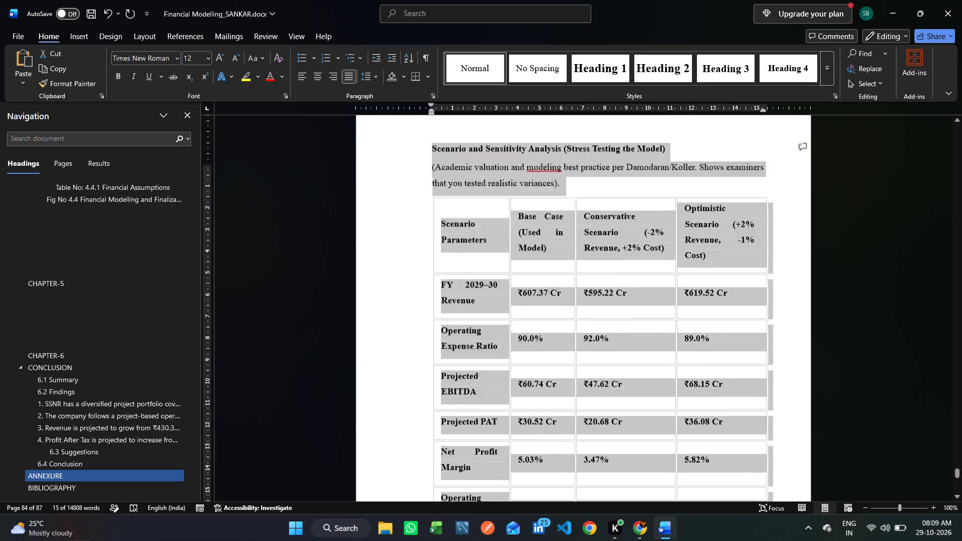
{"action": "left_click_drag", "start_coordinate": [428, 96], "coordinate": [439, 291]}
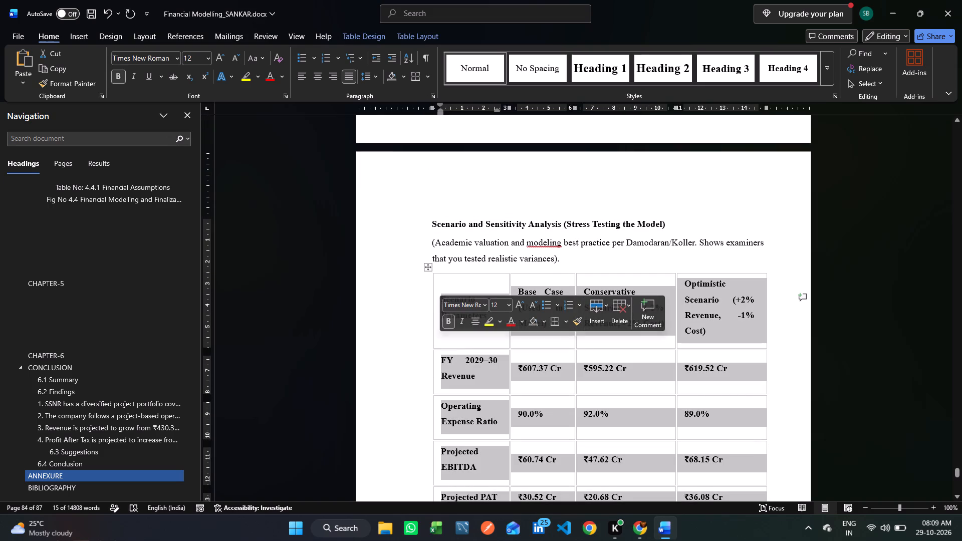
{"action": "left_click", "coordinate": [447, 324]}
Apply the plain black grid table style to the Scenario and Sensitivity Analysis table.
{"action": "left_click", "coordinate": [363, 33]}
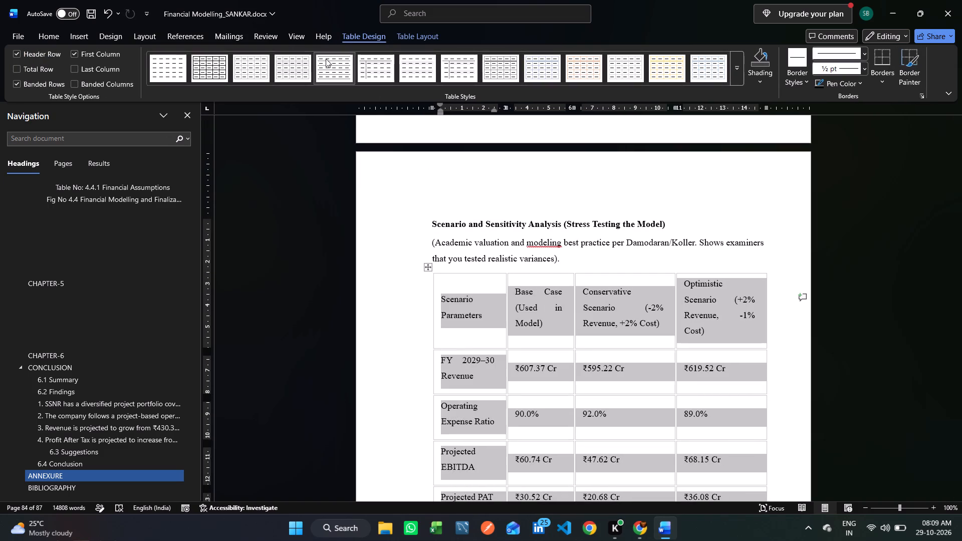
{"action": "left_click", "coordinate": [213, 62]}
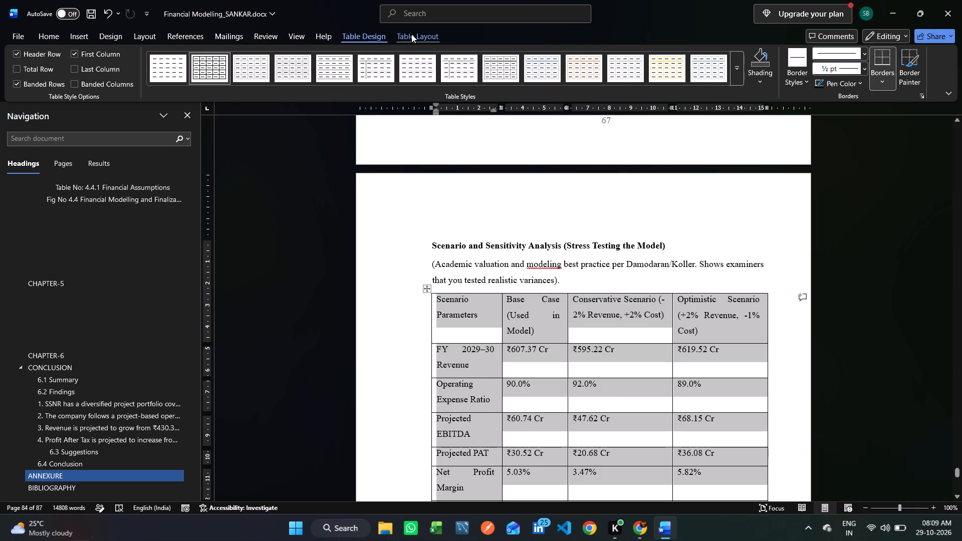
AutoFit the Scenario and Sensitivity Analysis table to the window width.
{"action": "left_click", "coordinate": [412, 34]}
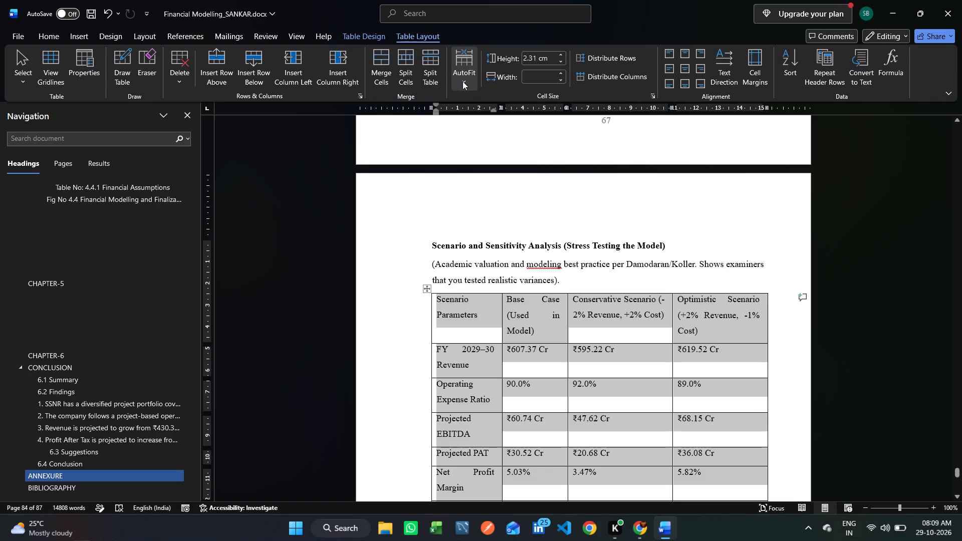
{"action": "double_click", "coordinate": [462, 81]}
{"action": "left_click", "coordinate": [465, 78]}
{"action": "left_click", "coordinate": [478, 118]}
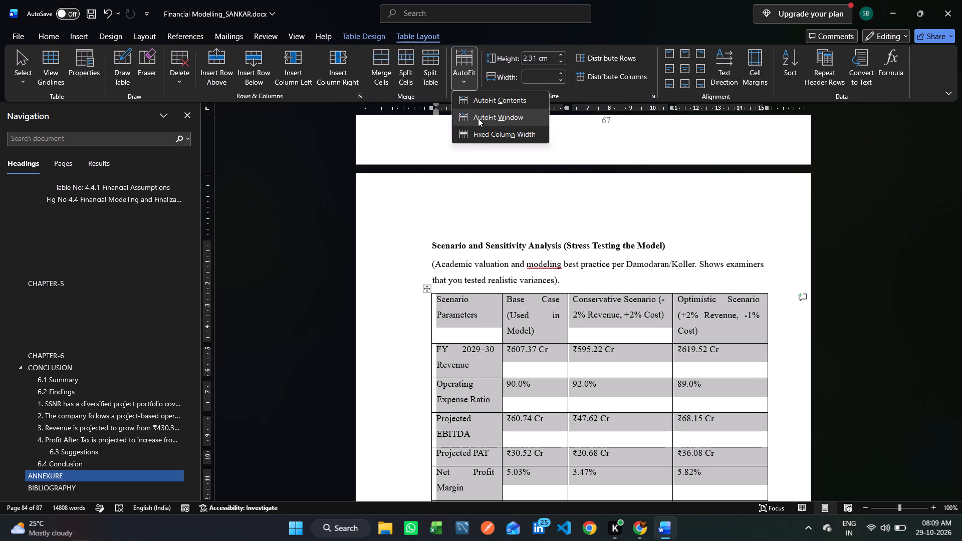
Stretch the Scenario and Sensitivity Analysis table downward to fill its page, with a header row about 3.98 cm high.
{"action": "scroll", "coordinate": [662, 228], "scroll_direction": "down", "scroll_amount": 20}
{"action": "scroll", "coordinate": [662, 228], "scroll_direction": "down", "scroll_amount": 3}
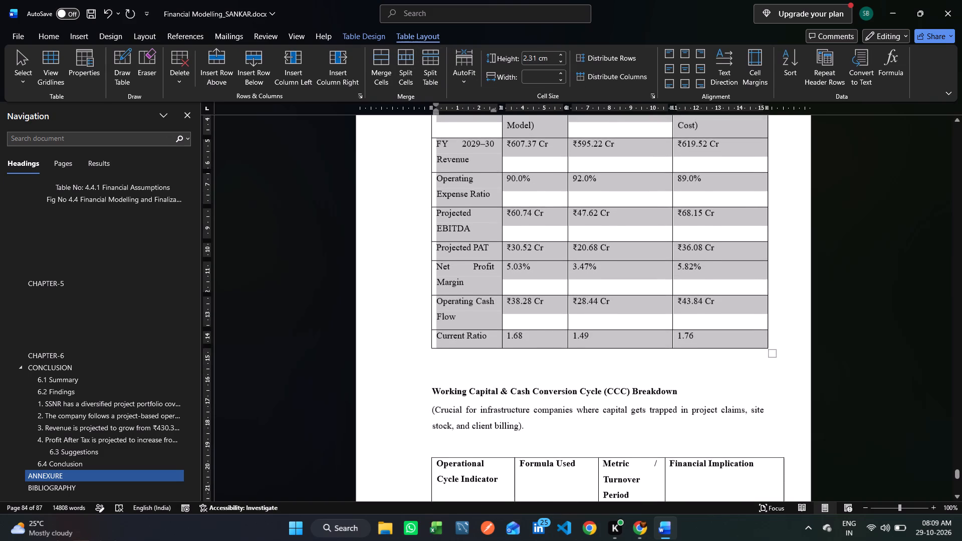
{"action": "left_click_drag", "start_coordinate": [776, 352], "coordinate": [773, 452]}
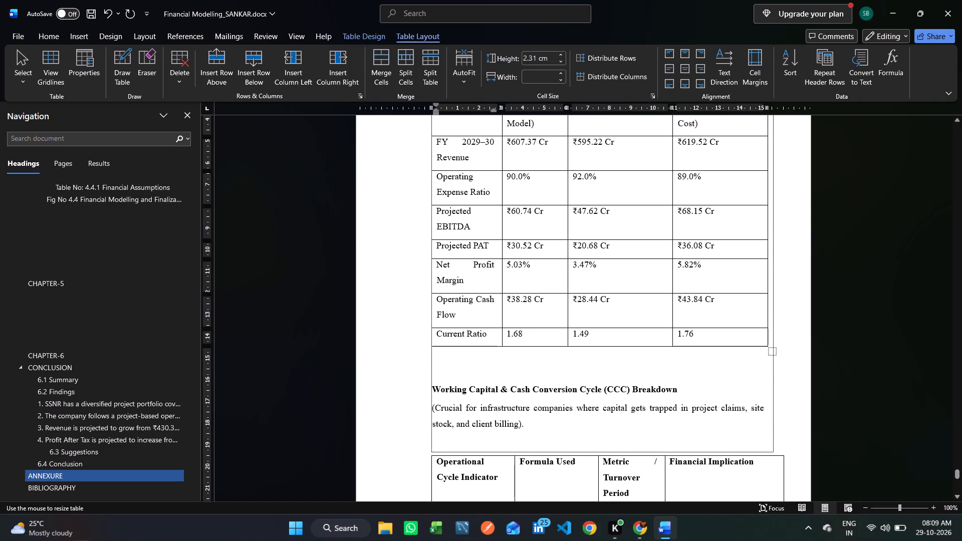
{"action": "left_click_drag", "start_coordinate": [773, 452], "coordinate": [774, 458]}
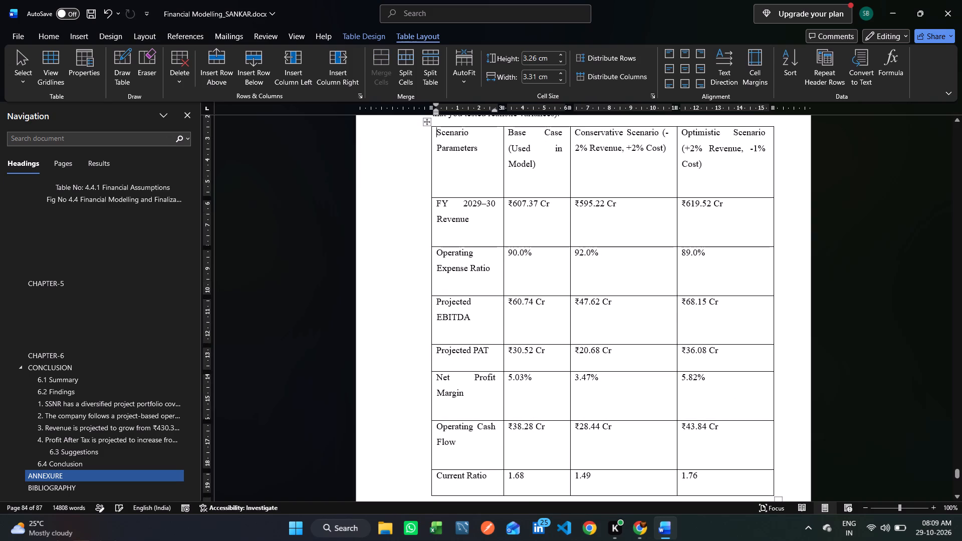
{"action": "scroll", "coordinate": [645, 333], "scroll_direction": "down", "scroll_amount": 20}
{"action": "scroll", "coordinate": [645, 333], "scroll_direction": "down", "scroll_amount": 2}
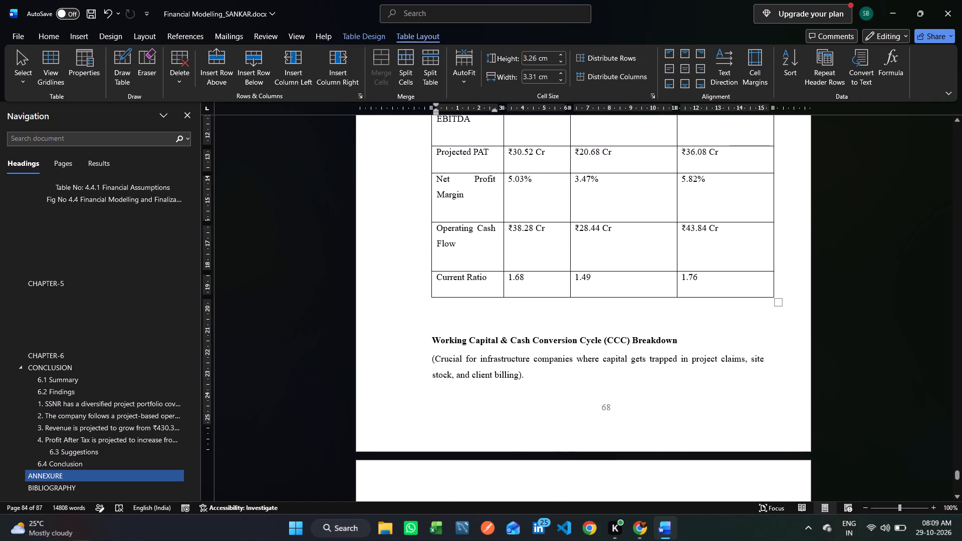
{"action": "left_click_drag", "start_coordinate": [777, 303], "coordinate": [767, 322]}
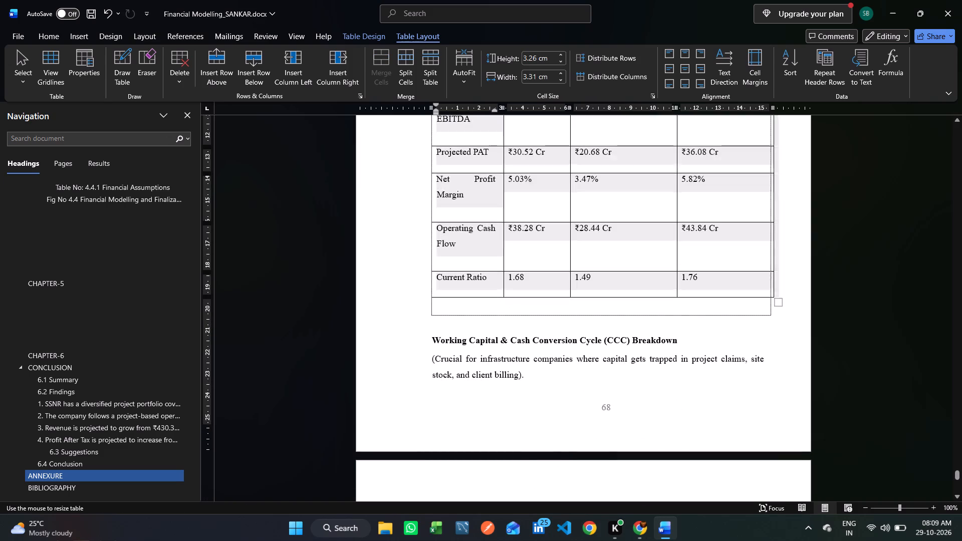
{"action": "left_click_drag", "start_coordinate": [767, 322], "coordinate": [770, 379]}
{"action": "scroll", "coordinate": [720, 329], "scroll_direction": "down", "scroll_amount": 16}
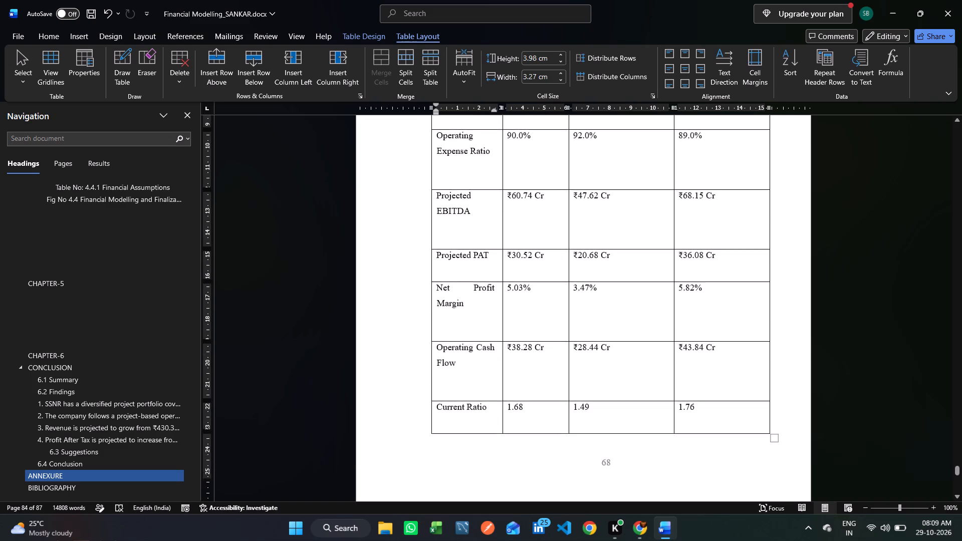
Make the header row of the Scenario and Sensitivity Analysis table bold.
{"action": "scroll", "coordinate": [660, 256], "scroll_direction": "up", "scroll_amount": 20}
{"action": "scroll", "coordinate": [660, 256], "scroll_direction": "up", "scroll_amount": 8}
{"action": "scroll", "coordinate": [515, 284], "scroll_direction": "down", "scroll_amount": 1}
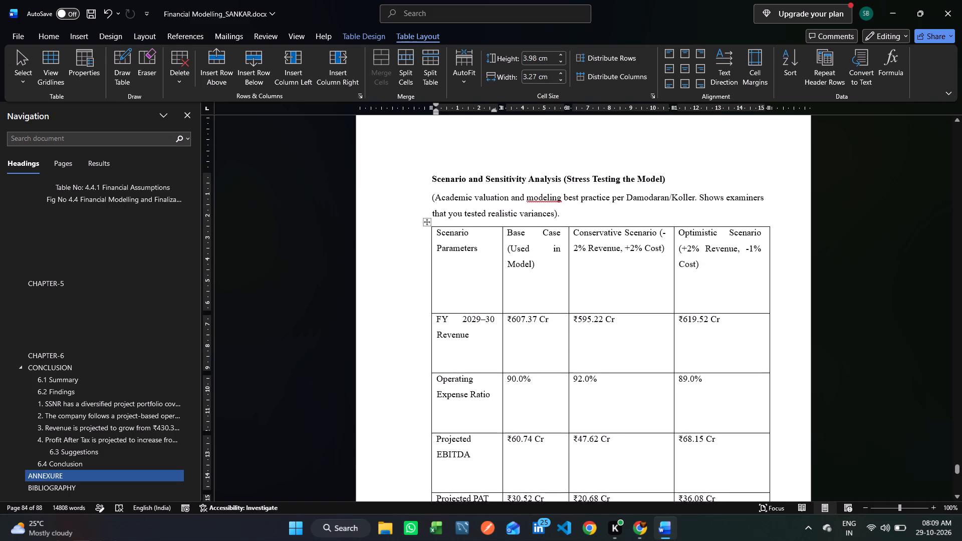
{"action": "left_click_drag", "start_coordinate": [722, 281], "coordinate": [723, 283]}
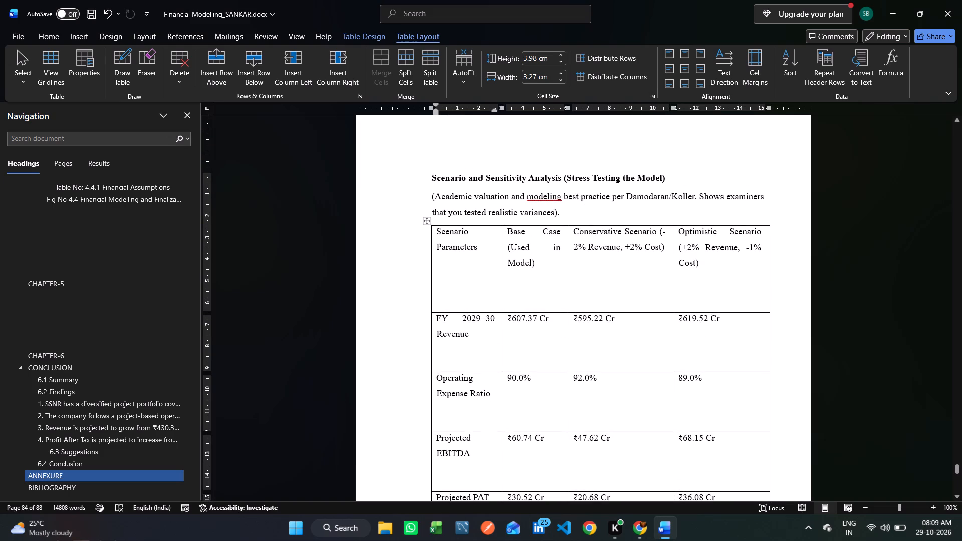
{"action": "left_click_drag", "start_coordinate": [723, 283], "coordinate": [482, 247]}
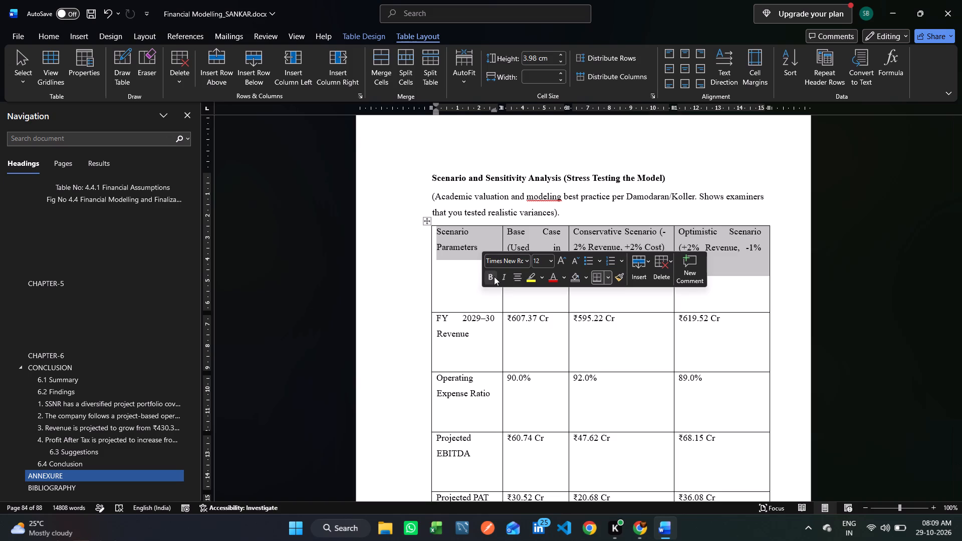
{"action": "left_click", "coordinate": [493, 277]}
{"action": "scroll", "coordinate": [423, 296], "scroll_direction": "down", "scroll_amount": 5}
{"action": "left_click", "coordinate": [396, 240]}
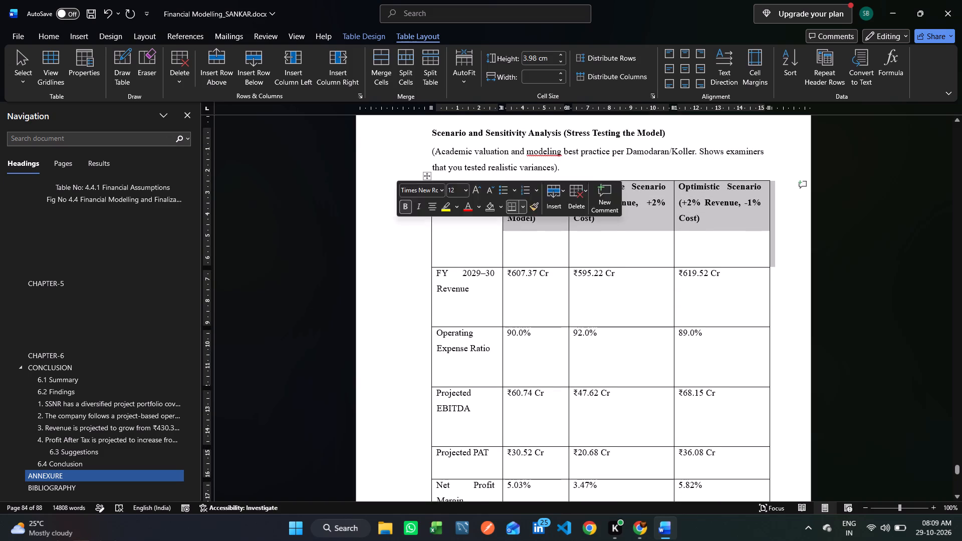
Narrow the Working Capital & Cash Conversion Cycle table slightly, to a first column about 3.73 cm wide and header row about 3.79 cm high.
{"action": "scroll", "coordinate": [565, 257], "scroll_direction": "down", "scroll_amount": 19}
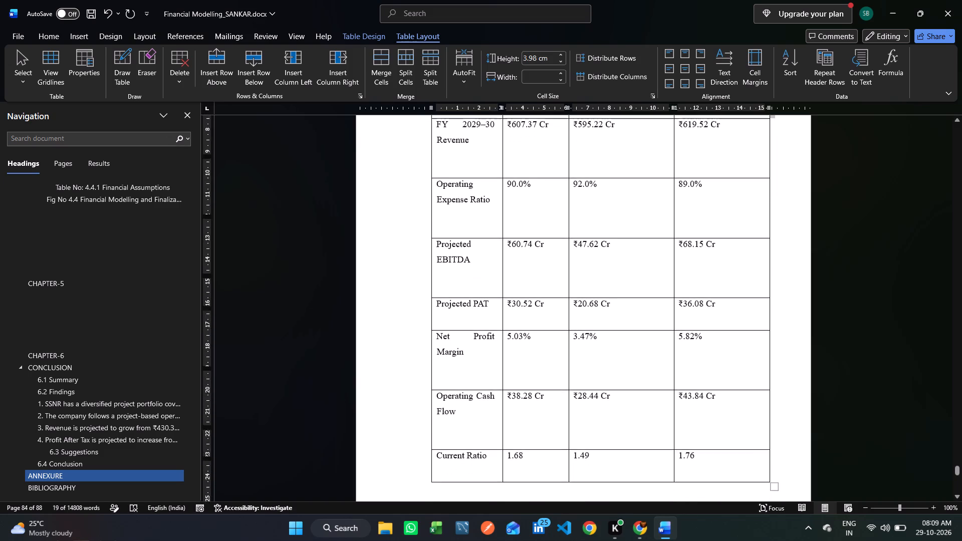
{"action": "scroll", "coordinate": [605, 263], "scroll_direction": "down", "scroll_amount": 20}
{"action": "scroll", "coordinate": [605, 263], "scroll_direction": "down", "scroll_amount": 14}
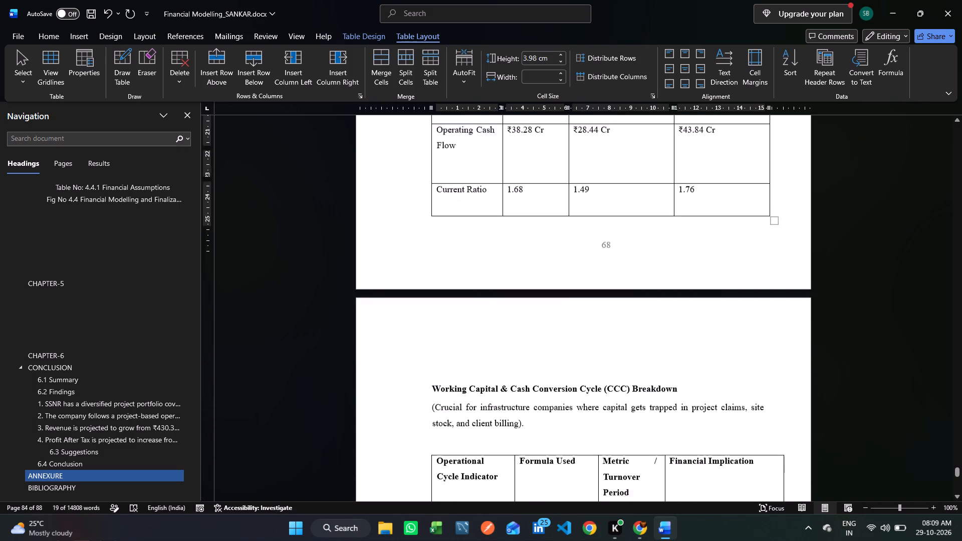
{"action": "scroll", "coordinate": [619, 262], "scroll_direction": "down", "scroll_amount": 20}
{"action": "scroll", "coordinate": [619, 262], "scroll_direction": "down", "scroll_amount": 14}
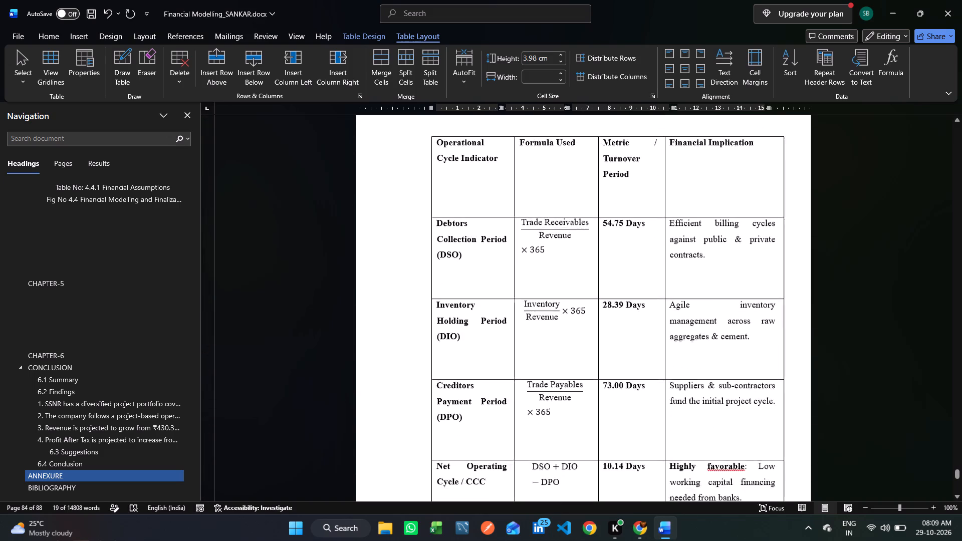
{"action": "scroll", "coordinate": [618, 262], "scroll_direction": "down", "scroll_amount": 9}
{"action": "scroll", "coordinate": [630, 261], "scroll_direction": "up", "scroll_amount": 1}
{"action": "scroll", "coordinate": [632, 258], "scroll_direction": "down", "scroll_amount": 8}
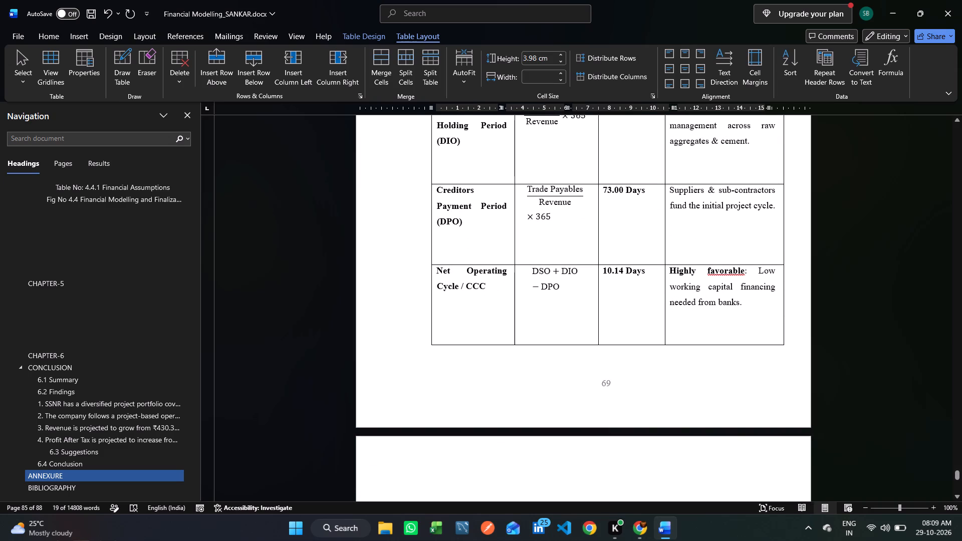
{"action": "left_click", "coordinate": [763, 329]}
{"action": "left_click_drag", "start_coordinate": [787, 353], "coordinate": [784, 356]}
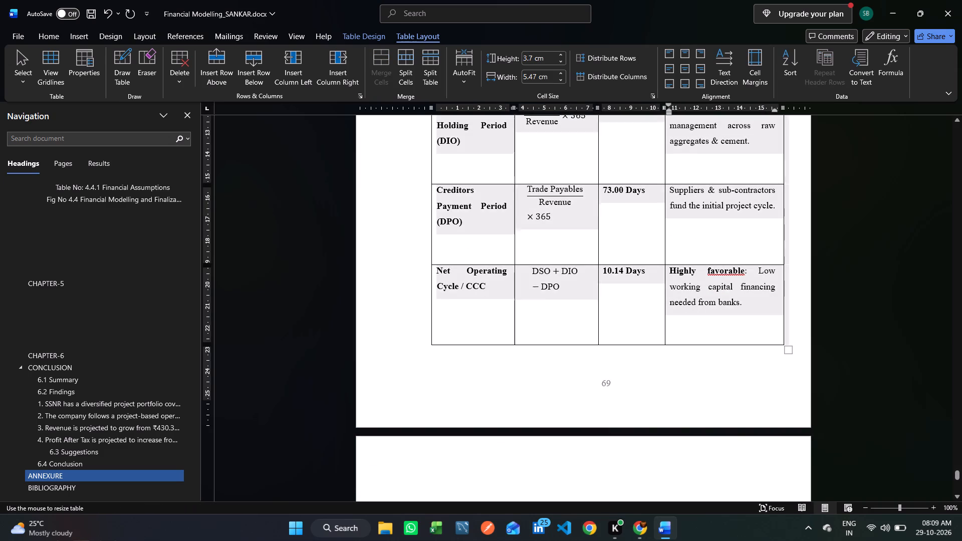
{"action": "left_click_drag", "start_coordinate": [784, 356], "coordinate": [774, 355]}
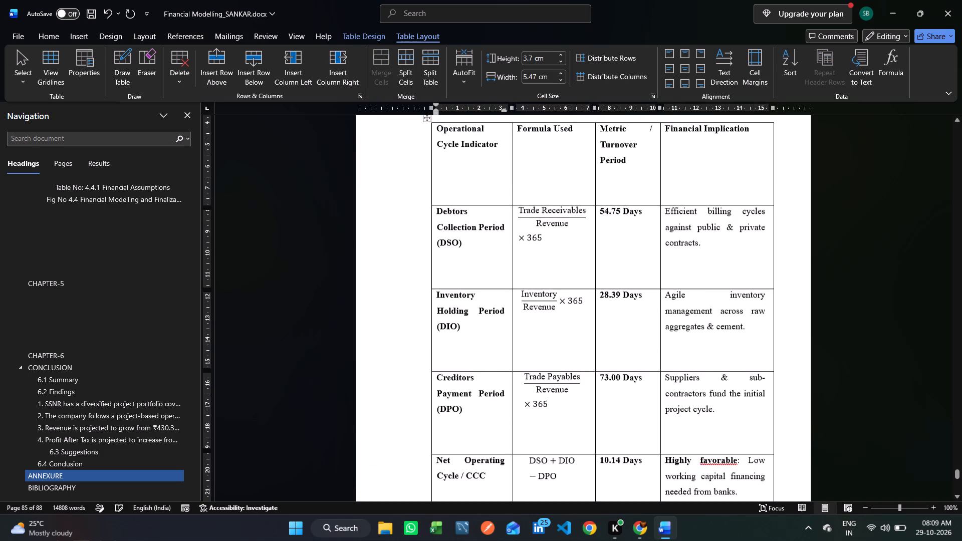
Delete the blank lines above the Statutory Corporate & Registration Profile (MCA Details) heading.
{"action": "scroll", "coordinate": [755, 292], "scroll_direction": "down", "scroll_amount": 17}
{"action": "scroll", "coordinate": [675, 274], "scroll_direction": "down", "scroll_amount": 10}
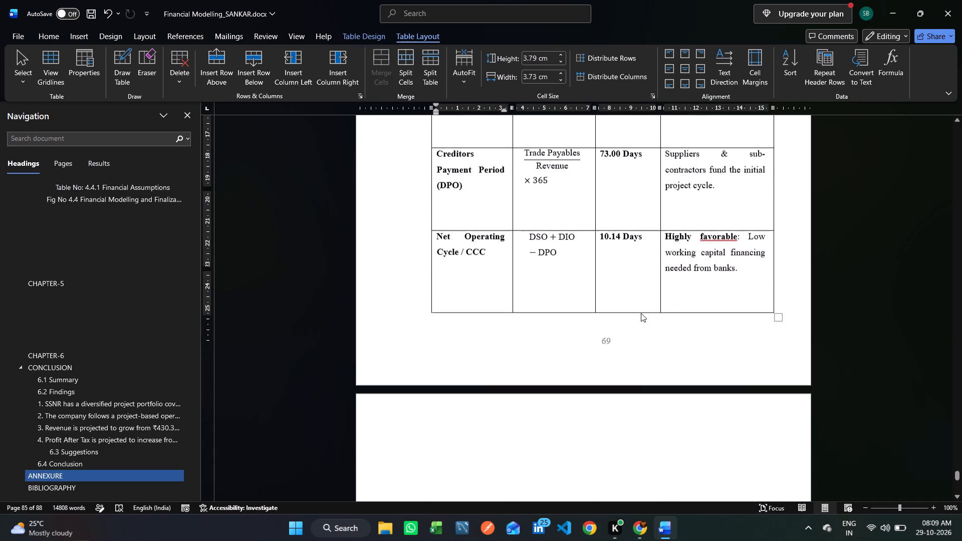
{"action": "scroll", "coordinate": [641, 313], "scroll_direction": "down", "scroll_amount": 18}
{"action": "left_click", "coordinate": [479, 322]}
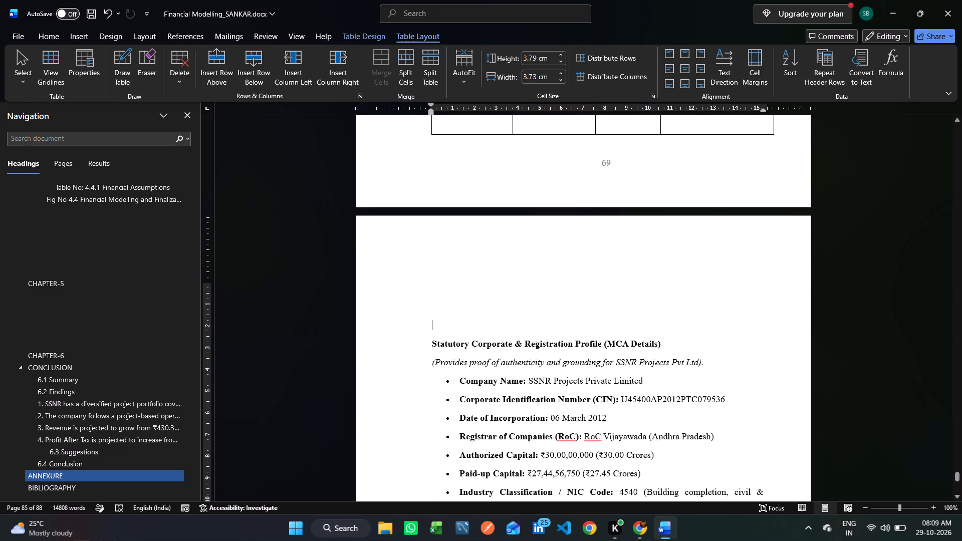
{"action": "key", "text": "BackSpace"}
{"action": "key", "text": "BackSpace"}
{"action": "key", "text": "BackSpace"}
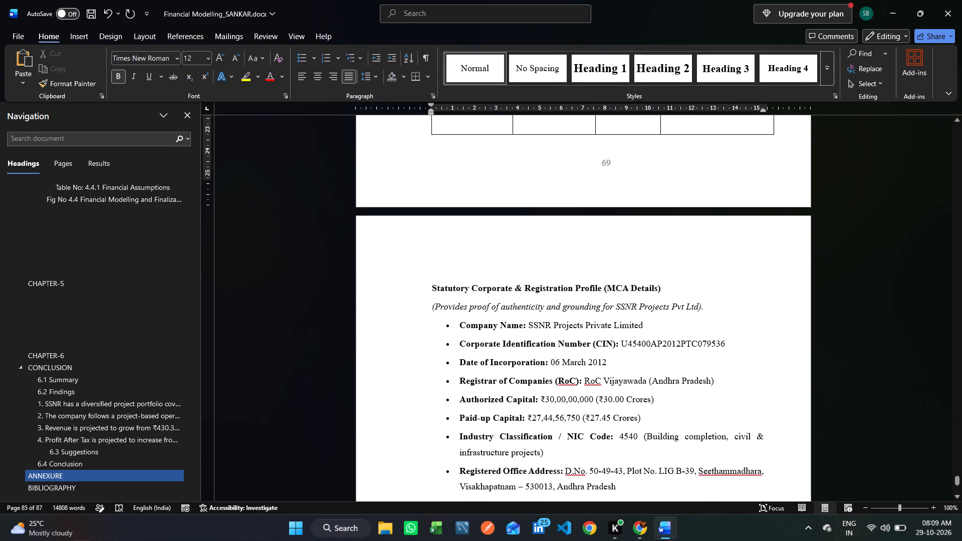
Ignore all spelling flags for the word "Tofler" in the Bibliography's Company / Industry Sources list.
{"action": "scroll", "coordinate": [443, 354], "scroll_direction": "down", "scroll_amount": 20}
{"action": "scroll", "coordinate": [443, 354], "scroll_direction": "down", "scroll_amount": 19}
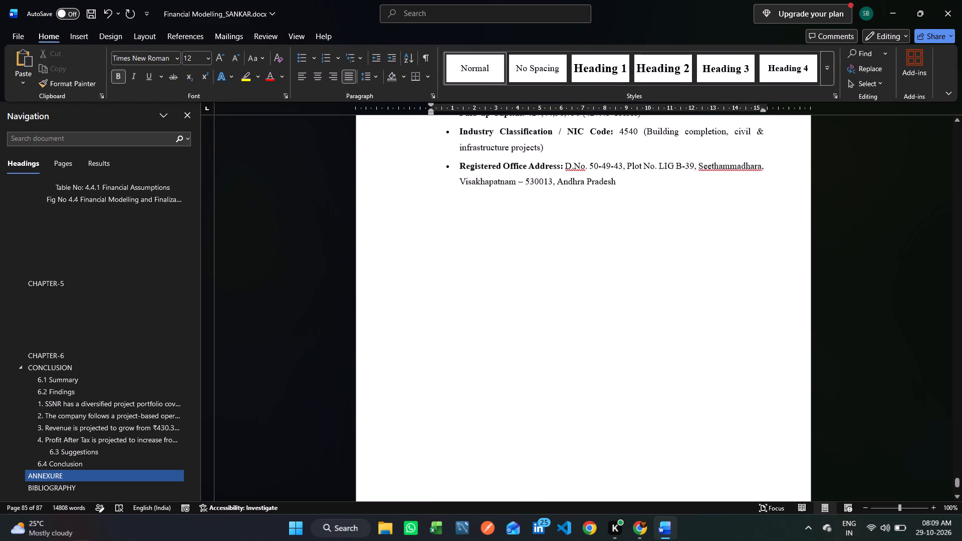
{"action": "scroll", "coordinate": [612, 380], "scroll_direction": "down", "scroll_amount": 20}
{"action": "scroll", "coordinate": [612, 380], "scroll_direction": "down", "scroll_amount": 20}
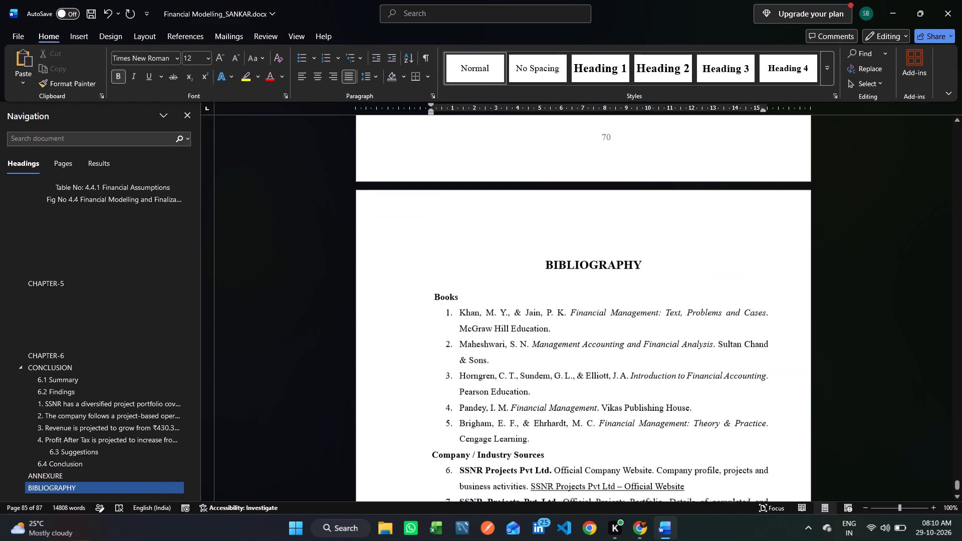
{"action": "scroll", "coordinate": [605, 368], "scroll_direction": "down", "scroll_amount": 20}
{"action": "scroll", "coordinate": [605, 368], "scroll_direction": "down", "scroll_amount": 20}
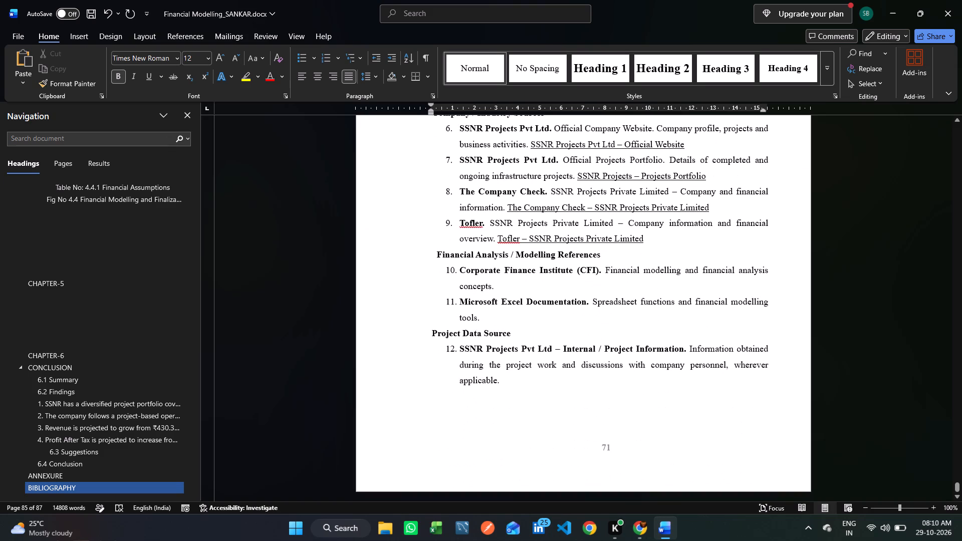
{"action": "scroll", "coordinate": [611, 367], "scroll_direction": "down", "scroll_amount": 8}
{"action": "scroll", "coordinate": [585, 360], "scroll_direction": "up", "scroll_amount": 5}
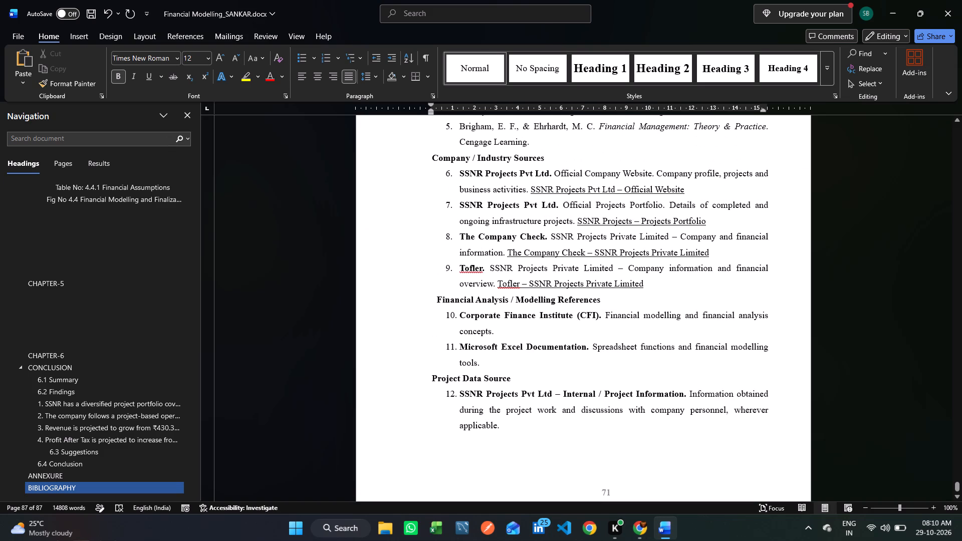
{"action": "left_click", "coordinate": [468, 267]}
{"action": "right_click", "coordinate": [468, 267]}
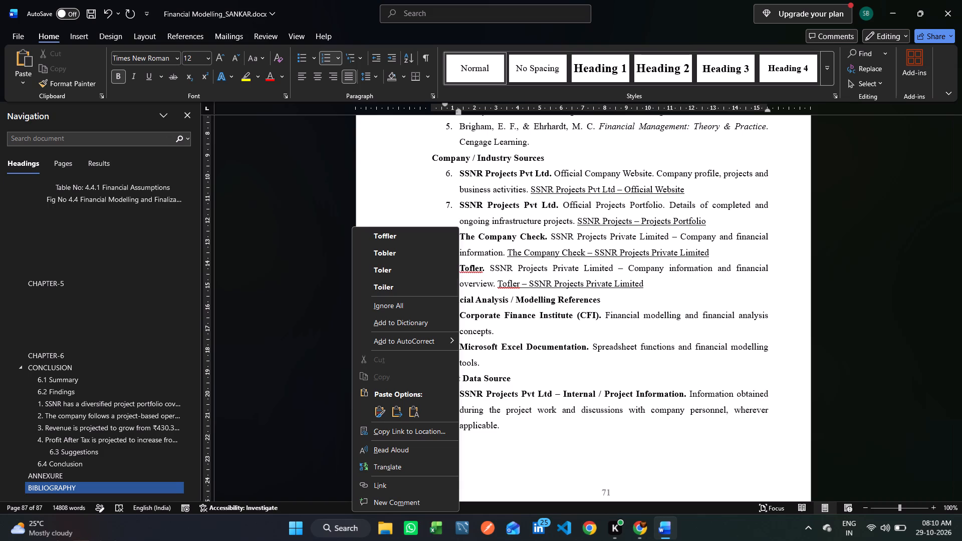
{"action": "left_click", "coordinate": [390, 311]}
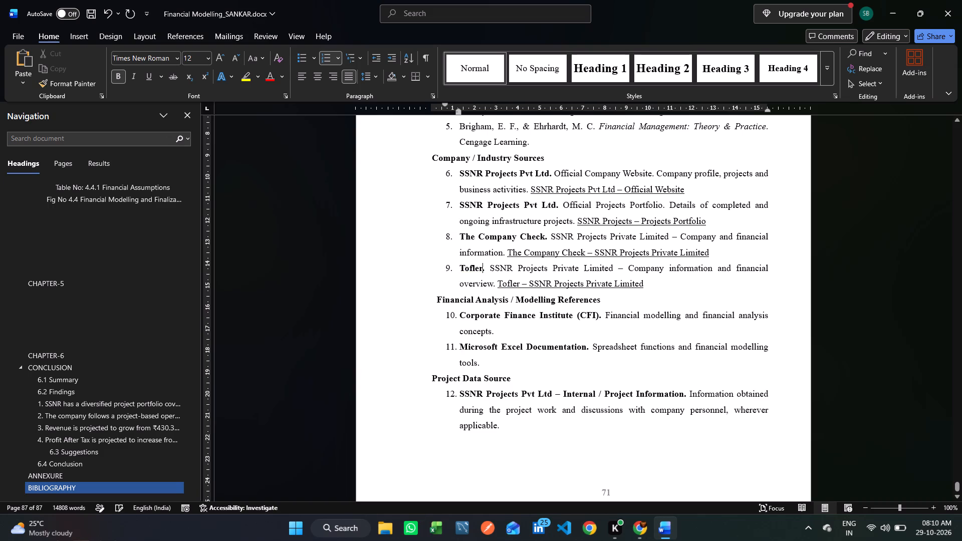
Review the Bibliography entries and the Statutory Corporate & Registration Profile page for layout.
{"action": "scroll", "coordinate": [672, 300], "scroll_direction": "up", "scroll_amount": 10}
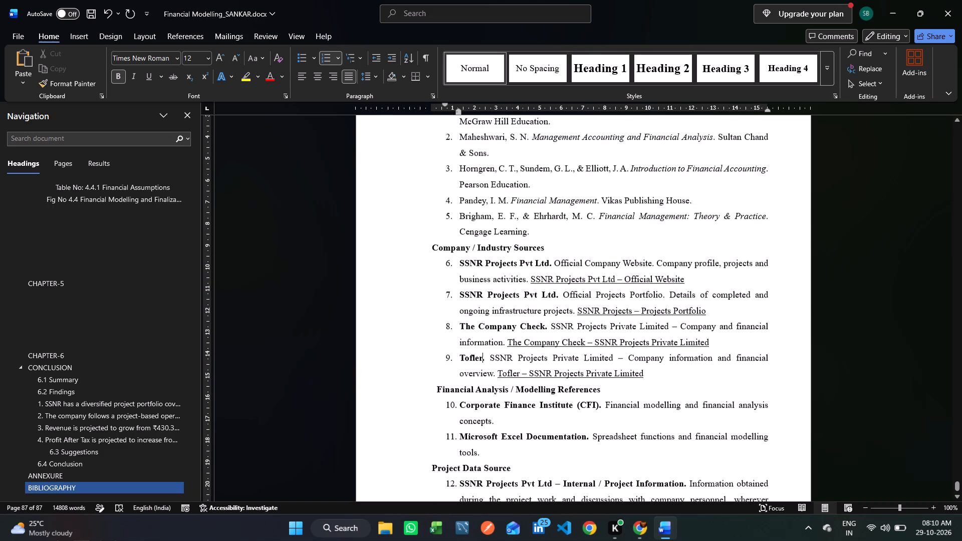
{"action": "scroll", "coordinate": [666, 296], "scroll_direction": "up", "scroll_amount": 9}
{"action": "scroll", "coordinate": [672, 285], "scroll_direction": "down", "scroll_amount": 18}
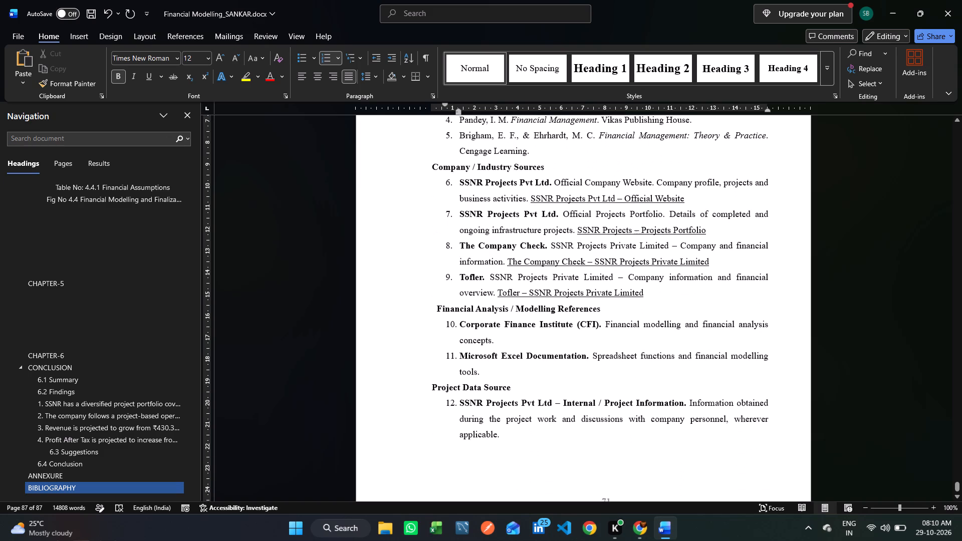
{"action": "scroll", "coordinate": [662, 314], "scroll_direction": "down", "scroll_amount": 13}
{"action": "scroll", "coordinate": [652, 333], "scroll_direction": "up", "scroll_amount": 19}
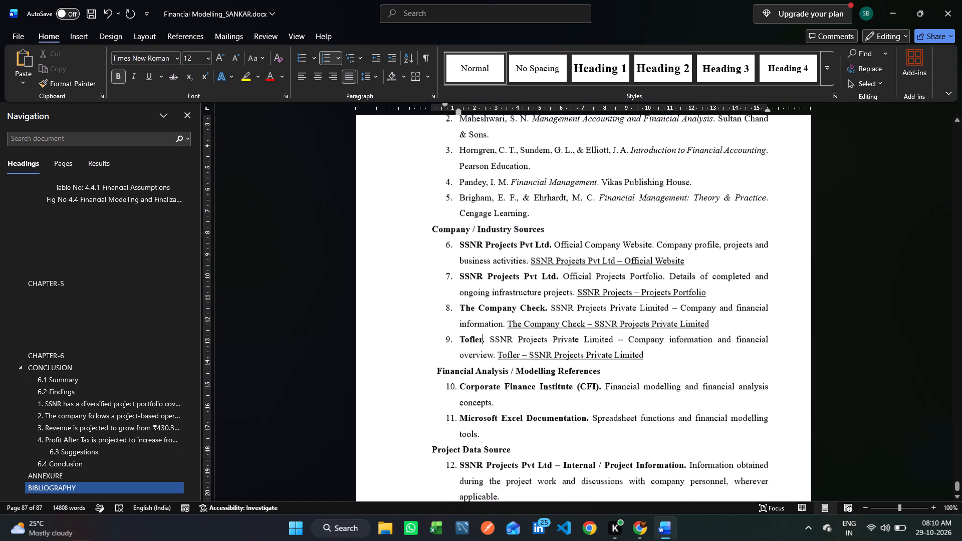
{"action": "scroll", "coordinate": [606, 260], "scroll_direction": "up", "scroll_amount": 20}
{"action": "scroll", "coordinate": [606, 260], "scroll_direction": "up", "scroll_amount": 20}
{"action": "scroll", "coordinate": [606, 260], "scroll_direction": "up", "scroll_amount": 9}
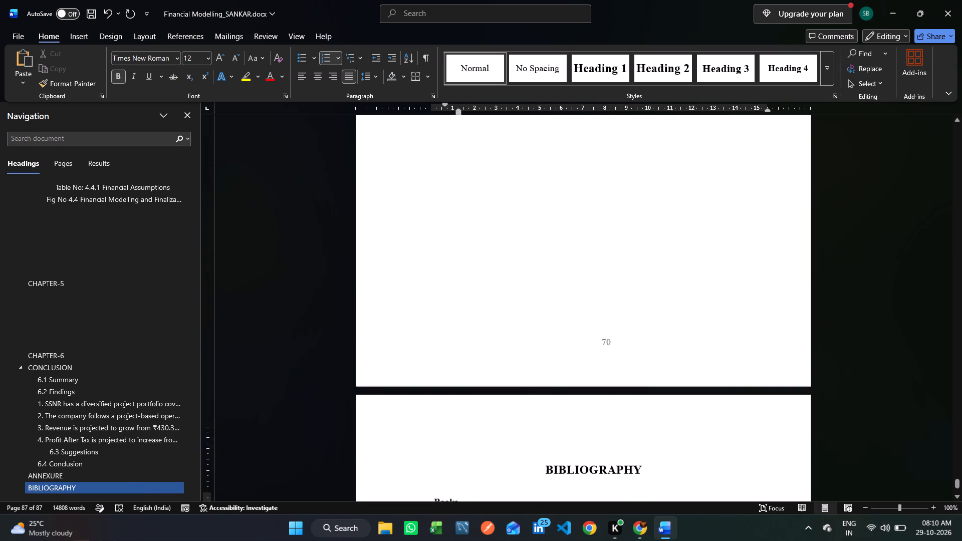
{"action": "scroll", "coordinate": [618, 235], "scroll_direction": "up", "scroll_amount": 16}
{"action": "scroll", "coordinate": [628, 234], "scroll_direction": "up", "scroll_amount": 12}
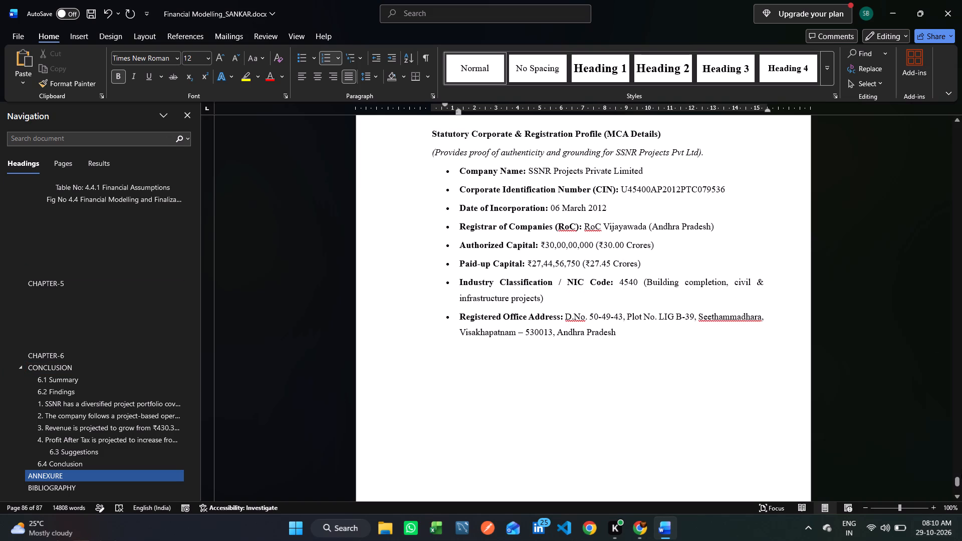
Extend the ANNEXURE page entry in the contents table to the range 63 -70.
{"action": "left_click_drag", "start_coordinate": [955, 484], "coordinate": [949, 318]}
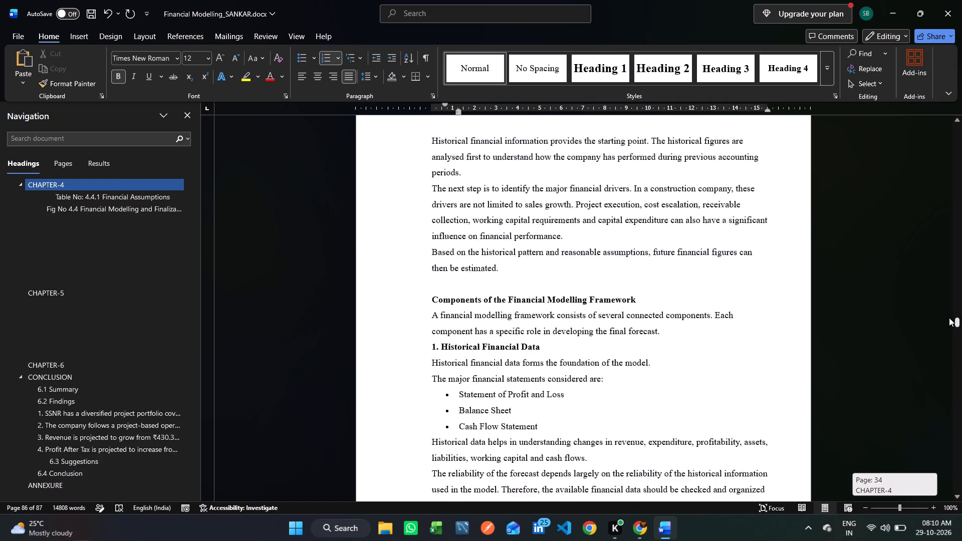
{"action": "left_click_drag", "start_coordinate": [949, 318], "coordinate": [936, 200]}
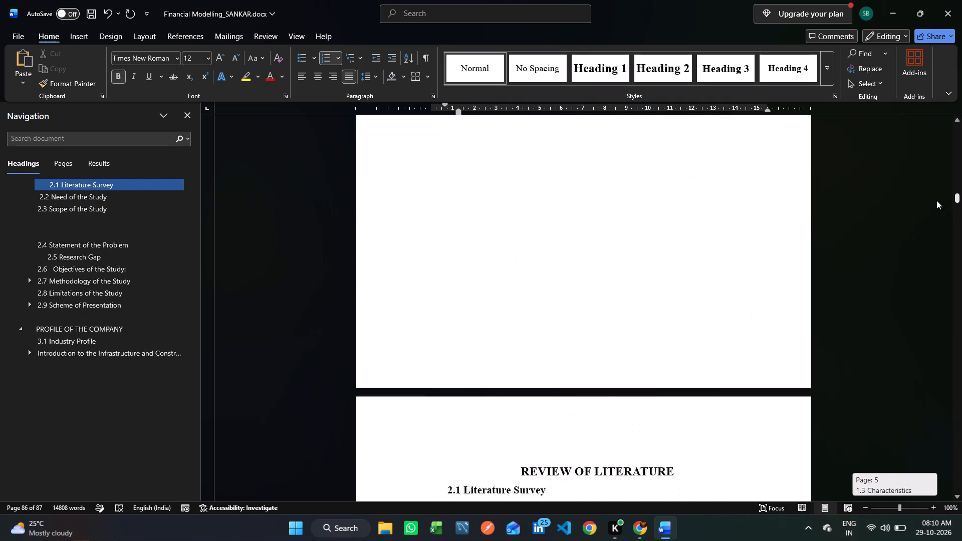
{"action": "left_click_drag", "start_coordinate": [936, 200], "coordinate": [929, 157]}
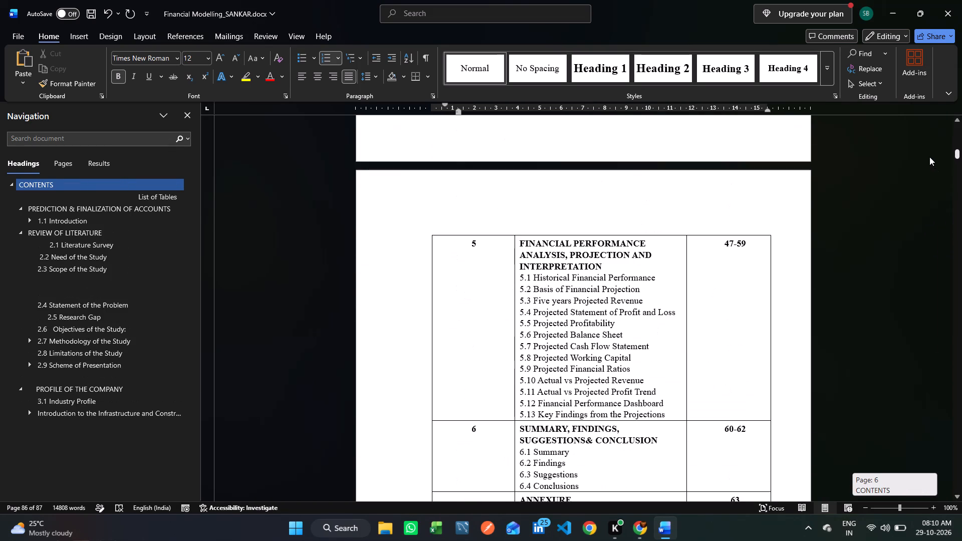
{"action": "left_click_drag", "start_coordinate": [929, 157], "coordinate": [928, 174]}
{"action": "scroll", "coordinate": [579, 307], "scroll_direction": "up", "scroll_amount": 13}
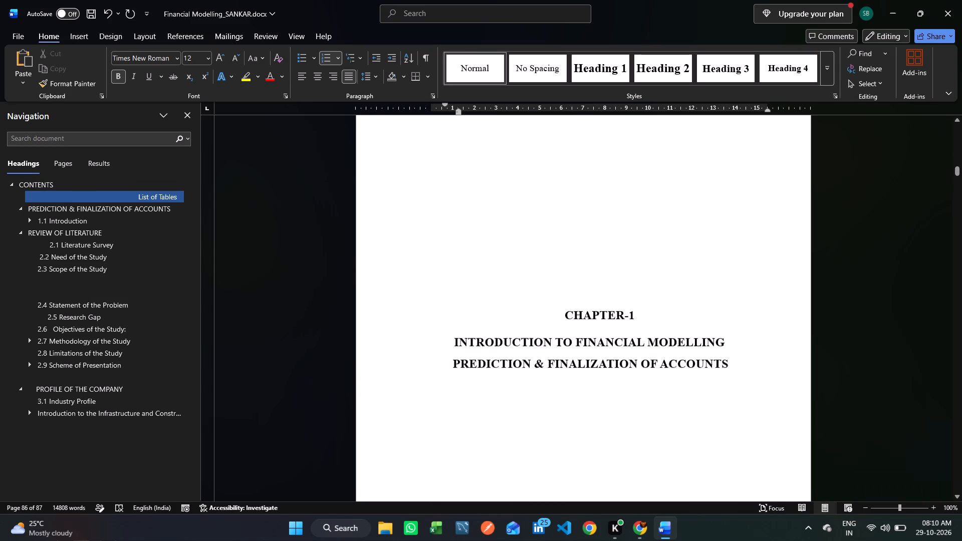
{"action": "scroll", "coordinate": [606, 188], "scroll_direction": "up", "scroll_amount": 20}
{"action": "scroll", "coordinate": [606, 188], "scroll_direction": "up", "scroll_amount": 20}
{"action": "scroll", "coordinate": [606, 188], "scroll_direction": "up", "scroll_amount": 15}
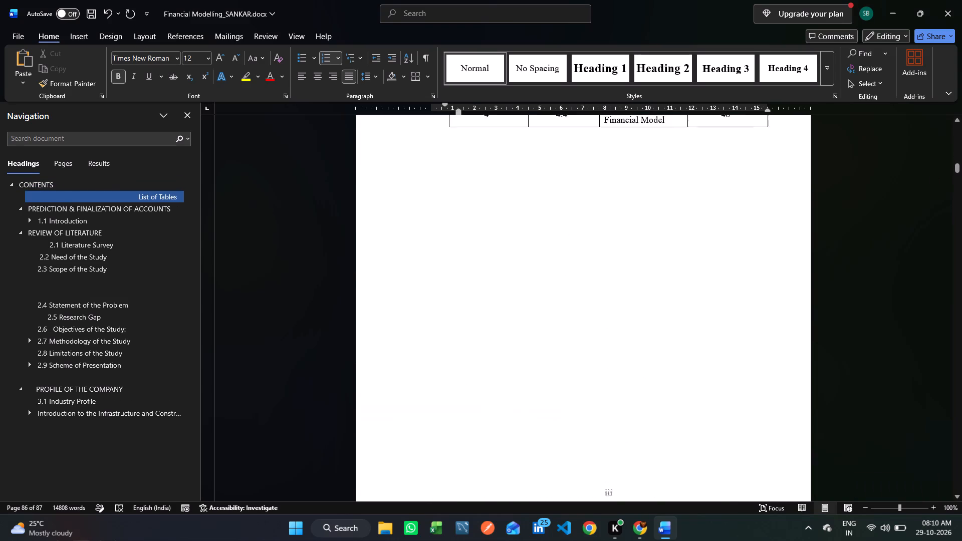
{"action": "scroll", "coordinate": [831, 272], "scroll_direction": "up", "scroll_amount": 20}
{"action": "scroll", "coordinate": [831, 272], "scroll_direction": "up", "scroll_amount": 20}
{"action": "scroll", "coordinate": [831, 272], "scroll_direction": "up", "scroll_amount": 15}
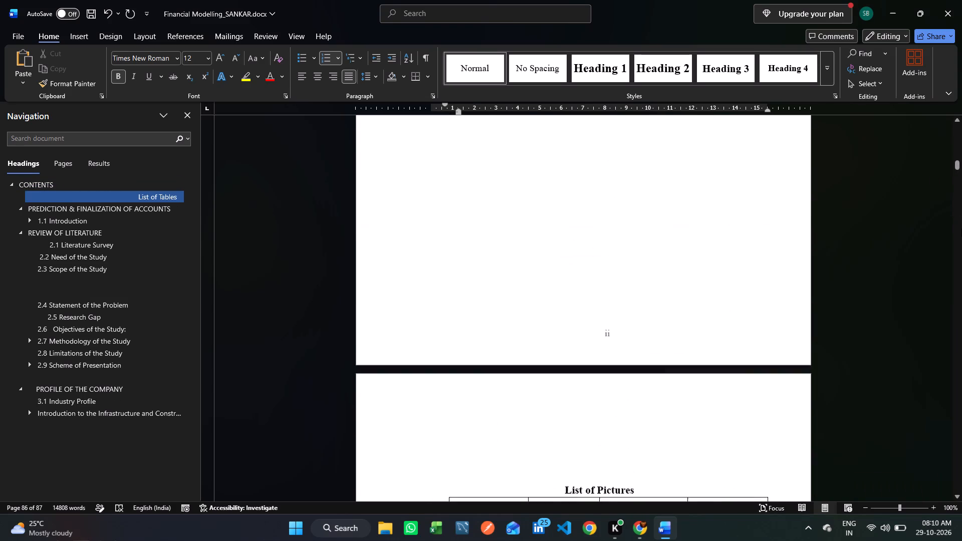
{"action": "scroll", "coordinate": [961, 228], "scroll_direction": "up", "scroll_amount": 20}
{"action": "scroll", "coordinate": [961, 228], "scroll_direction": "up", "scroll_amount": 20}
{"action": "scroll", "coordinate": [961, 228], "scroll_direction": "up", "scroll_amount": 15}
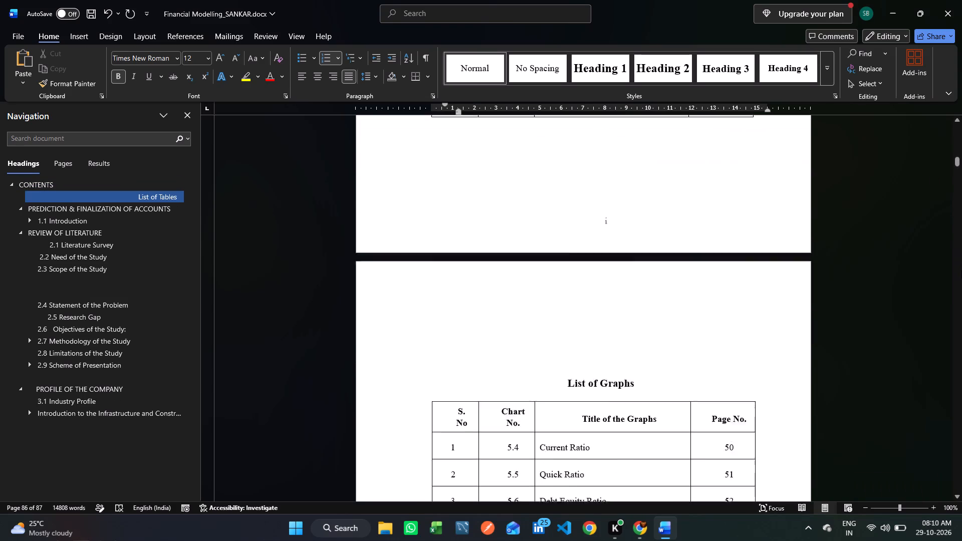
{"action": "scroll", "coordinate": [961, 270], "scroll_direction": "up", "scroll_amount": 20}
{"action": "scroll", "coordinate": [961, 270], "scroll_direction": "up", "scroll_amount": 20}
{"action": "scroll", "coordinate": [961, 270], "scroll_direction": "up", "scroll_amount": 15}
{"action": "left_click", "coordinate": [961, 320]}
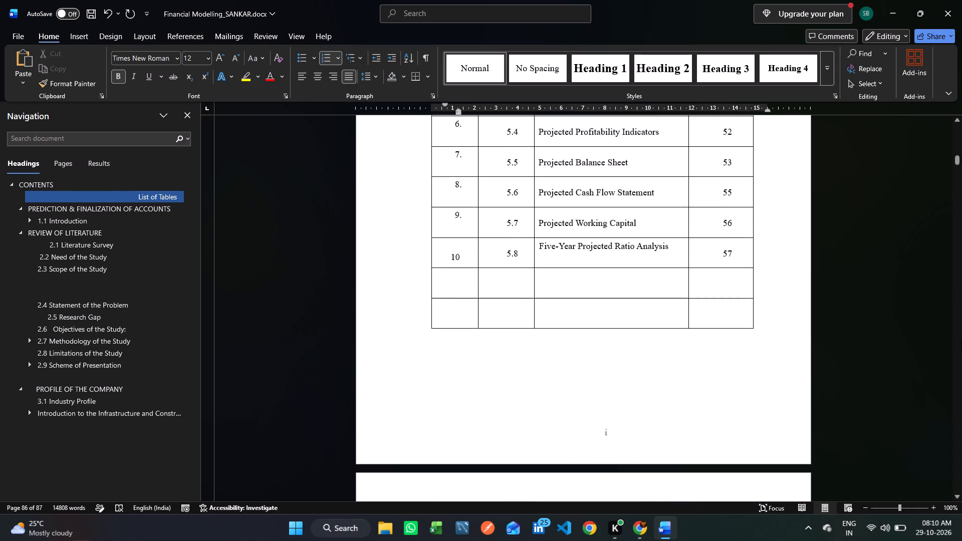
{"action": "scroll", "coordinate": [961, 341], "scroll_direction": "up", "scroll_amount": 20}
{"action": "scroll", "coordinate": [961, 341], "scroll_direction": "up", "scroll_amount": 20}
{"action": "scroll", "coordinate": [961, 341], "scroll_direction": "up", "scroll_amount": 15}
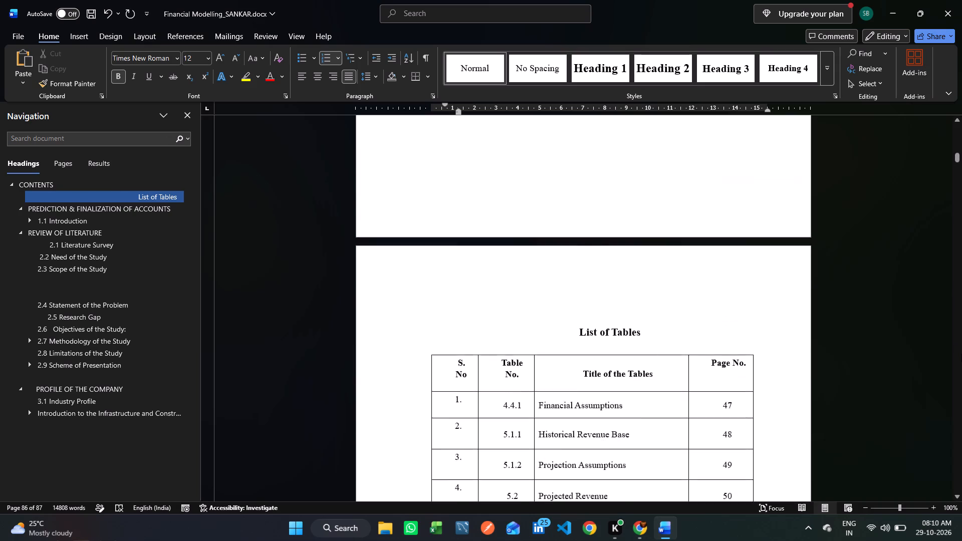
{"action": "scroll", "coordinate": [961, 354], "scroll_direction": "up", "scroll_amount": 20}
{"action": "scroll", "coordinate": [961, 354], "scroll_direction": "up", "scroll_amount": 20}
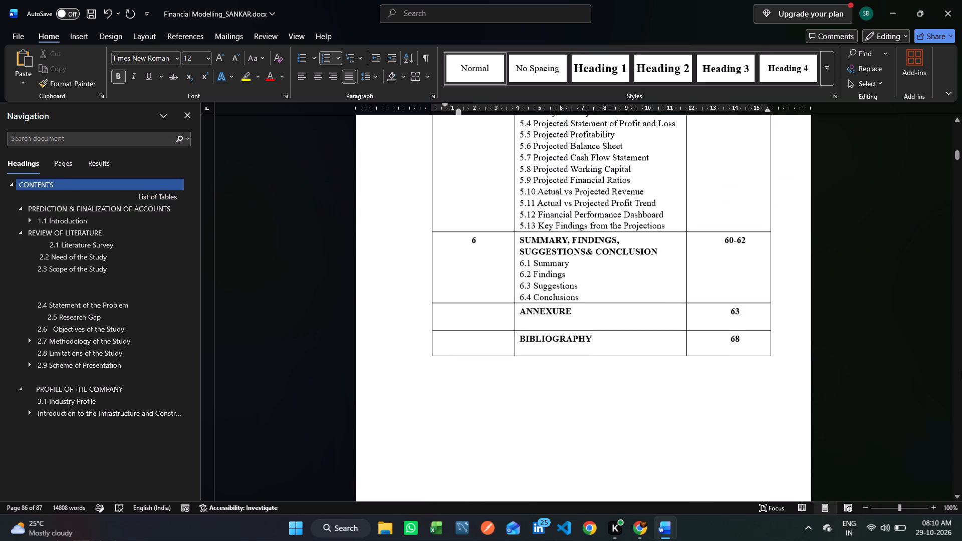
{"action": "scroll", "coordinate": [961, 371], "scroll_direction": "up", "scroll_amount": 6}
{"action": "scroll", "coordinate": [939, 384], "scroll_direction": "down", "scroll_amount": 2}
{"action": "scroll", "coordinate": [920, 368], "scroll_direction": "up", "scroll_amount": 2}
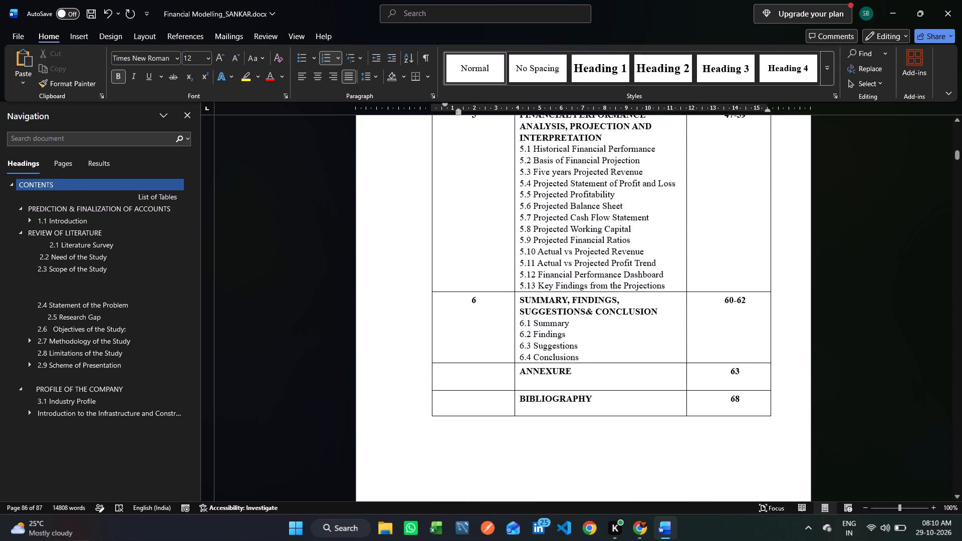
{"action": "scroll", "coordinate": [734, 392], "scroll_direction": "down", "scroll_amount": 1}
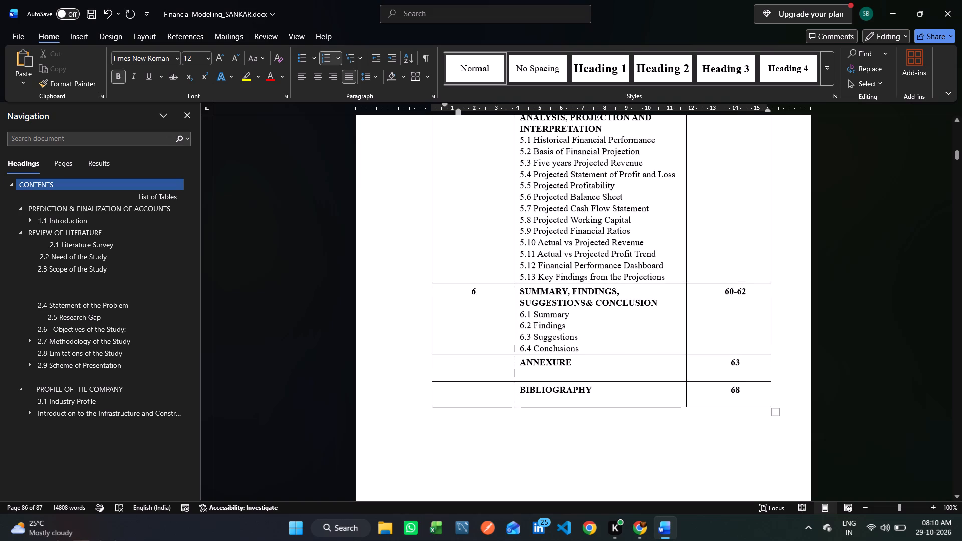
{"action": "scroll", "coordinate": [748, 358], "scroll_direction": "down", "scroll_amount": 3}
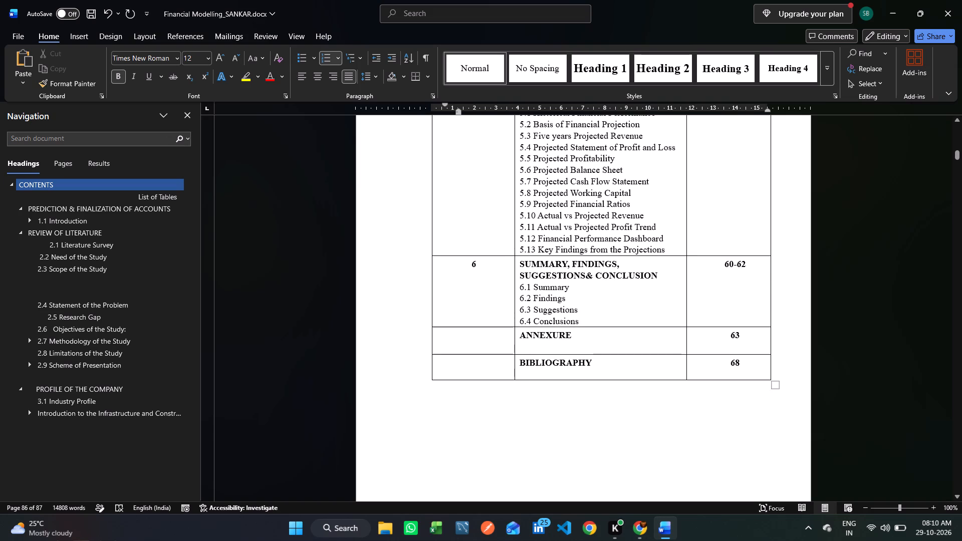
{"action": "left_click", "coordinate": [743, 336]}
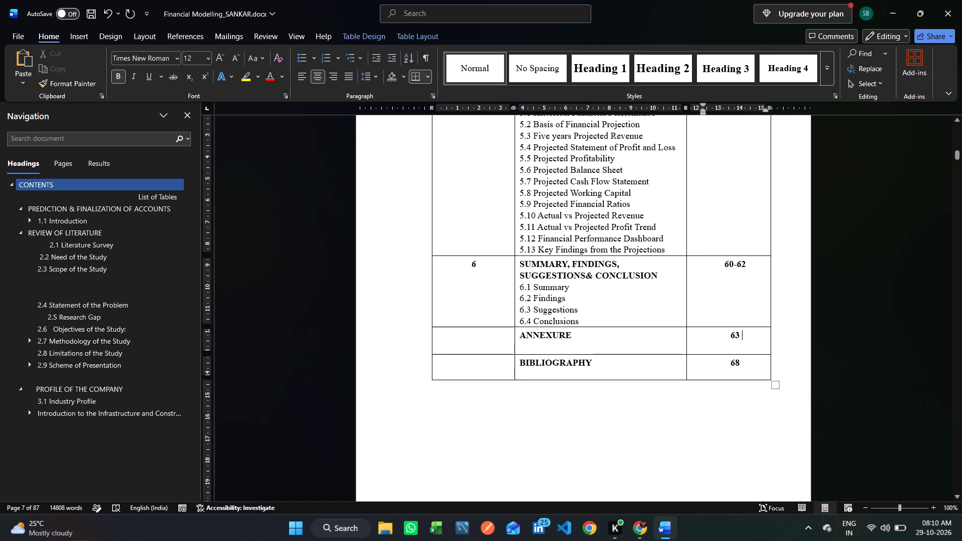
{"action": "key", "text": "minus"}
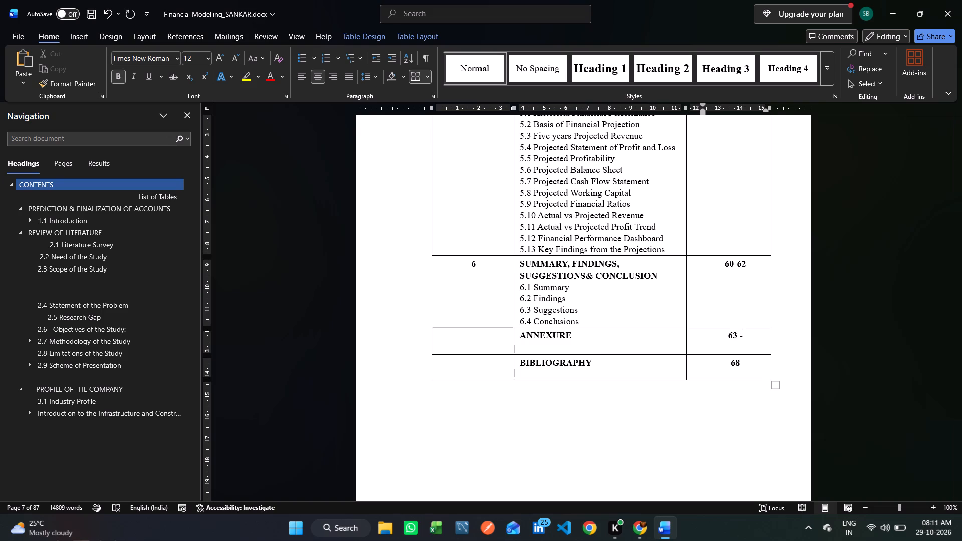
{"action": "type", "text": "70"}
Replace the BIBLIOGRAPHY page number in the contents table with 71.
{"action": "left_click", "coordinate": [743, 364]}
{"action": "key", "text": "BackSpace"}
{"action": "key", "text": "BackSpace"}
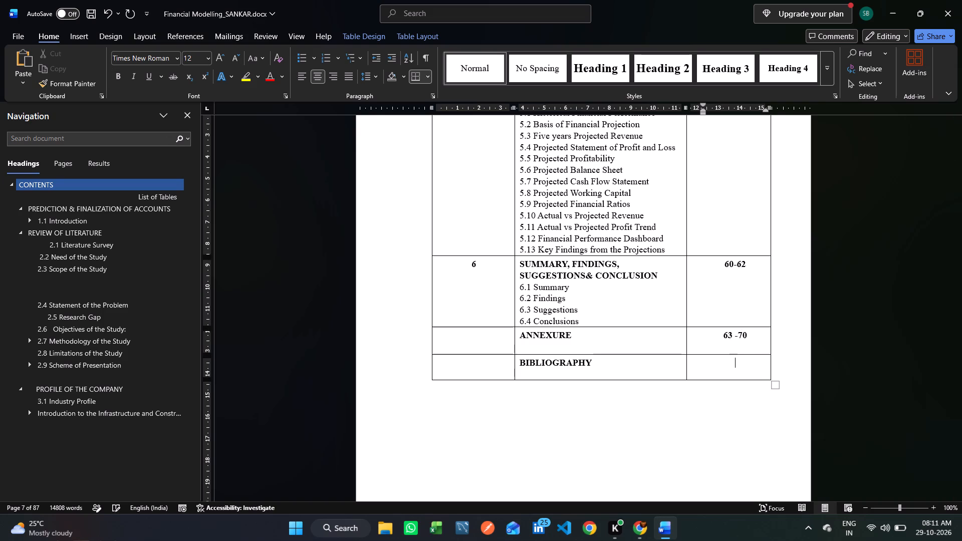
{"action": "type", "text": "71"}
Review the List of Tables, List of Graphs and List of Pictures pages for their entries and page numbers.
{"action": "scroll", "coordinate": [754, 345], "scroll_direction": "down", "scroll_amount": 3}
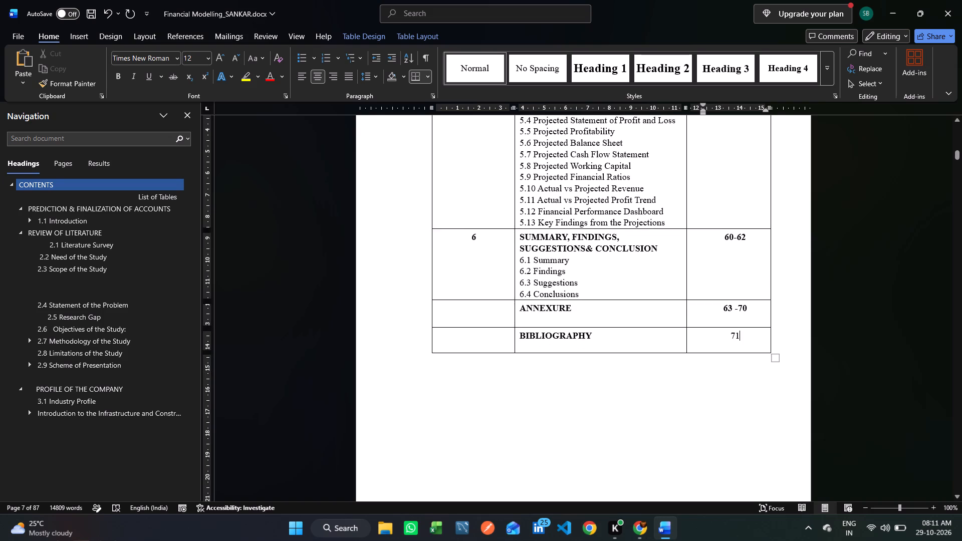
{"action": "scroll", "coordinate": [754, 343], "scroll_direction": "down", "scroll_amount": 20}
{"action": "scroll", "coordinate": [754, 343], "scroll_direction": "down", "scroll_amount": 19}
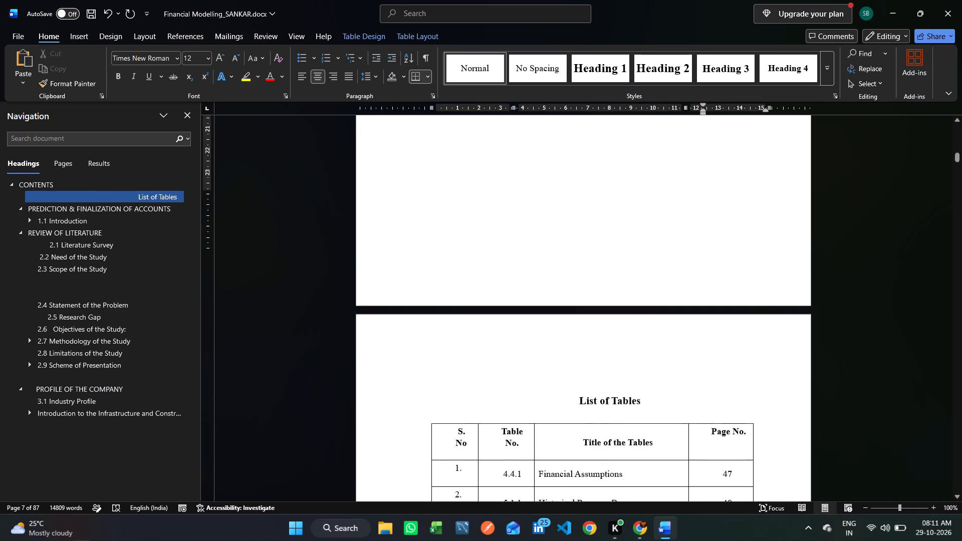
{"action": "scroll", "coordinate": [770, 390], "scroll_direction": "down", "scroll_amount": 20}
{"action": "scroll", "coordinate": [770, 390], "scroll_direction": "down", "scroll_amount": 20}
{"action": "scroll", "coordinate": [770, 390], "scroll_direction": "down", "scroll_amount": 4}
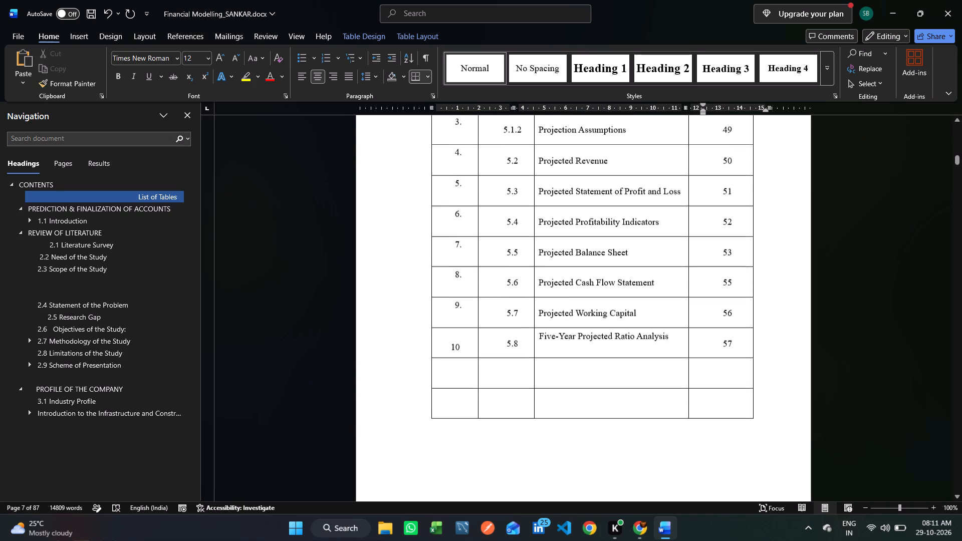
{"action": "scroll", "coordinate": [789, 395], "scroll_direction": "down", "scroll_amount": 20}
{"action": "scroll", "coordinate": [789, 395], "scroll_direction": "down", "scroll_amount": 20}
{"action": "scroll", "coordinate": [789, 395], "scroll_direction": "down", "scroll_amount": 3}
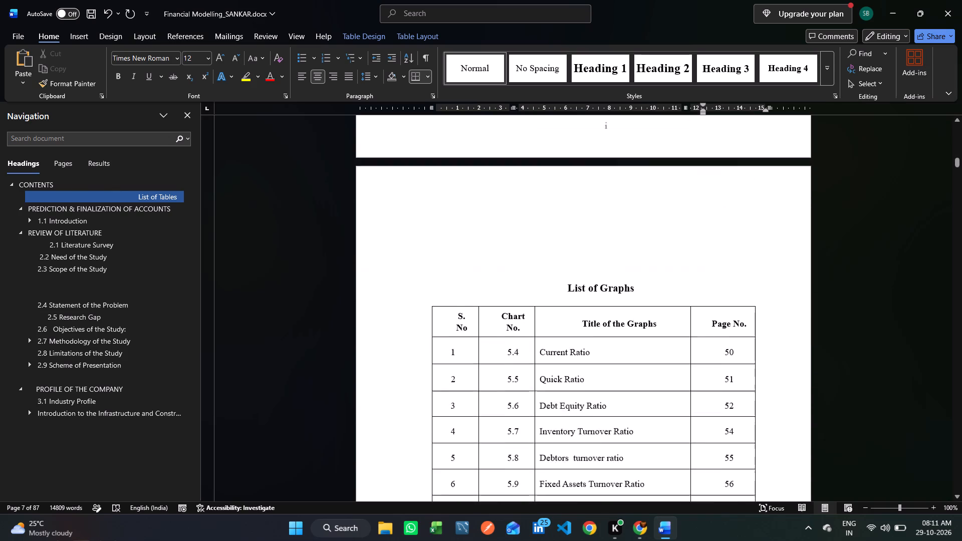
{"action": "scroll", "coordinate": [766, 424], "scroll_direction": "down", "scroll_amount": 20}
{"action": "scroll", "coordinate": [766, 424], "scroll_direction": "down", "scroll_amount": 20}
{"action": "scroll", "coordinate": [766, 424], "scroll_direction": "down", "scroll_amount": 3}
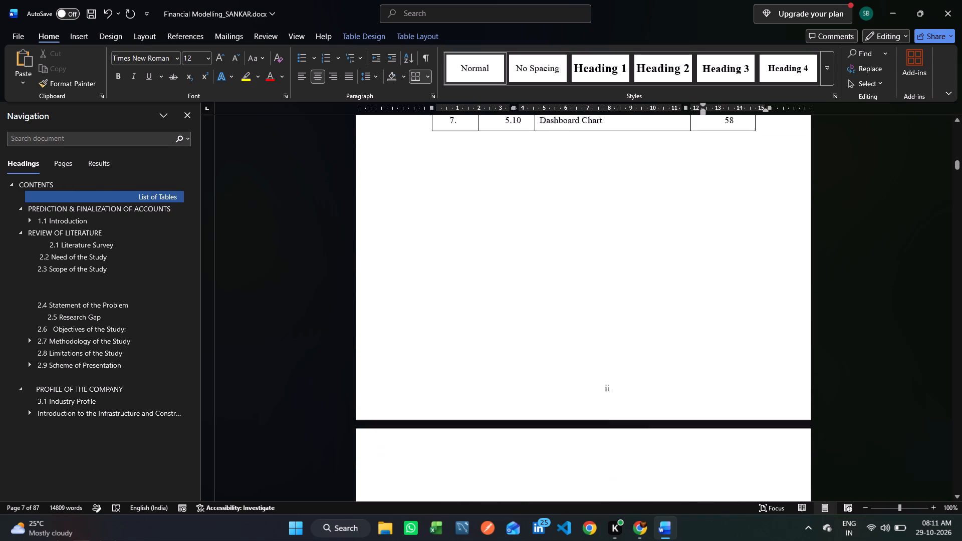
{"action": "scroll", "coordinate": [755, 473], "scroll_direction": "down", "scroll_amount": 20}
{"action": "scroll", "coordinate": [755, 473], "scroll_direction": "down", "scroll_amount": 9}
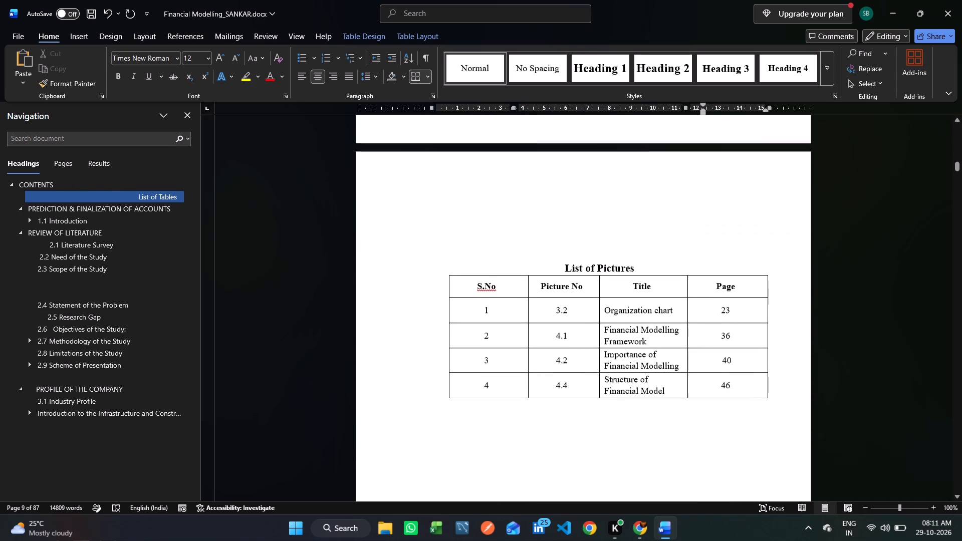
{"action": "scroll", "coordinate": [757, 455], "scroll_direction": "down", "scroll_amount": 2}
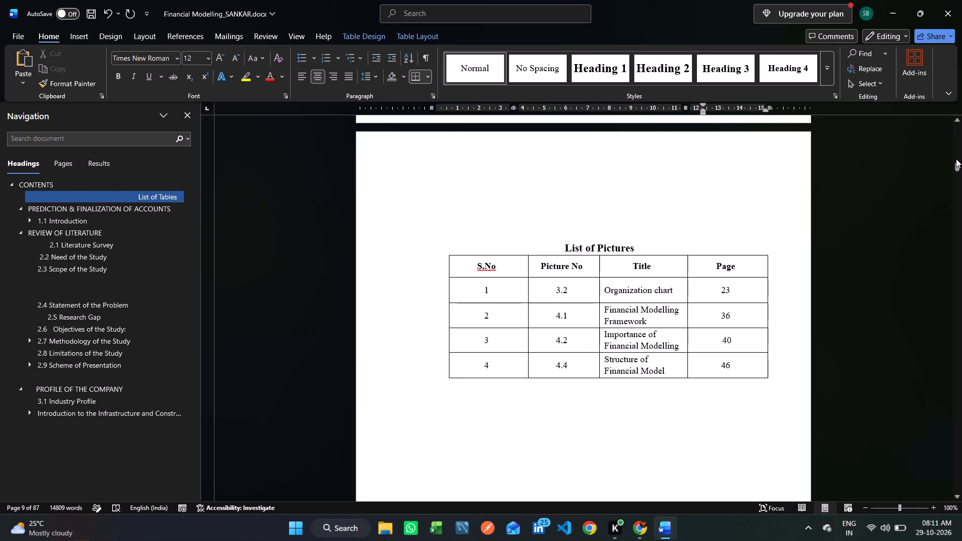
Check the actual page numbers on which the Chapter 6 sections and the Annexure start and end.
{"action": "left_click_drag", "start_coordinate": [958, 162], "coordinate": [939, 312]}
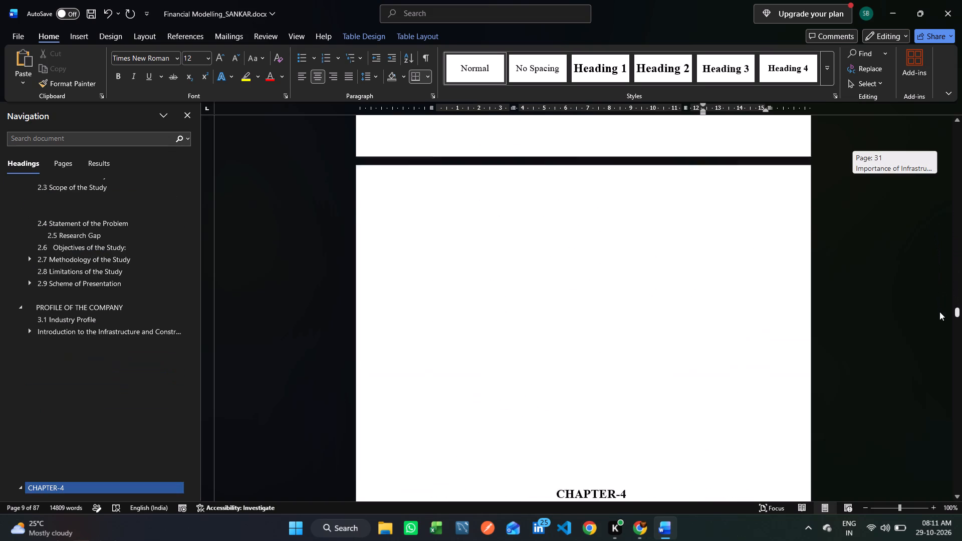
{"action": "left_click_drag", "start_coordinate": [939, 312], "coordinate": [948, 385]}
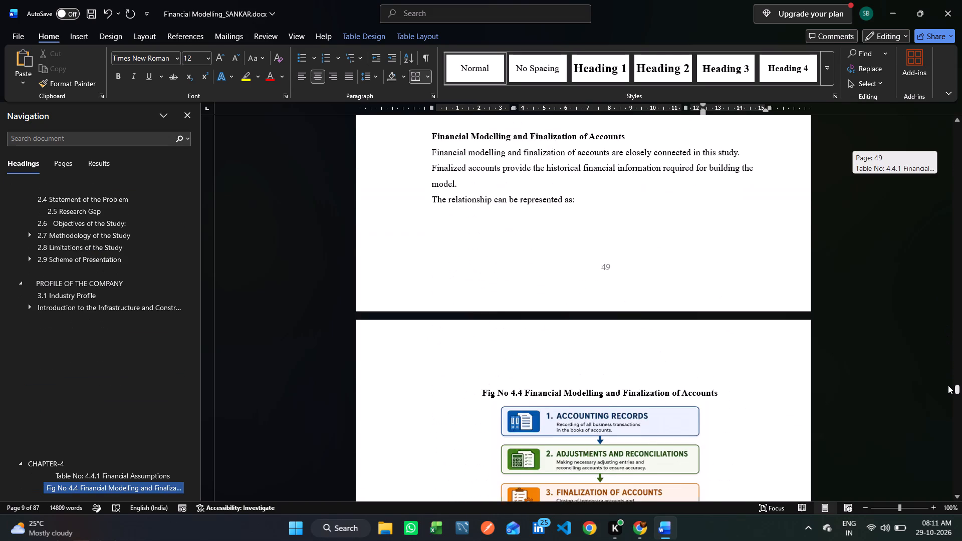
{"action": "left_click_drag", "start_coordinate": [948, 385], "coordinate": [956, 448]}
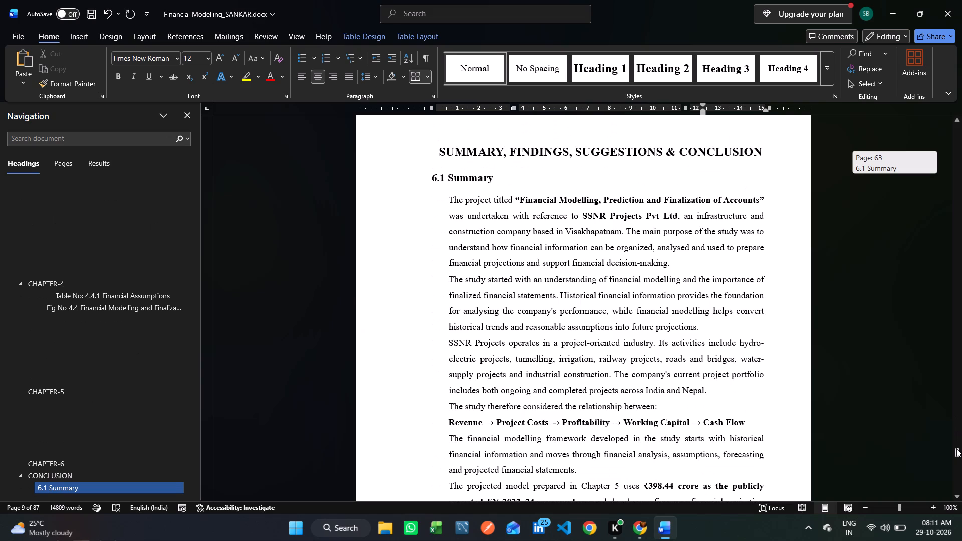
{"action": "left_click_drag", "start_coordinate": [956, 448], "coordinate": [960, 450]}
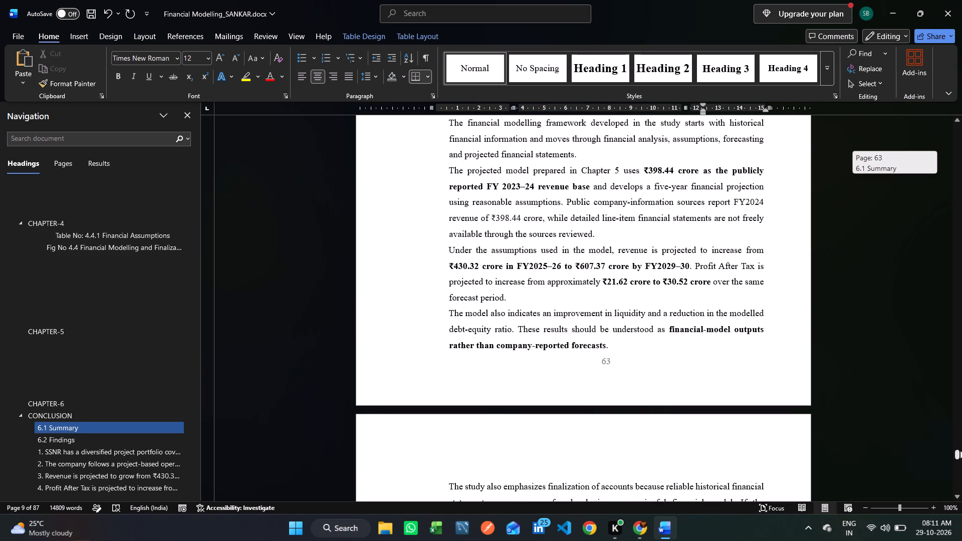
{"action": "left_click_drag", "start_coordinate": [960, 450], "coordinate": [961, 444]}
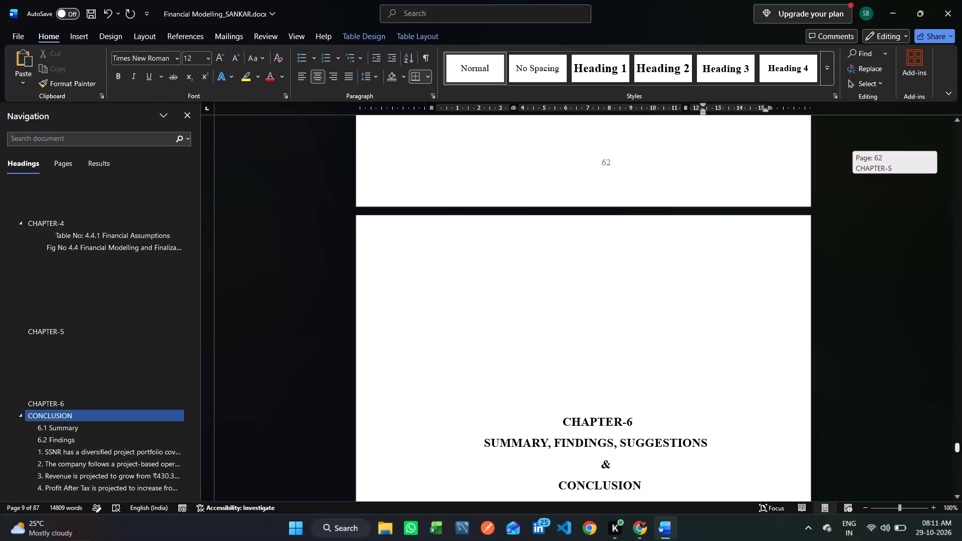
{"action": "left_click_drag", "start_coordinate": [961, 444], "coordinate": [958, 455]}
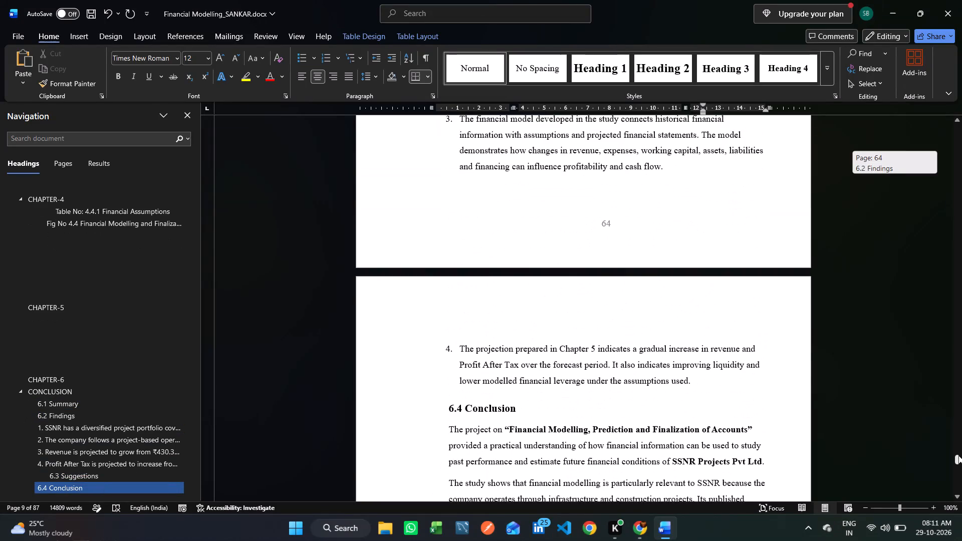
{"action": "left_click_drag", "start_coordinate": [958, 455], "coordinate": [958, 458]}
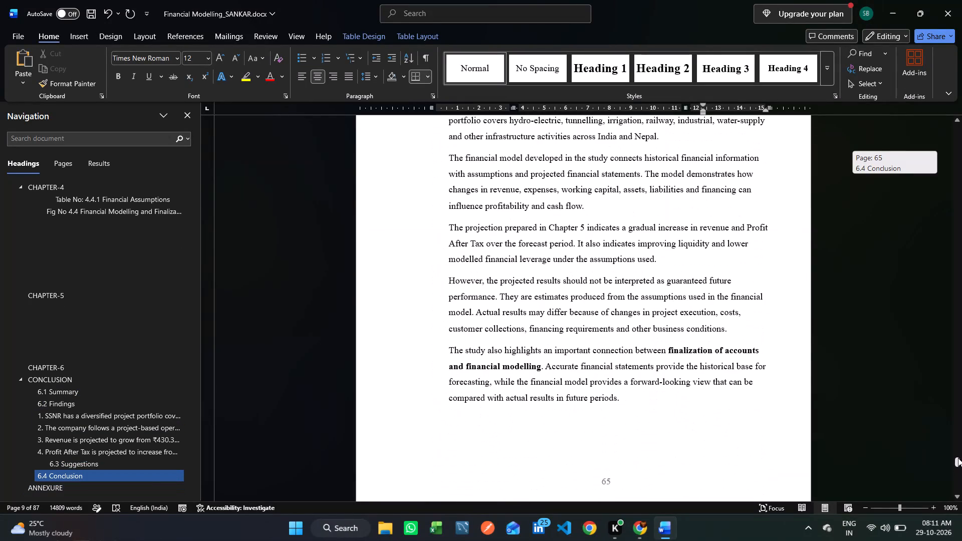
{"action": "left_click_drag", "start_coordinate": [958, 458], "coordinate": [961, 466]}
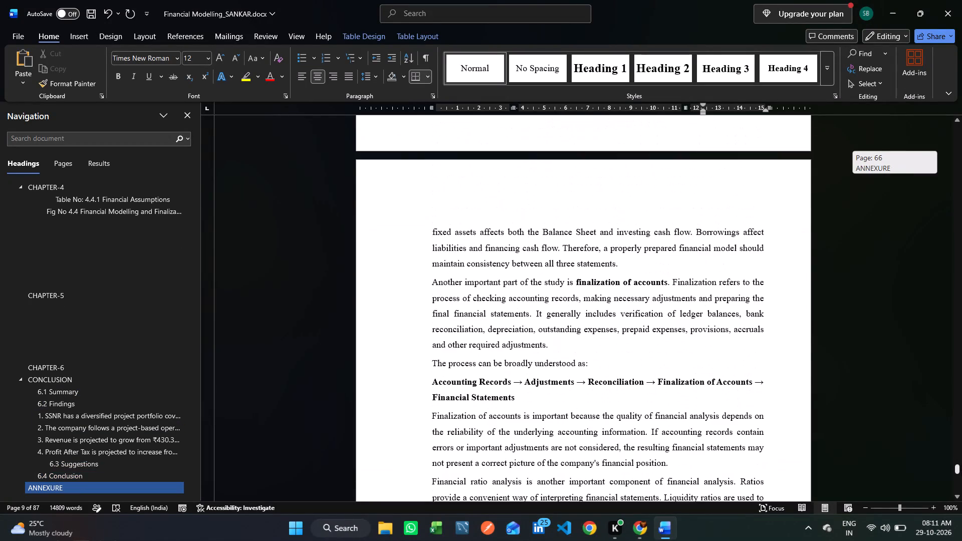
{"action": "left_click_drag", "start_coordinate": [961, 466], "coordinate": [961, 474]}
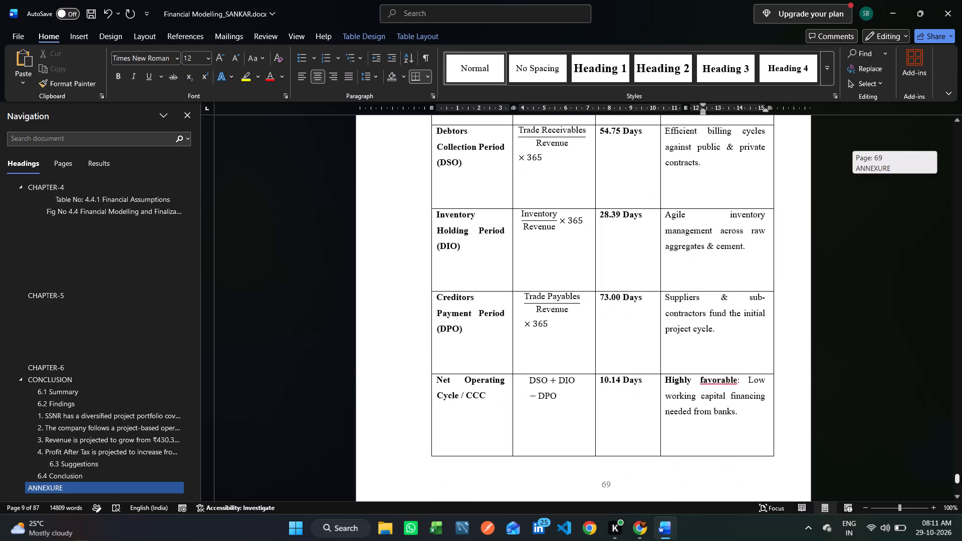
{"action": "left_click_drag", "start_coordinate": [961, 474], "coordinate": [961, 480]}
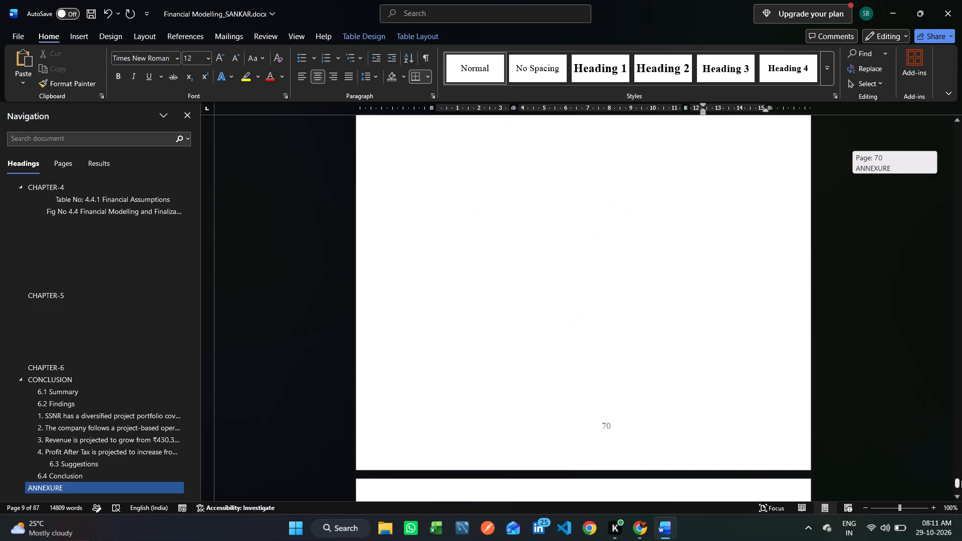
{"action": "left_click_drag", "start_coordinate": [961, 480], "coordinate": [959, 471]}
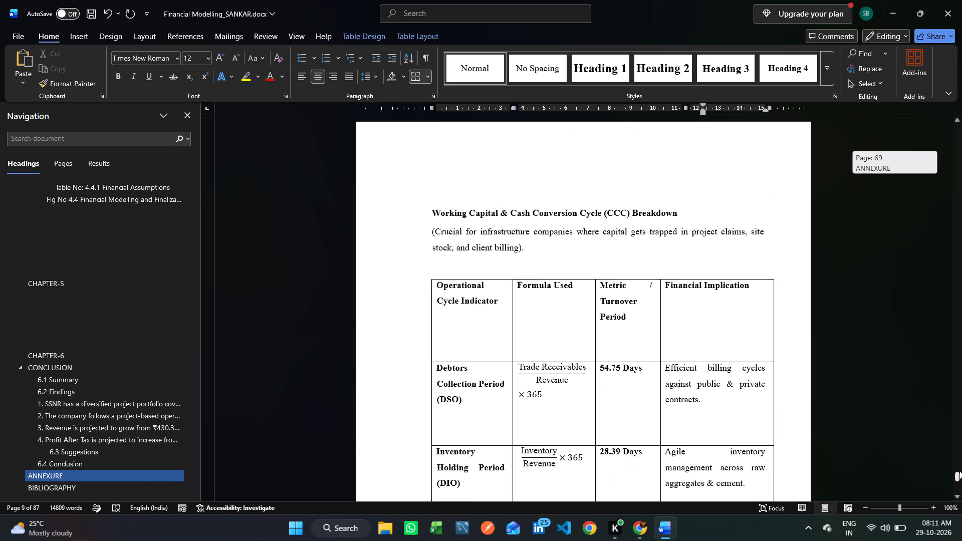
{"action": "left_click_drag", "start_coordinate": [959, 471], "coordinate": [961, 460]}
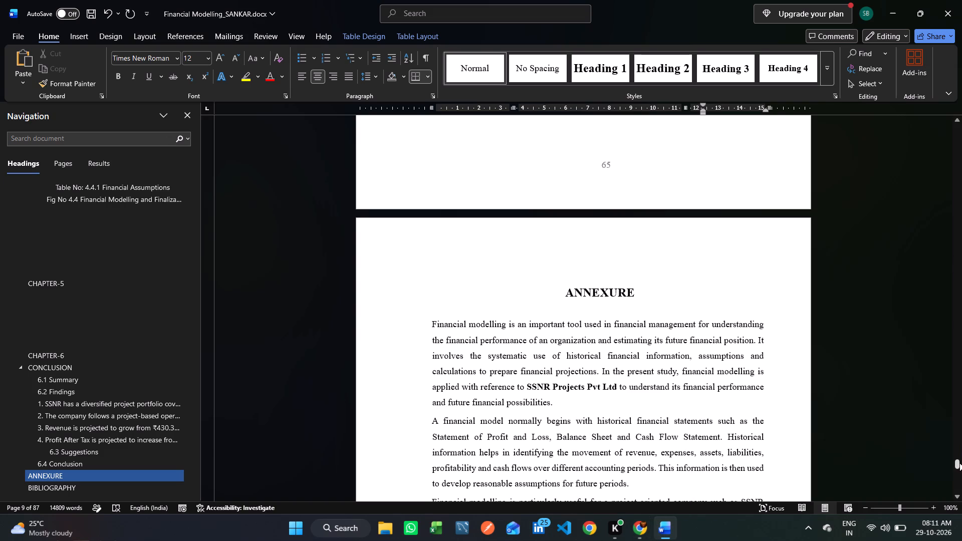
Change the page range of chapter 6, Summary, Findings, Suggestions & Conclusion, in the contents table to 63-65.
{"action": "left_click", "coordinate": [959, 463]}
{"action": "left_click_drag", "start_coordinate": [959, 463], "coordinate": [959, 188]}
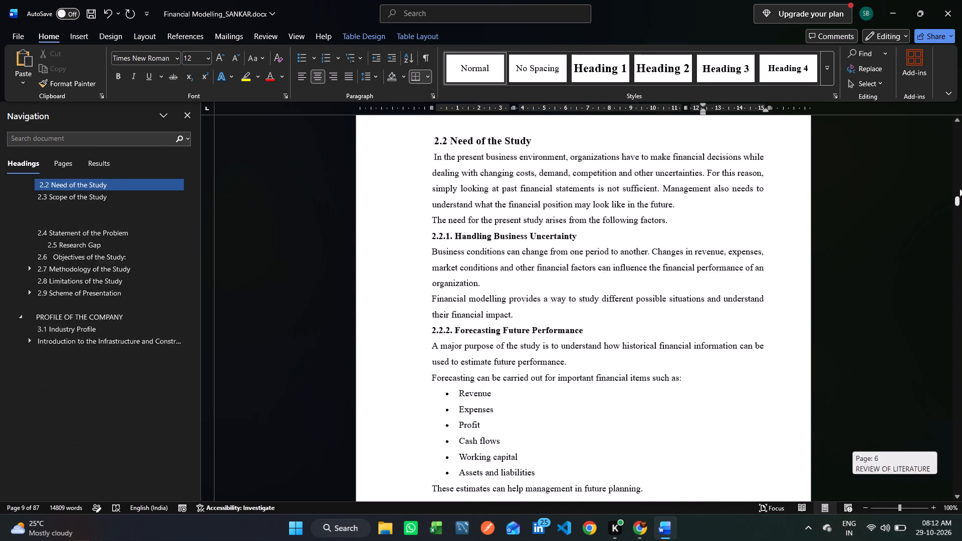
{"action": "left_click_drag", "start_coordinate": [959, 188], "coordinate": [953, 194]}
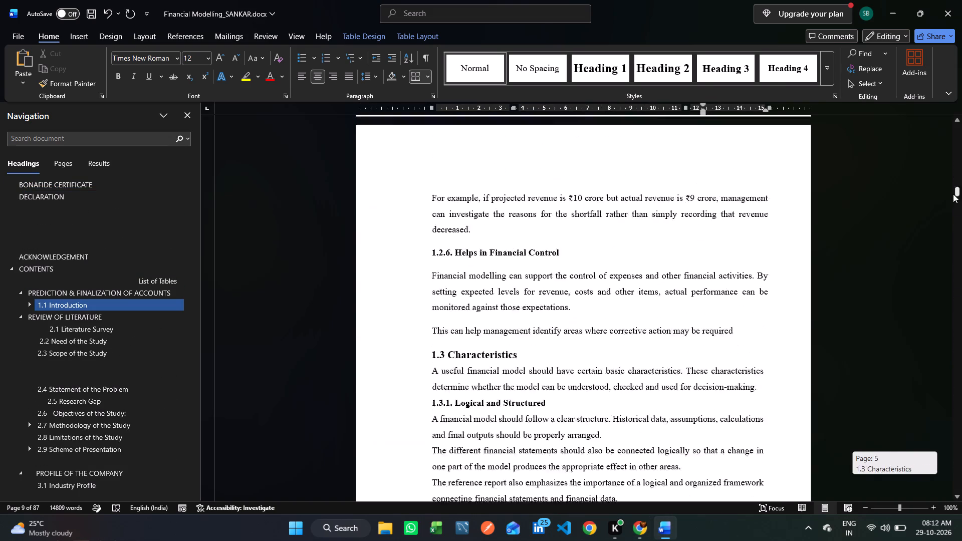
{"action": "left_click_drag", "start_coordinate": [953, 194], "coordinate": [956, 155]}
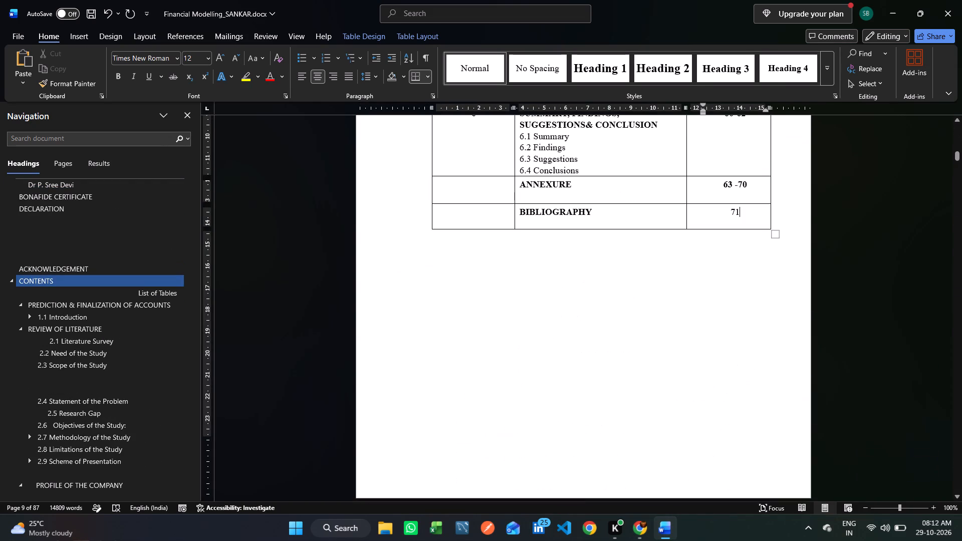
{"action": "scroll", "coordinate": [757, 344], "scroll_direction": "up", "scroll_amount": 14}
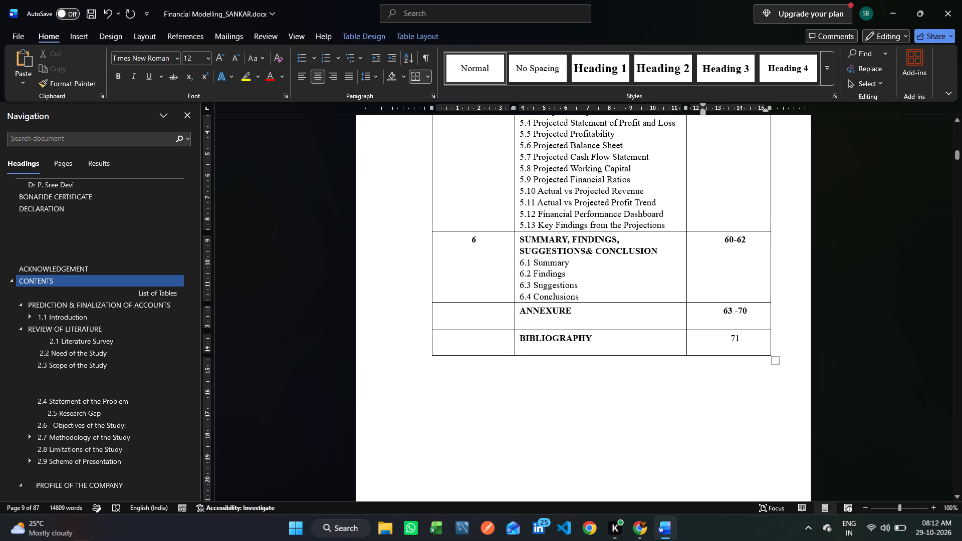
{"action": "left_click", "coordinate": [731, 243]}
{"action": "left_click", "coordinate": [733, 243]}
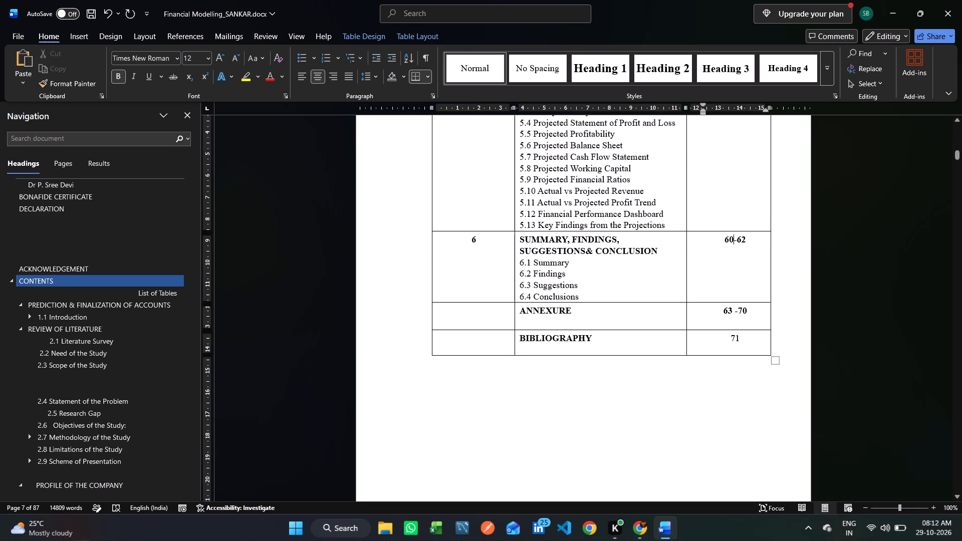
{"action": "key", "text": "BackSpace"}
{"action": "key", "text": "3"}
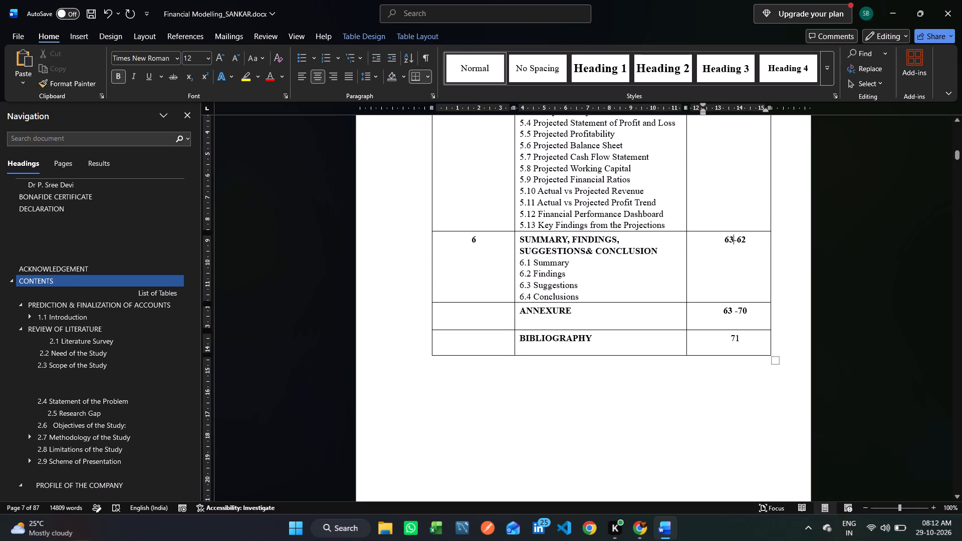
{"action": "left_click", "coordinate": [748, 238]}
{"action": "left_click", "coordinate": [744, 238]}
{"action": "key", "text": "BackSpace"}
{"action": "key", "text": "5"}
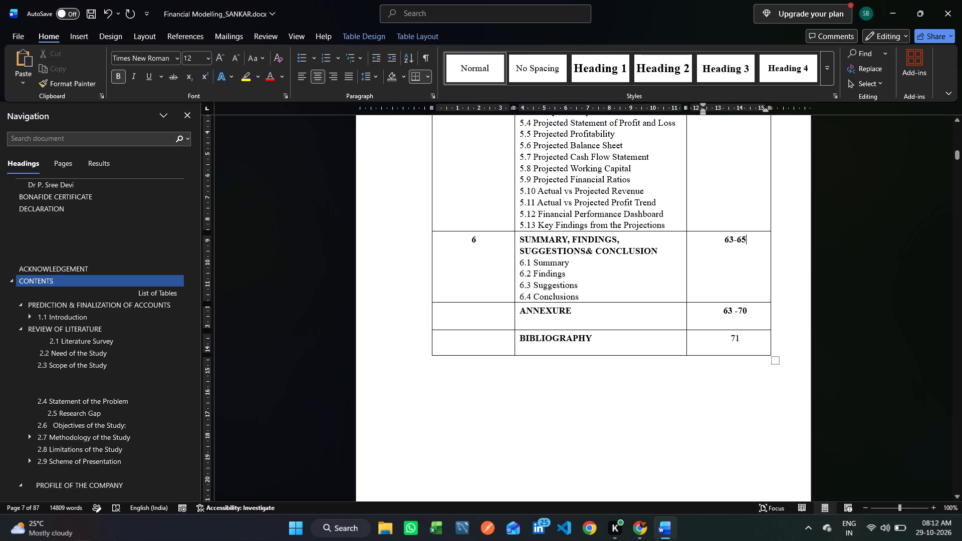
Change the starting page of the ANNEXURE entry in the contents table to 65.
{"action": "left_click", "coordinate": [732, 311]}
{"action": "key", "text": "BackSpace"}
{"action": "key", "text": "5"}
Check the actual page numbers on which Chapter 5, Financial Performance Analysis, Projection and Interpretation, starts and ends.
{"action": "scroll", "coordinate": [736, 286], "scroll_direction": "up", "scroll_amount": 14}
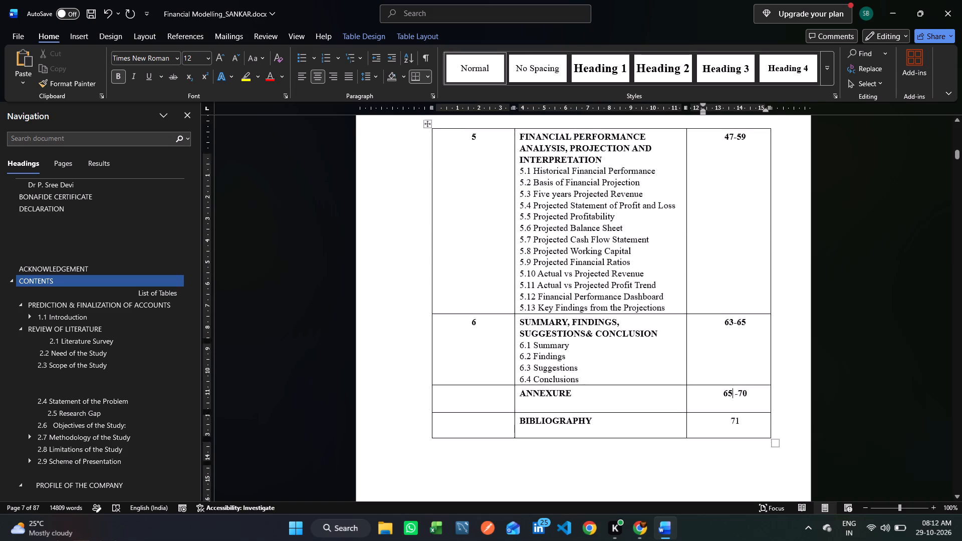
{"action": "scroll", "coordinate": [750, 228], "scroll_direction": "down", "scroll_amount": 1}
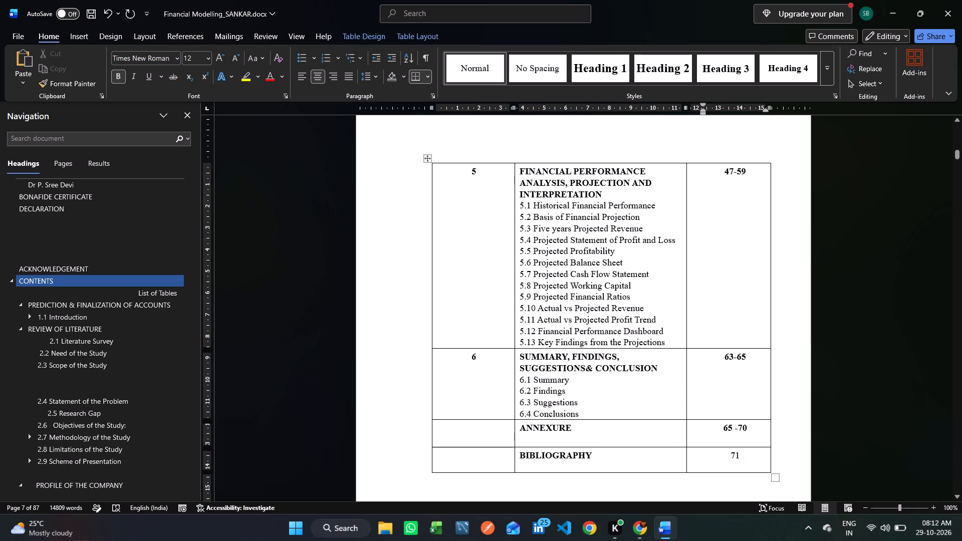
{"action": "left_click_drag", "start_coordinate": [958, 155], "coordinate": [959, 167]}
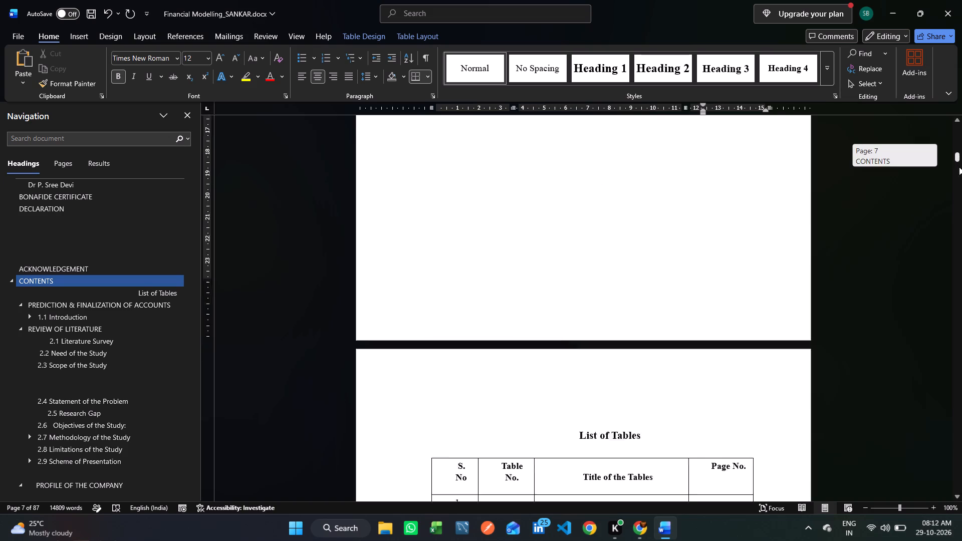
{"action": "left_click_drag", "start_coordinate": [959, 167], "coordinate": [960, 366]}
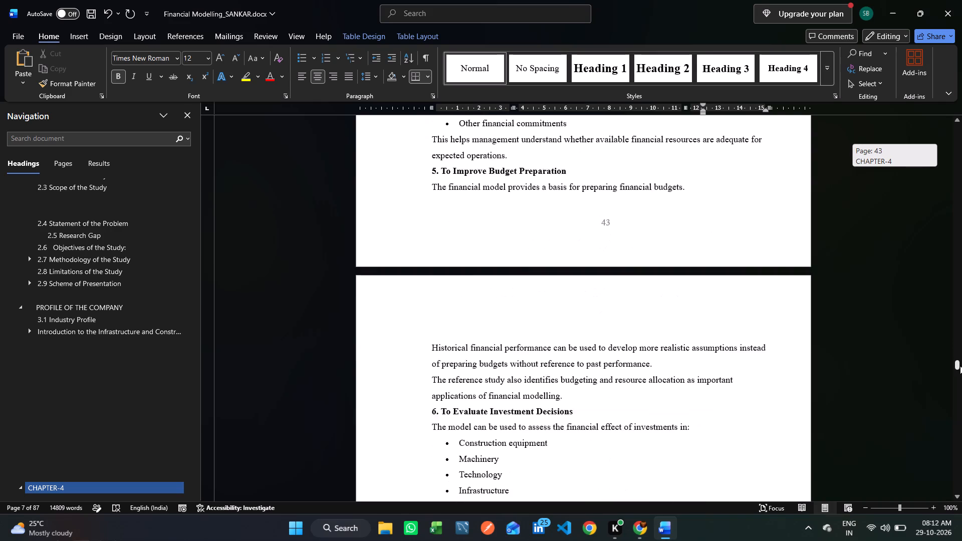
{"action": "left_click_drag", "start_coordinate": [960, 366], "coordinate": [959, 395]}
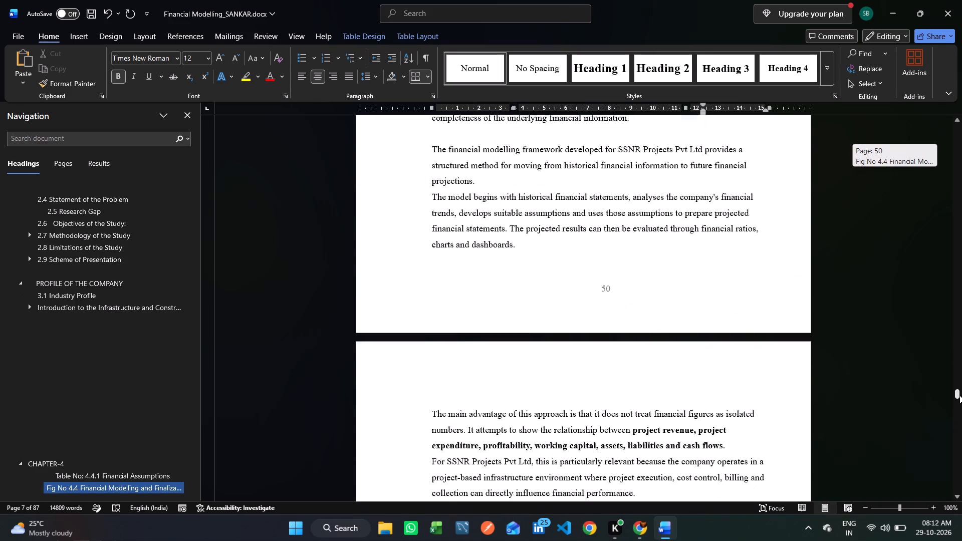
{"action": "left_click_drag", "start_coordinate": [959, 395], "coordinate": [956, 408]}
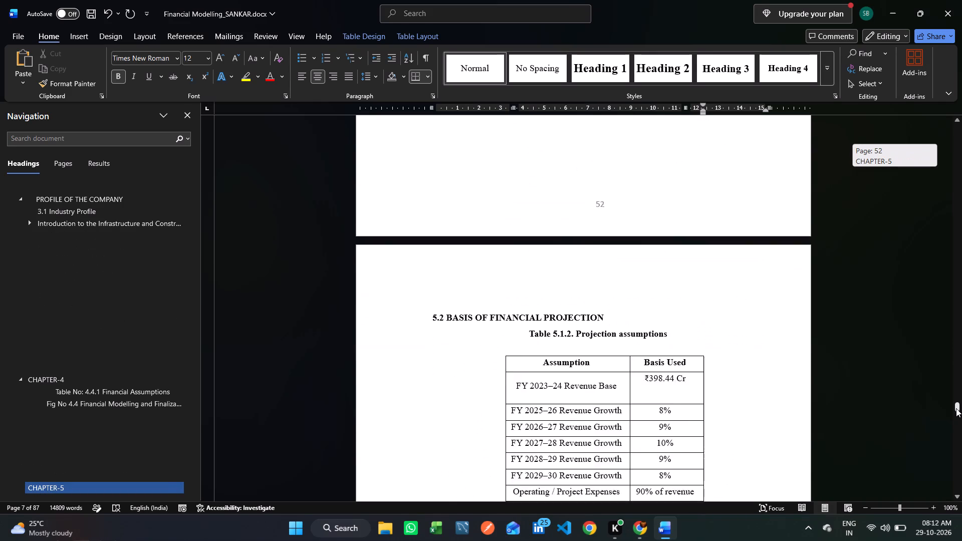
{"action": "left_click_drag", "start_coordinate": [956, 408], "coordinate": [958, 425]}
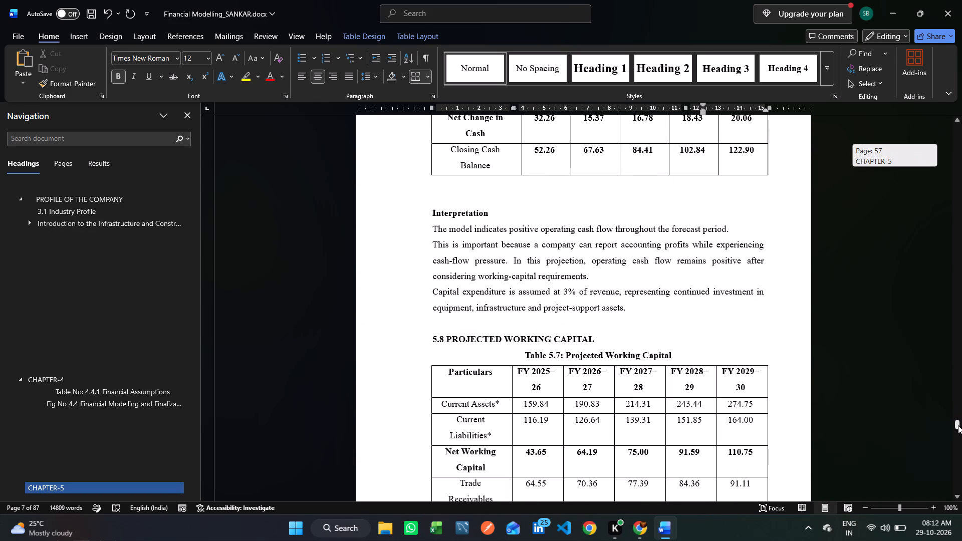
{"action": "left_click_drag", "start_coordinate": [958, 425], "coordinate": [961, 446]}
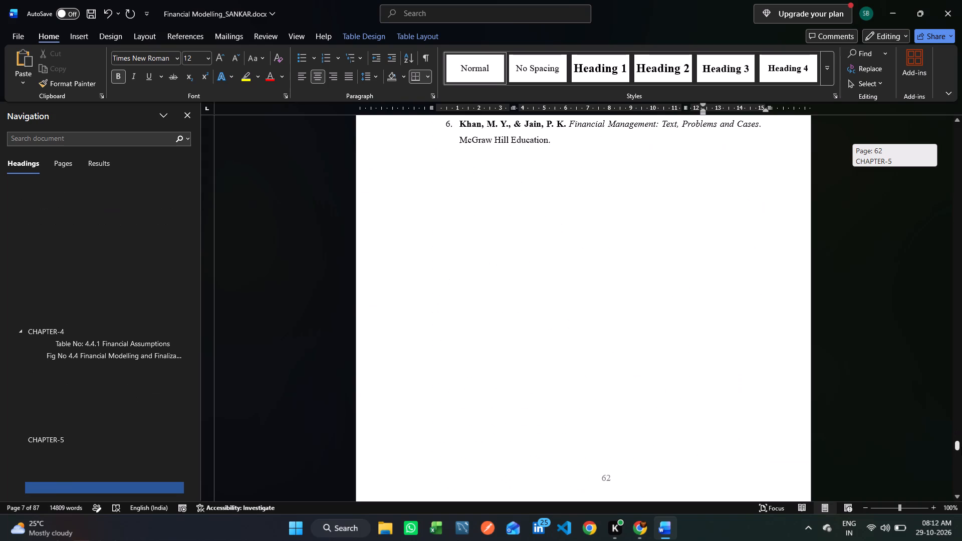
{"action": "left_click_drag", "start_coordinate": [961, 446], "coordinate": [961, 451]}
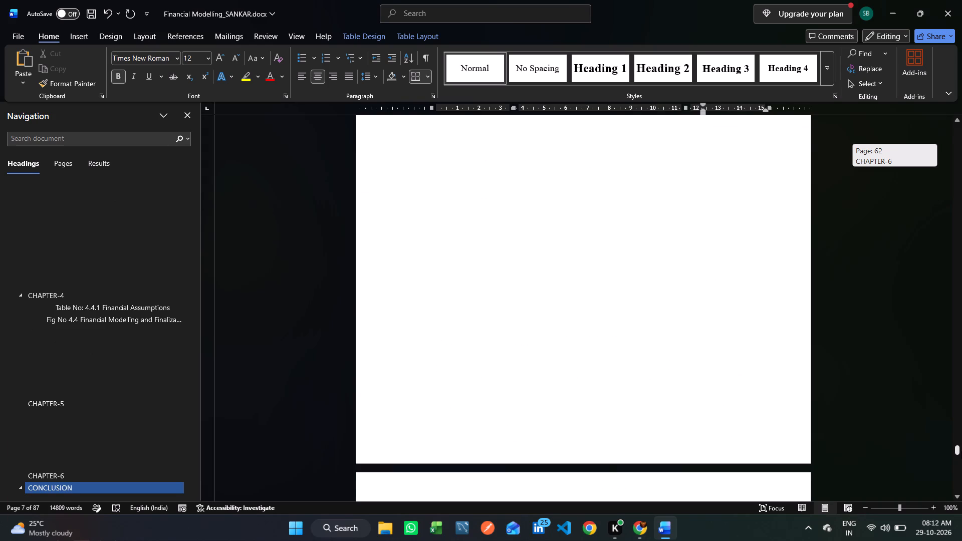
{"action": "left_click_drag", "start_coordinate": [961, 451], "coordinate": [961, 455]}
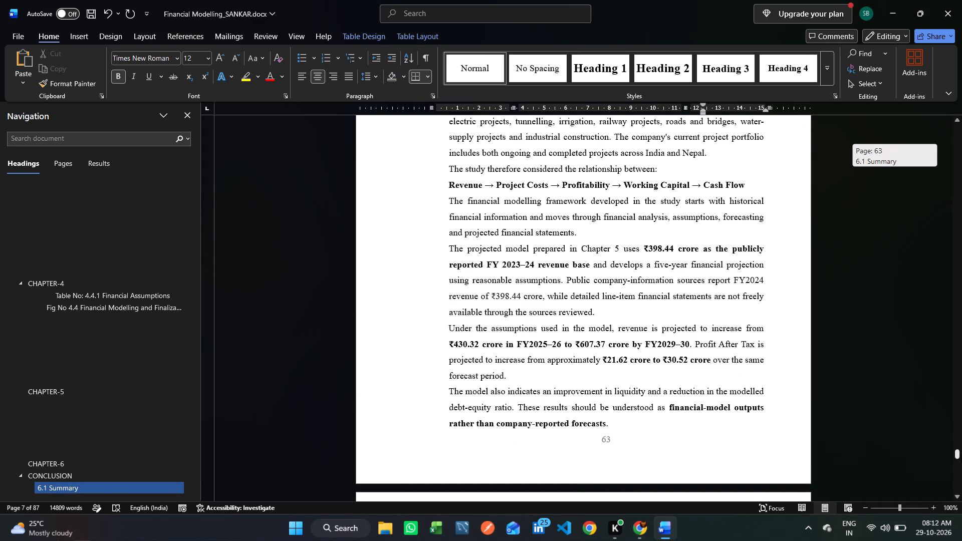
{"action": "left_click_drag", "start_coordinate": [961, 455], "coordinate": [961, 457]}
{"action": "left_click_drag", "start_coordinate": [961, 457], "coordinate": [961, 464]}
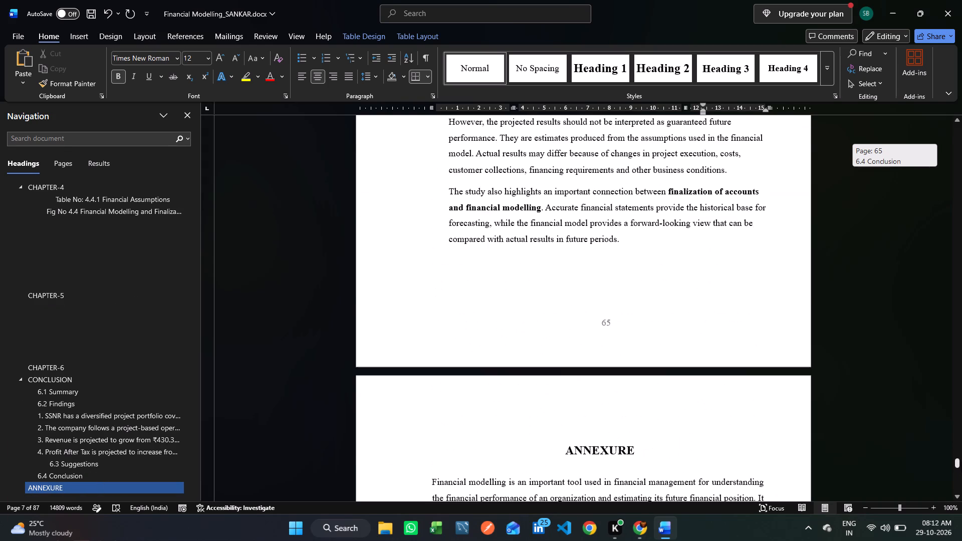
{"action": "left_click_drag", "start_coordinate": [961, 464], "coordinate": [961, 452]}
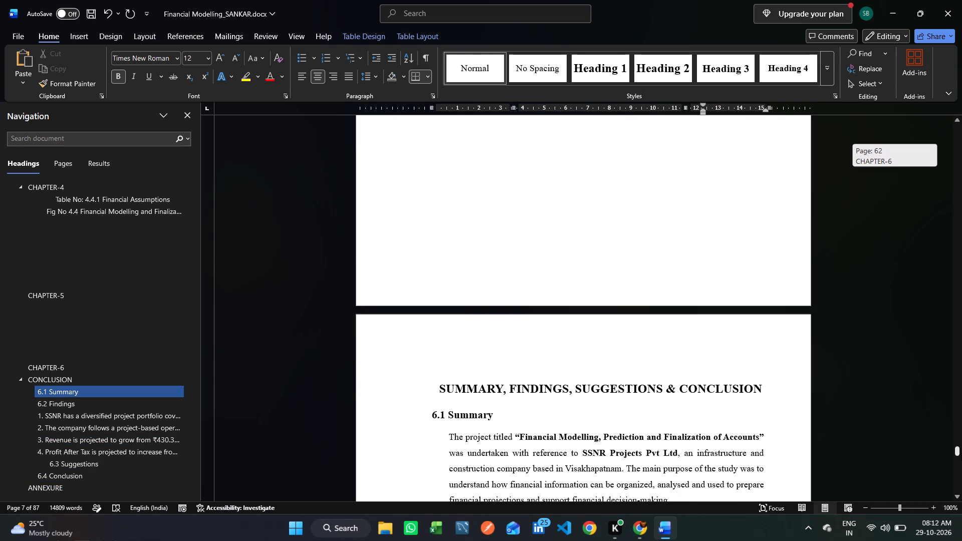
{"action": "left_click_drag", "start_coordinate": [961, 452], "coordinate": [960, 445]}
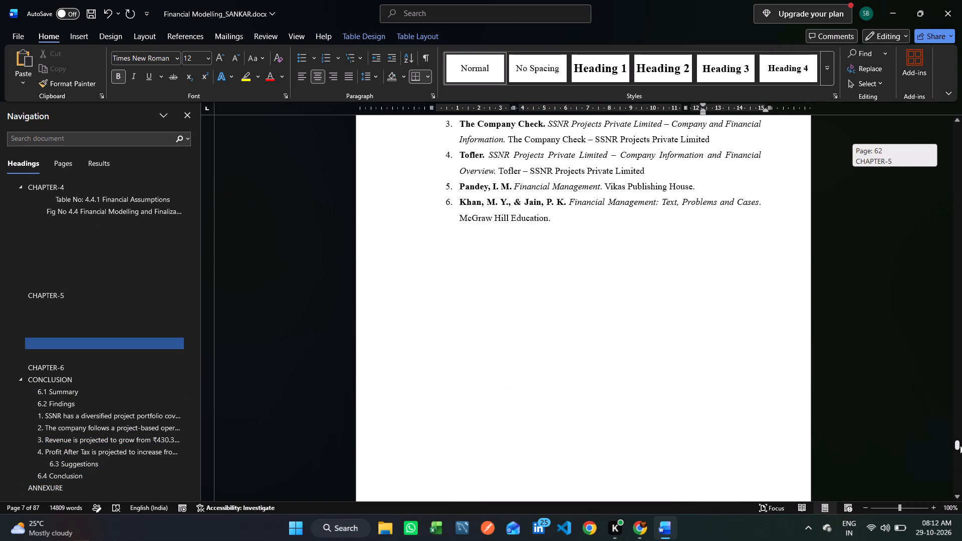
{"action": "left_click_drag", "start_coordinate": [960, 445], "coordinate": [961, 447]}
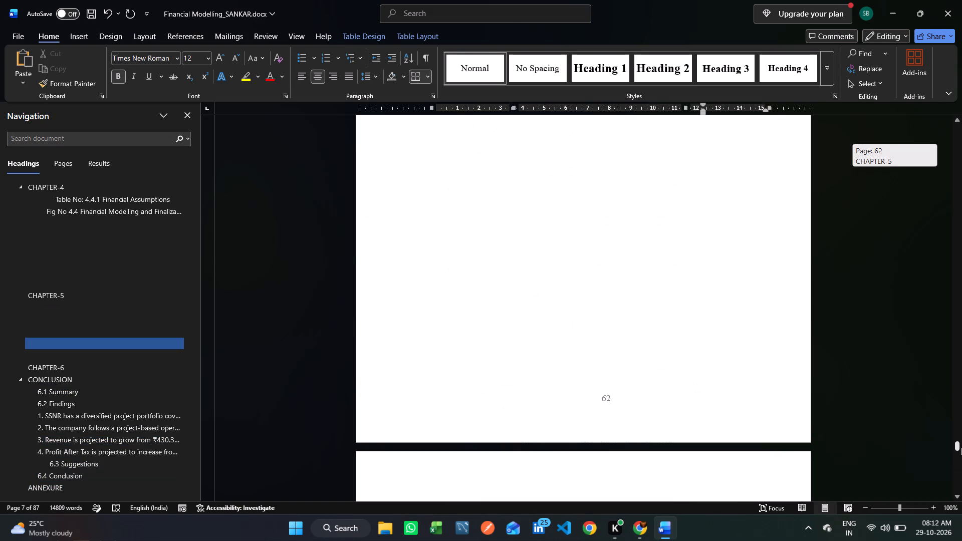
{"action": "left_click_drag", "start_coordinate": [961, 447], "coordinate": [959, 447]}
{"action": "left_click_drag", "start_coordinate": [959, 447], "coordinate": [958, 443]}
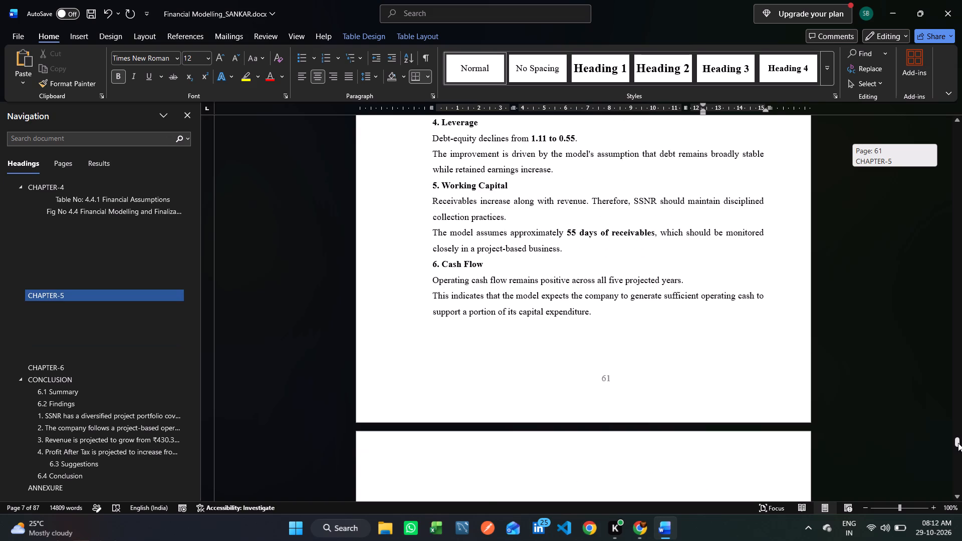
{"action": "left_click_drag", "start_coordinate": [958, 443], "coordinate": [961, 406]}
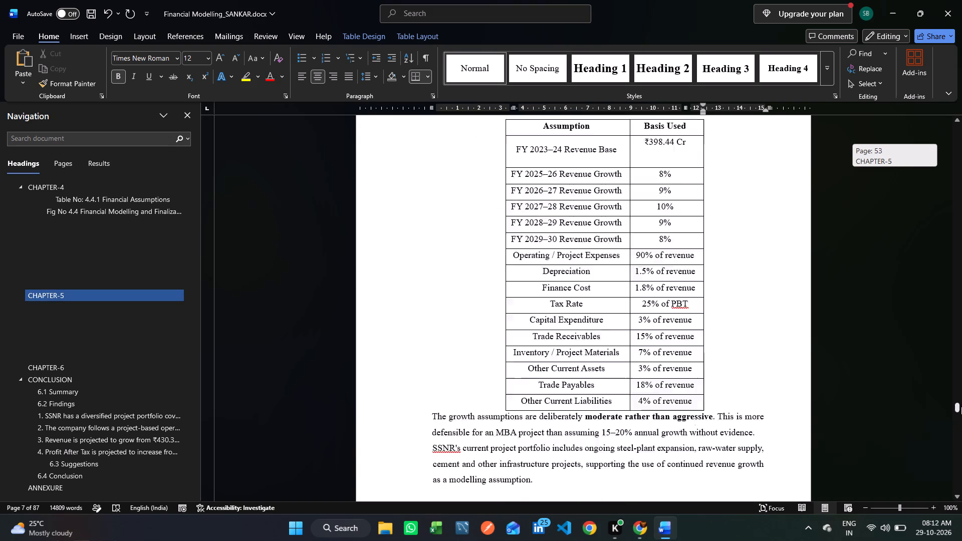
{"action": "left_click_drag", "start_coordinate": [961, 406], "coordinate": [959, 400]}
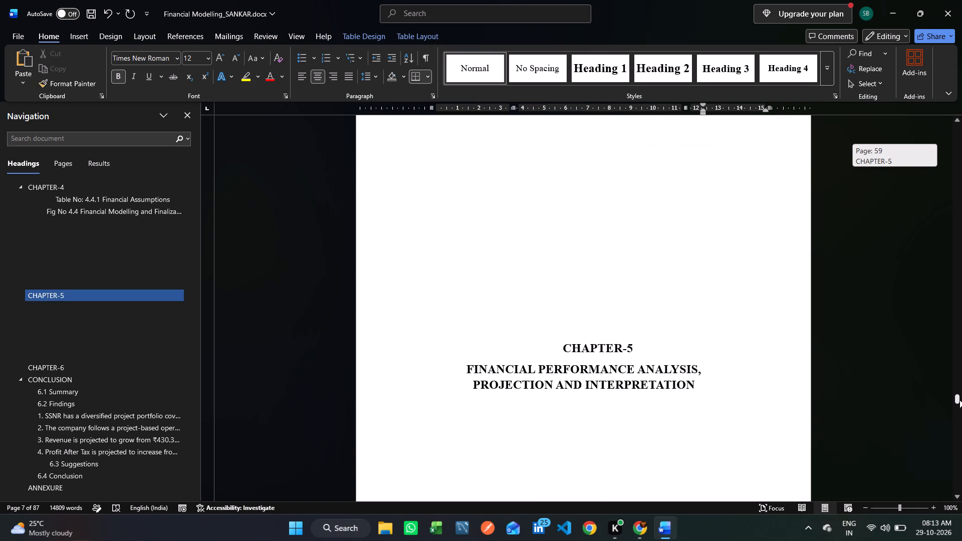
{"action": "left_click_drag", "start_coordinate": [959, 400], "coordinate": [960, 404]}
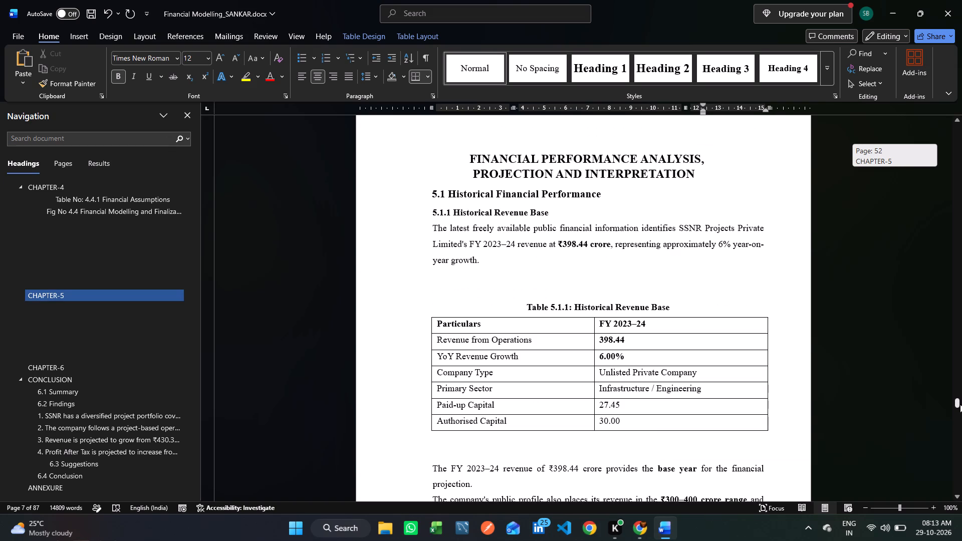
{"action": "left_click_drag", "start_coordinate": [960, 404], "coordinate": [960, 407]}
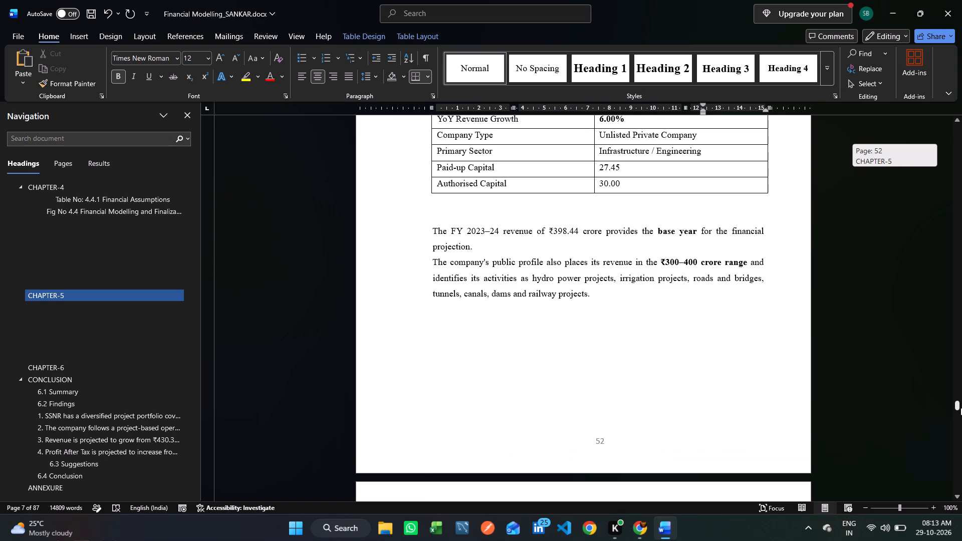
{"action": "left_click_drag", "start_coordinate": [960, 407], "coordinate": [961, 396]}
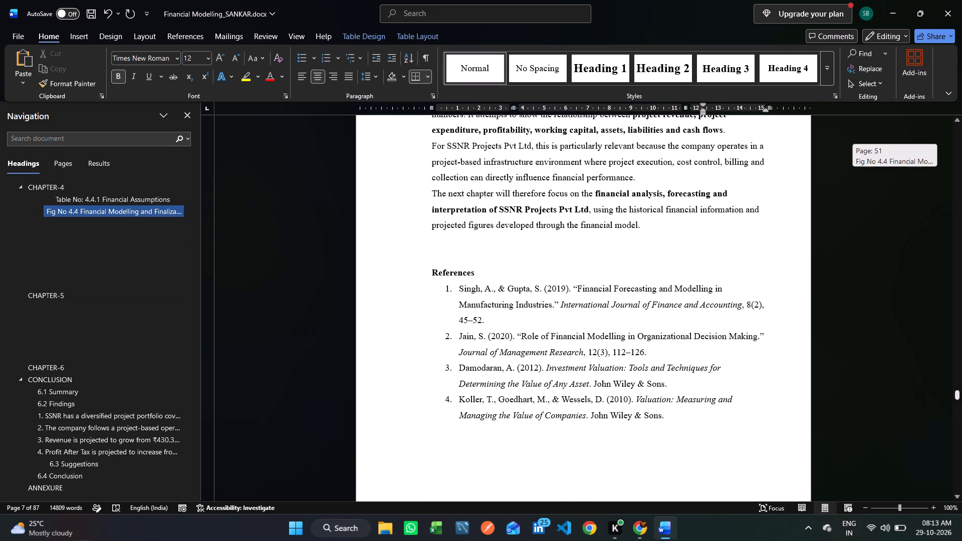
{"action": "left_click_drag", "start_coordinate": [961, 396], "coordinate": [961, 397]}
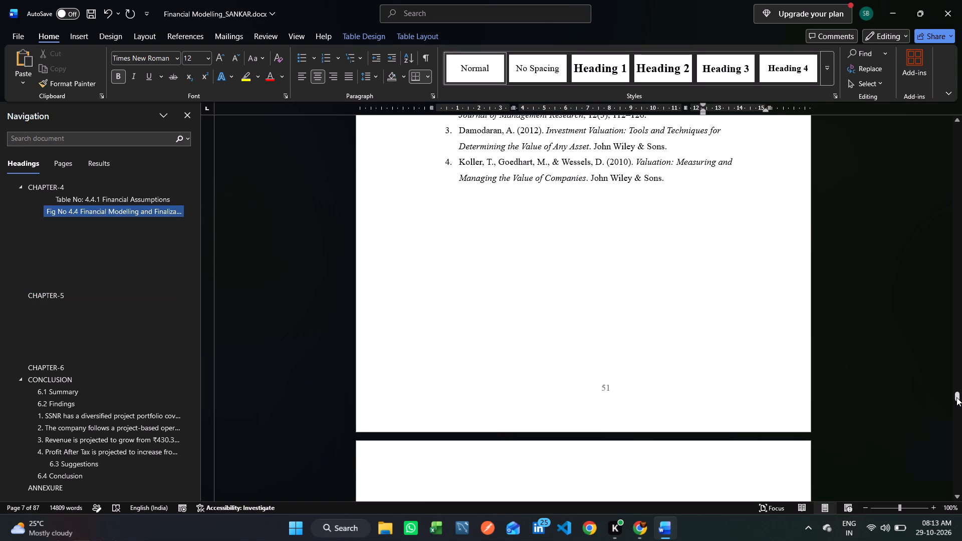
Change the page range of chapter 5, Financial Performance Analysis, Projection and Interpretation, in the contents table to 52-62.
{"action": "left_click_drag", "start_coordinate": [956, 397], "coordinate": [918, 182]}
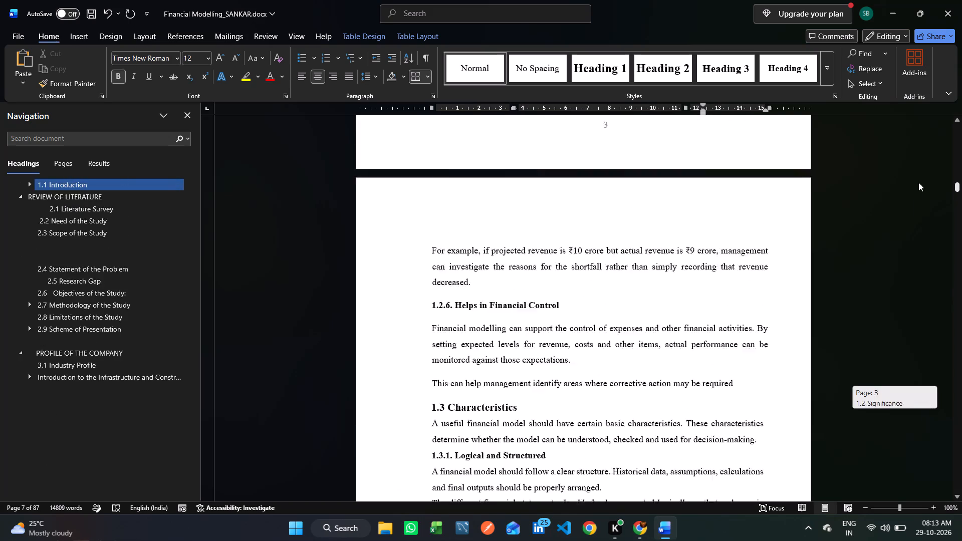
{"action": "left_click_drag", "start_coordinate": [918, 182], "coordinate": [931, 141]}
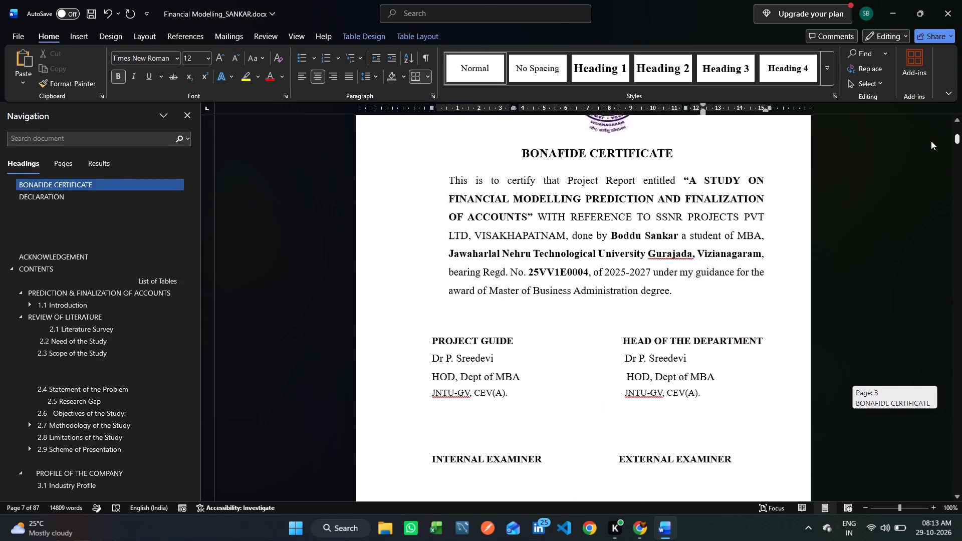
{"action": "left_click_drag", "start_coordinate": [931, 141], "coordinate": [938, 158]}
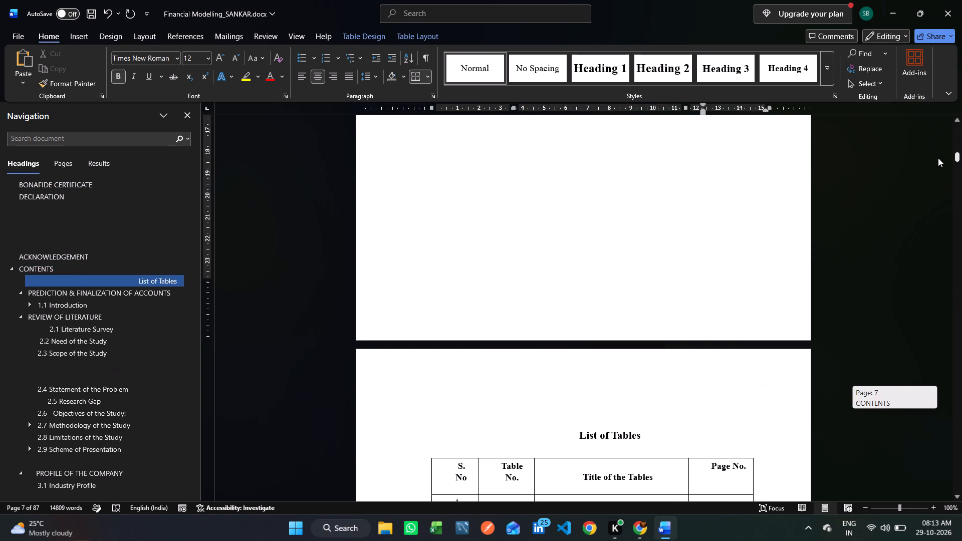
{"action": "left_click_drag", "start_coordinate": [938, 158], "coordinate": [939, 153]}
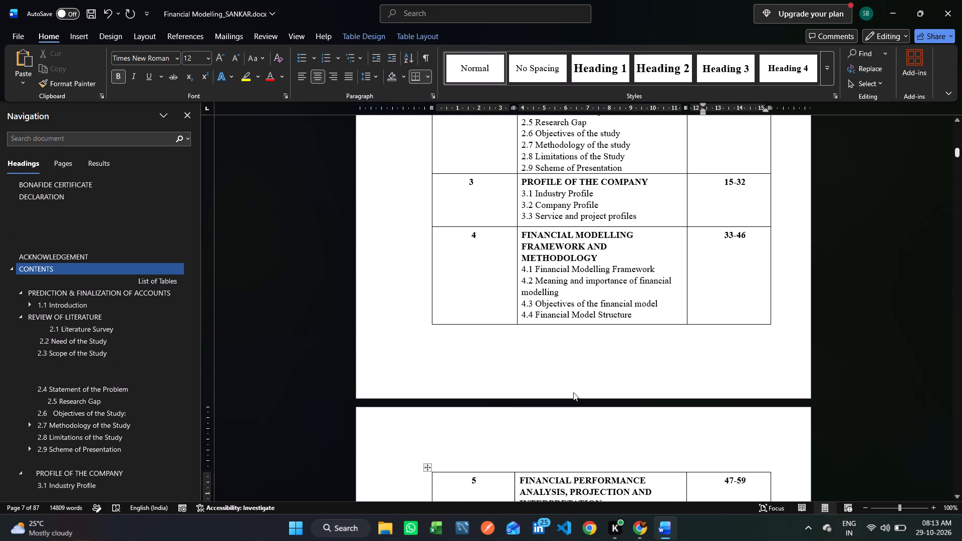
{"action": "scroll", "coordinate": [592, 401], "scroll_direction": "down", "scroll_amount": 20}
{"action": "scroll", "coordinate": [592, 401], "scroll_direction": "down", "scroll_amount": 7}
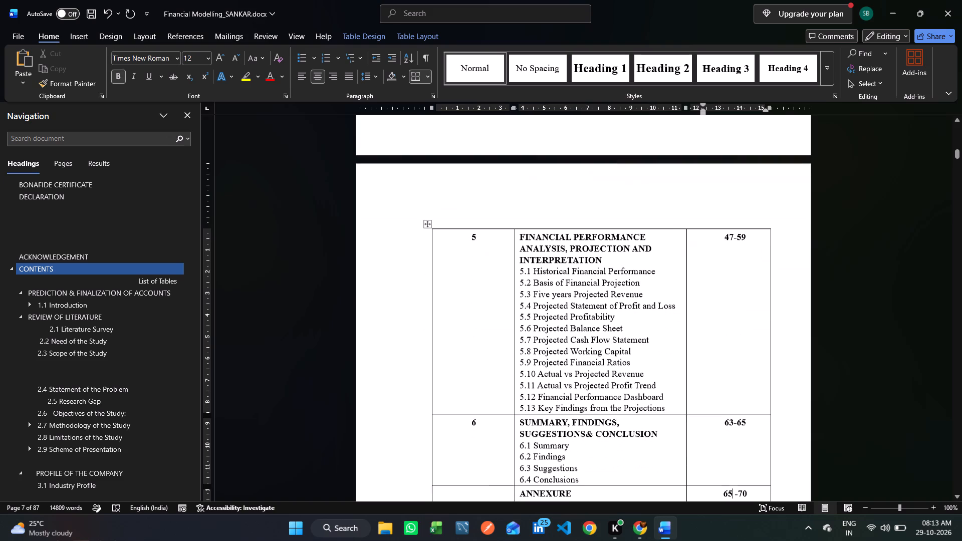
{"action": "left_click", "coordinate": [733, 233]}
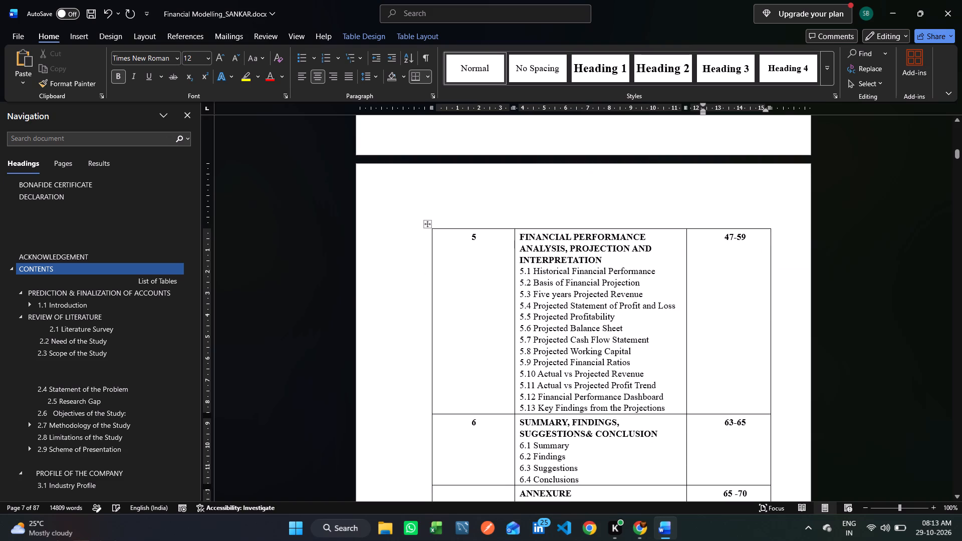
{"action": "key", "text": "BackSpace"}
{"action": "key", "text": "BackSpace"}
{"action": "type", "text": "52"}
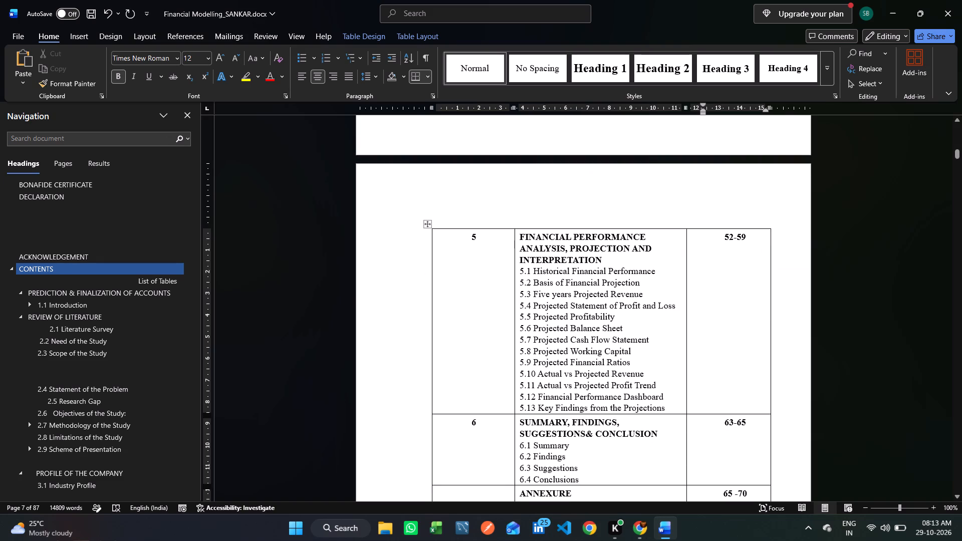
{"action": "left_click", "coordinate": [748, 233]}
{"action": "left_click", "coordinate": [744, 235]}
{"action": "key", "text": "BackSpace"}
{"action": "key", "text": "BackSpace"}
{"action": "type", "text": "62"}
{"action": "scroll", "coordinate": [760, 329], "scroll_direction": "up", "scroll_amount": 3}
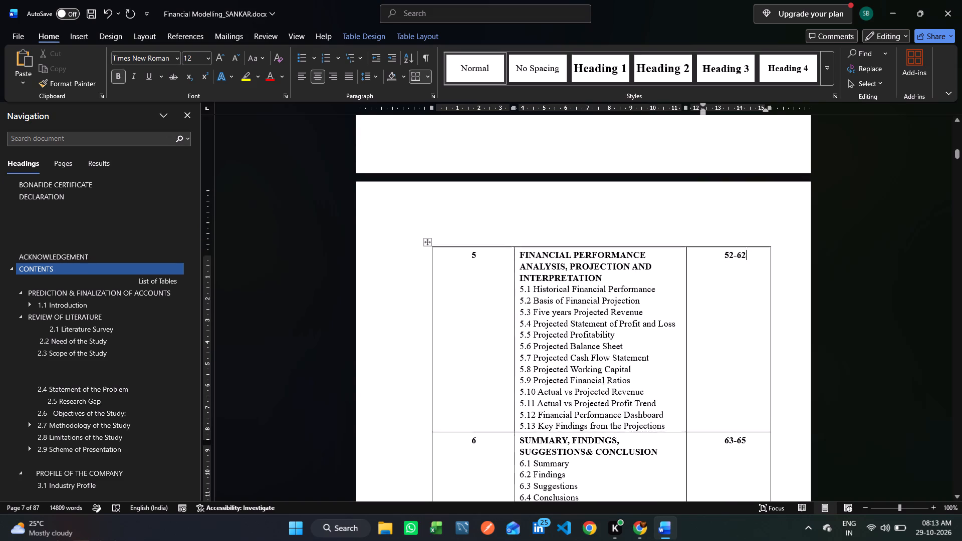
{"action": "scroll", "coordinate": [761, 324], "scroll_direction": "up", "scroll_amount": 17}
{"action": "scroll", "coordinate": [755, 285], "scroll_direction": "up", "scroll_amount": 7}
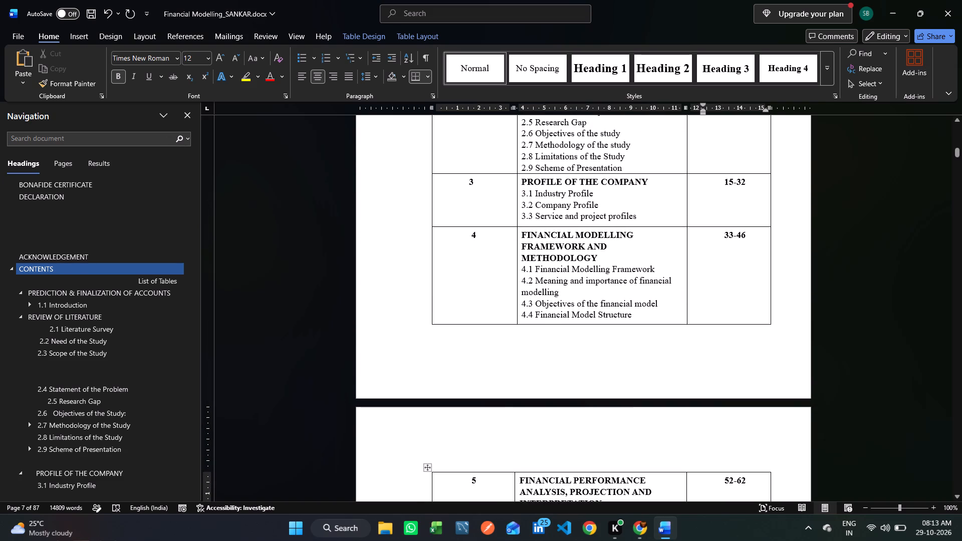